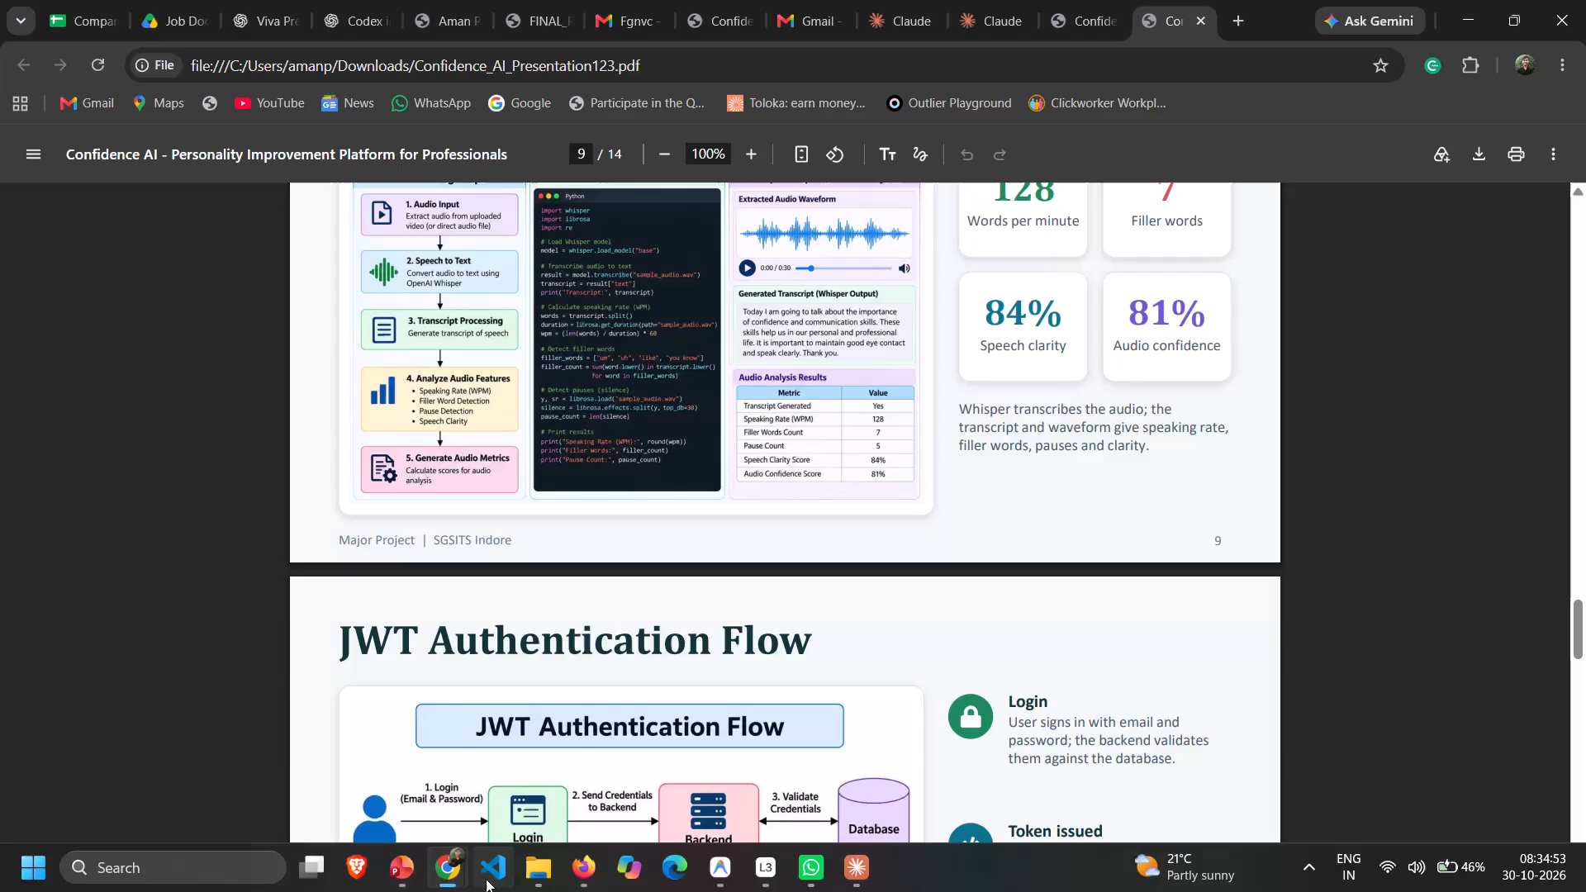
Switch to Word and open the recent document FINAL_REPORT_MAJOR_PROJECT_A7.docx.
click(249, 863)
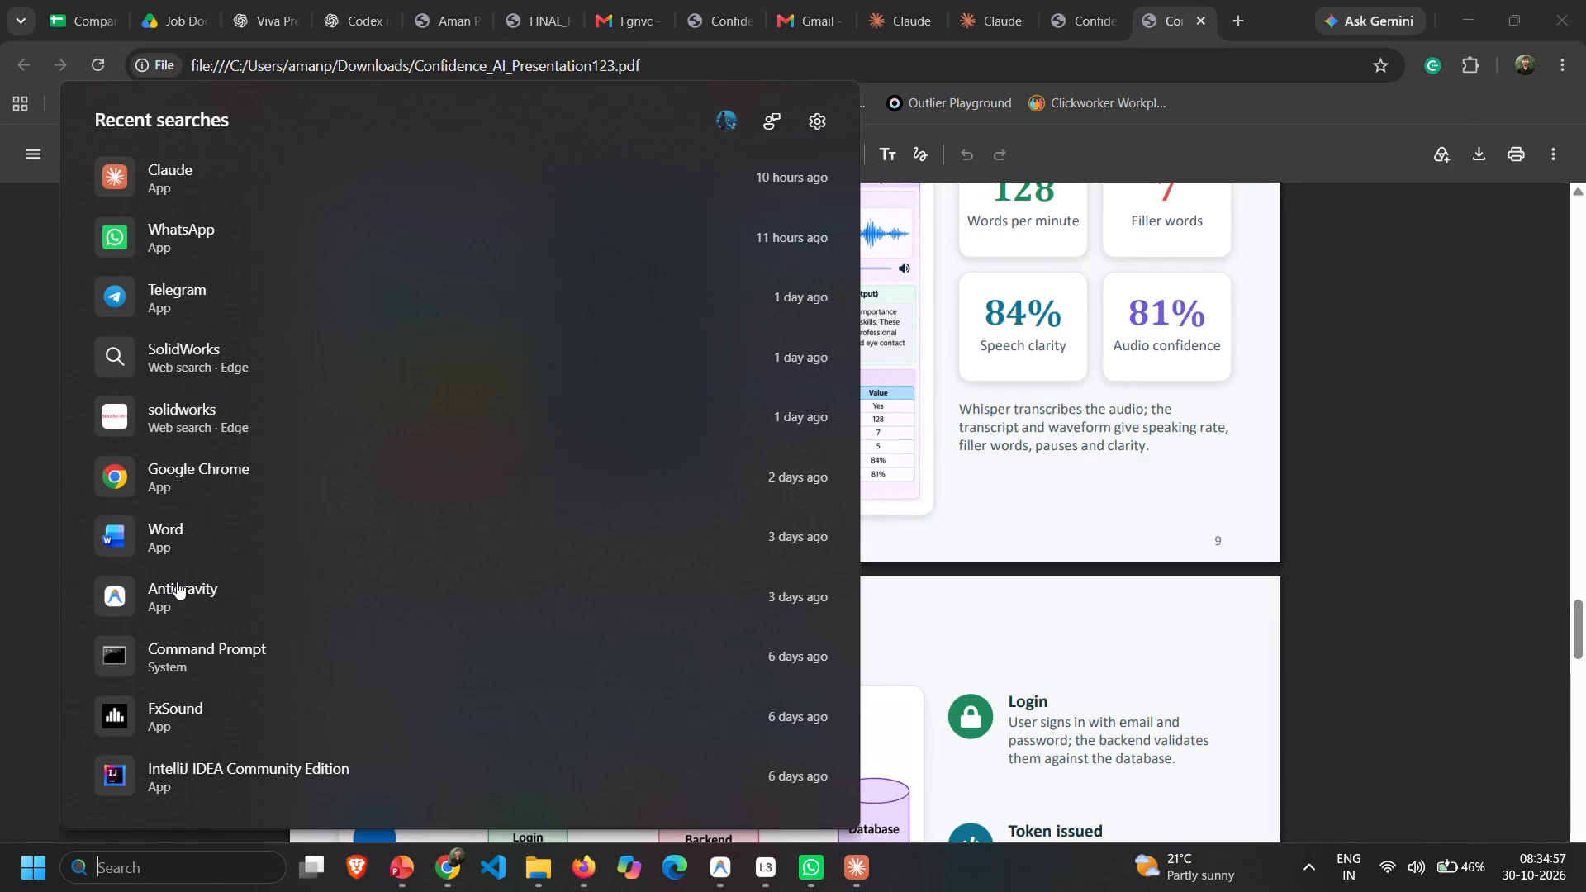
click(183, 545)
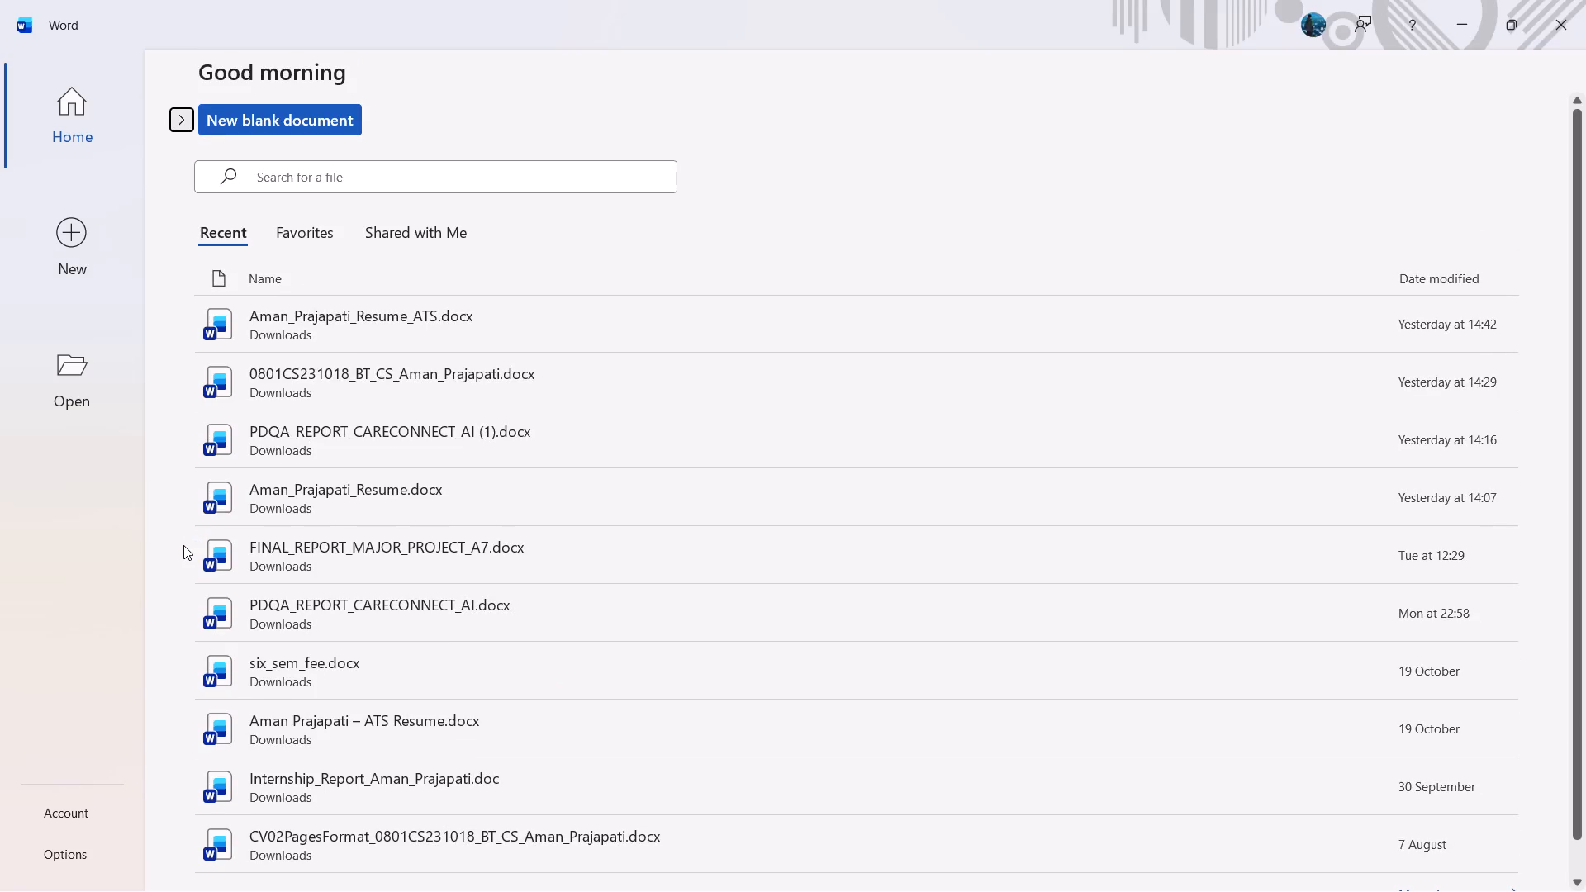
click(344, 548)
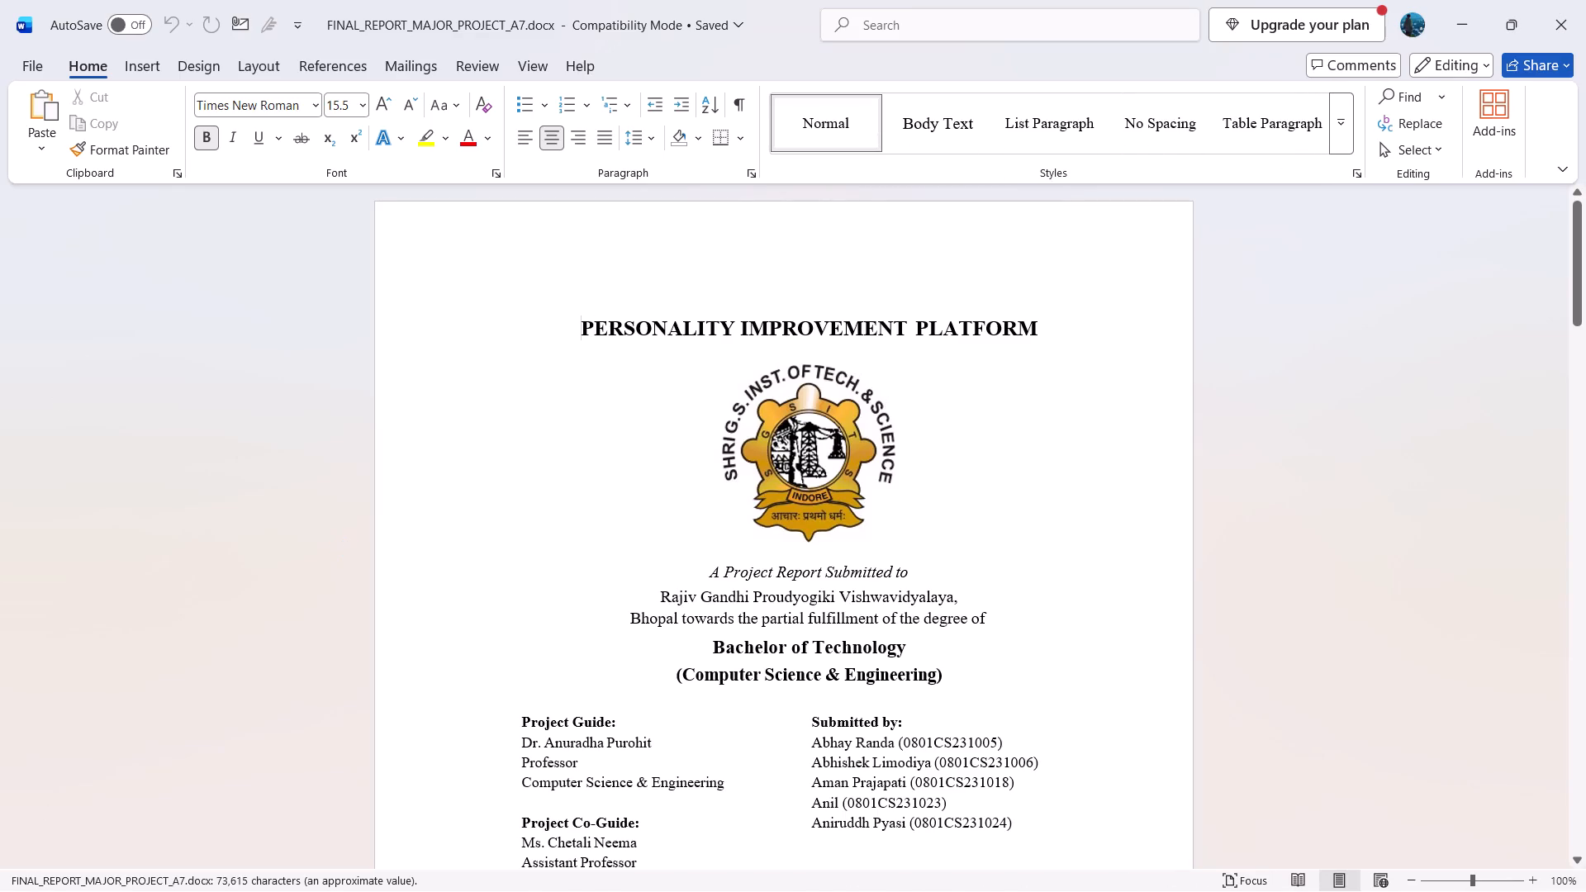
Look over the report's cover page and the Recommendation page.
scroll(660, 515, down, 1)
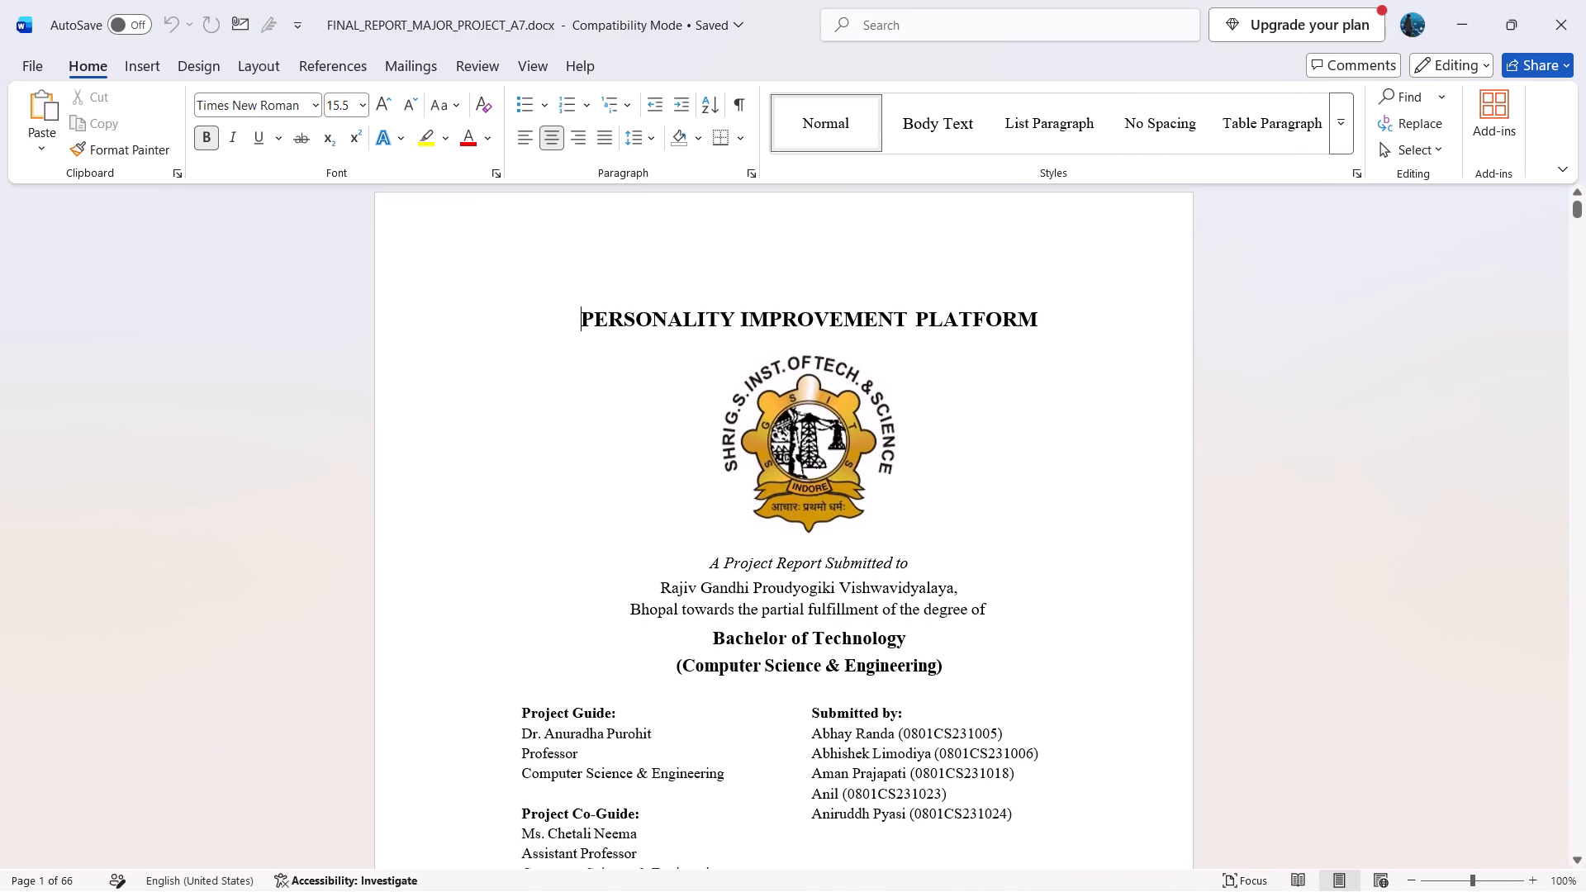
scroll(660, 515, down, 1)
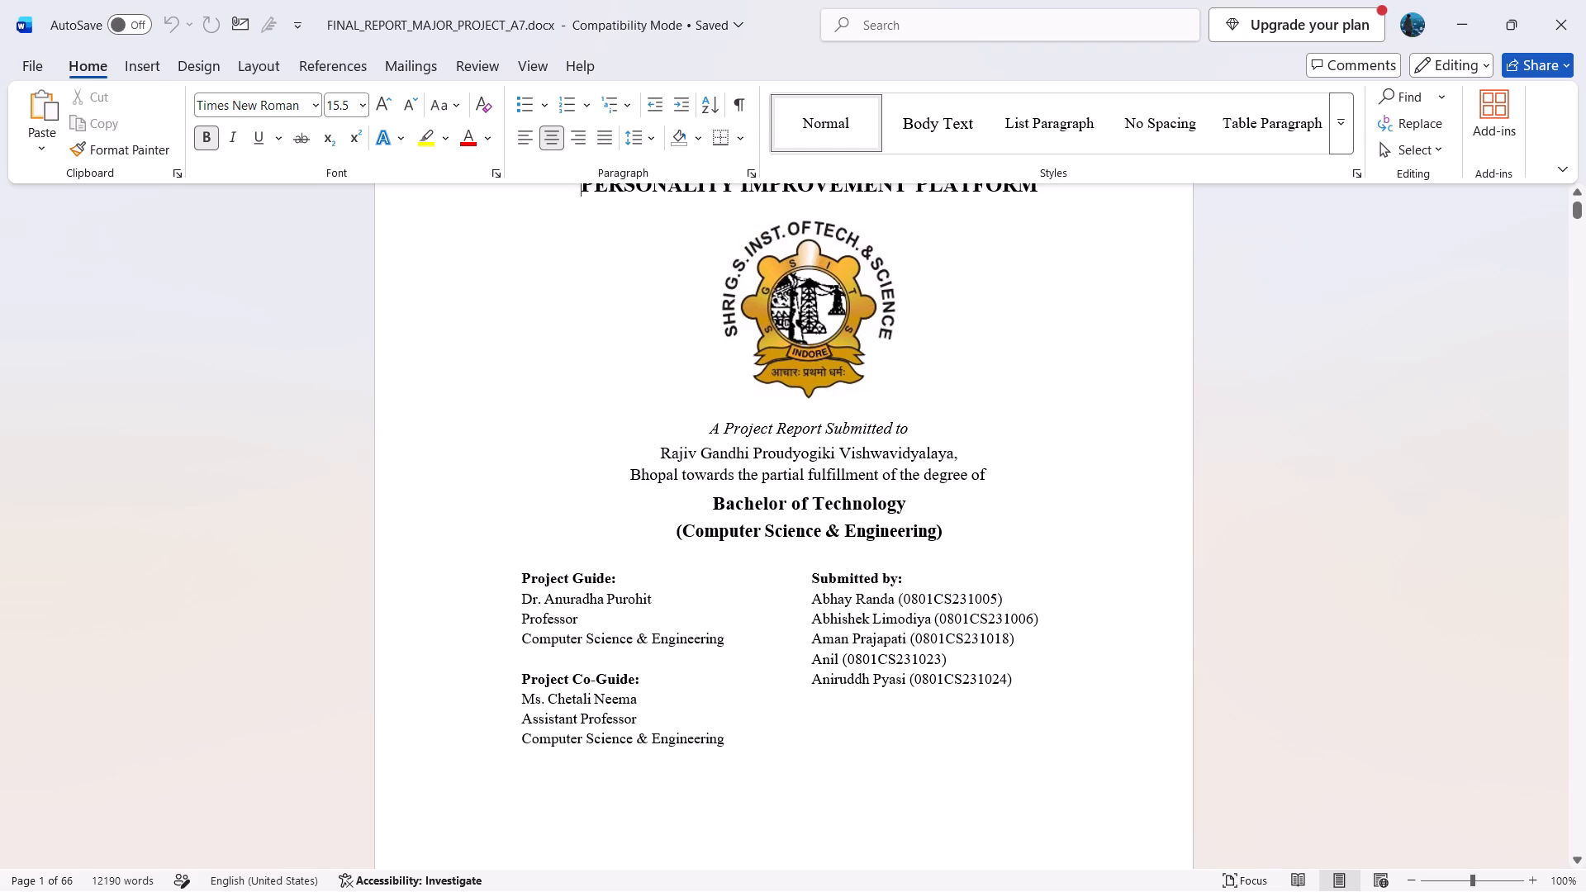
scroll(660, 515, down, 1)
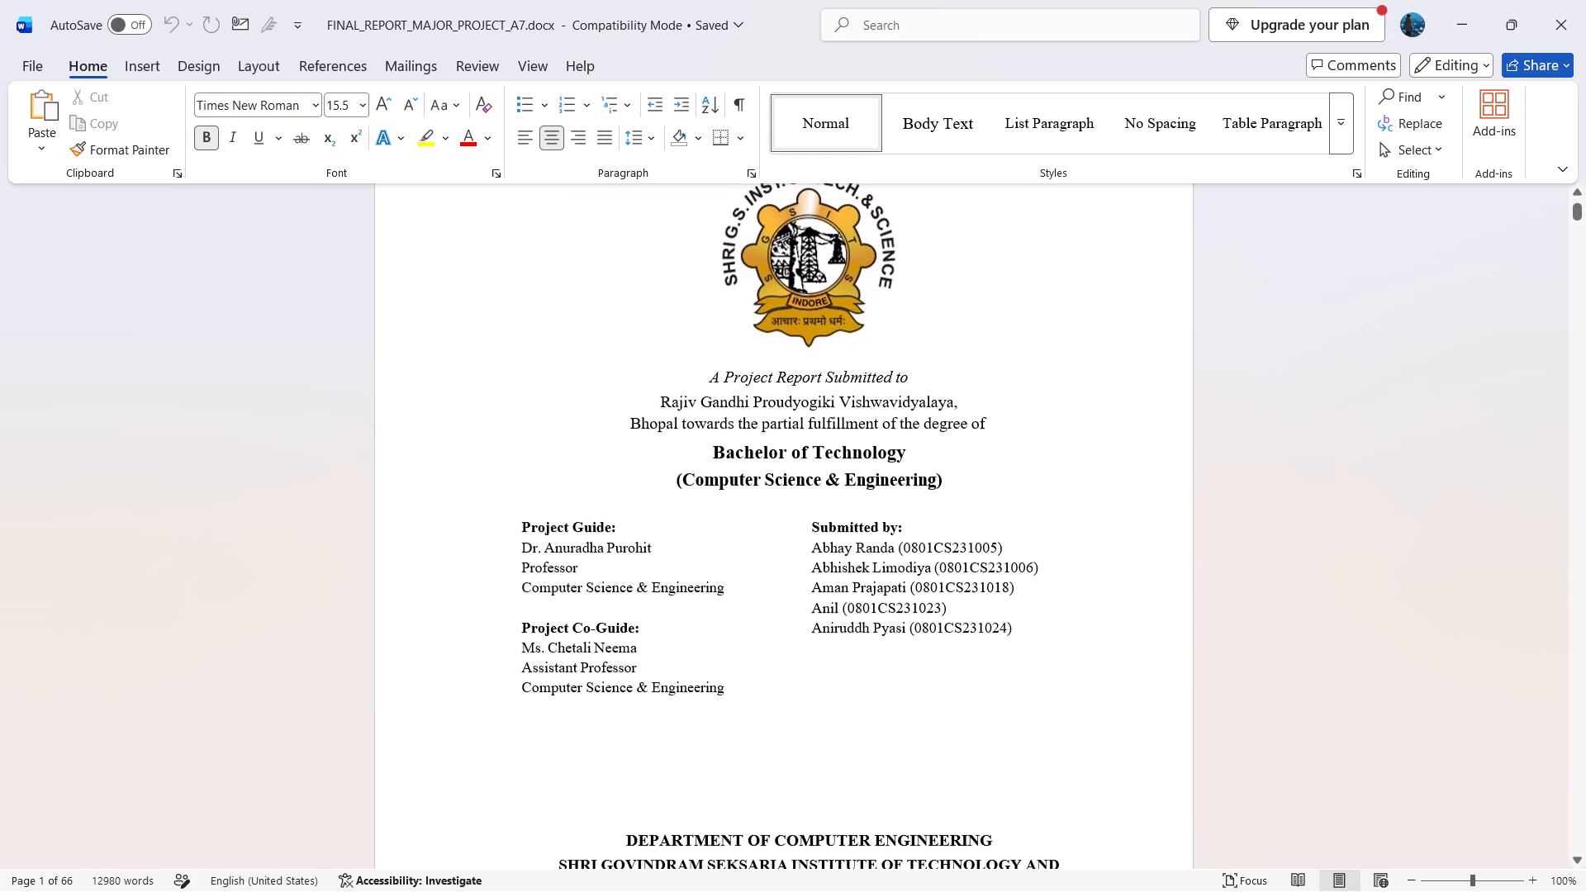
scroll(660, 515, down, 3)
scroll(660, 515, up, 1)
scroll(660, 515, down, 1)
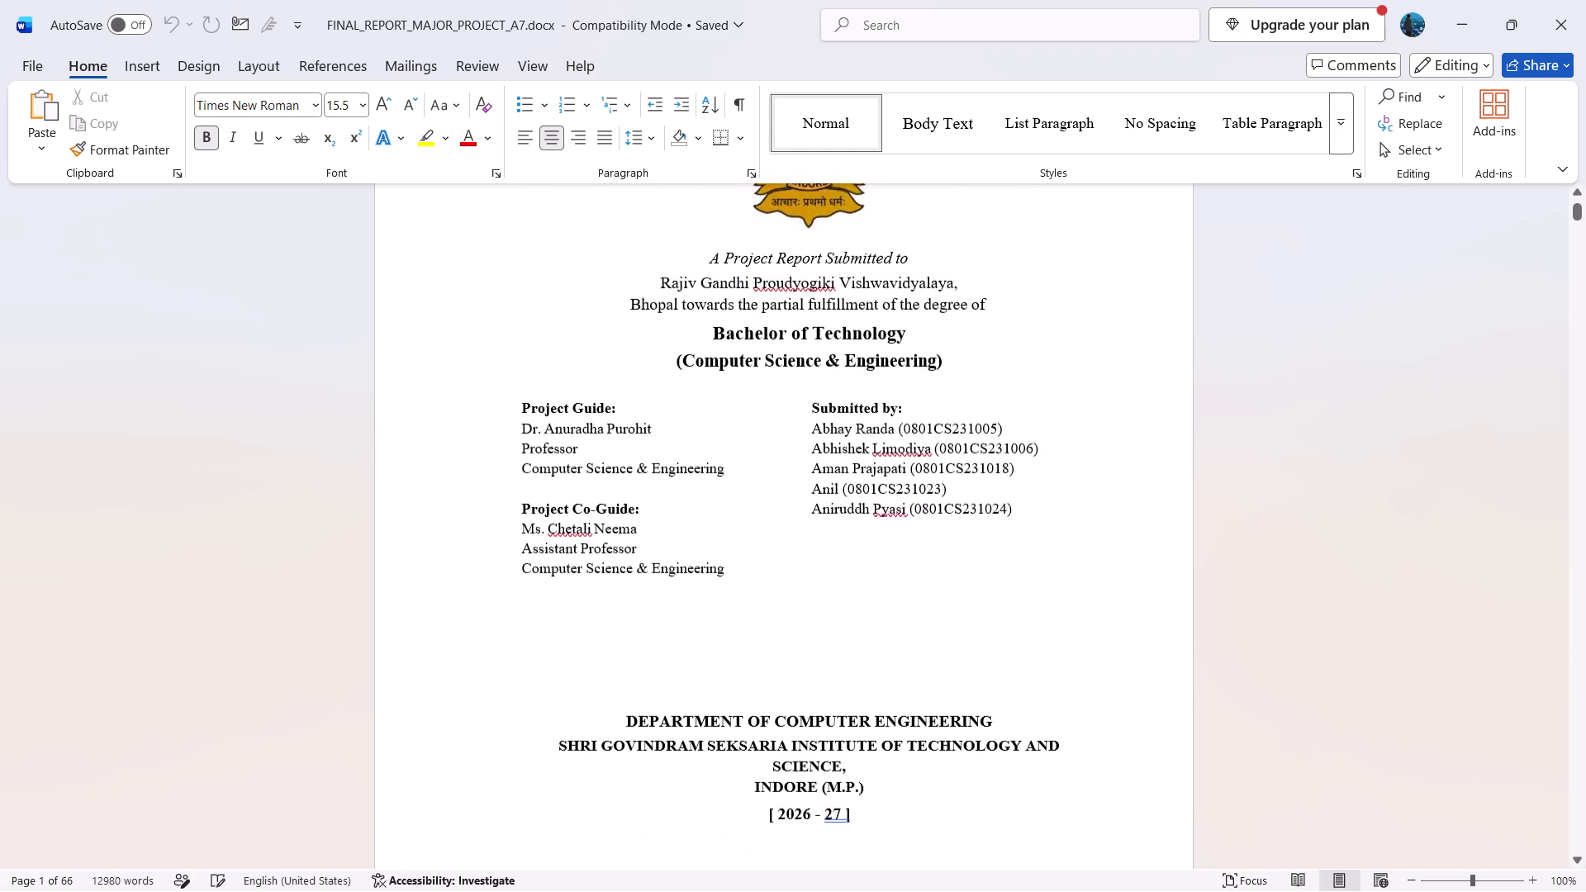
scroll(660, 515, down, 6)
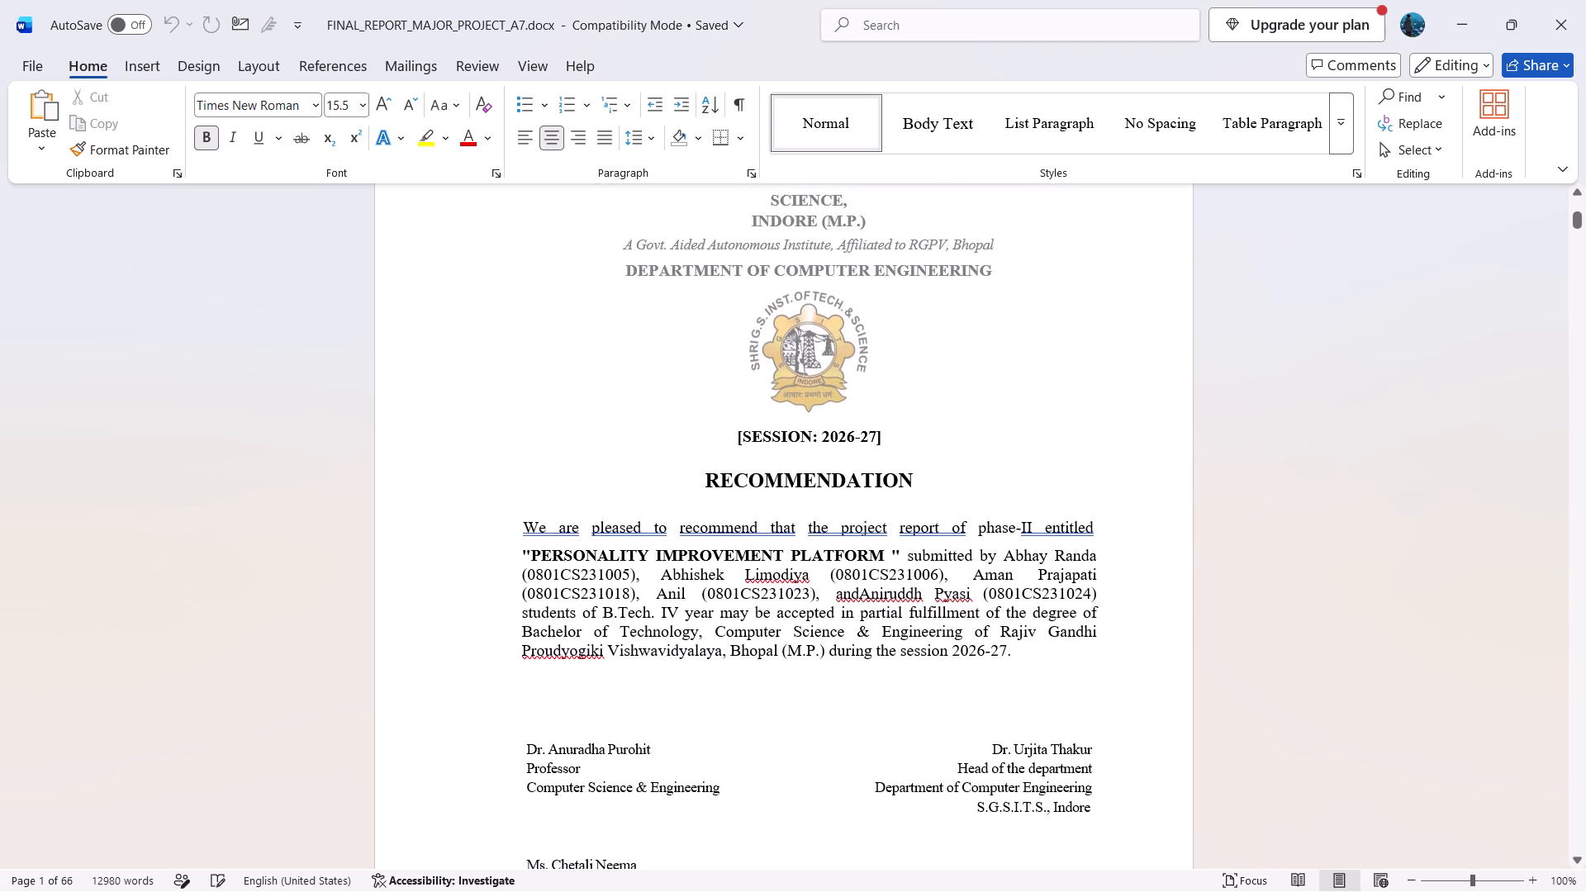
scroll(660, 515, down, 3)
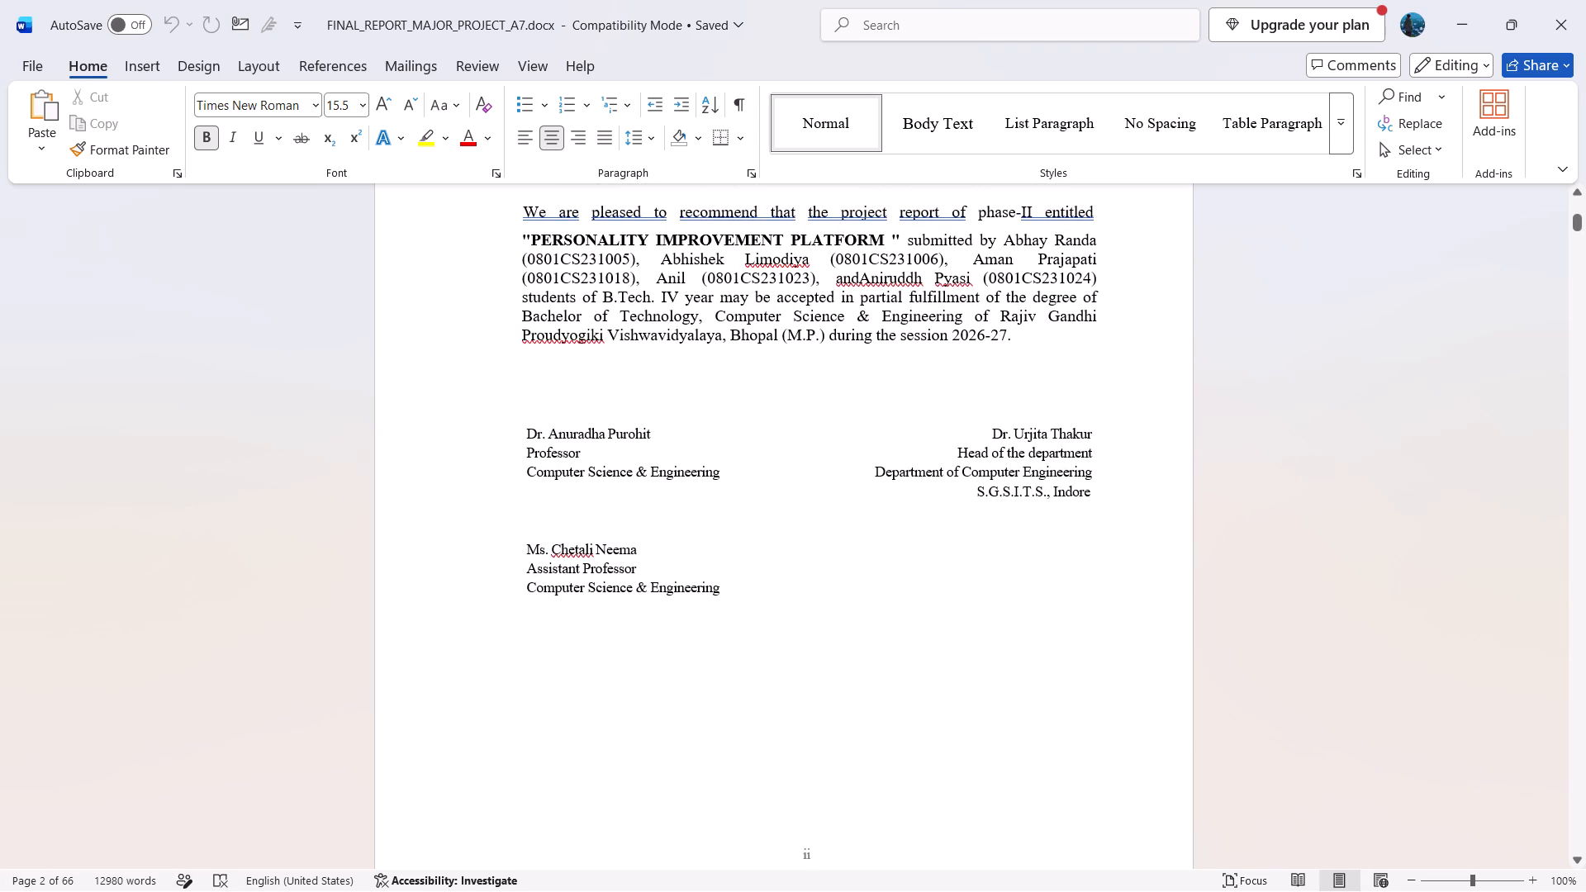
Read through the report's Certificate and Declaration pages.
scroll(660, 515, down, 4)
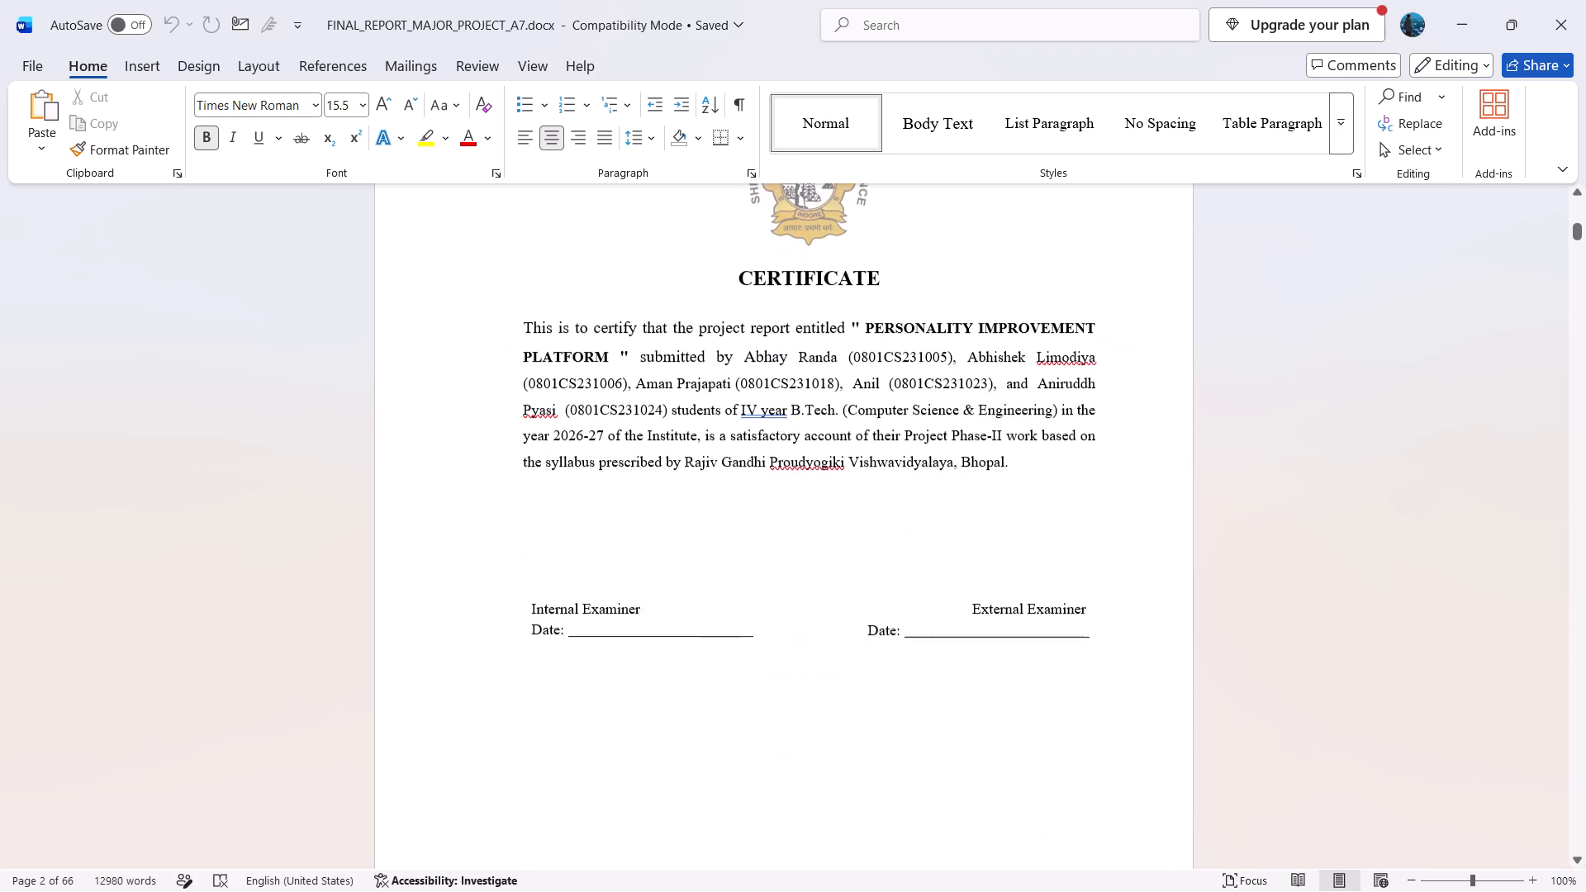
scroll(660, 515, down, 2)
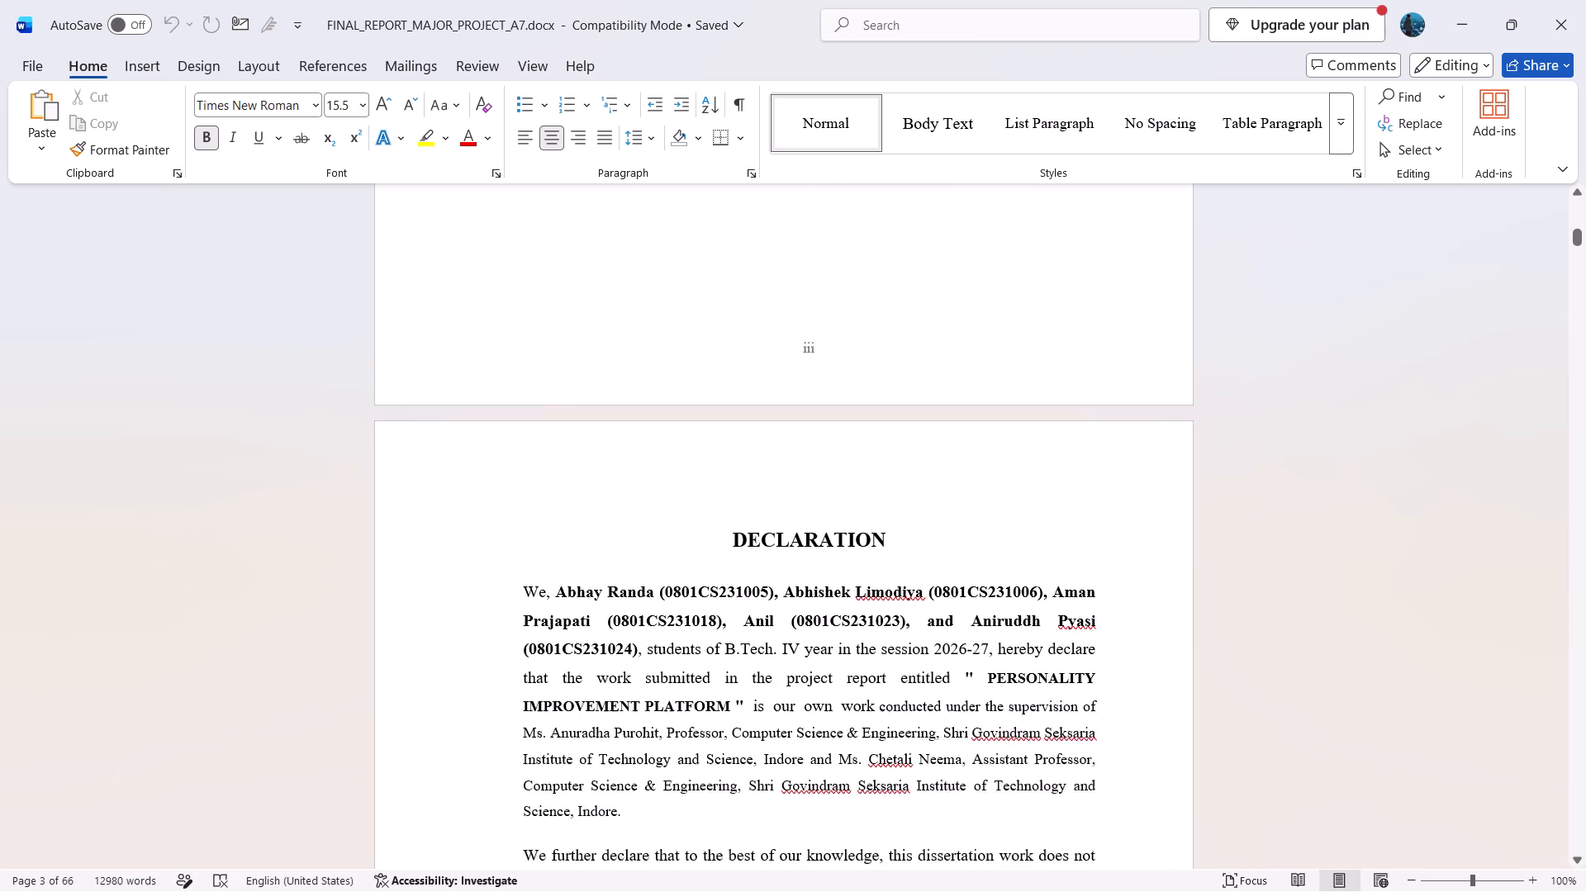
scroll(660, 515, down, 1)
scroll(660, 515, up, 1)
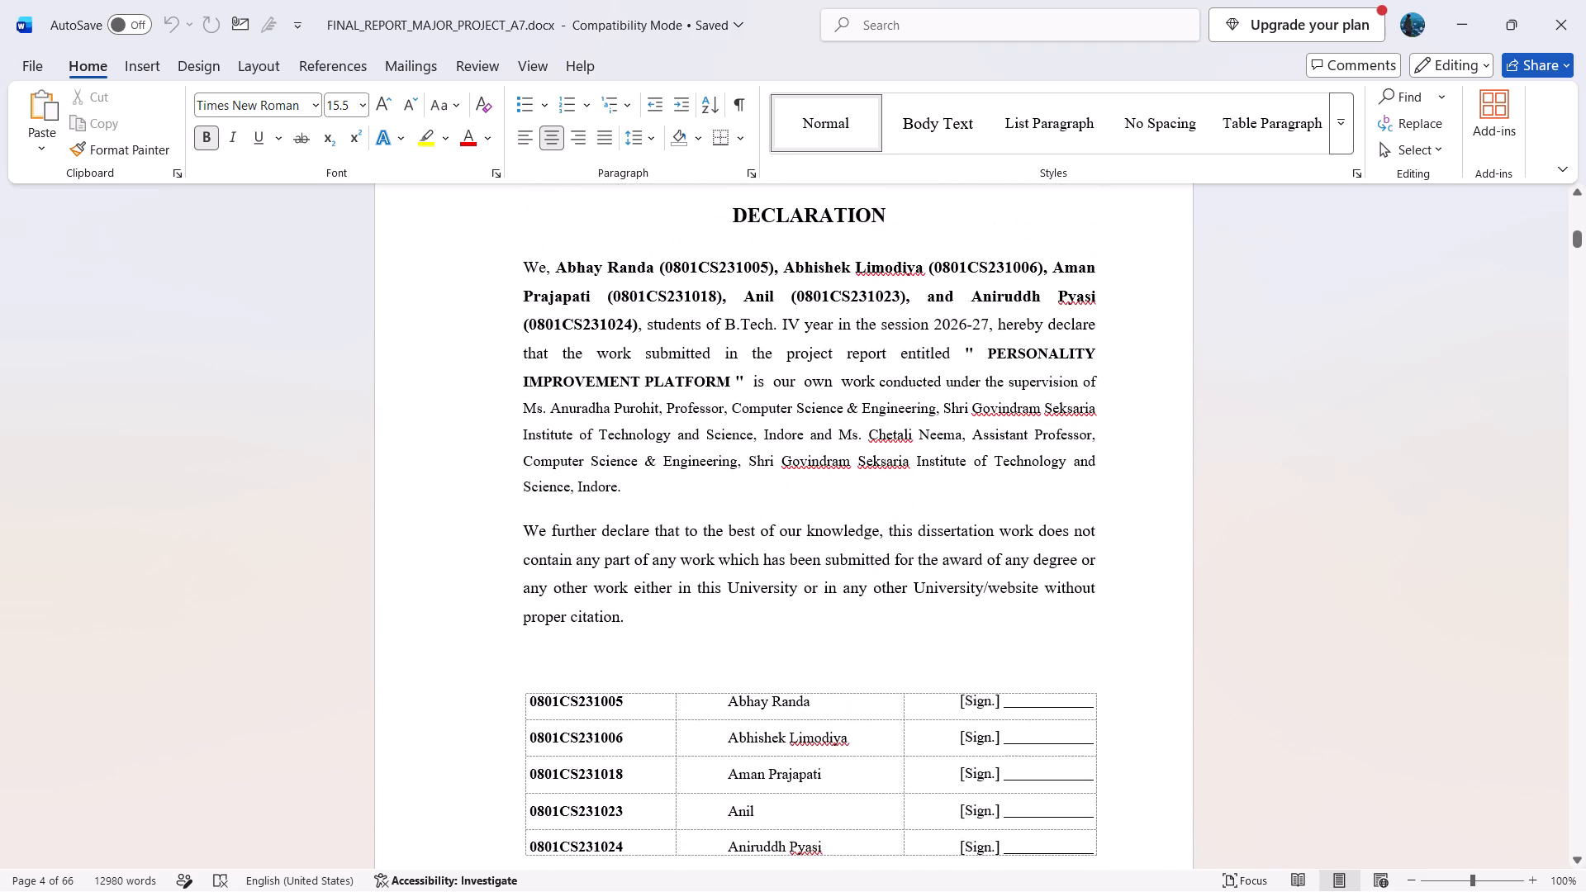
scroll(660, 515, down, 2)
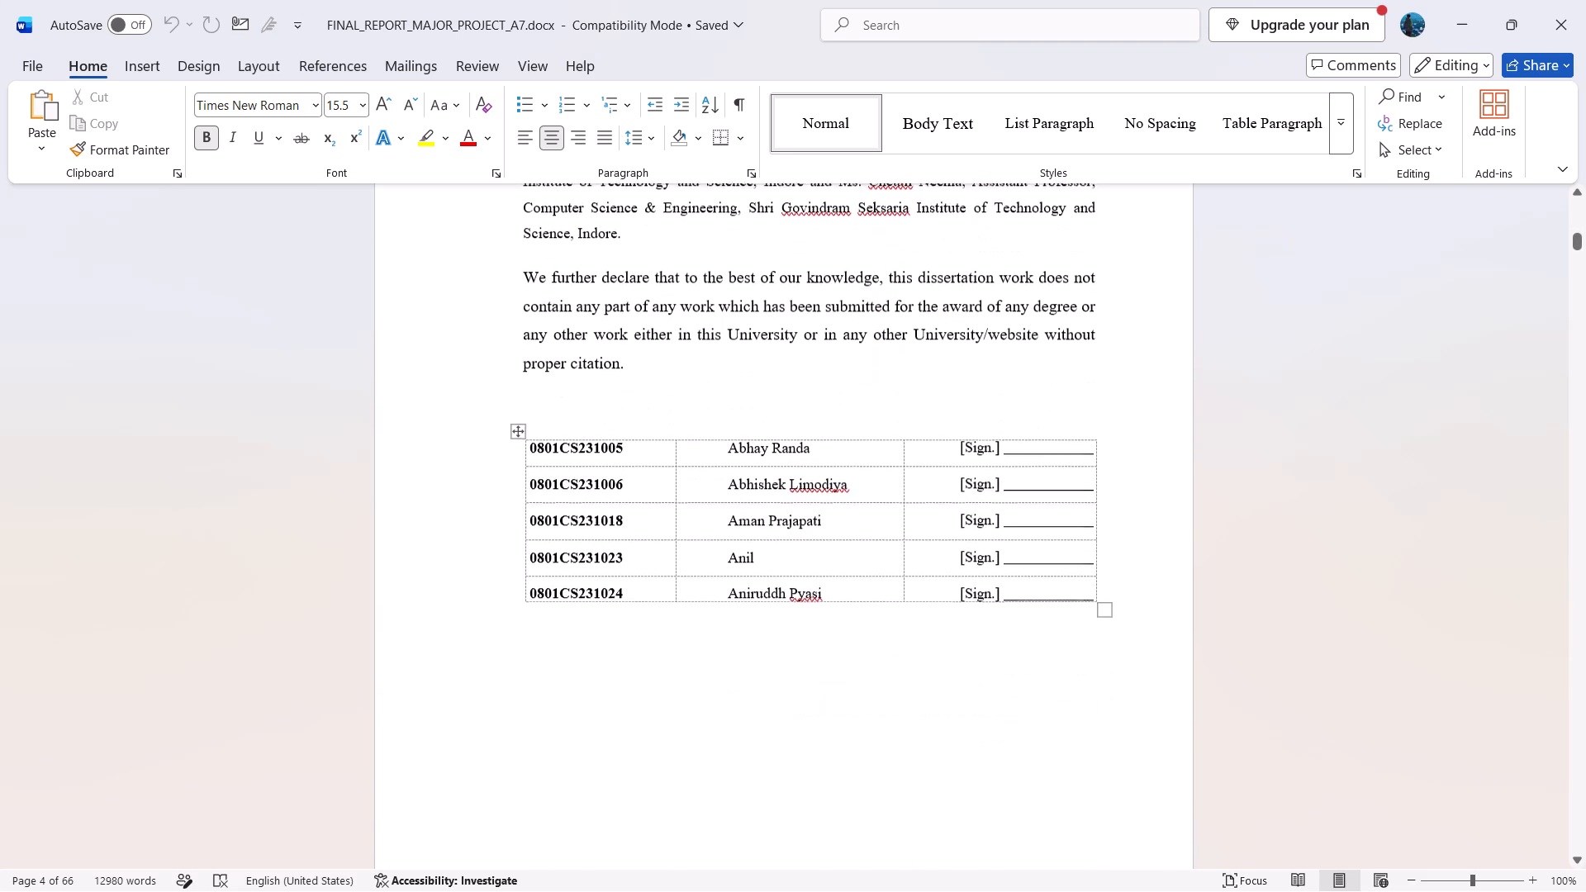
Read through the Acknowledgement page, including the student list at its end.
scroll(660, 515, down, 3)
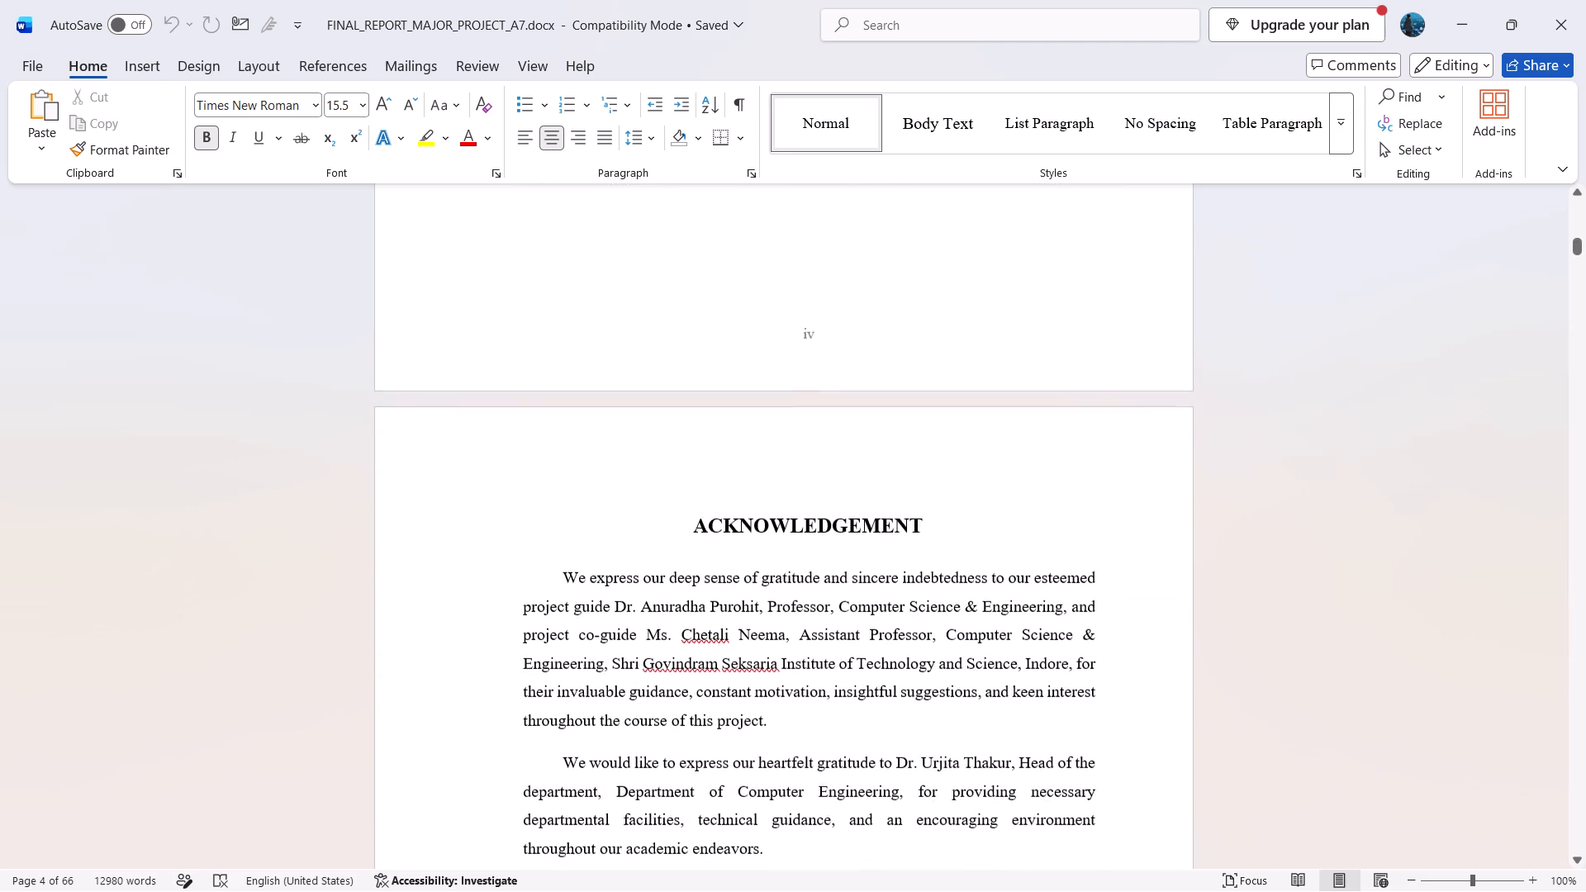
scroll(660, 515, down, 2)
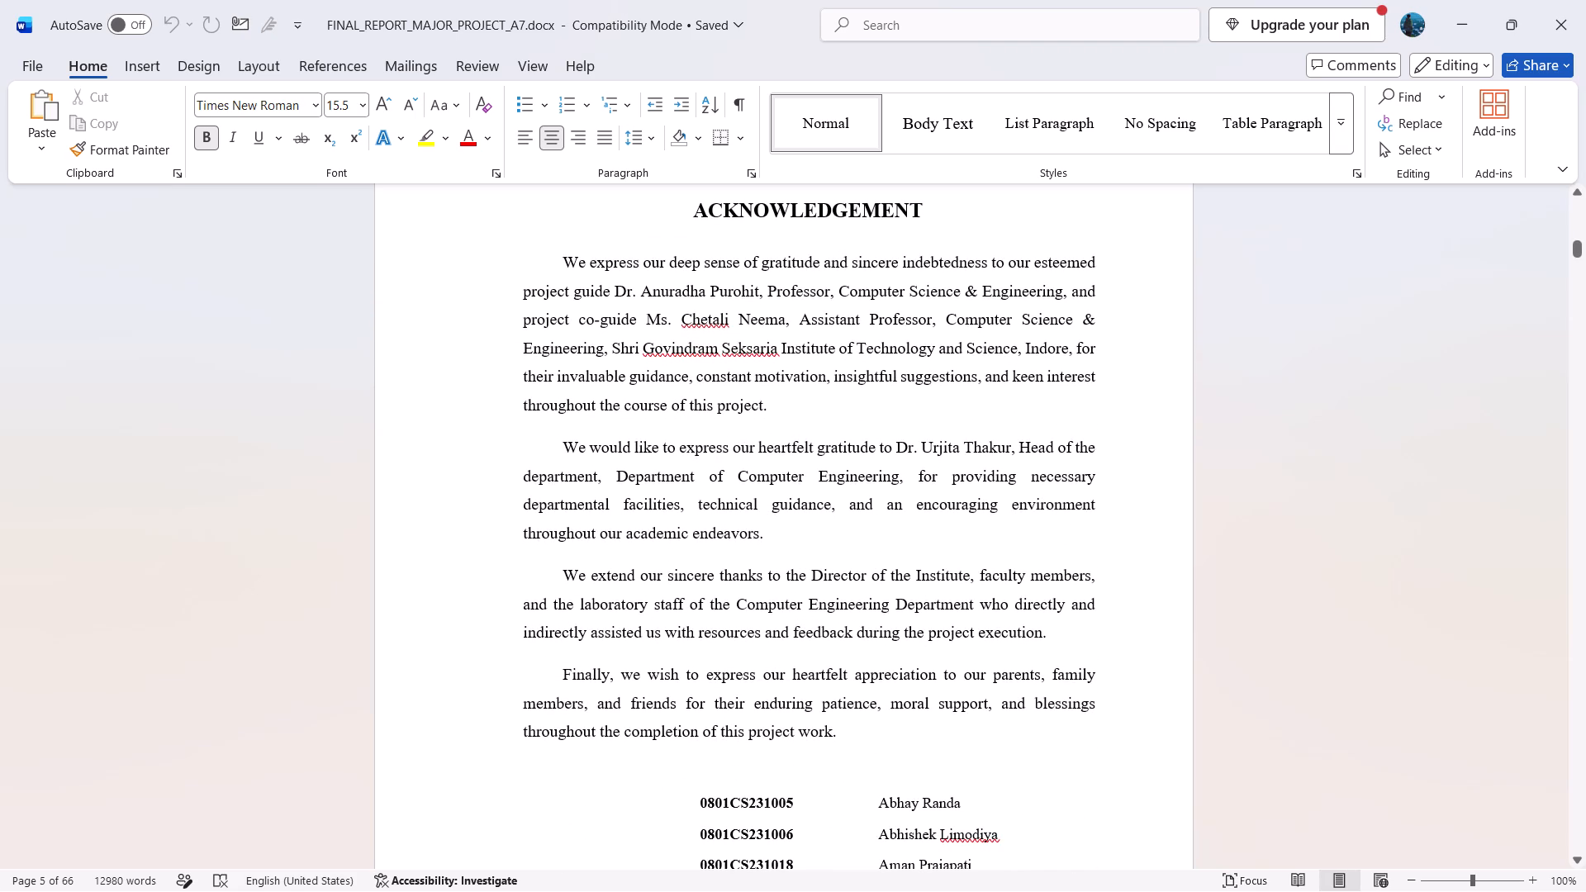
scroll(660, 515, down, 1)
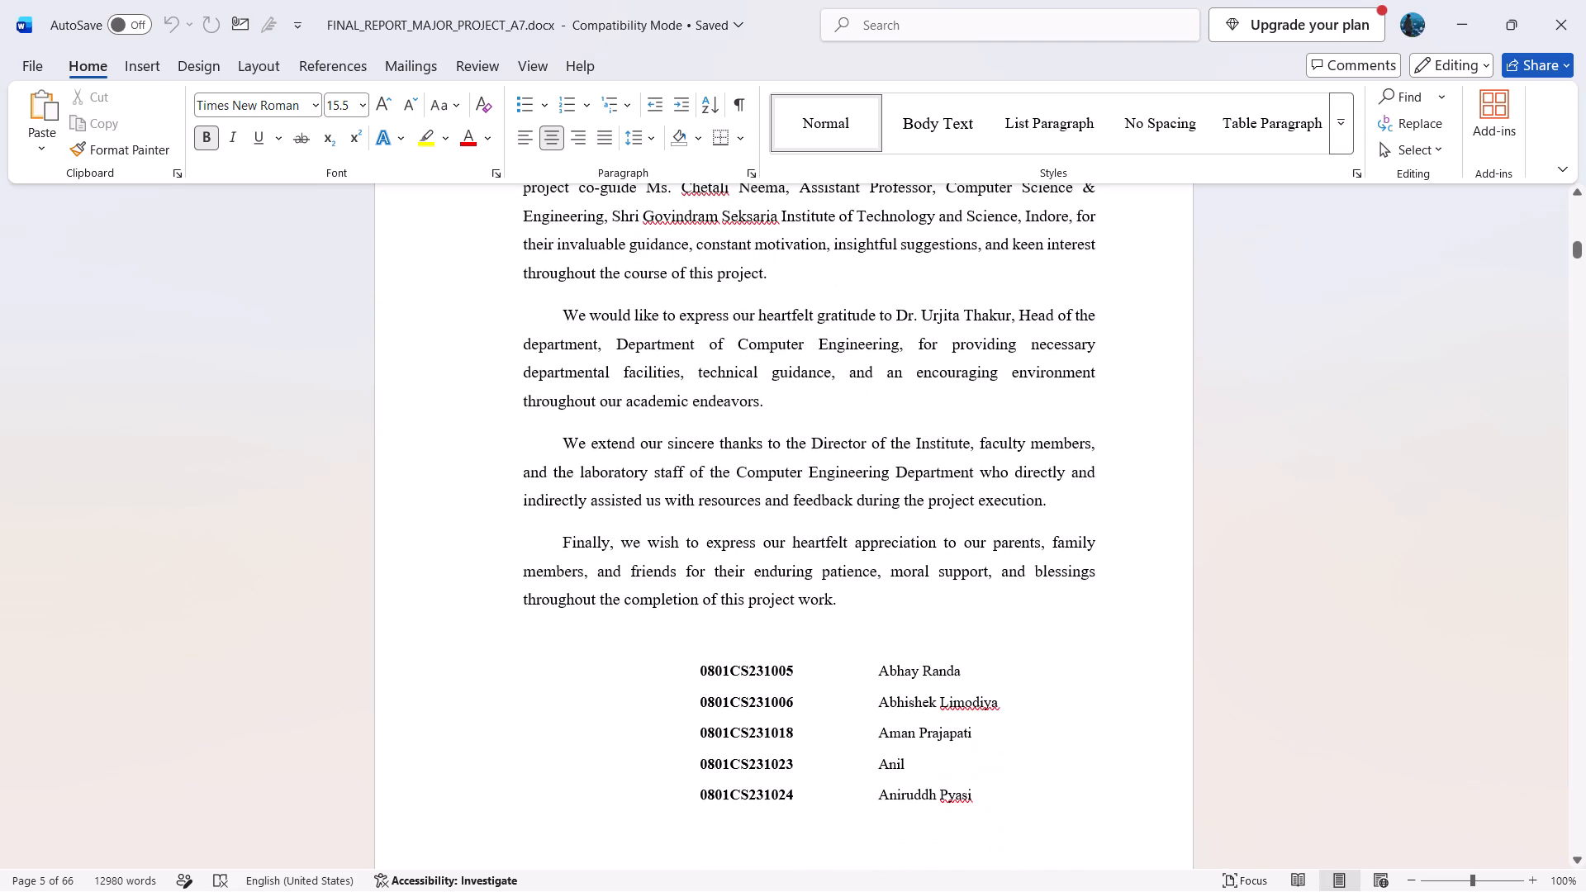
scroll(660, 515, down, 1)
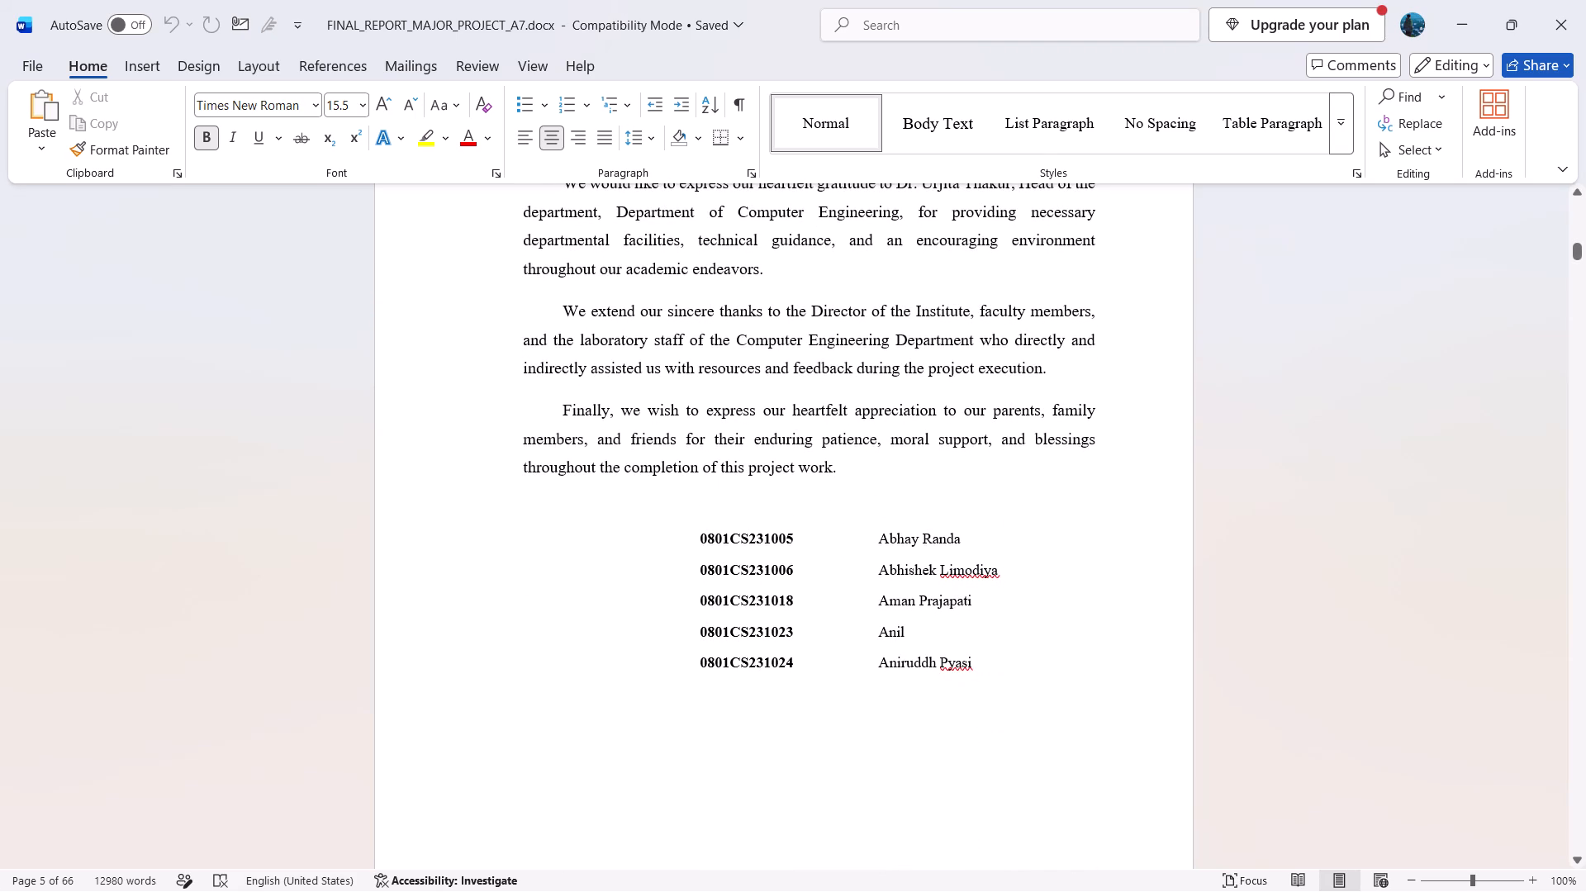
scroll(660, 515, down, 1)
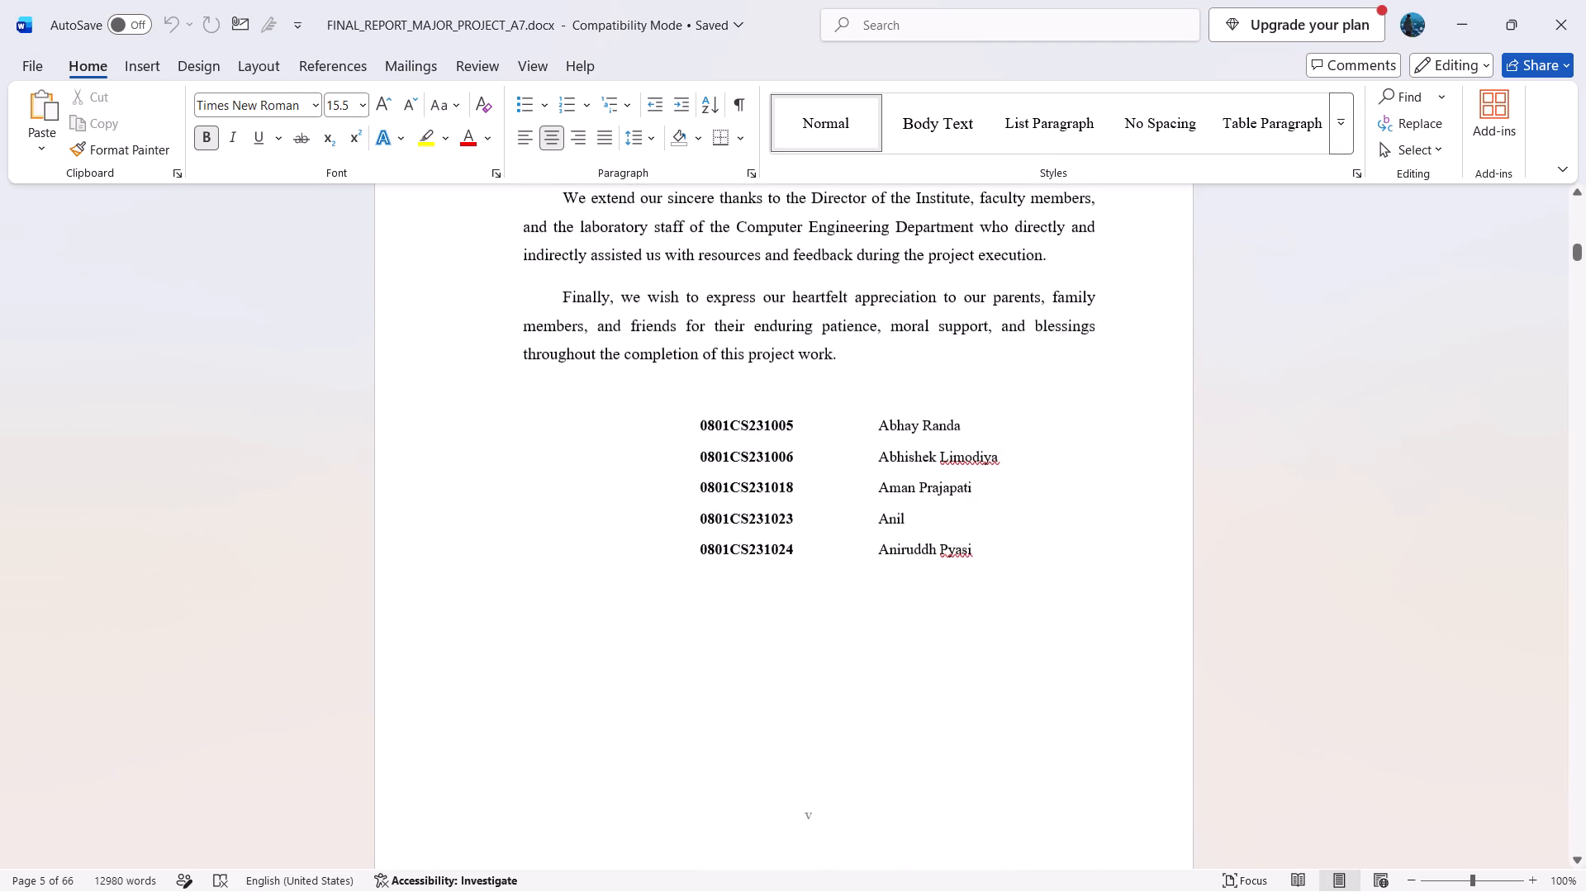
Read through the Abstract page of the report.
scroll(660, 515, down, 3)
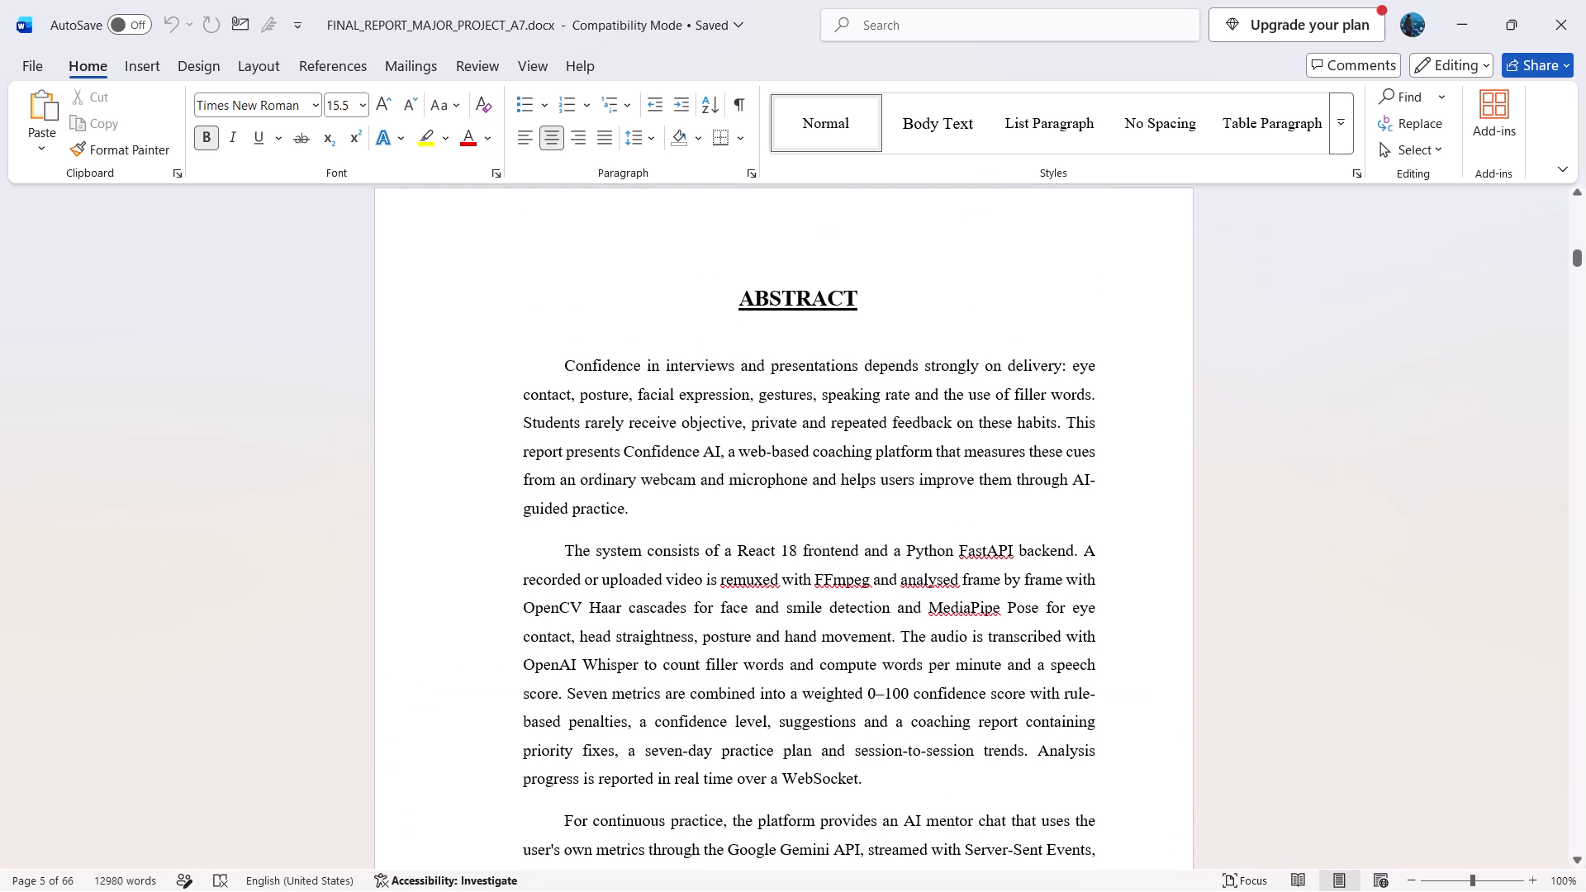
scroll(660, 515, down, 2)
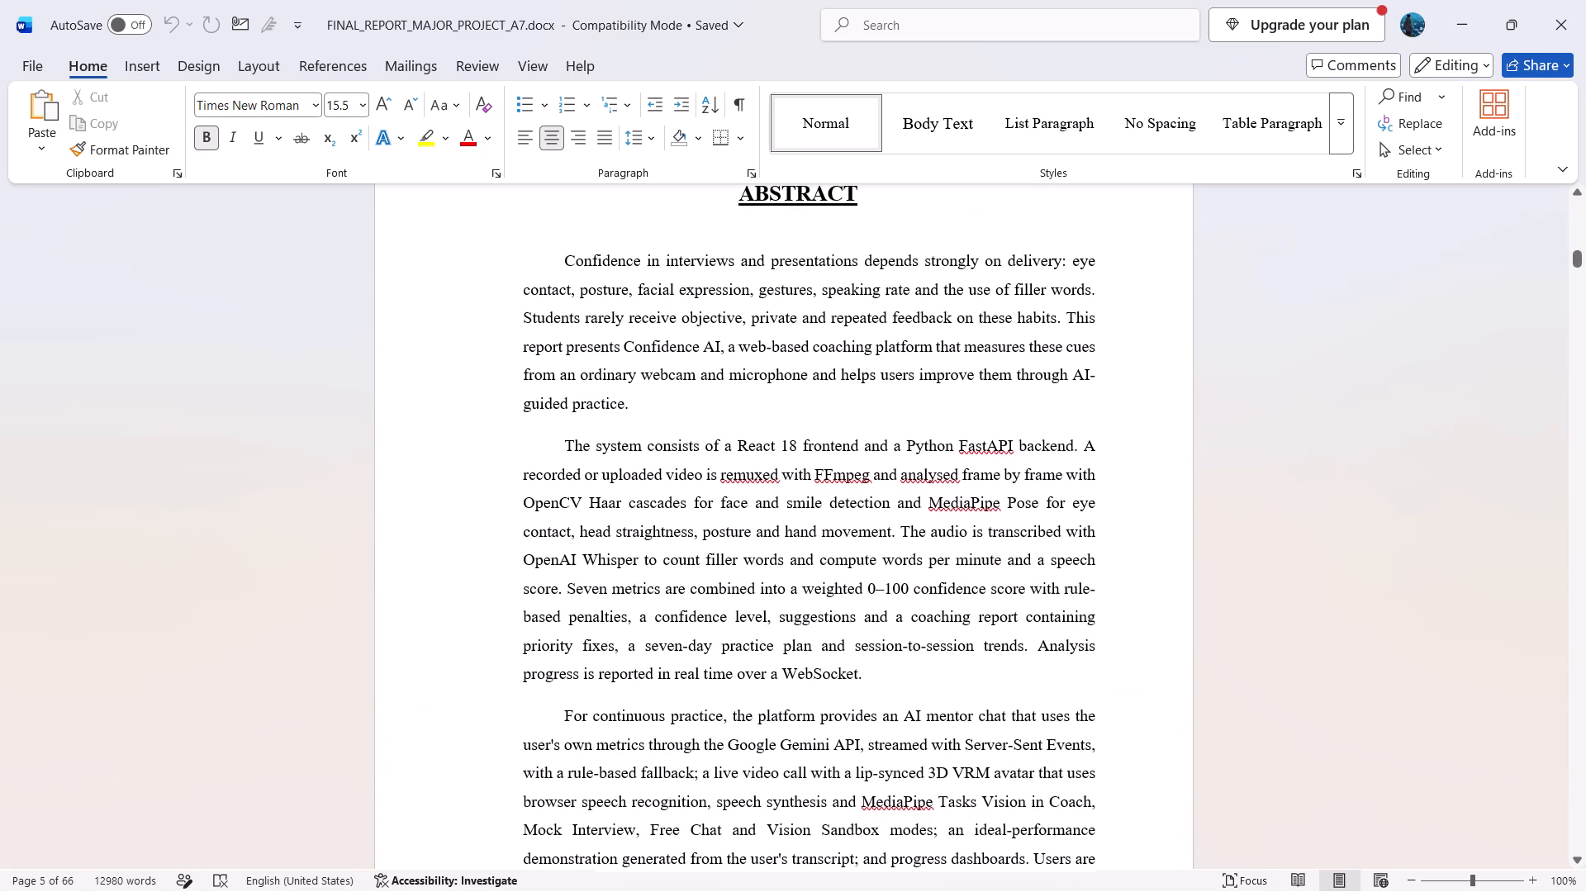
scroll(660, 515, down, 2)
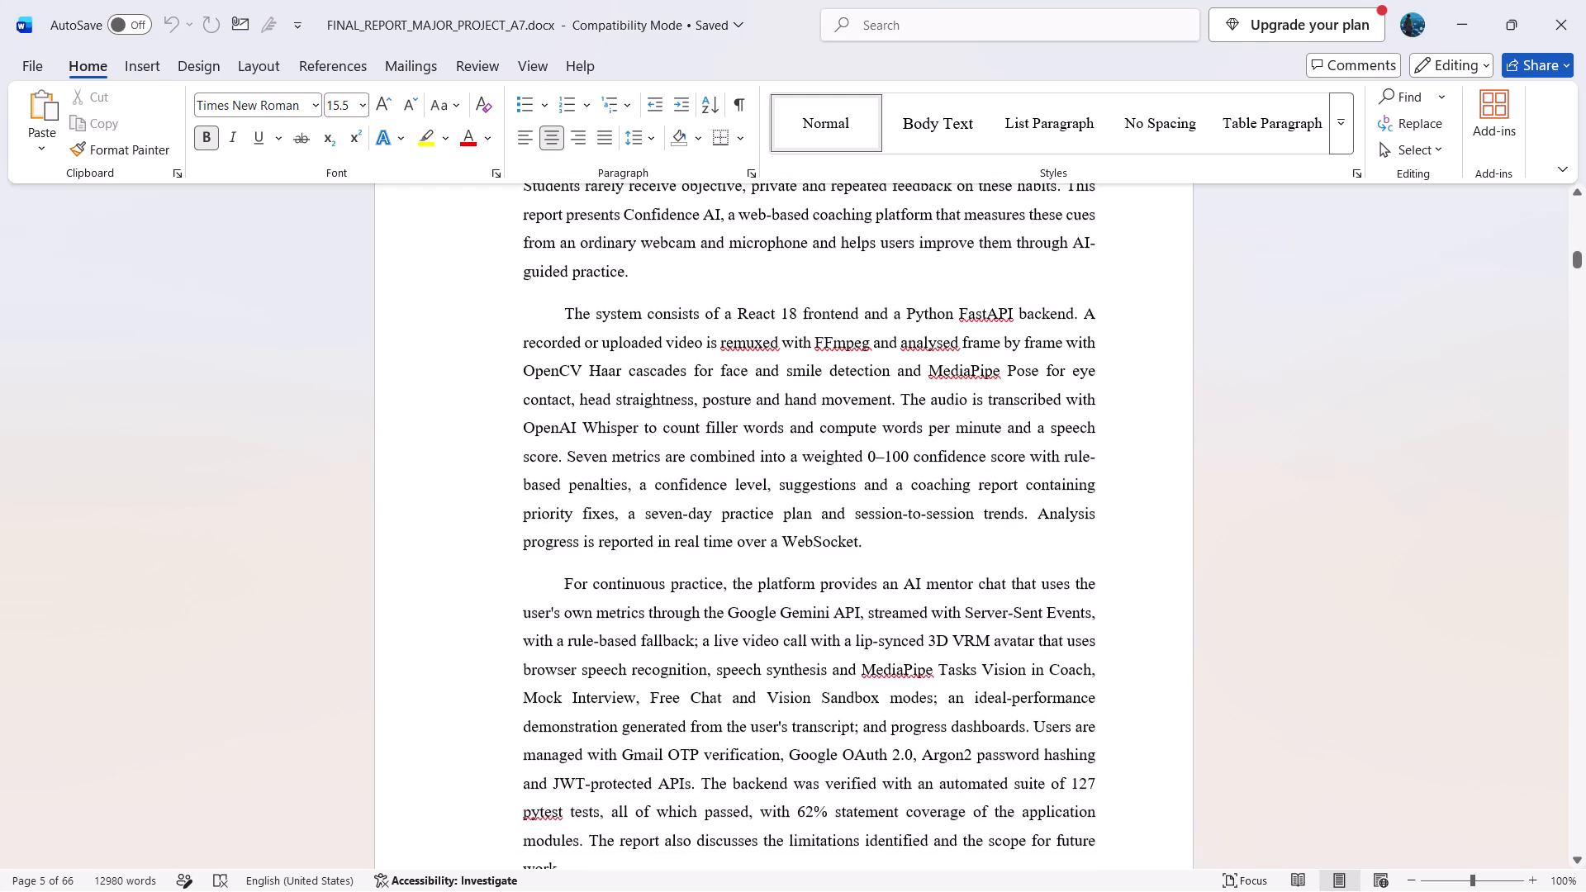
scroll(660, 515, down, 3)
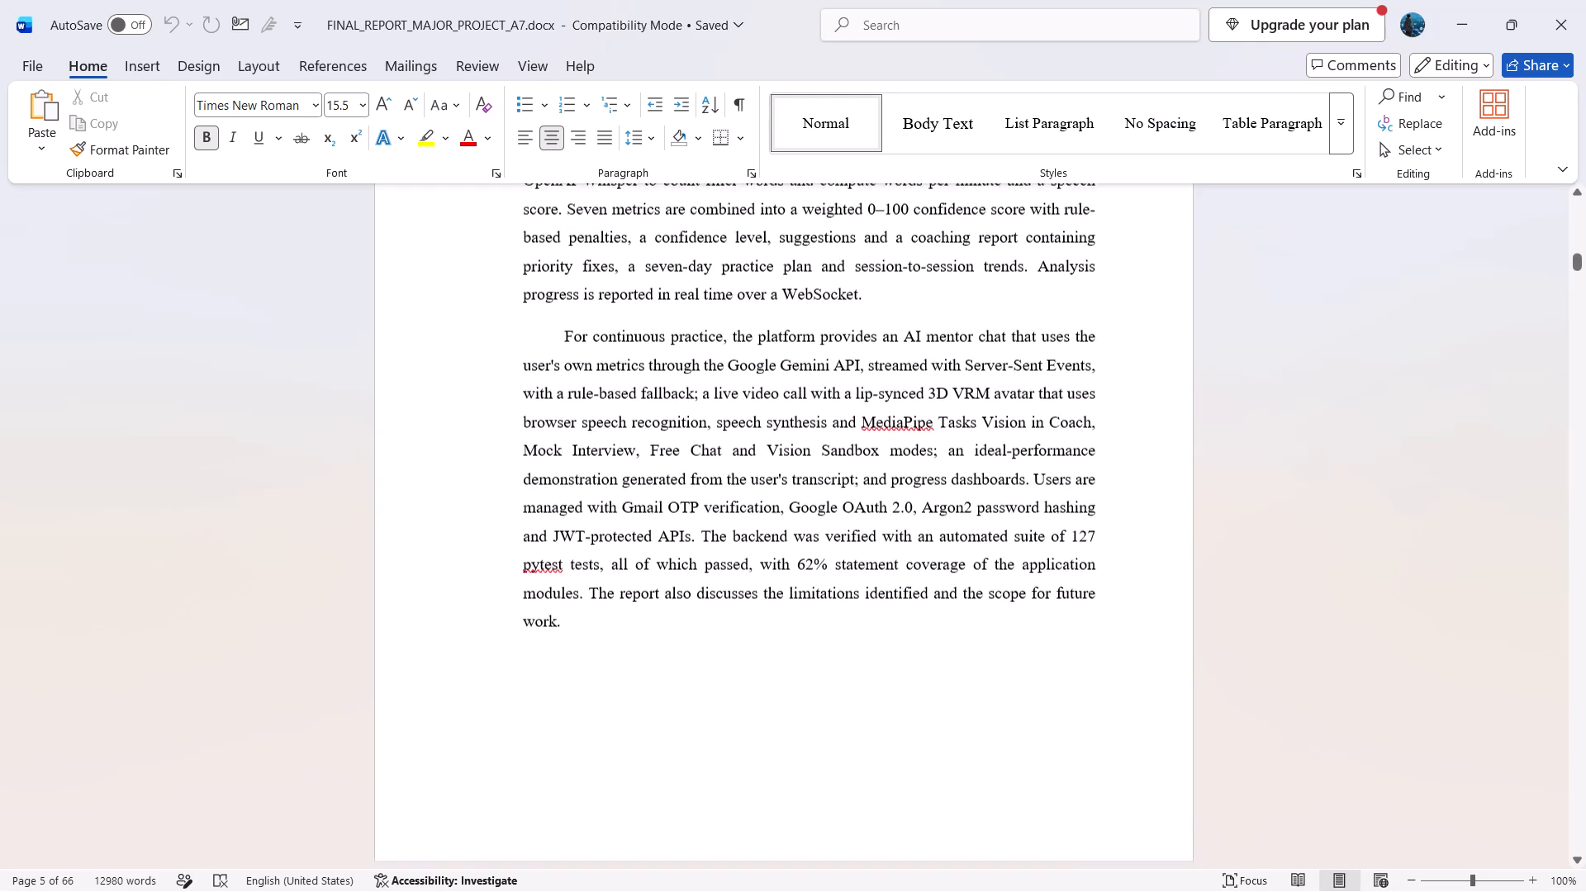
scroll(660, 515, down, 1)
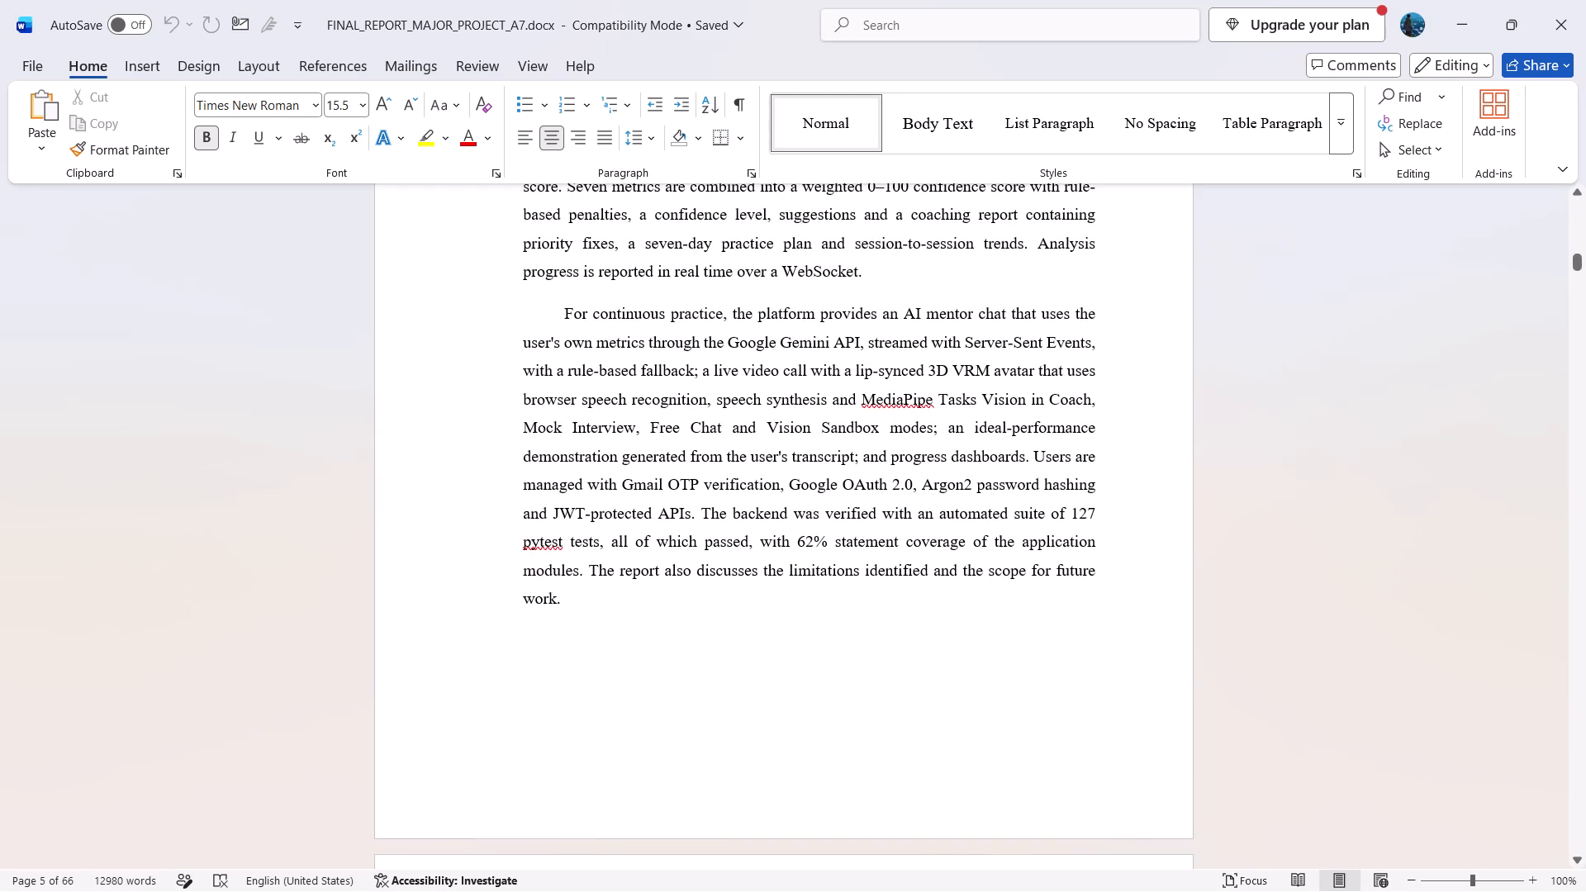
scroll(660, 515, down, 1)
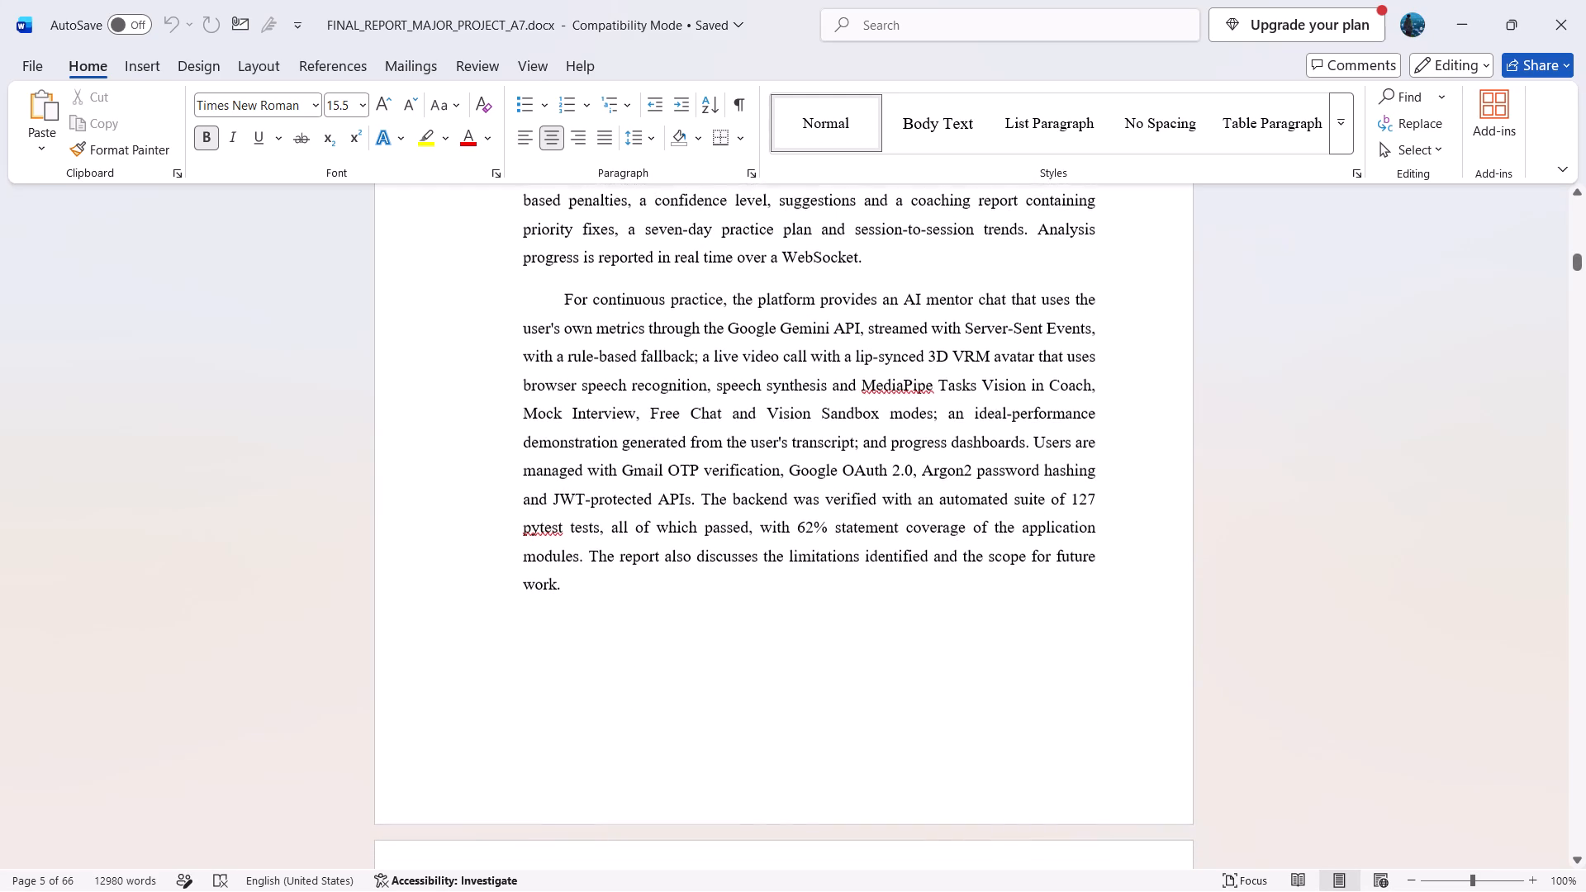
Look over the table of contents and the lists of figures, tables and abbreviations.
scroll(660, 515, down, 4)
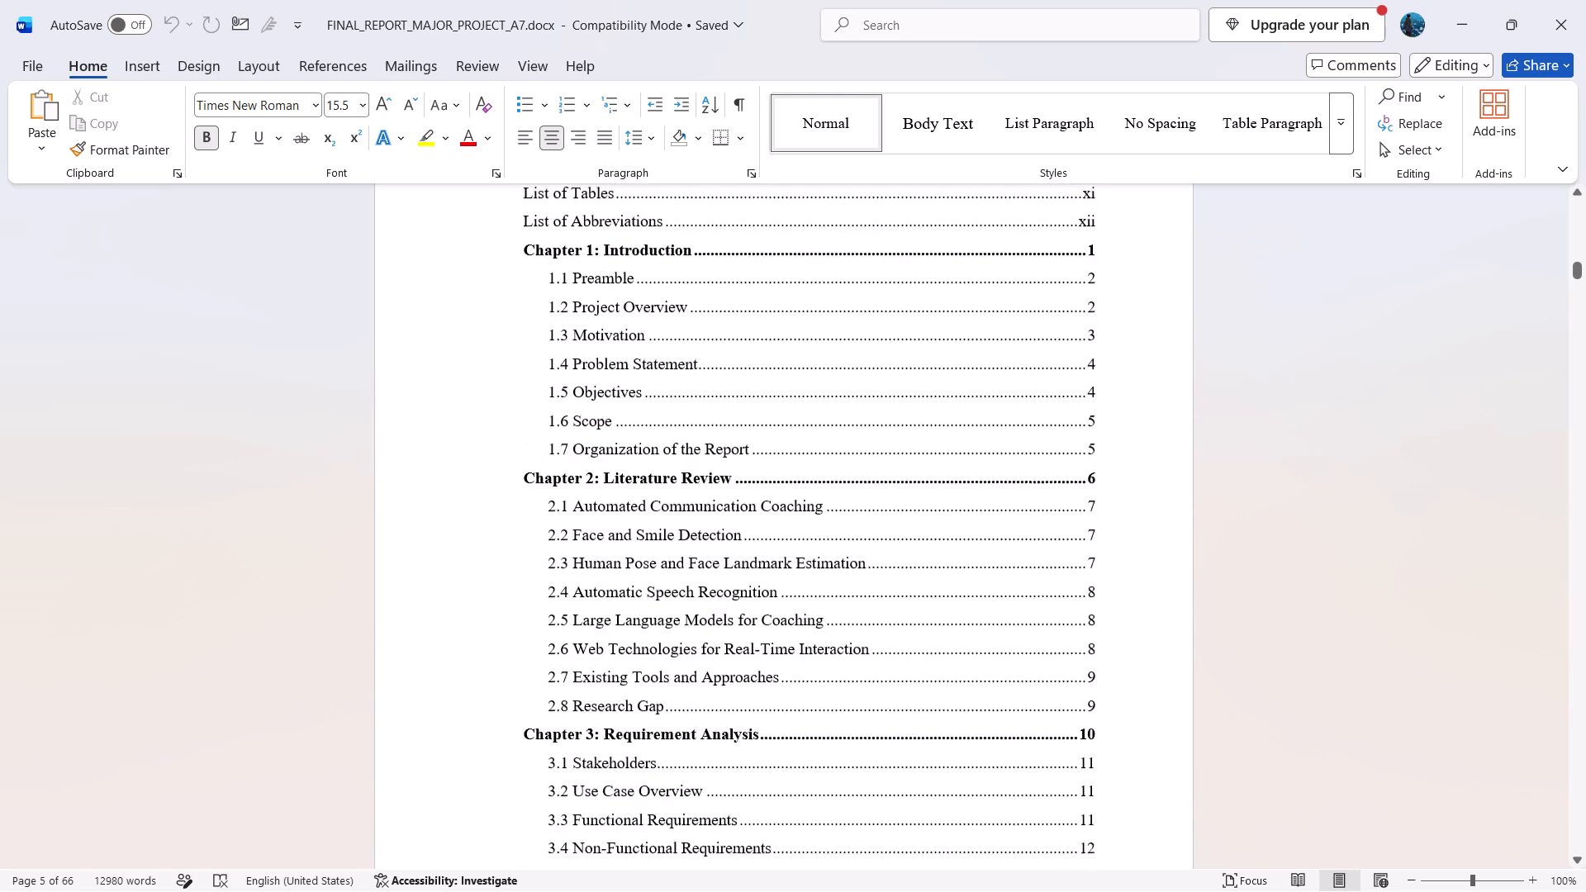
scroll(660, 515, down, 4)
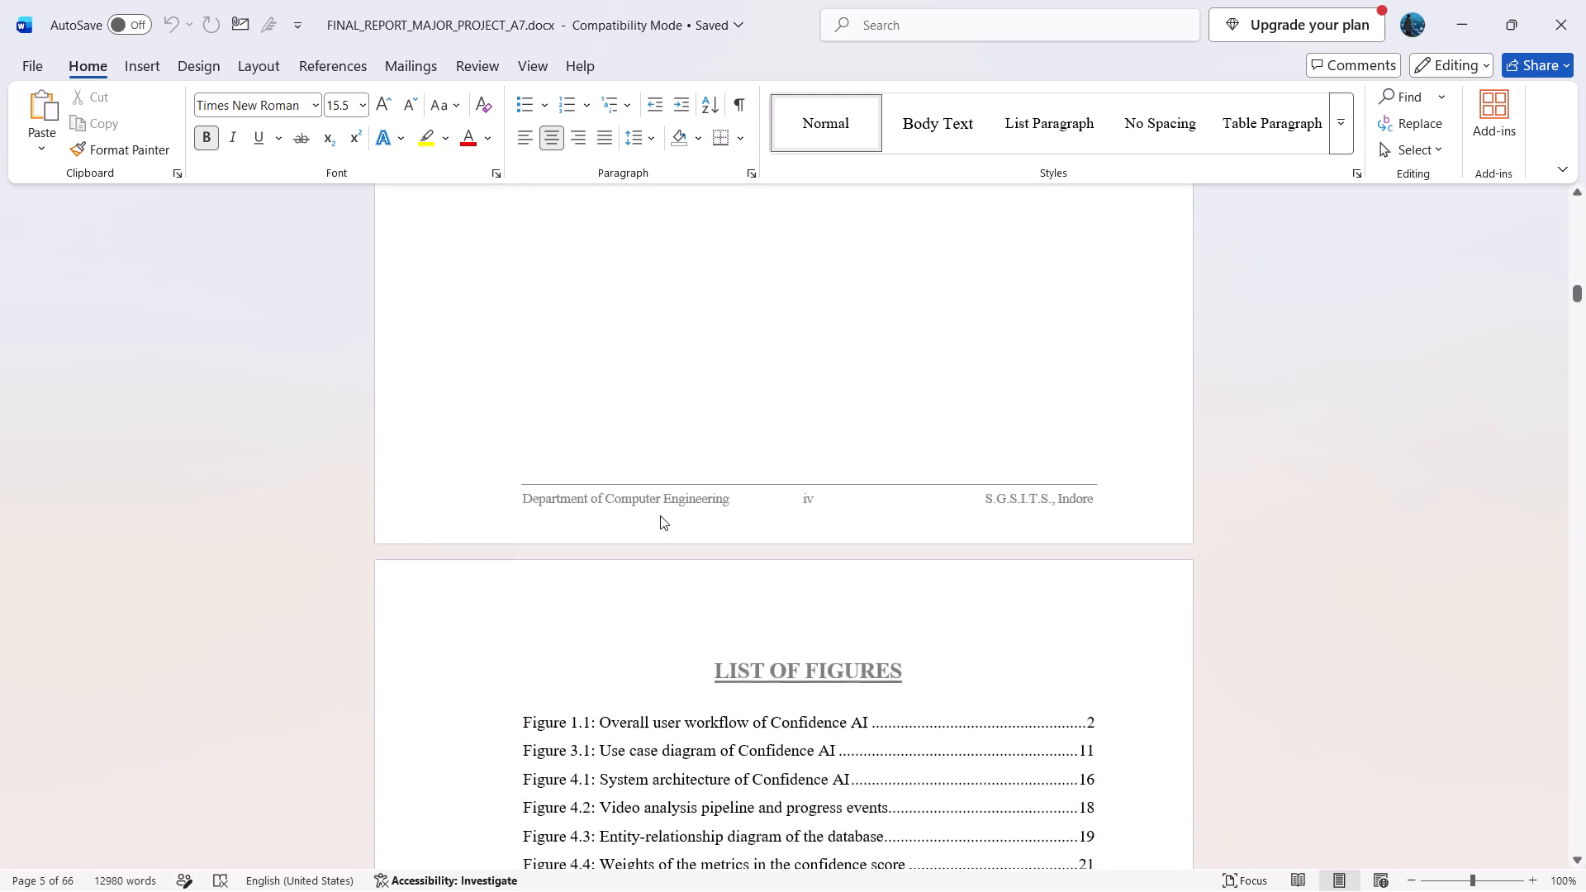
scroll(660, 515, down, 4)
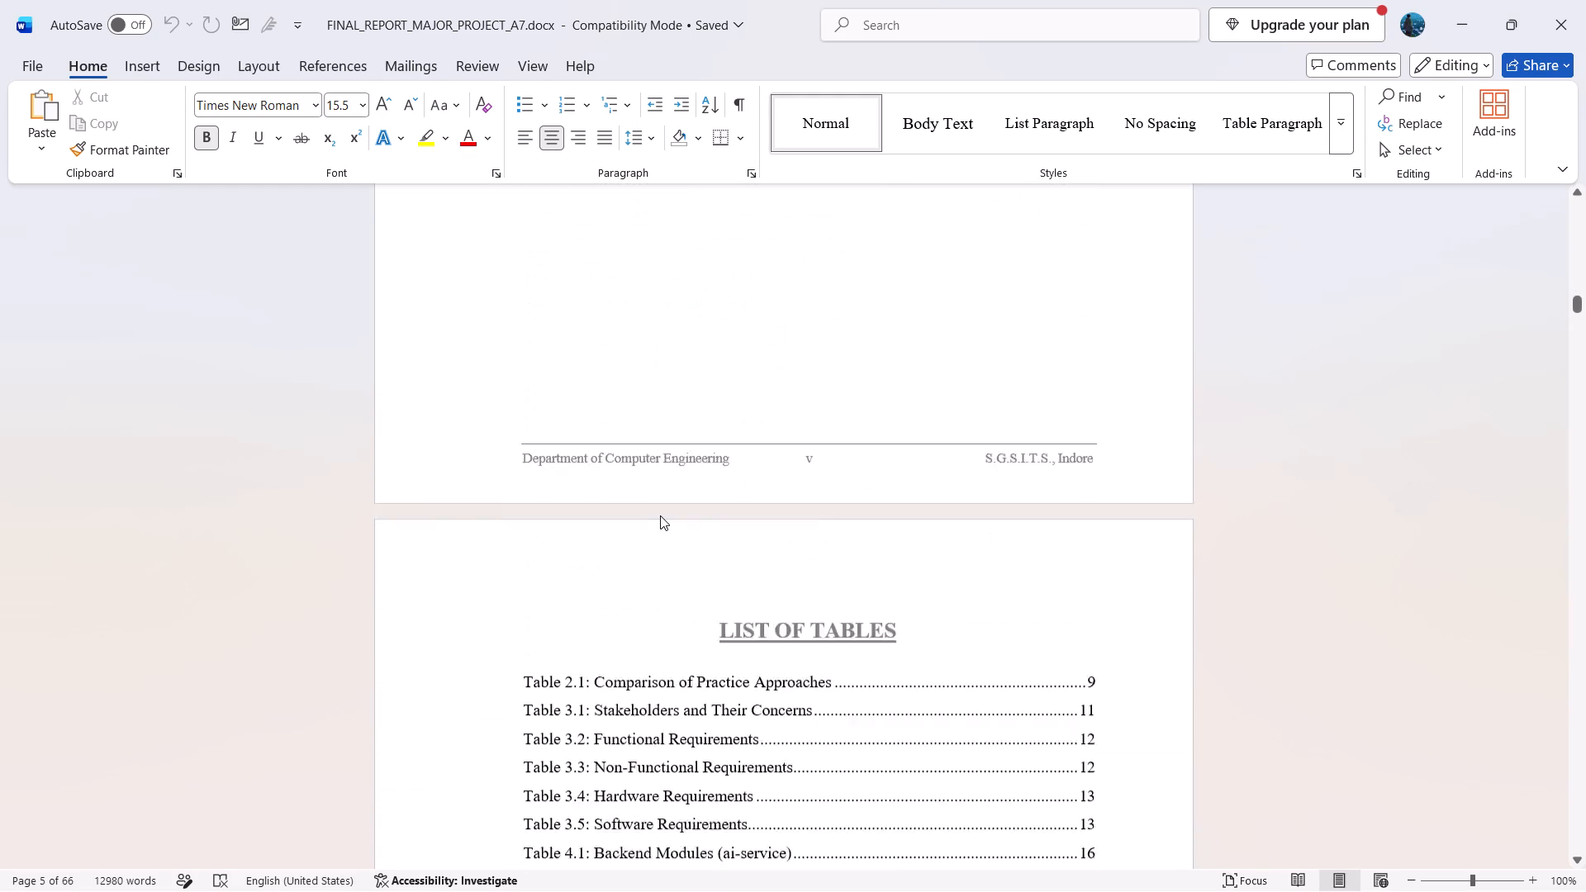
scroll(660, 515, down, 3)
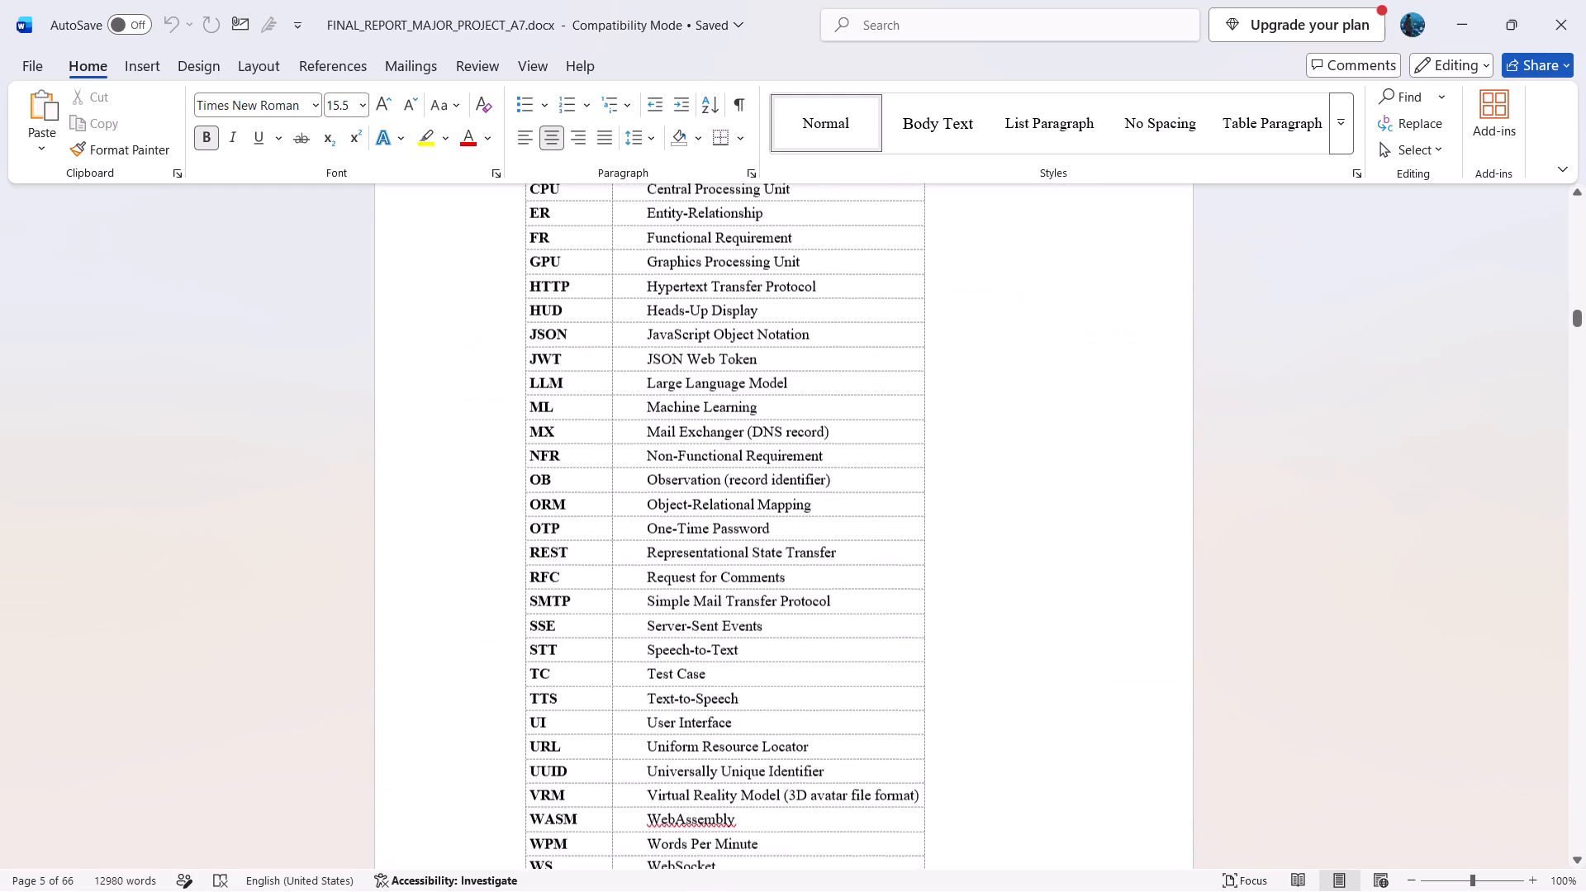
Delete the bold "Confidence AI" and its trailing comma after "This project," in the second paragraph of section 1.1 Preamble.
scroll(660, 515, down, 4)
scroll(660, 515, up, 1)
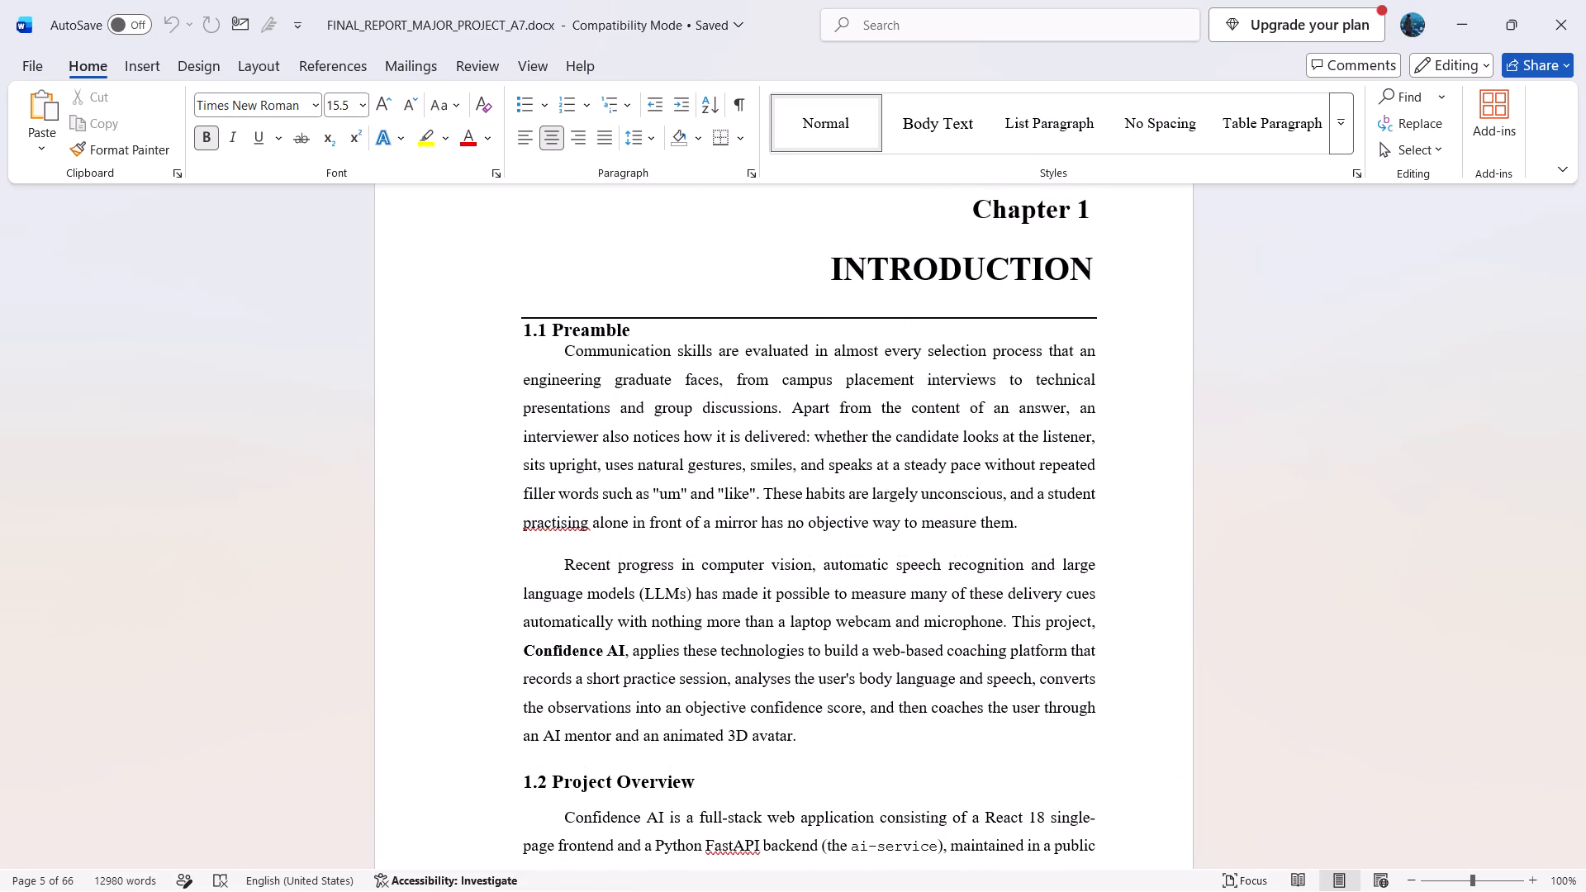
click(624, 657)
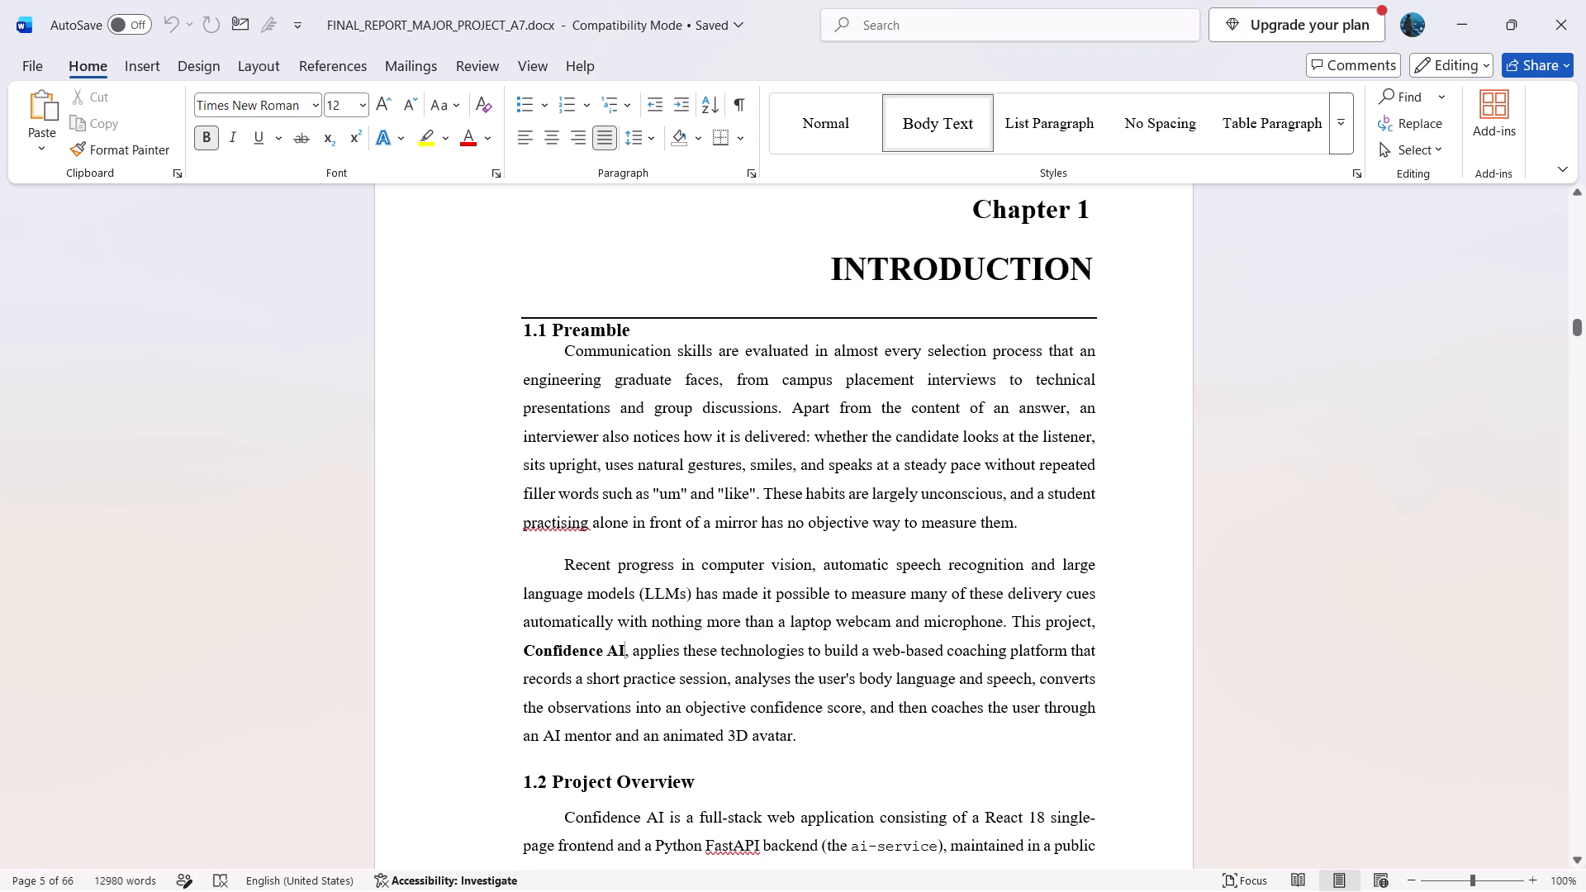
key(BackSpace)
key(BackSpace)
key(BackSpace)
key(BackSpace)
key(BackSpace)
key(BackSpace)
key(BackSpace)
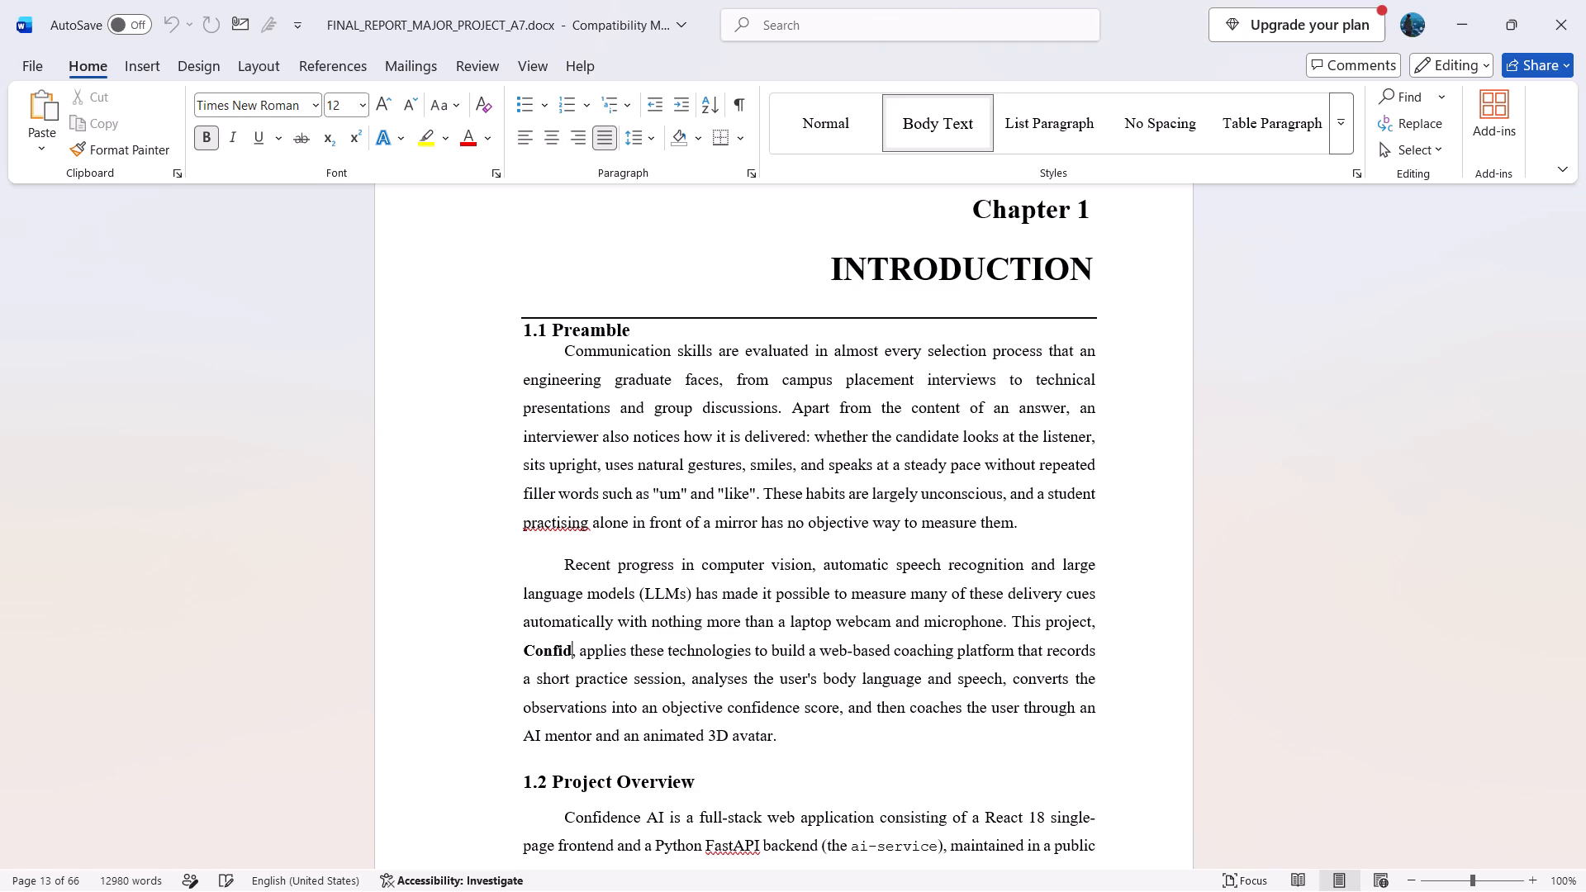
key(BackSpace)
key(BackSpace)
key(BackSpace)
key(BackSpace)
key(BackSpace)
key(BackSpace)
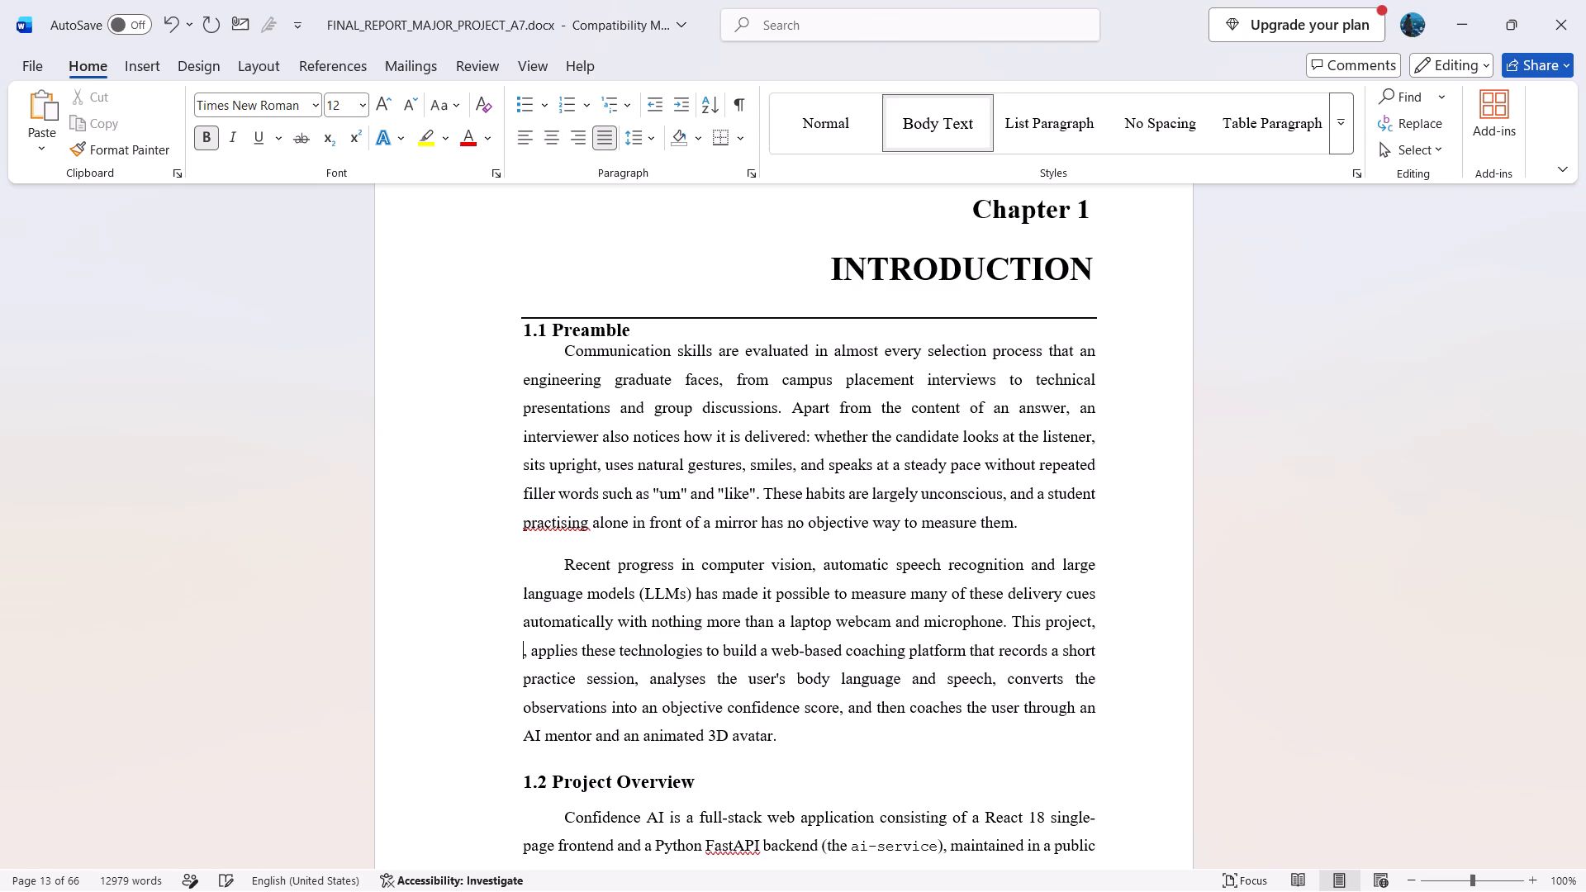
key(Right)
key(BackSpace)
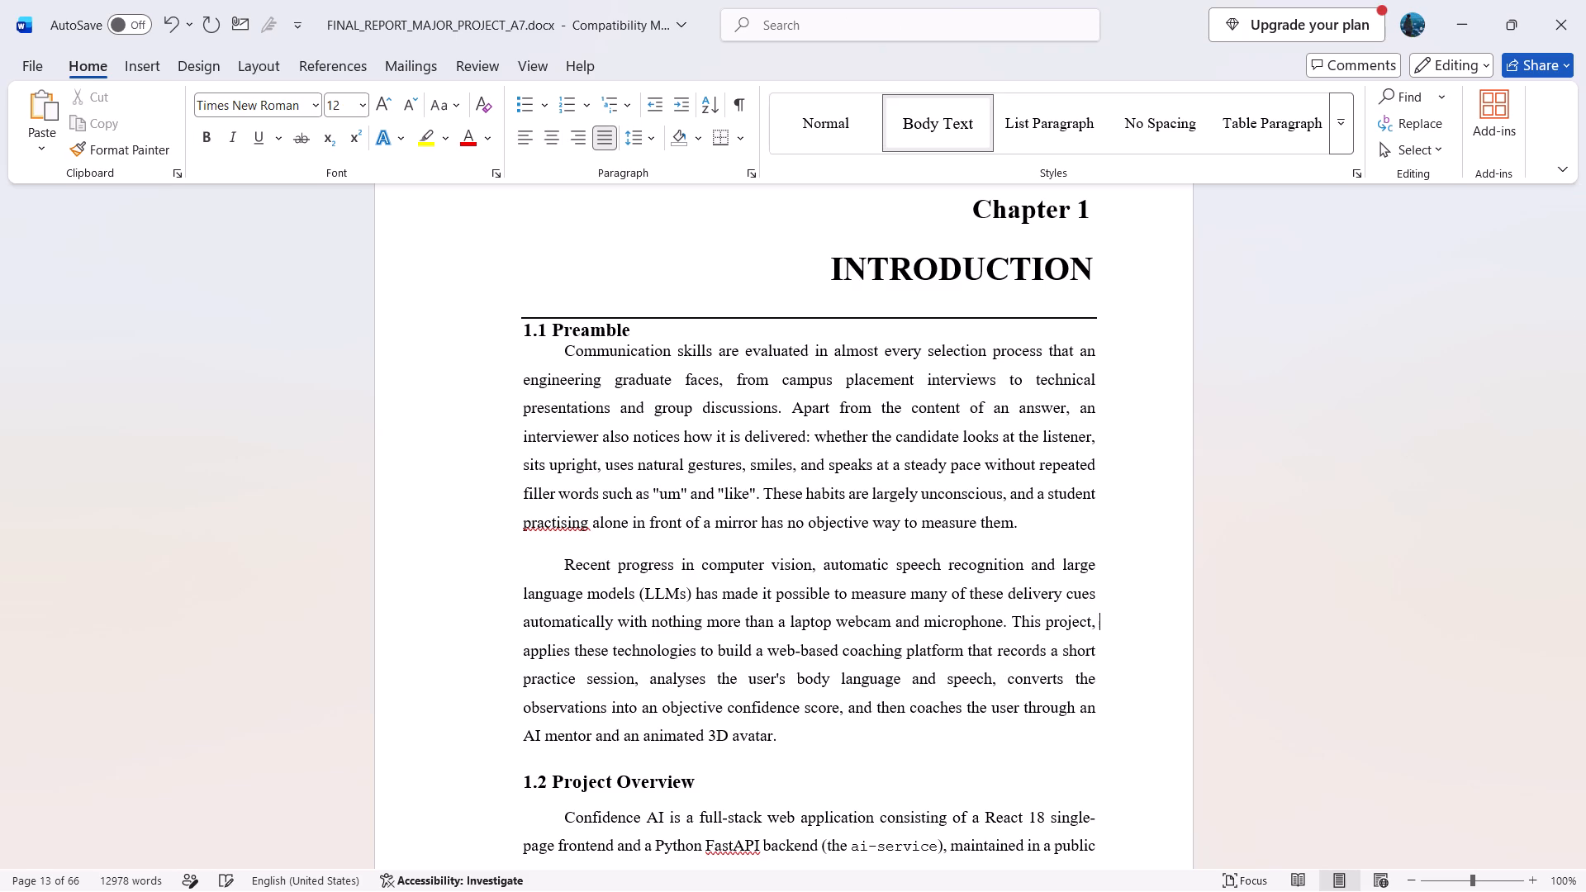
Replace "Confidence AI" with "Project" at the end of the Figure 1.1 caption.
scroll(624, 657, down, 1)
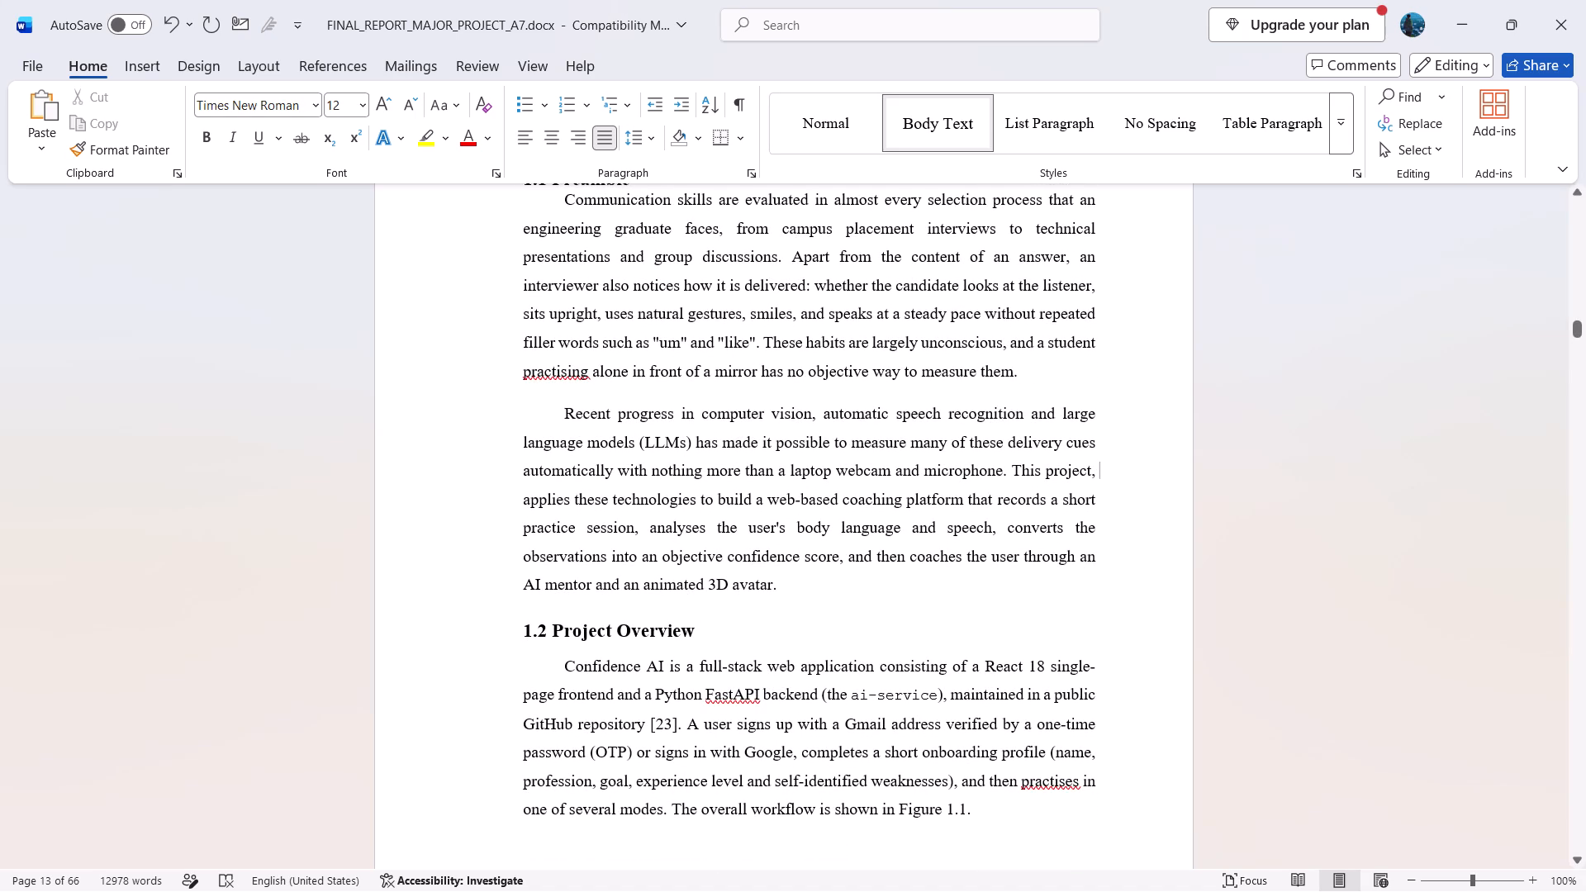
scroll(624, 657, down, 1)
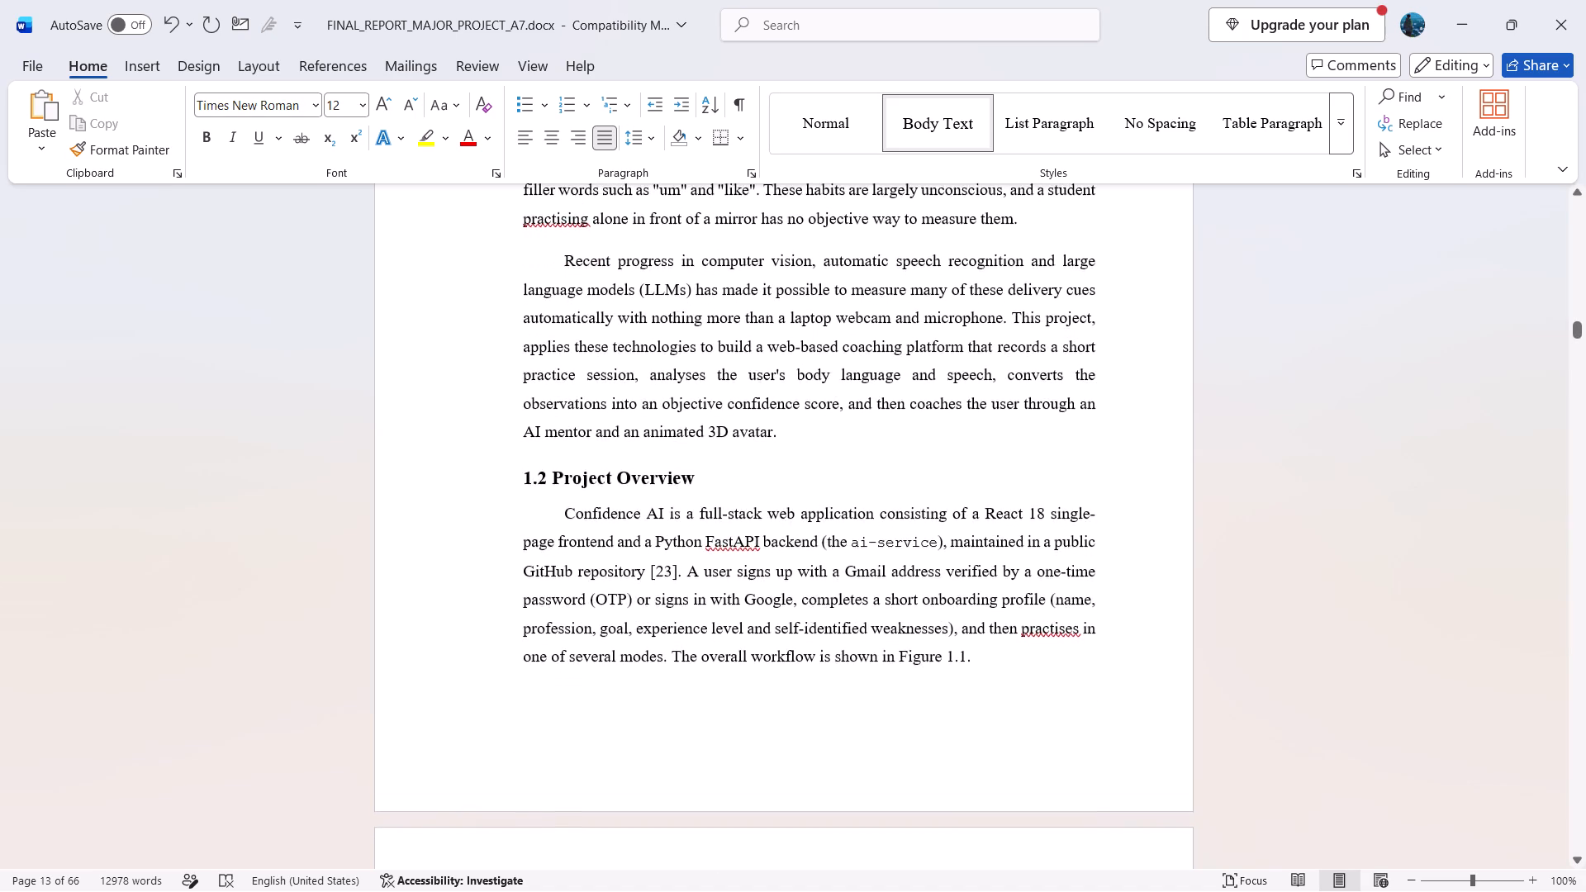
scroll(624, 657, down, 2)
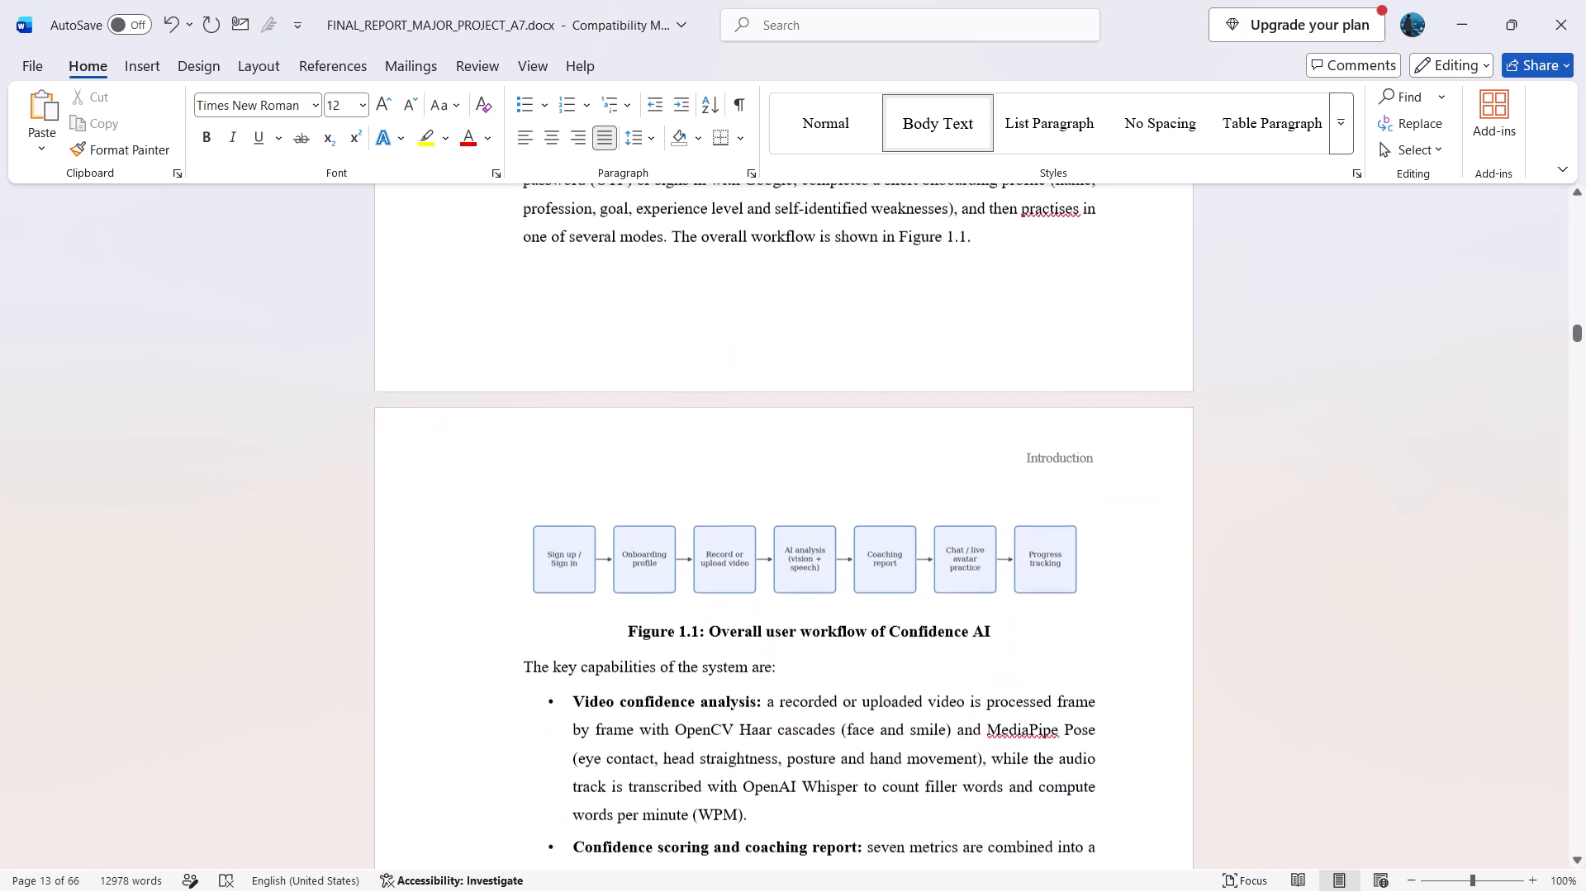
scroll(624, 657, down, 1)
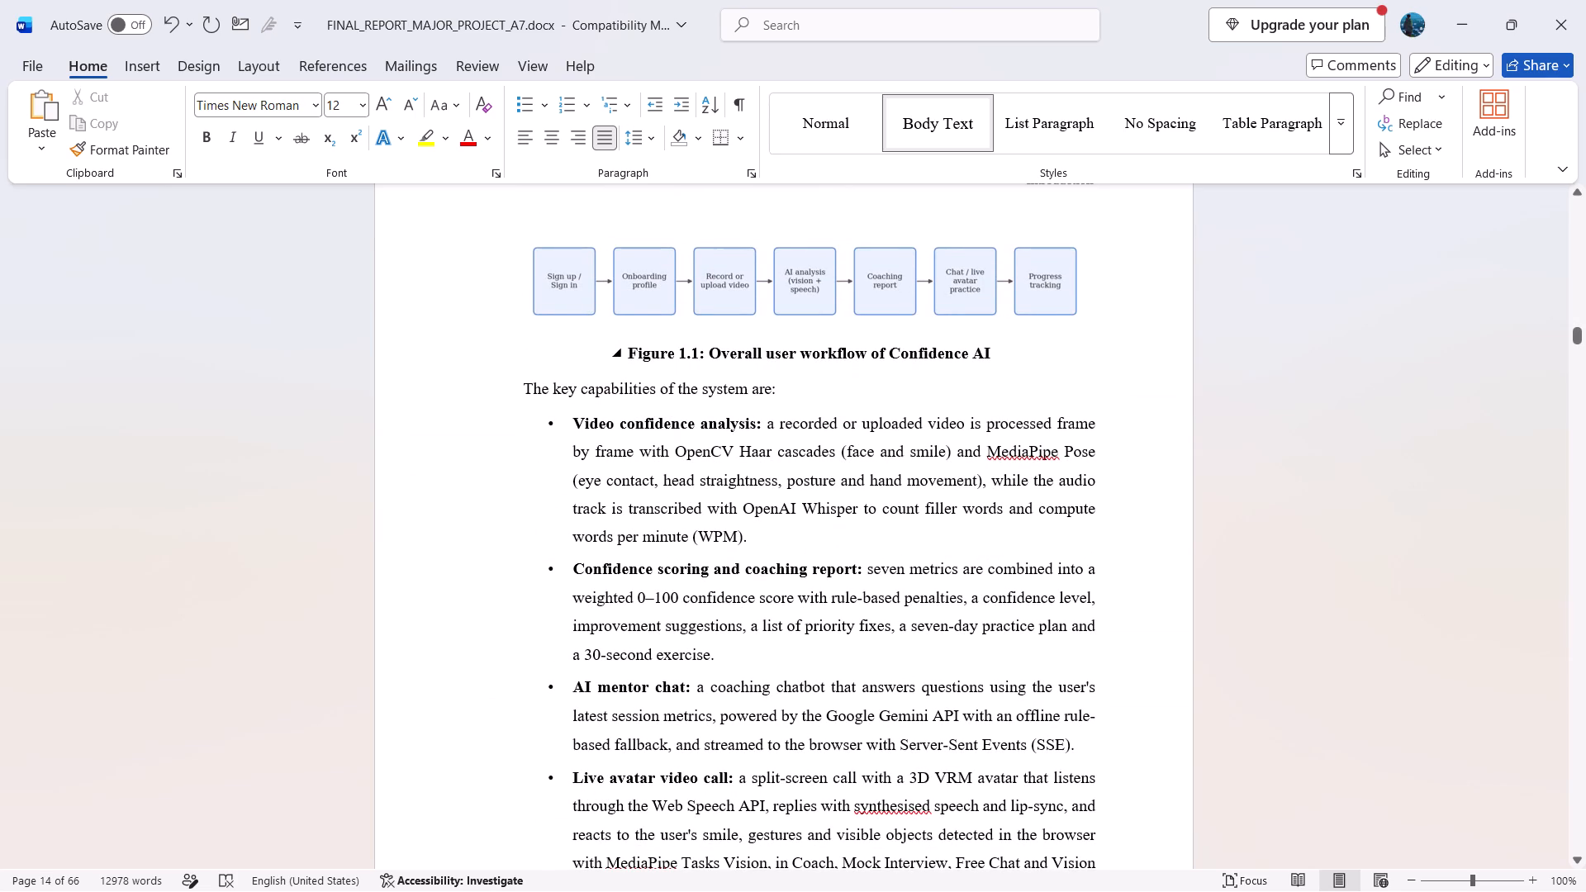
click(994, 356)
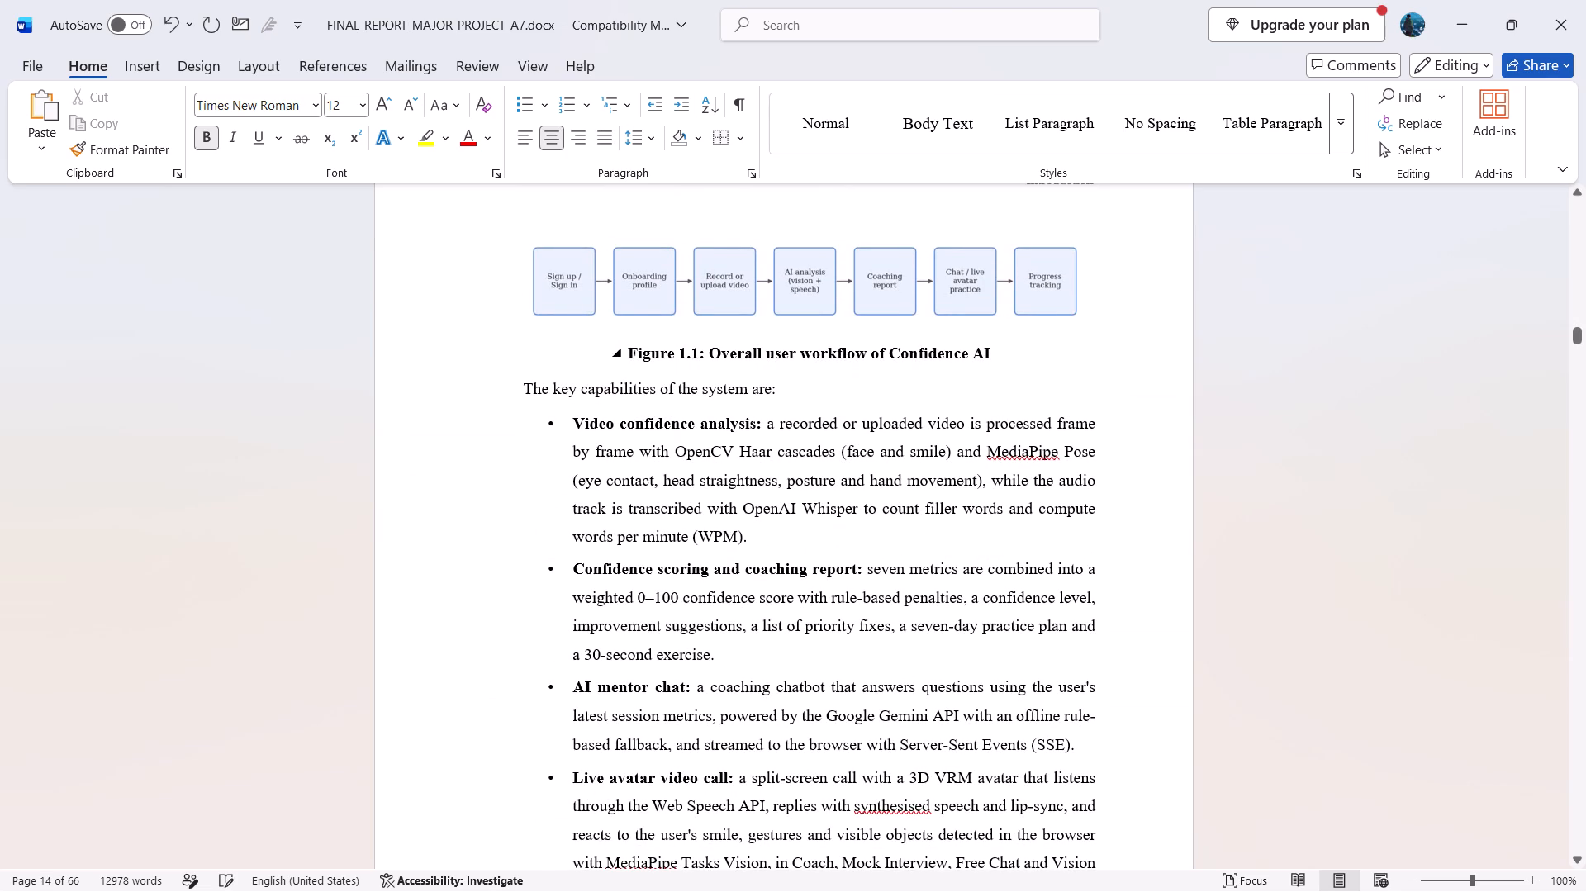
key(BackSpace)
key(BackSpace)
key(BackSpace)
key(BackSpace)
key(BackSpace)
key(BackSpace)
key(BackSpace)
key(BackSpace)
key(BackSpace)
key(BackSpace)
key(BackSpace)
key(BackSpace)
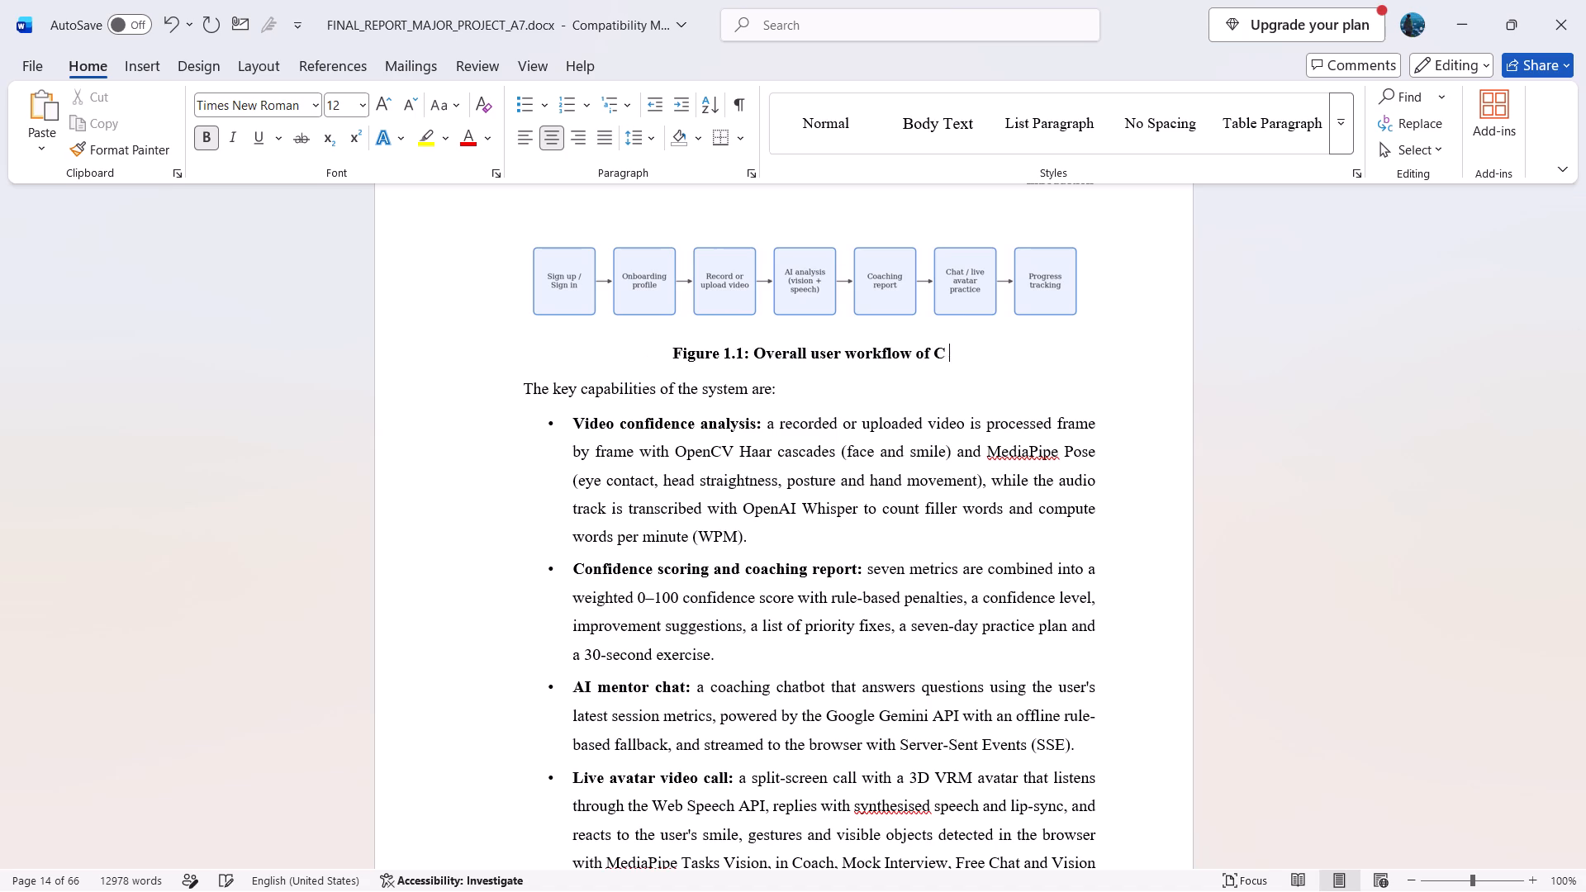
key(BackSpace)
text(Project)
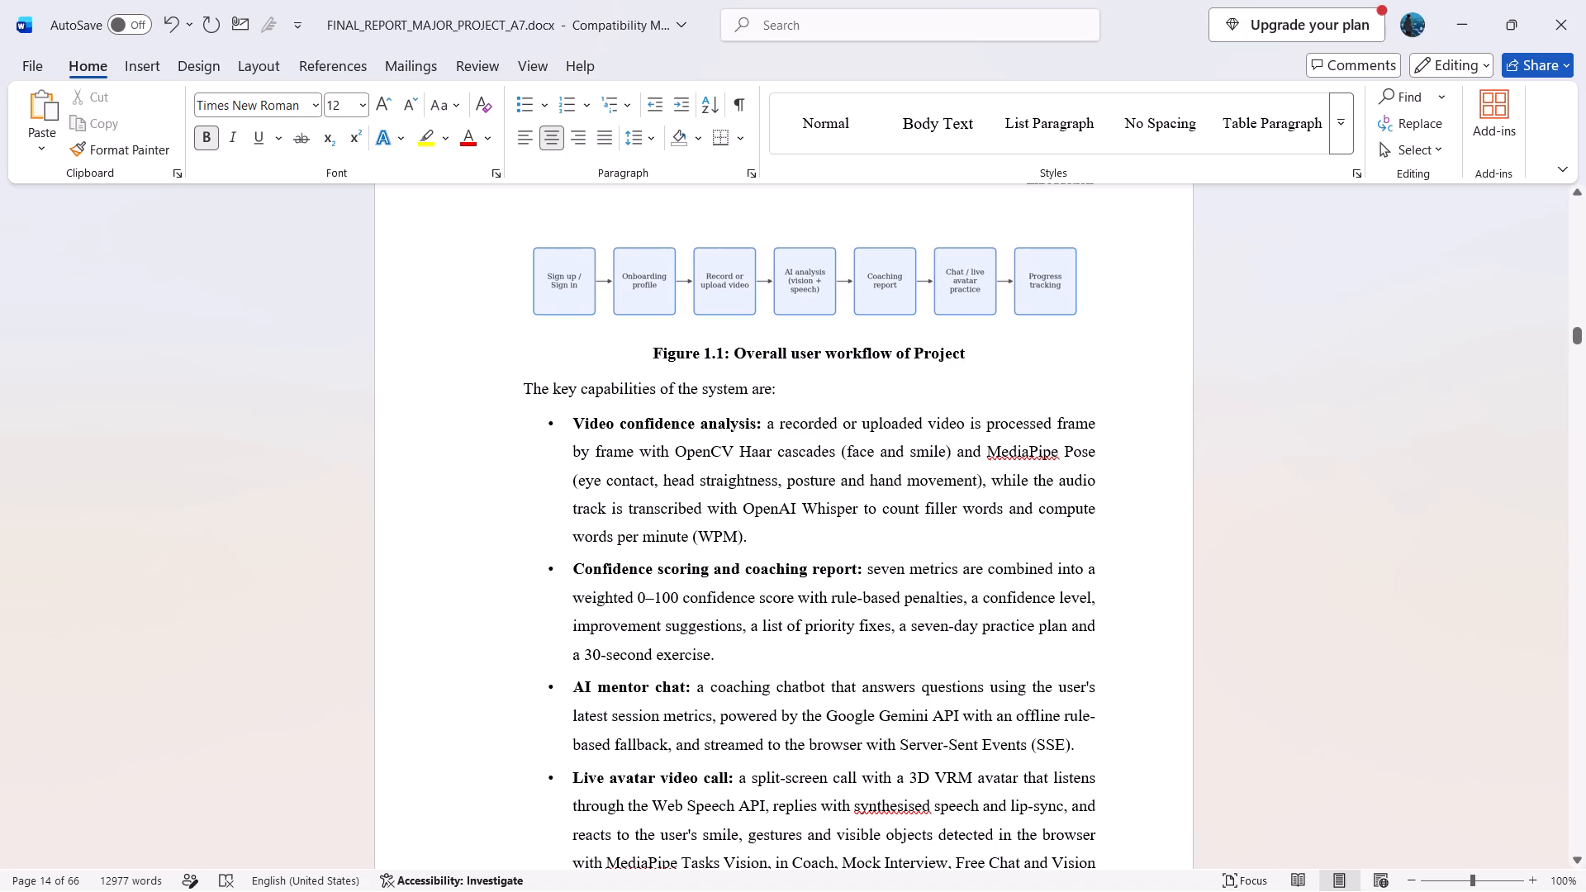
Read through the key capabilities list and sections 1.3 Motivation, 1.4 Problem Statement and 1.5 Objectives.
scroll(880, 446, down, 1)
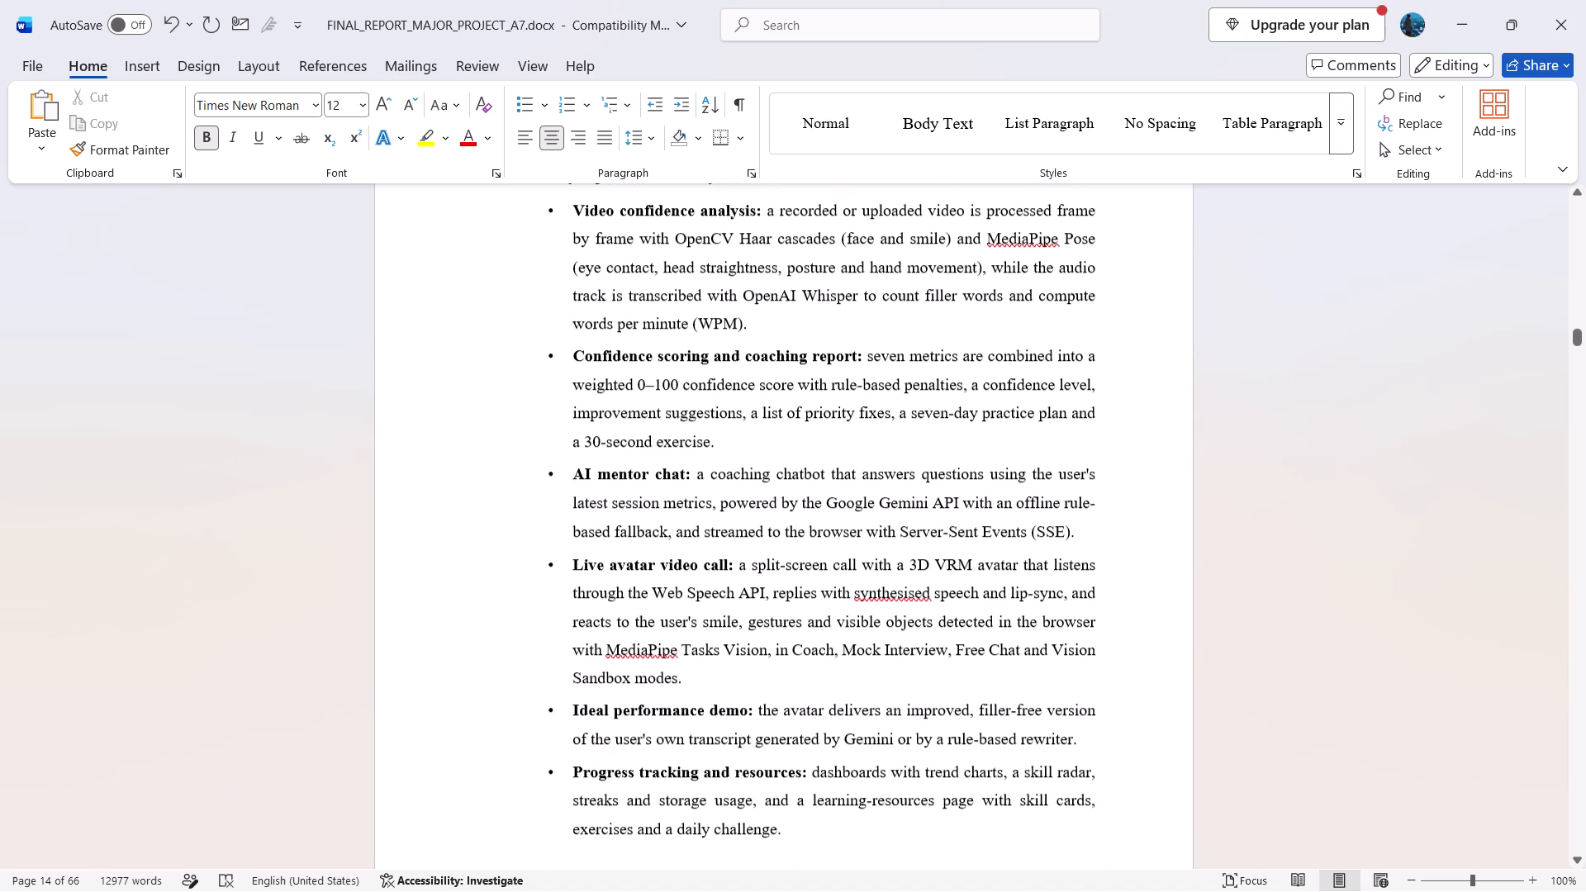
scroll(880, 446, down, 1)
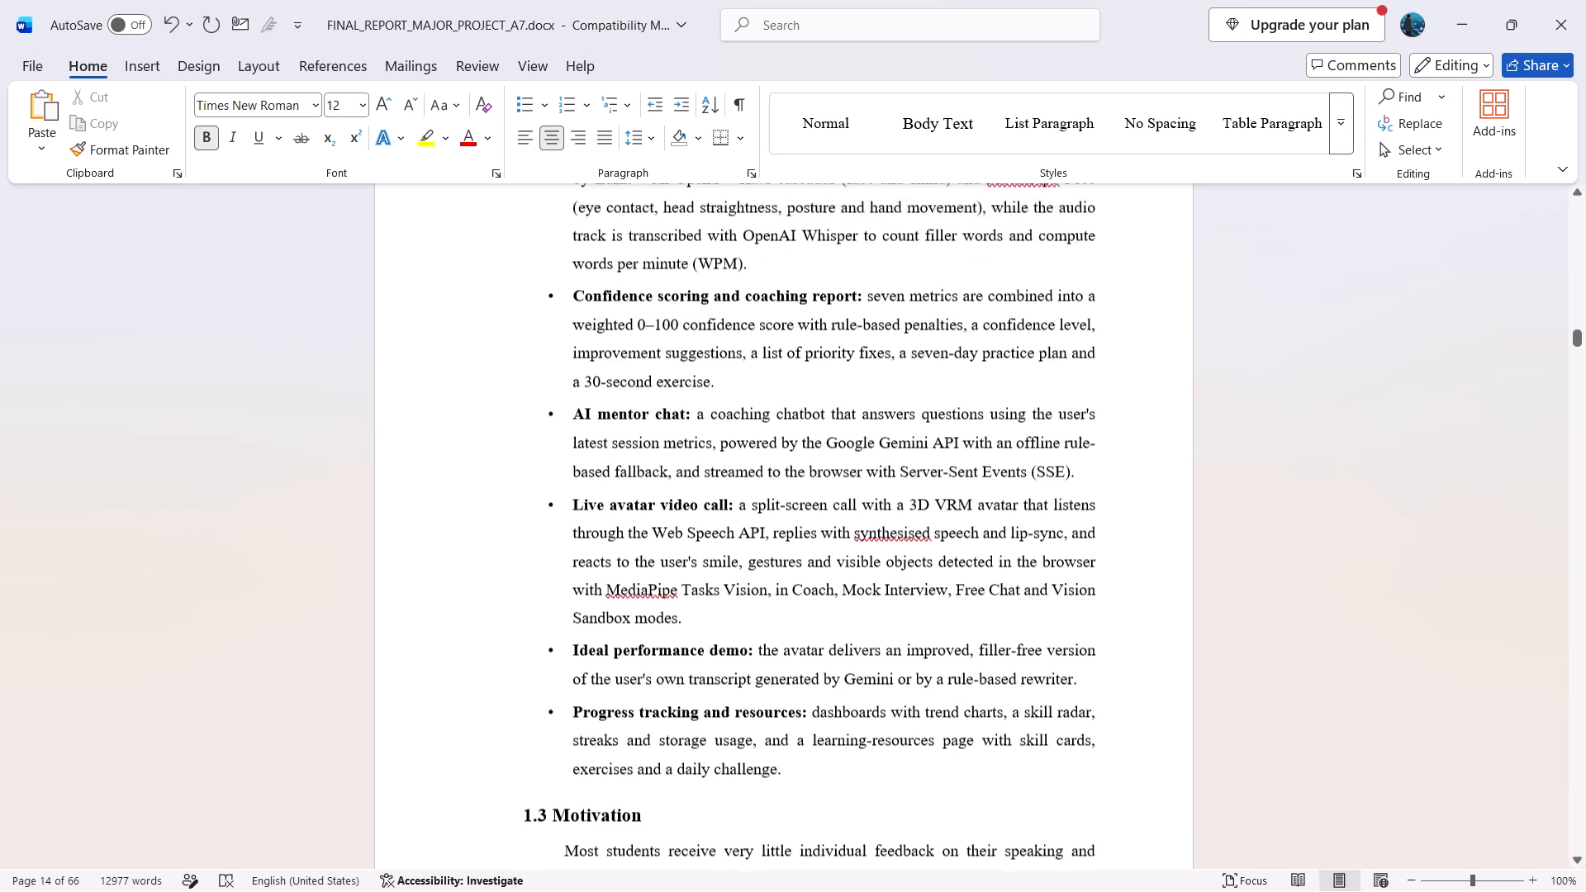
scroll(880, 446, down, 3)
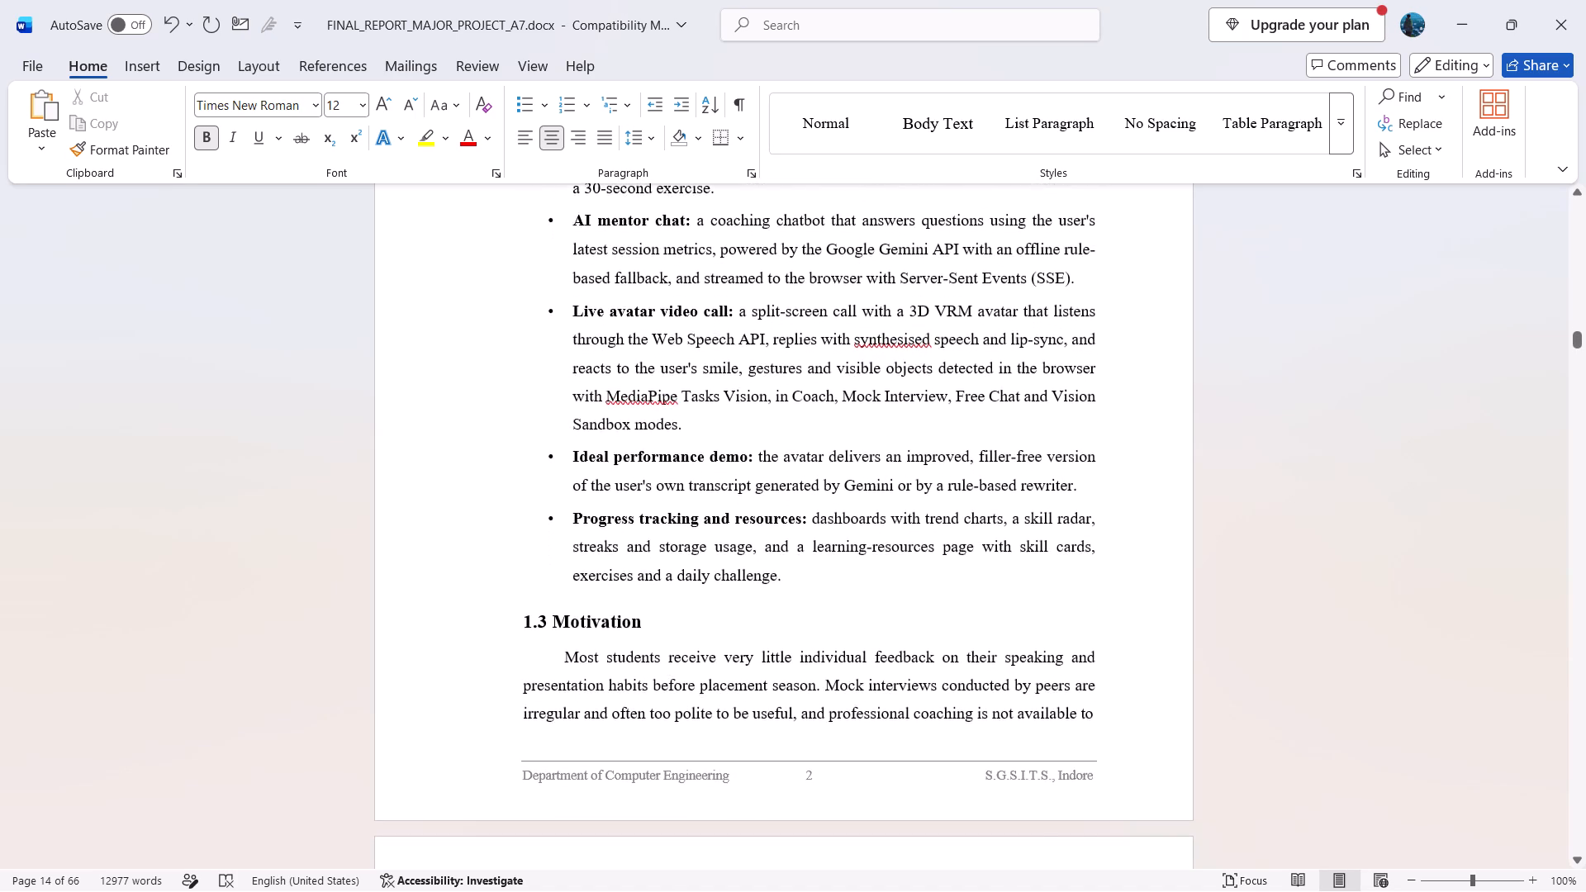
scroll(880, 446, down, 3)
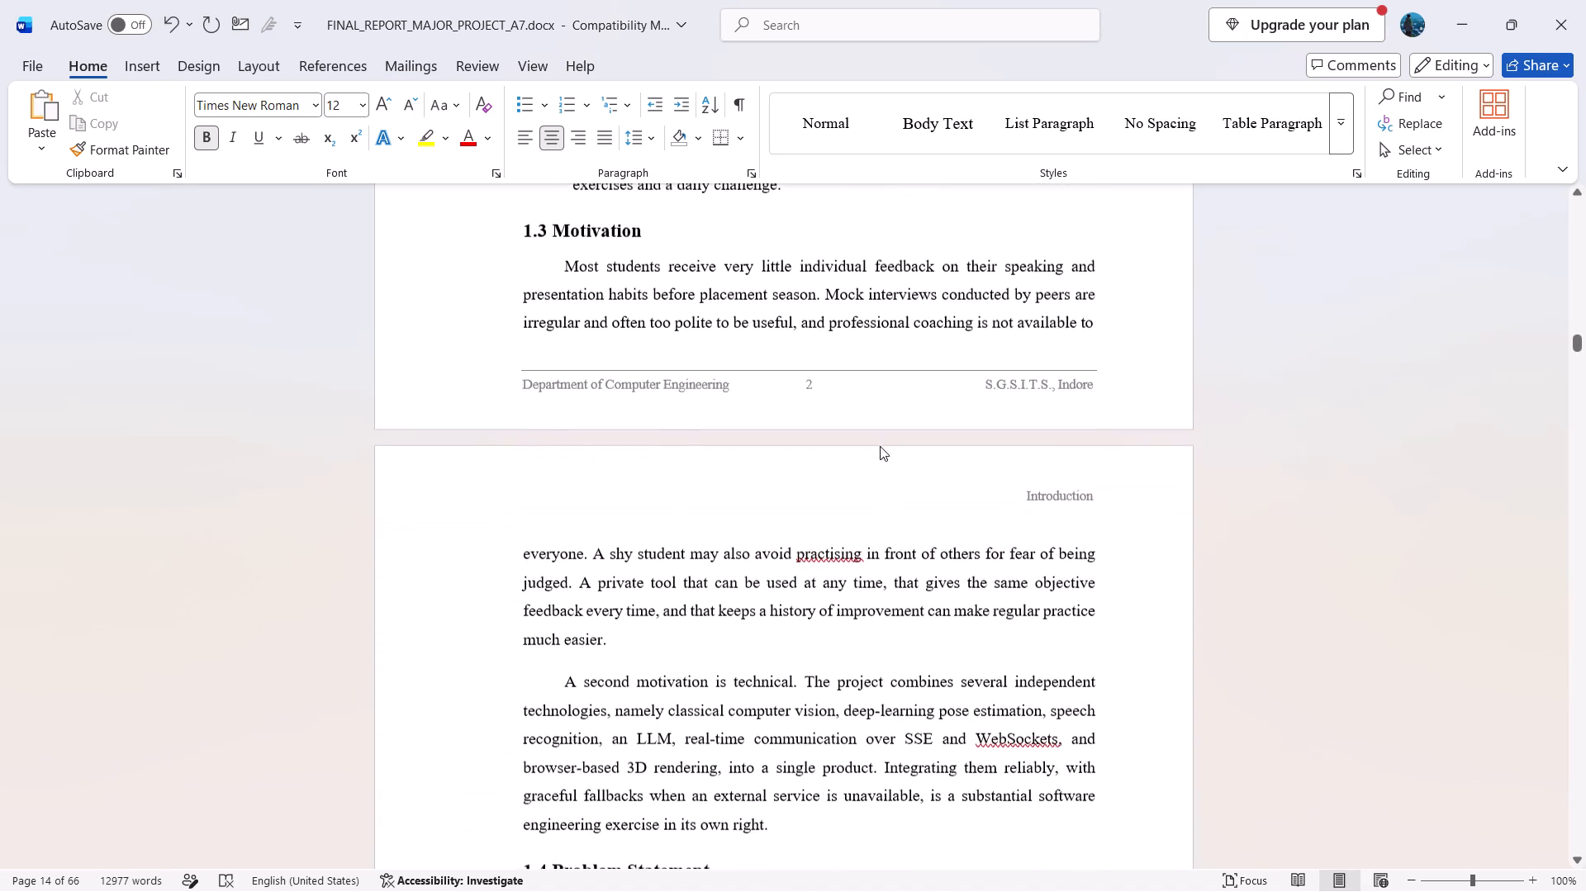
scroll(880, 446, down, 3)
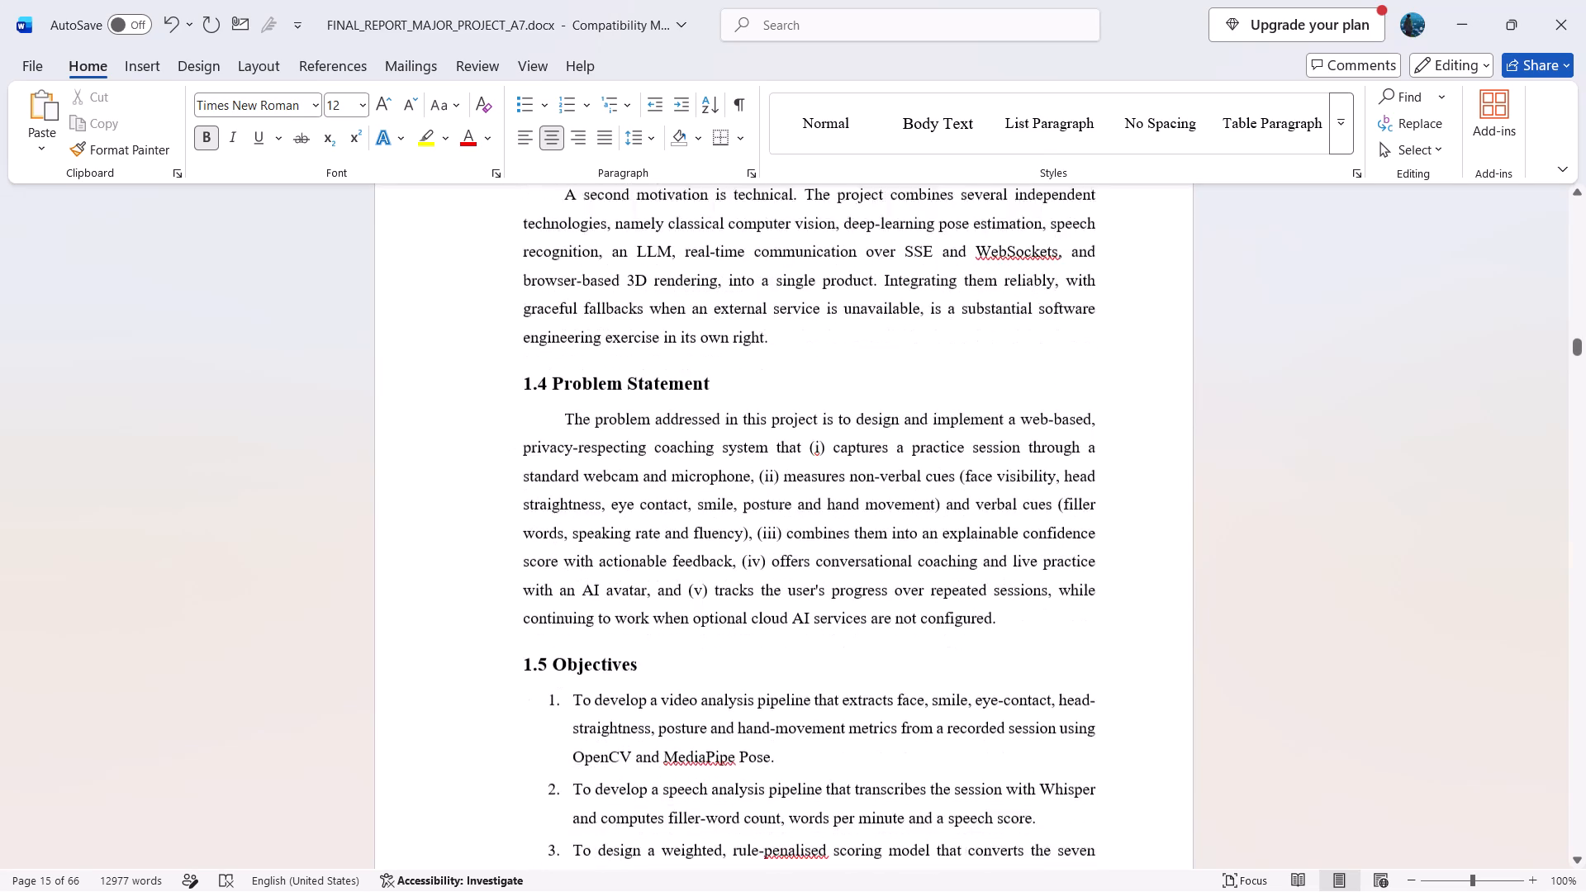
scroll(880, 446, down, 1)
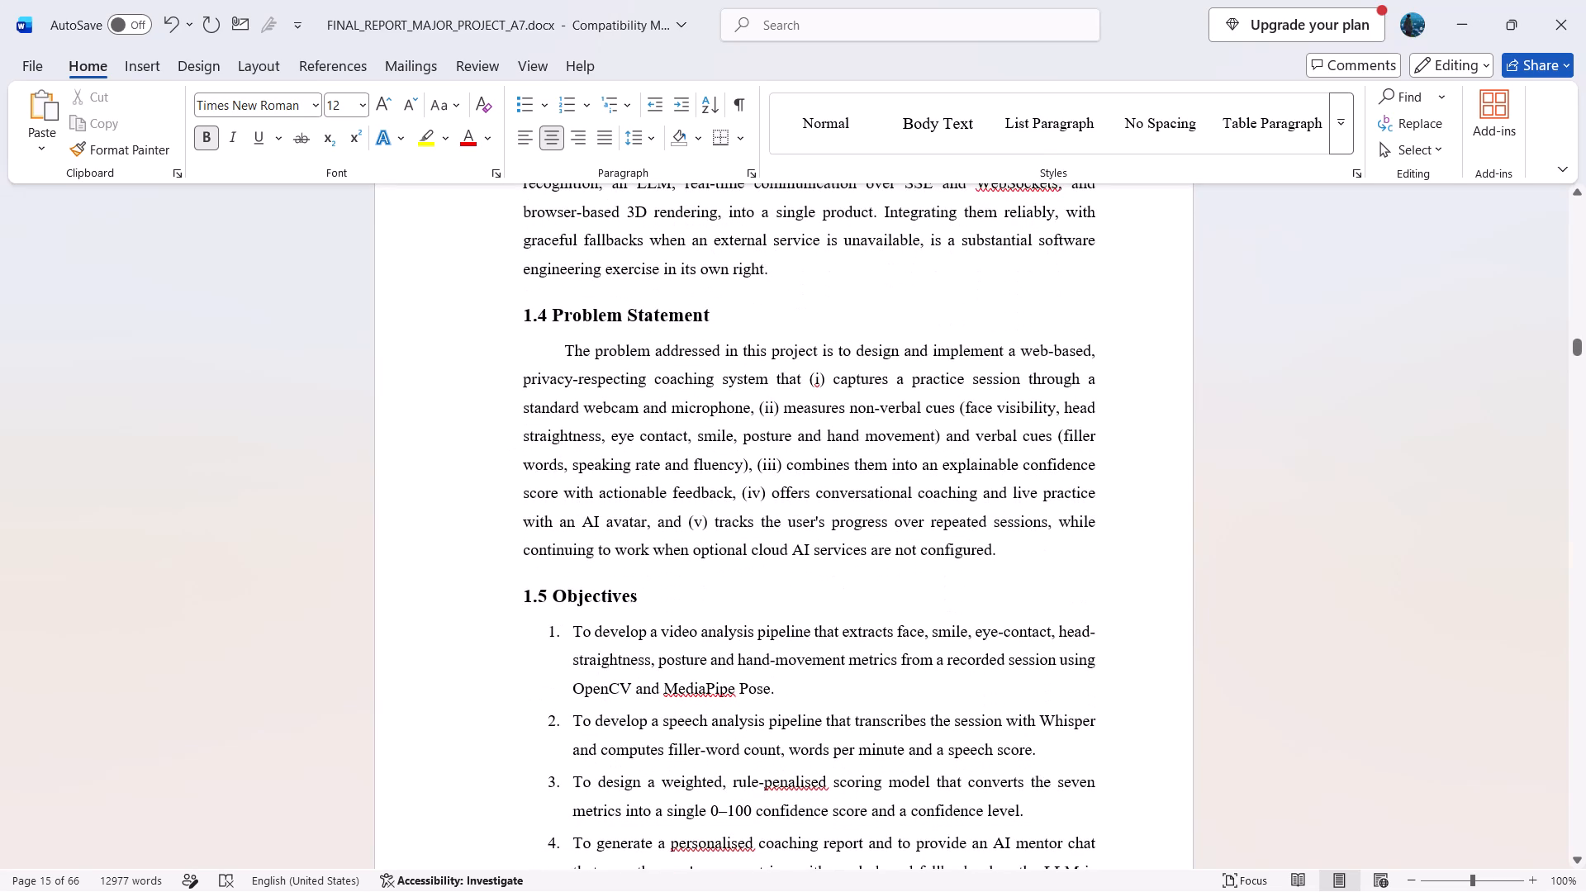
scroll(880, 446, down, 2)
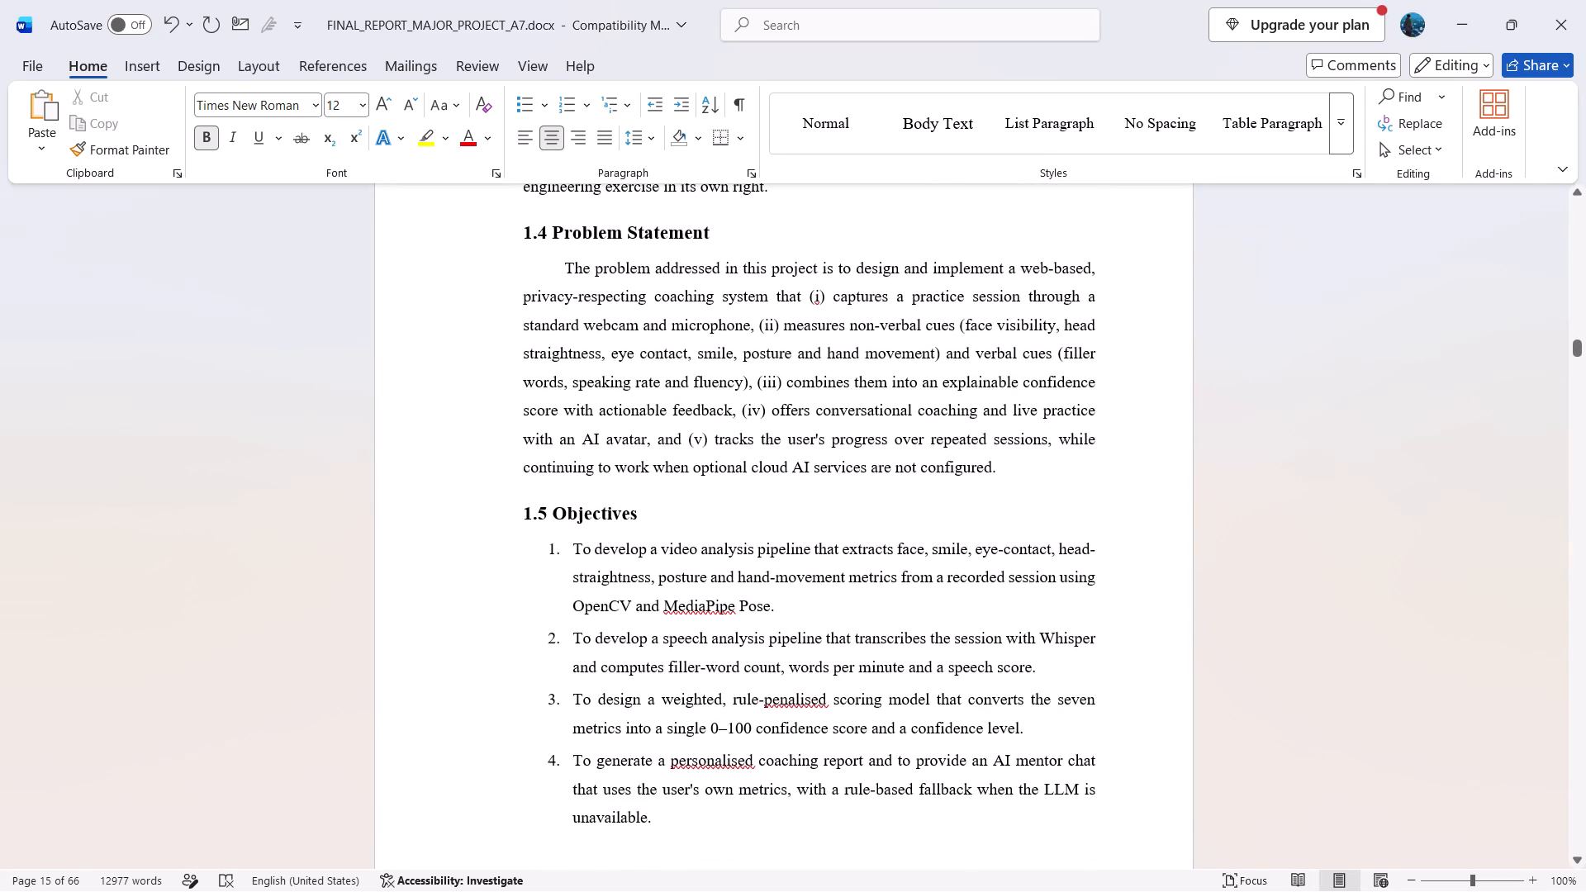
scroll(880, 446, down, 2)
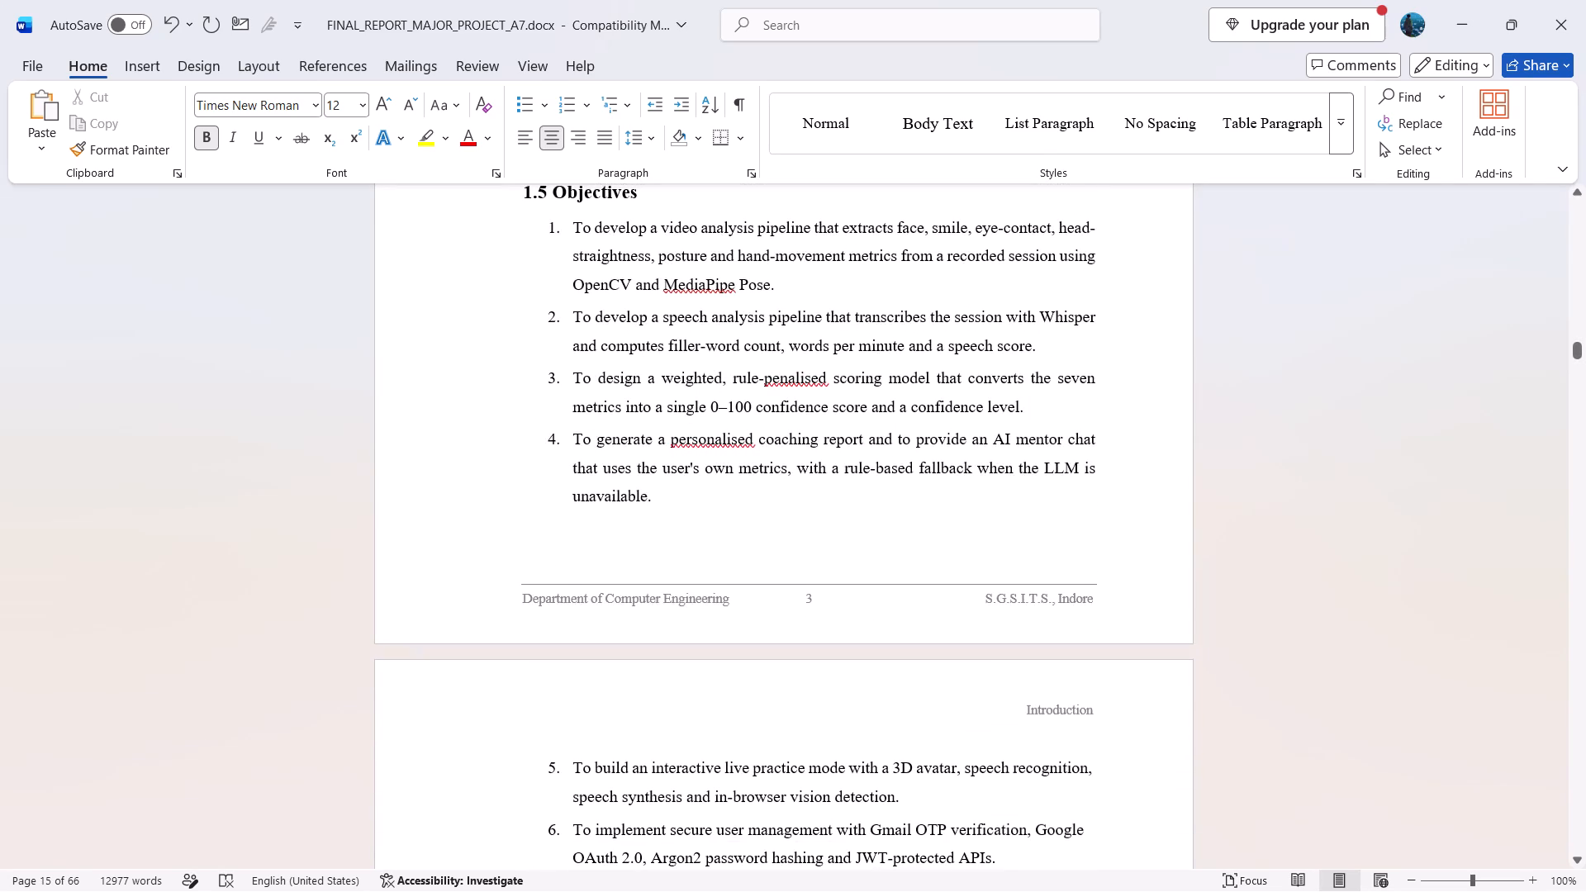
scroll(880, 446, down, 2)
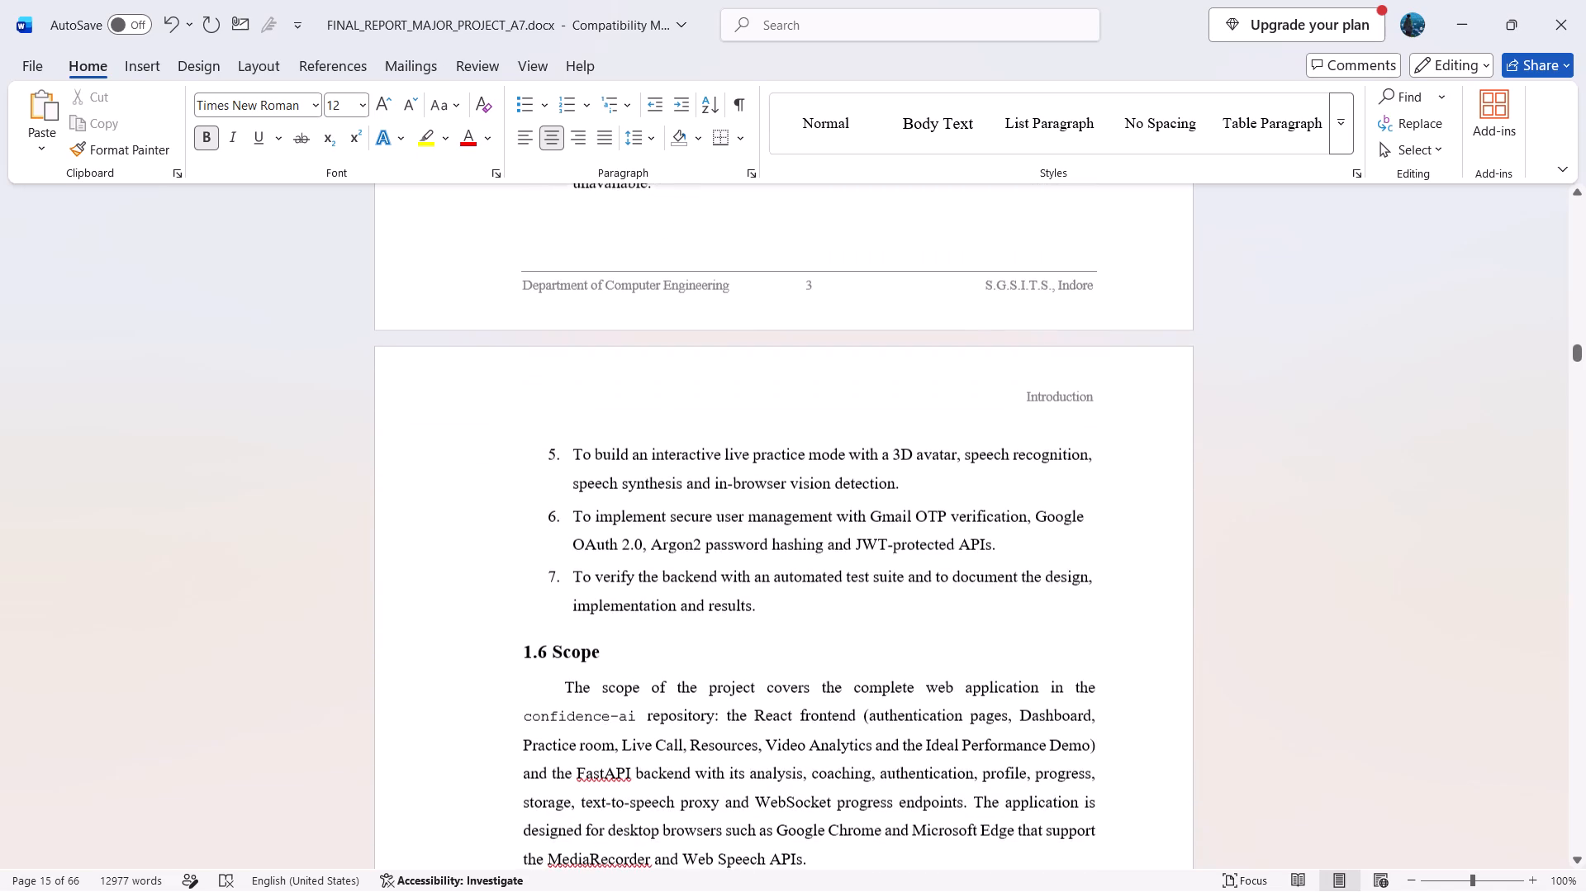
Replace the repository name "confidence-ai" with "project" in the first paragraph of section 1.6 Scope.
scroll(880, 446, down, 1)
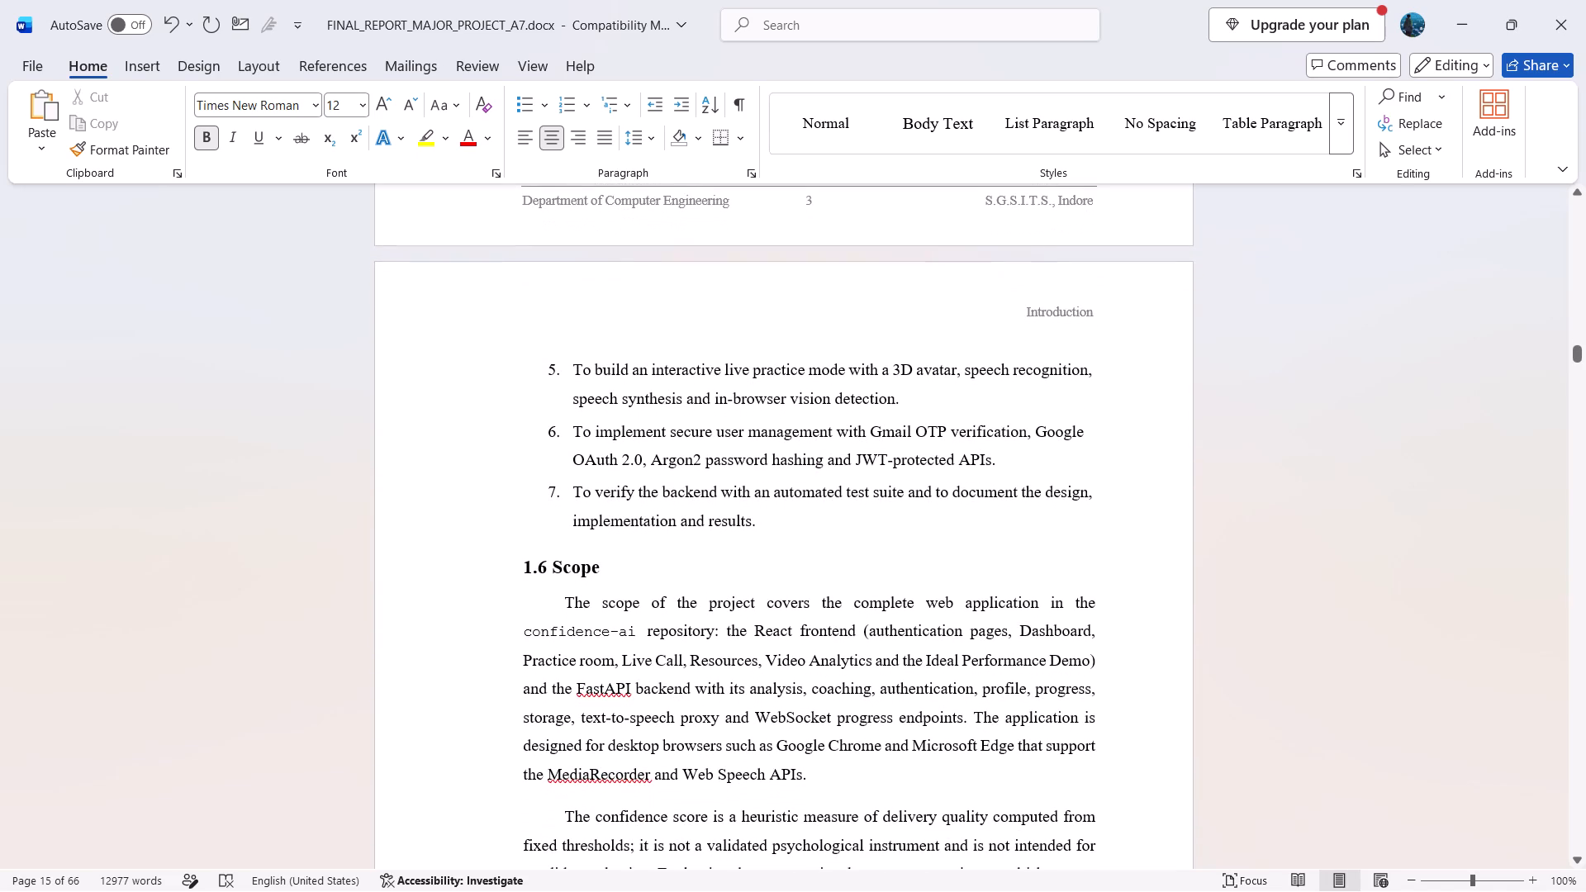
scroll(880, 446, down, 3)
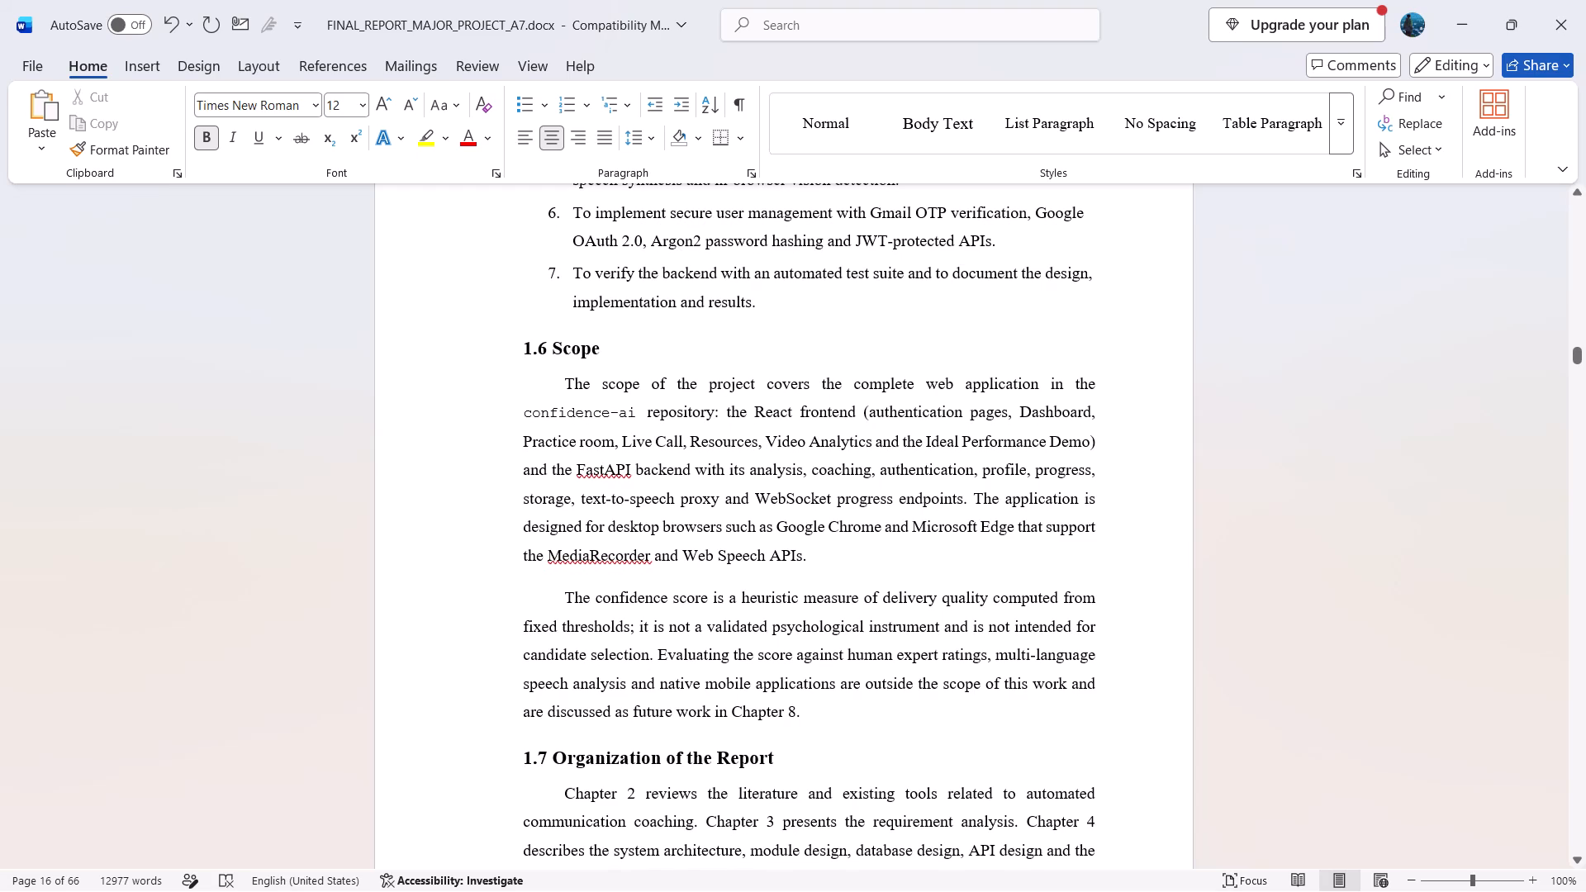
click(635, 409)
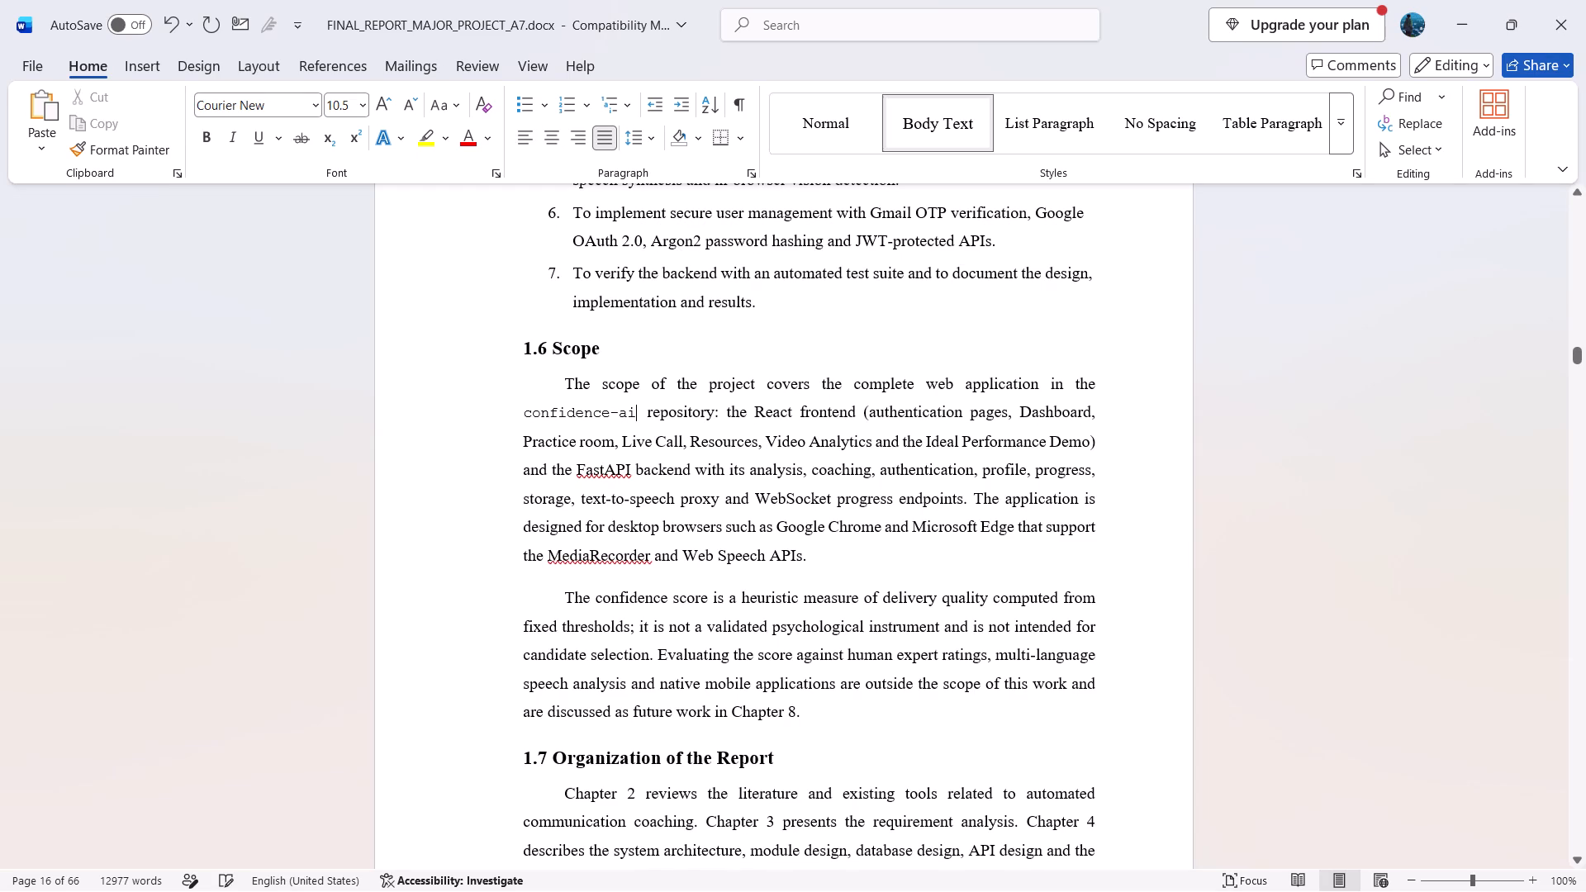
key(BackSpace)
key(BackSpace)
key(BackSpace)
key(BackSpace)
key(BackSpace)
key(BackSpace)
key(BackSpace)
key(BackSpace)
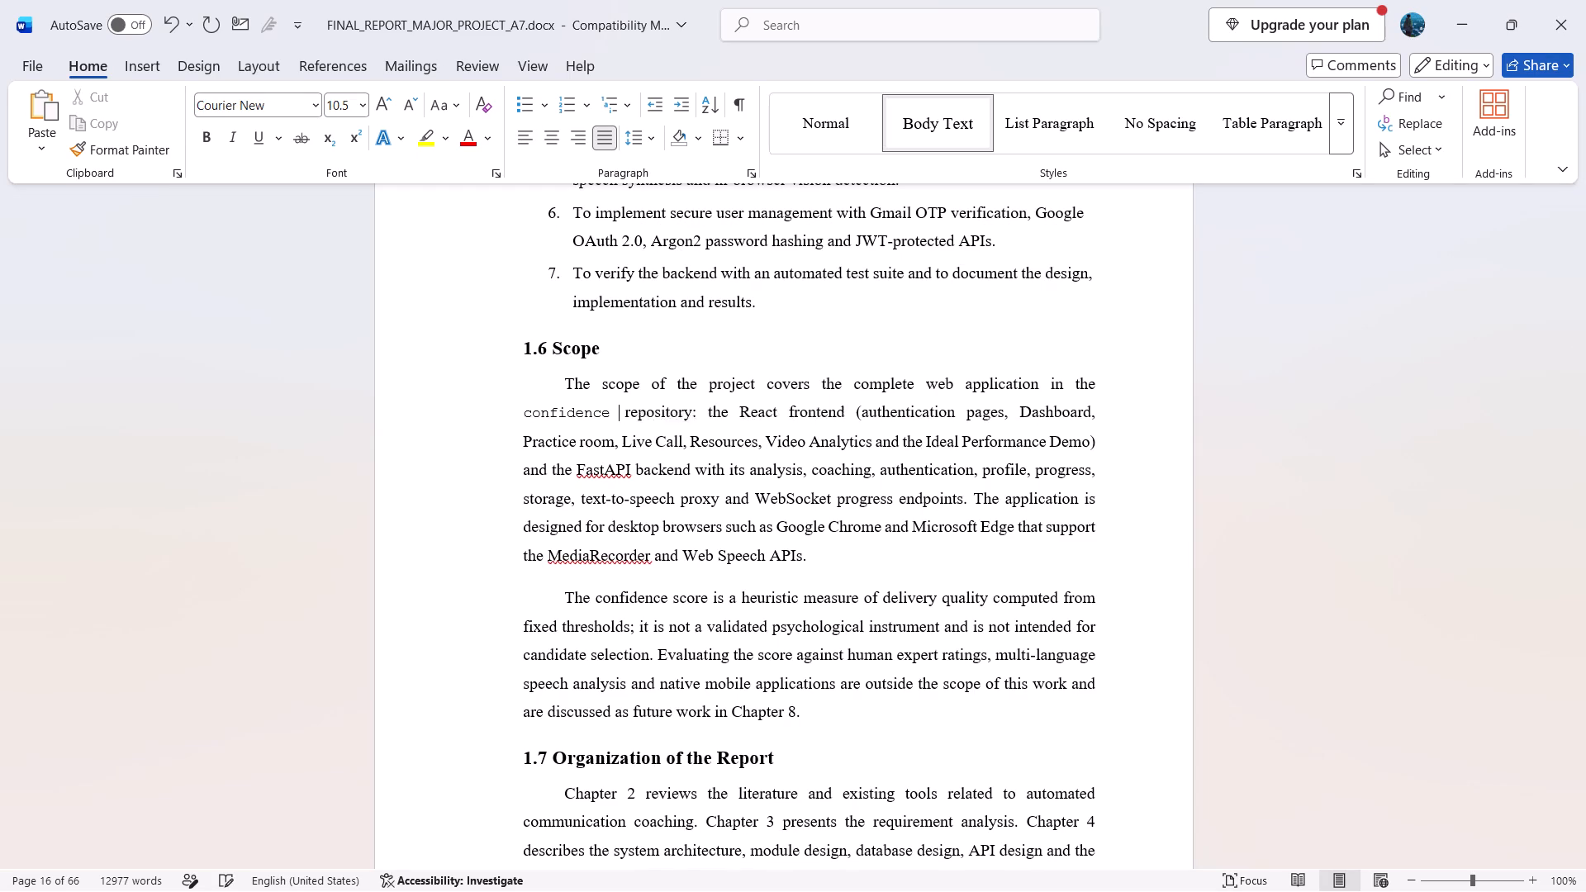
key(BackSpace)
key(BackSpace)
key(BackSpace)
key(BackSpace)
key(BackSpace)
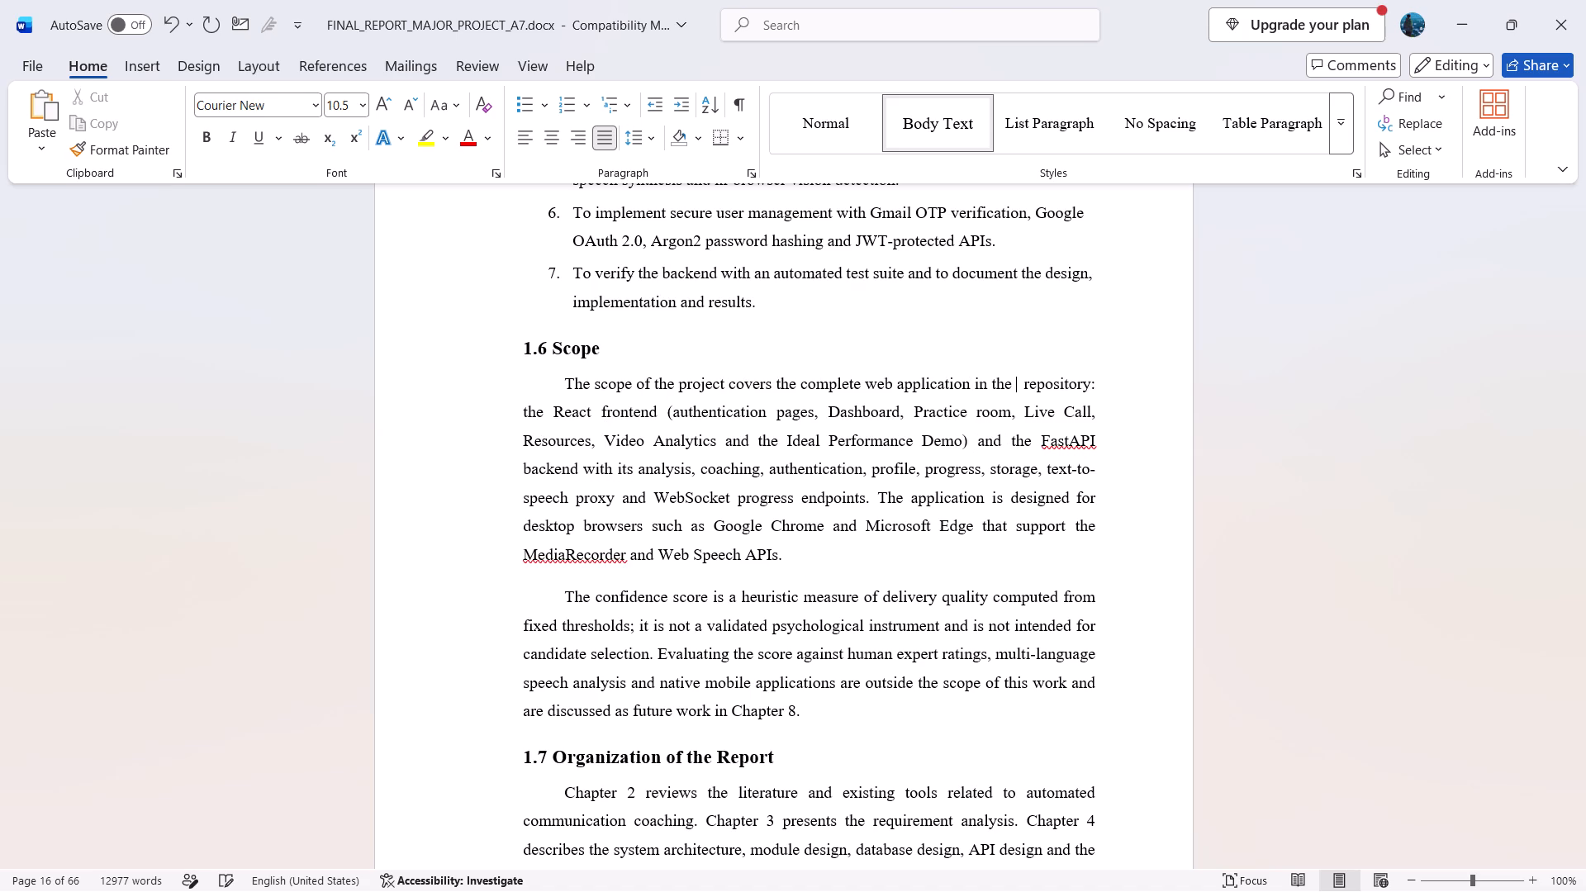
text(project)
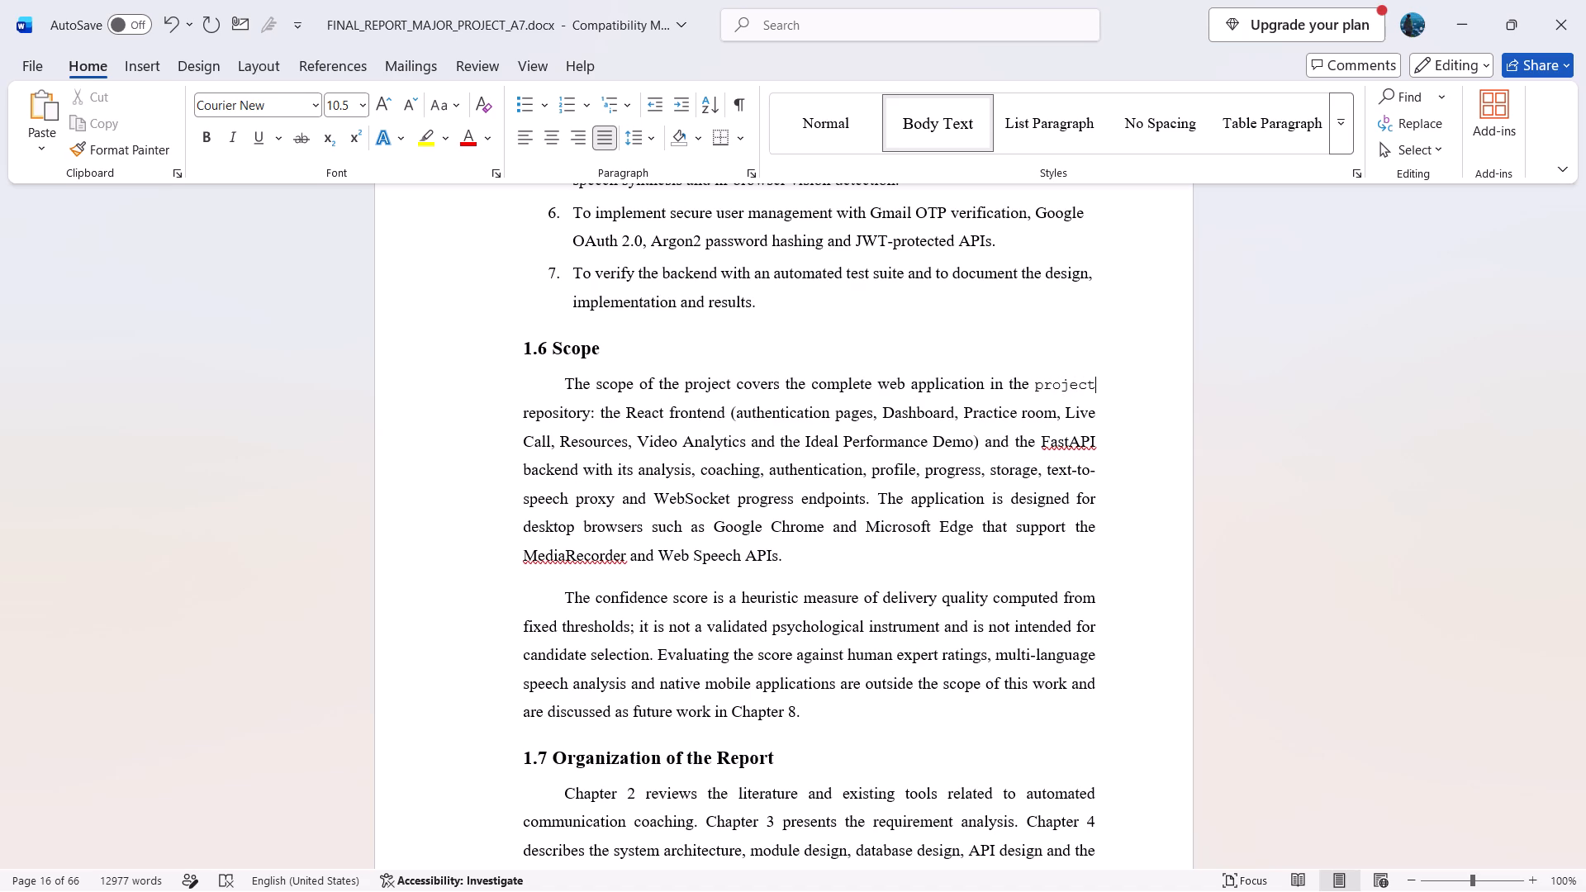
Read through the rest of section 1.6 and section 1.7 Organization of the Report.
scroll(587, 496, down, 1)
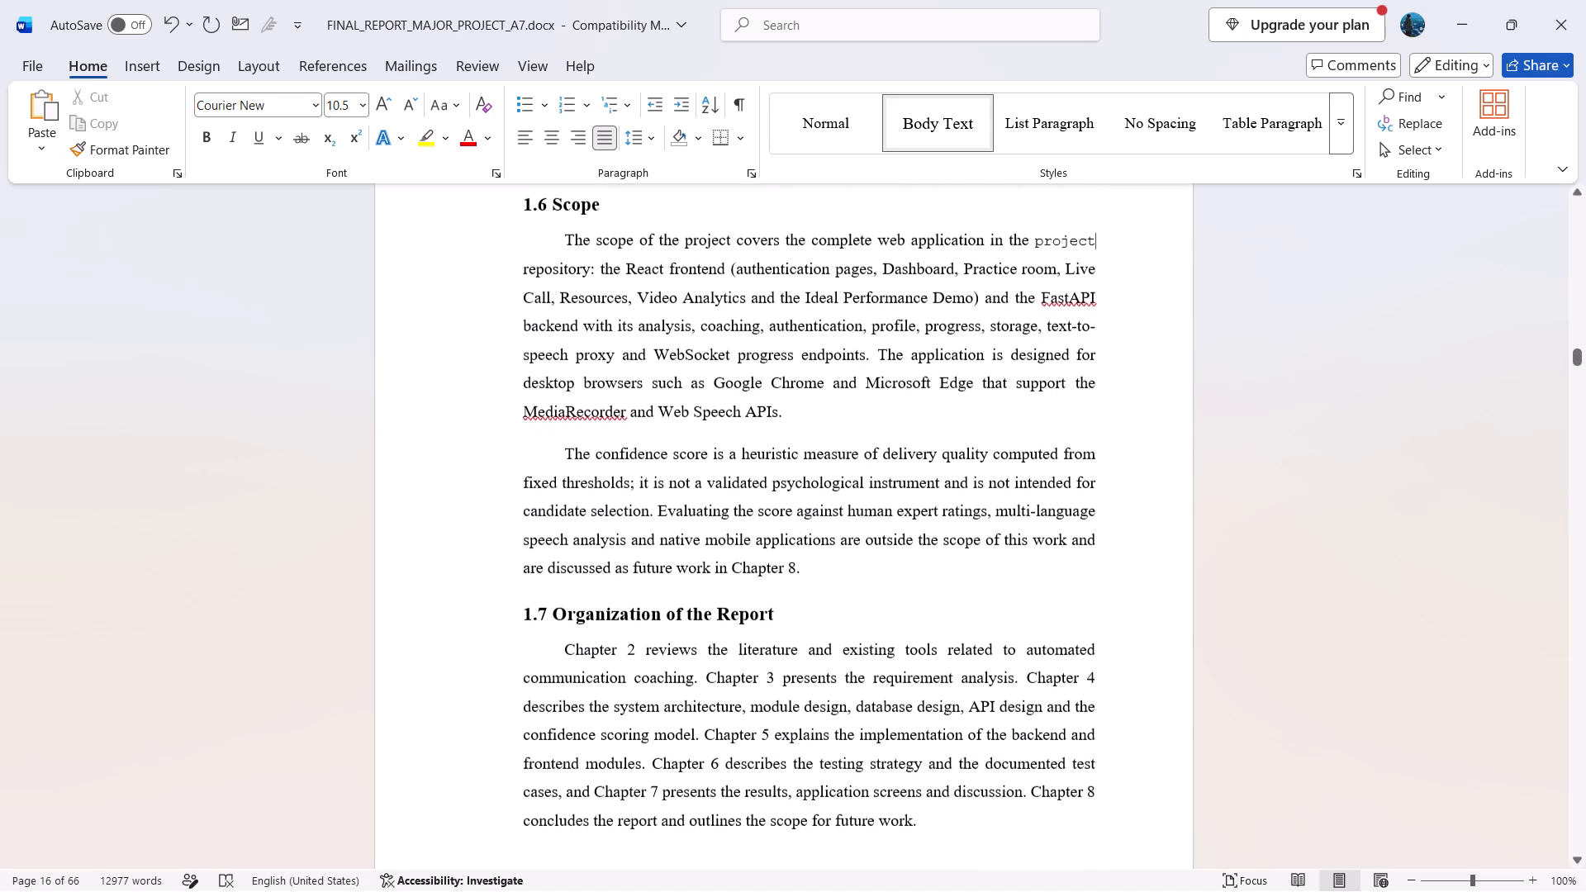
scroll(587, 496, down, 1)
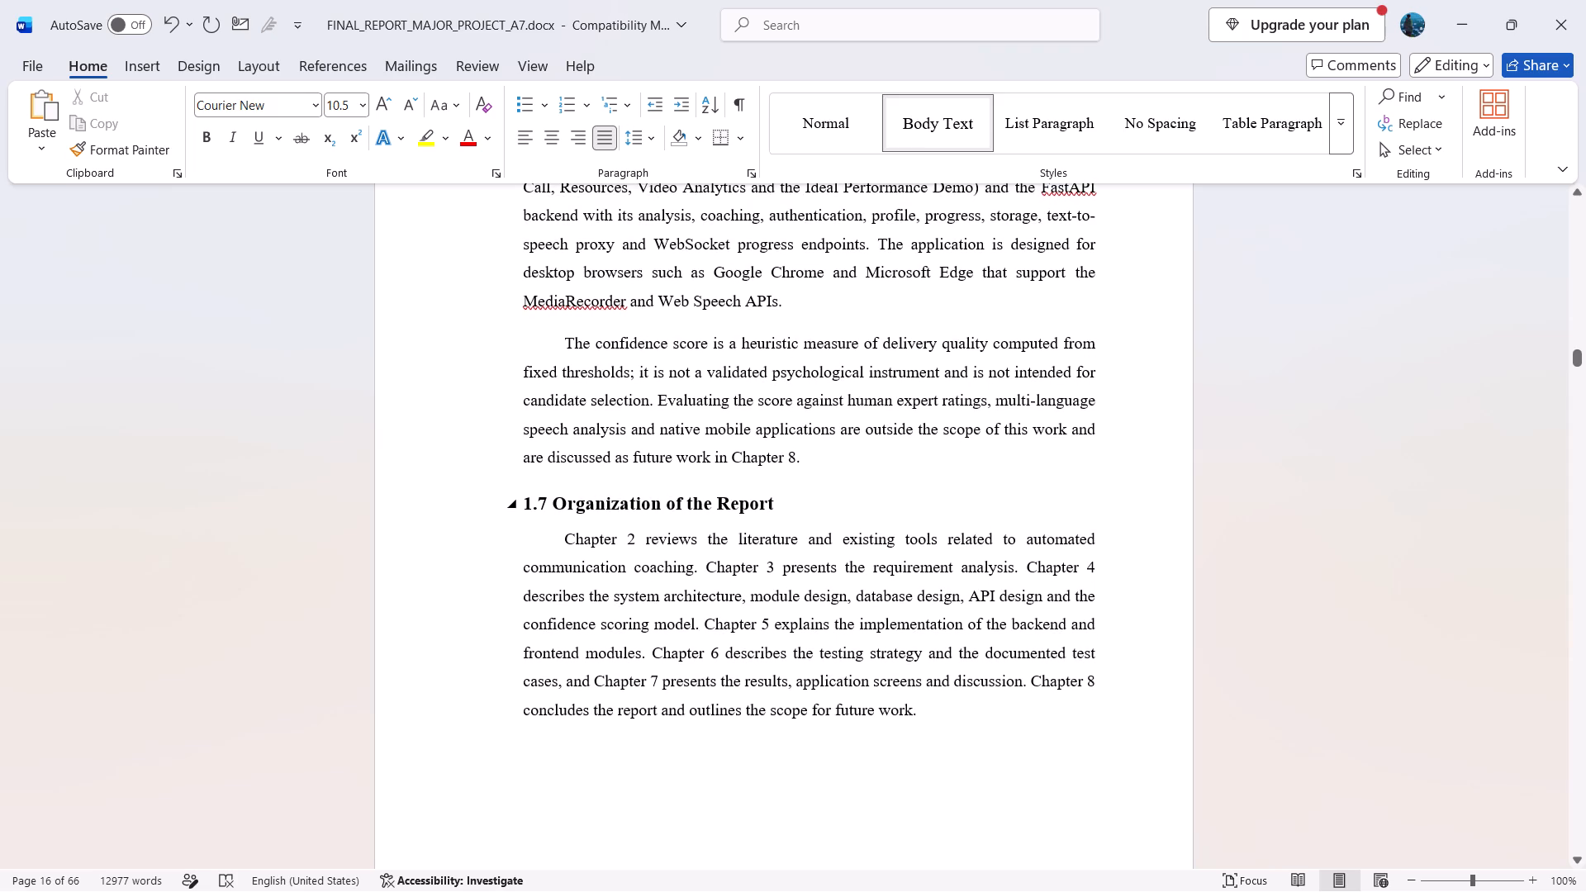
scroll(587, 496, down, 2)
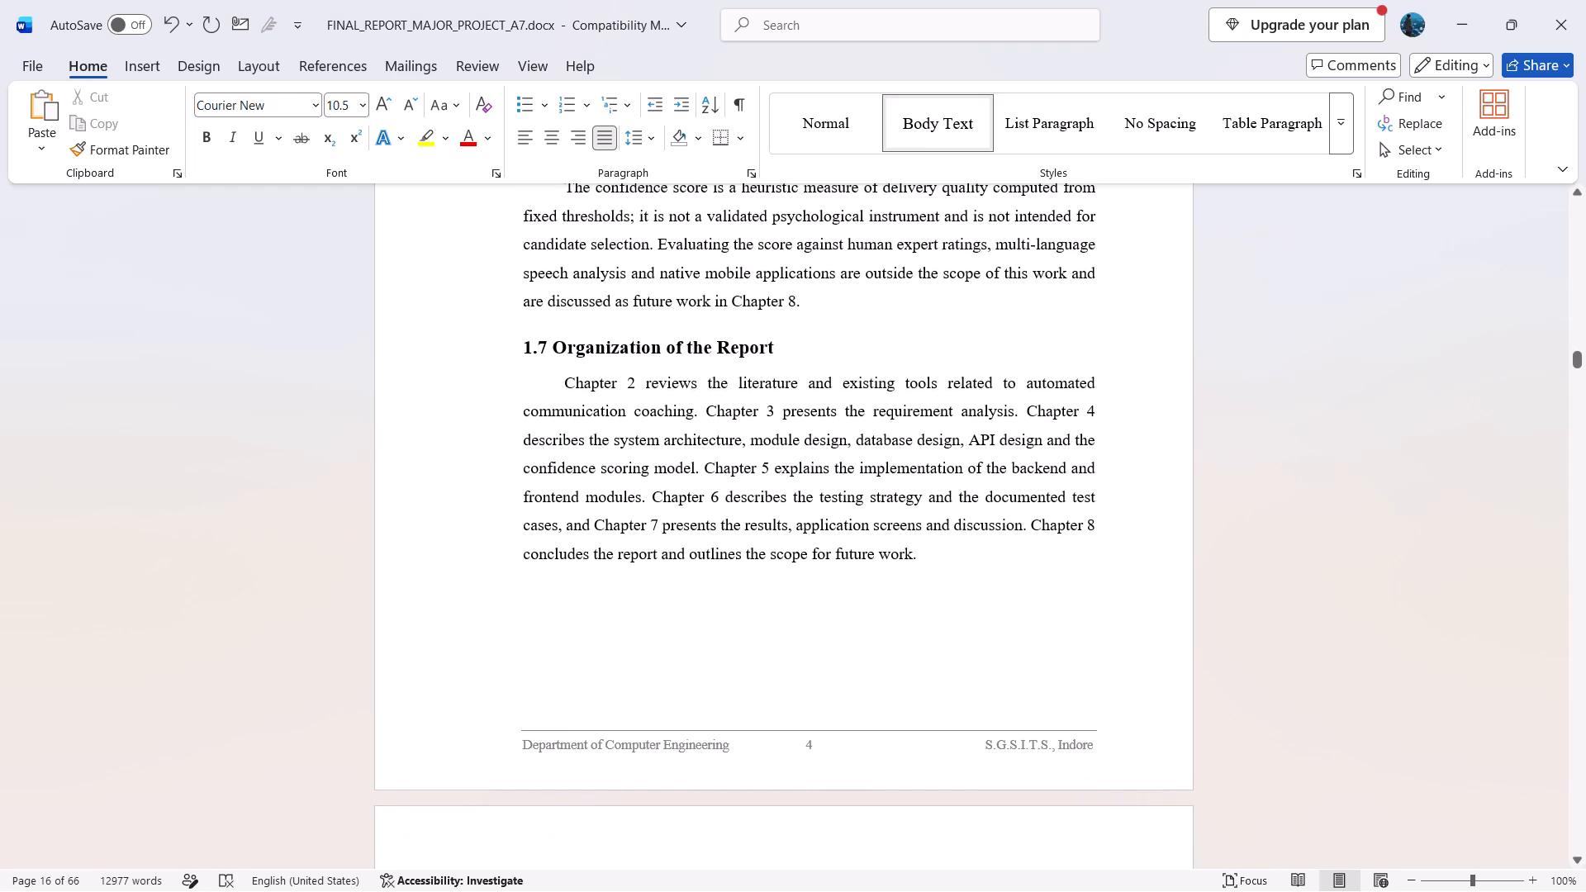
scroll(587, 496, down, 2)
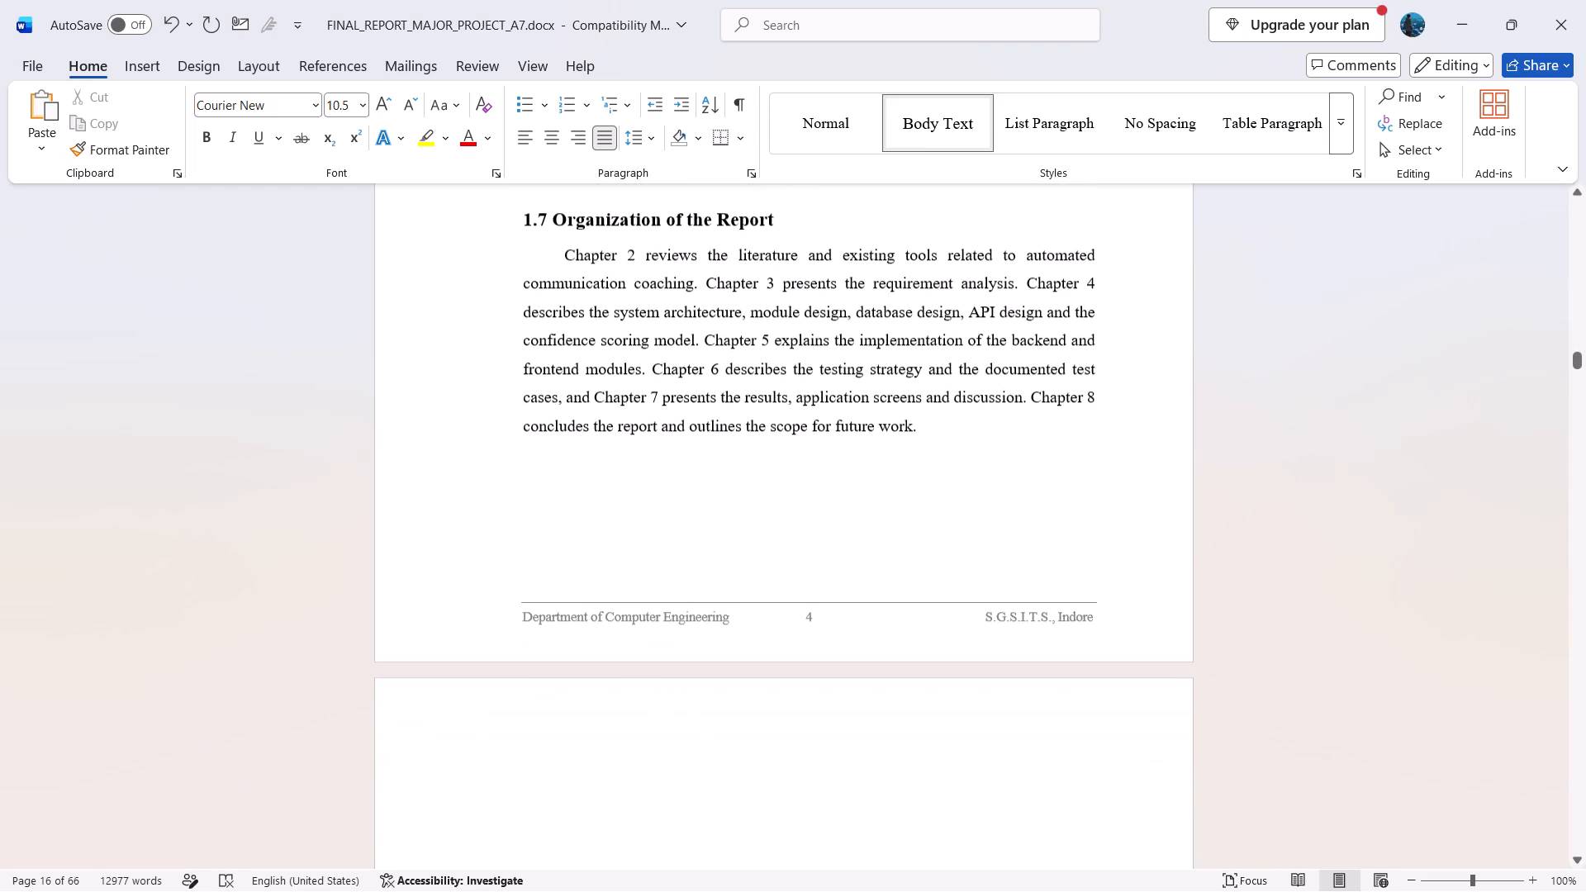
scroll(587, 496, down, 3)
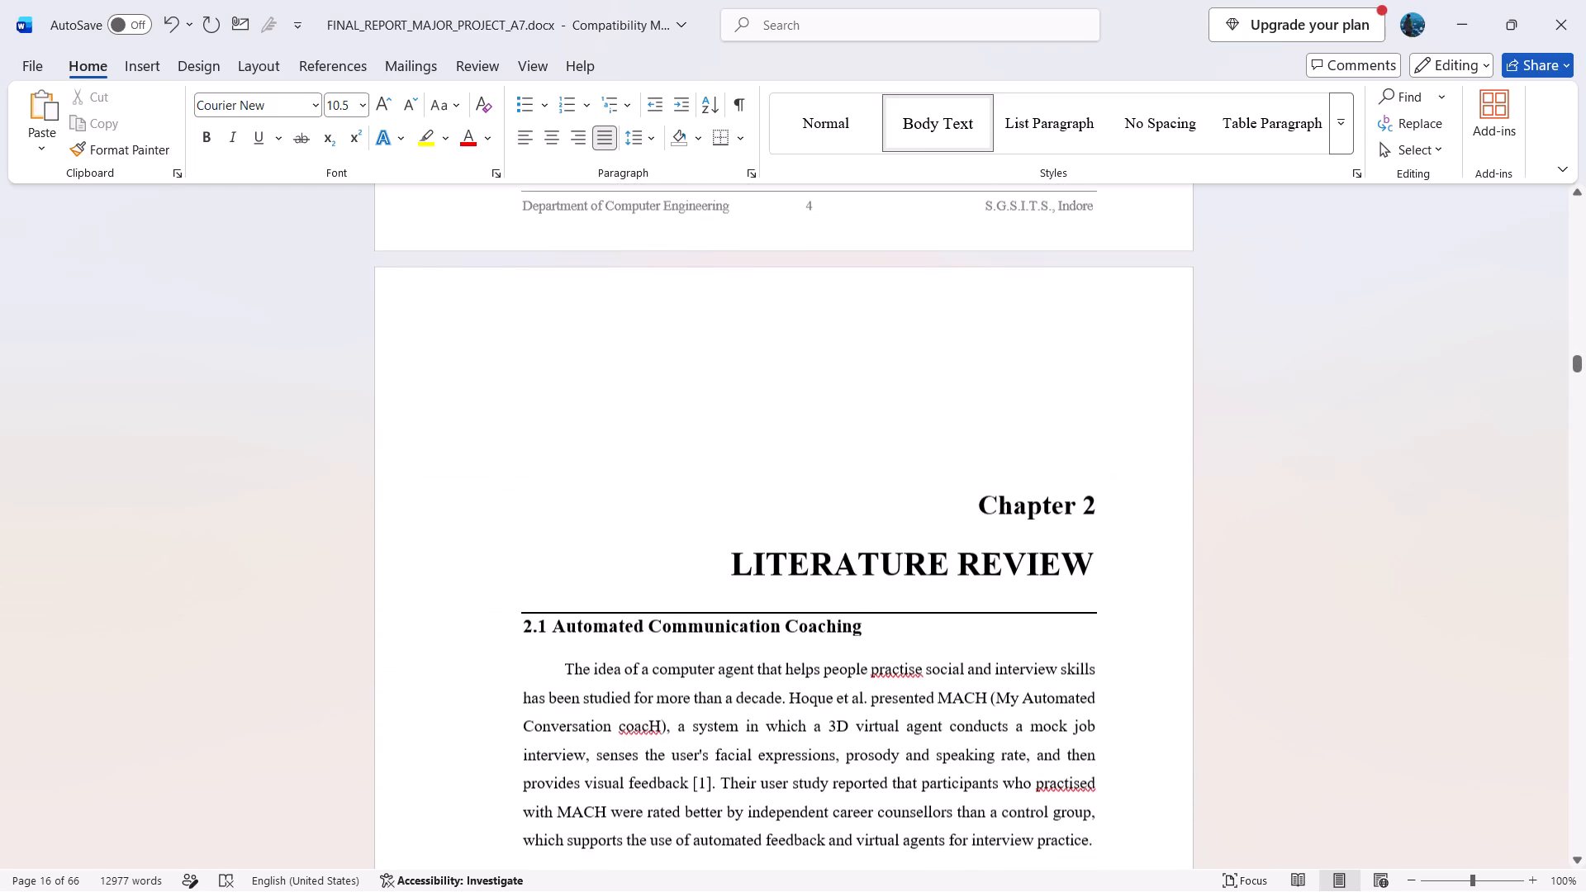
Read through Chapter 2 sections 2.1 to 2.5, checking the text for "Confidence AI" mentions.
scroll(587, 496, down, 1)
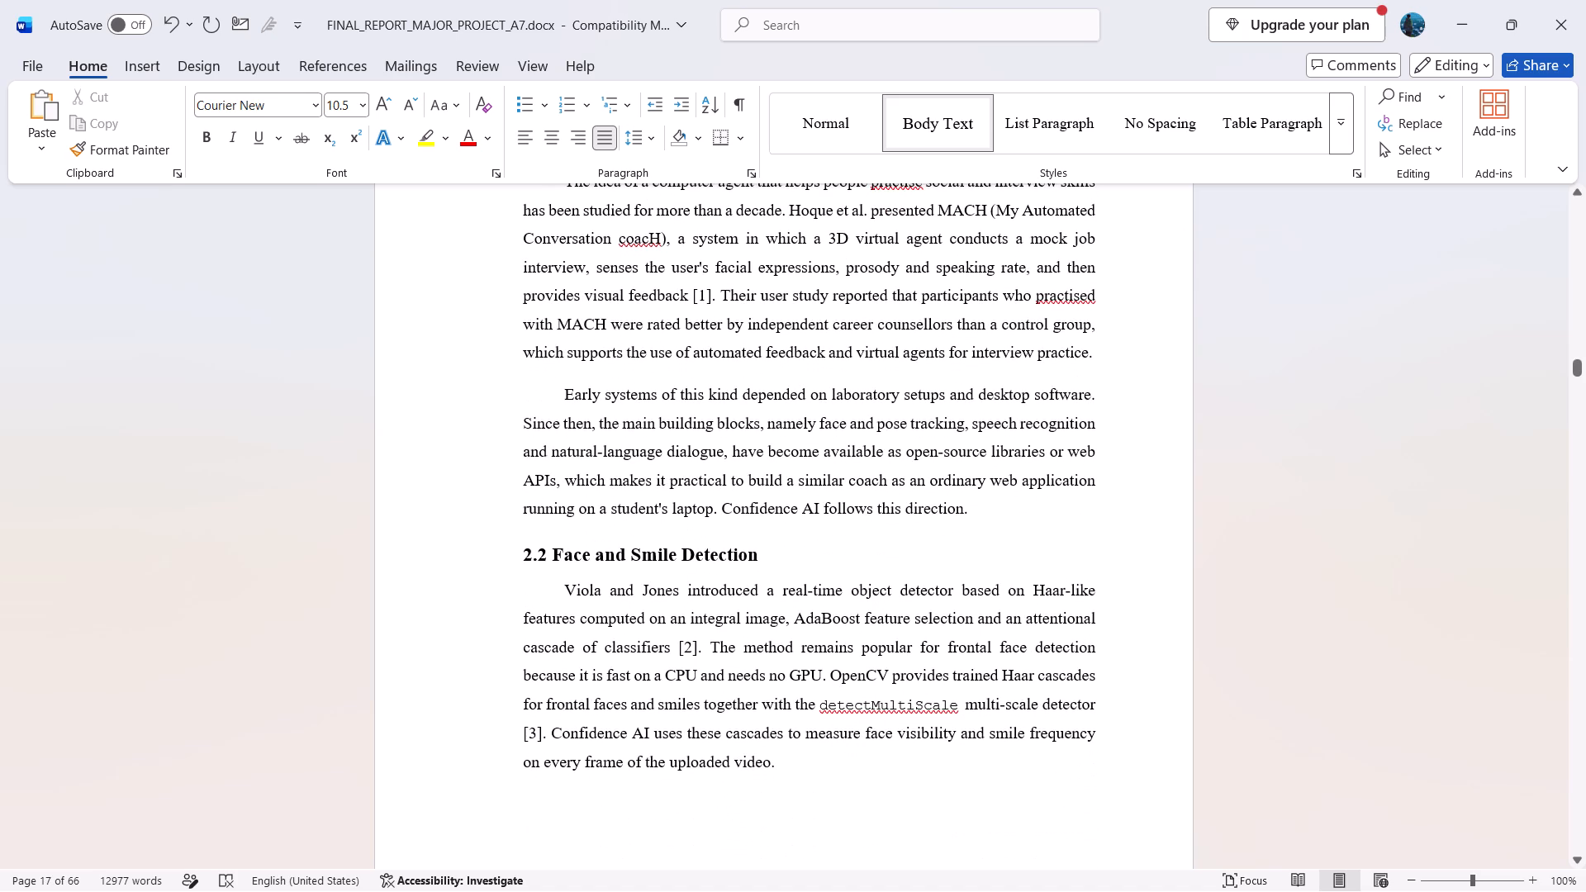
scroll(587, 496, down, 1)
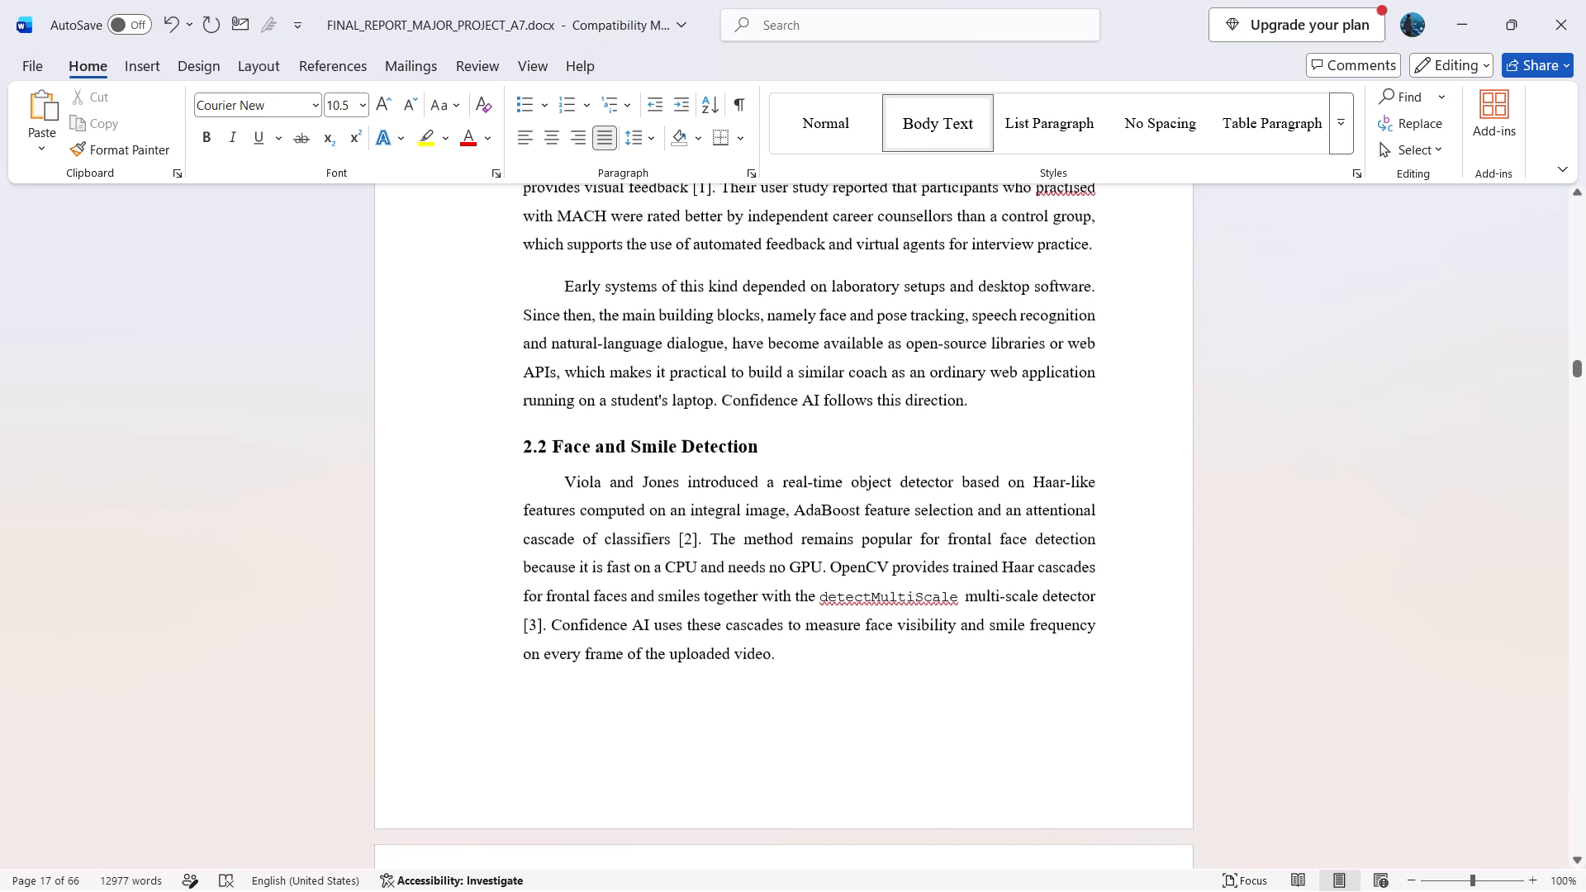
scroll(587, 496, down, 2)
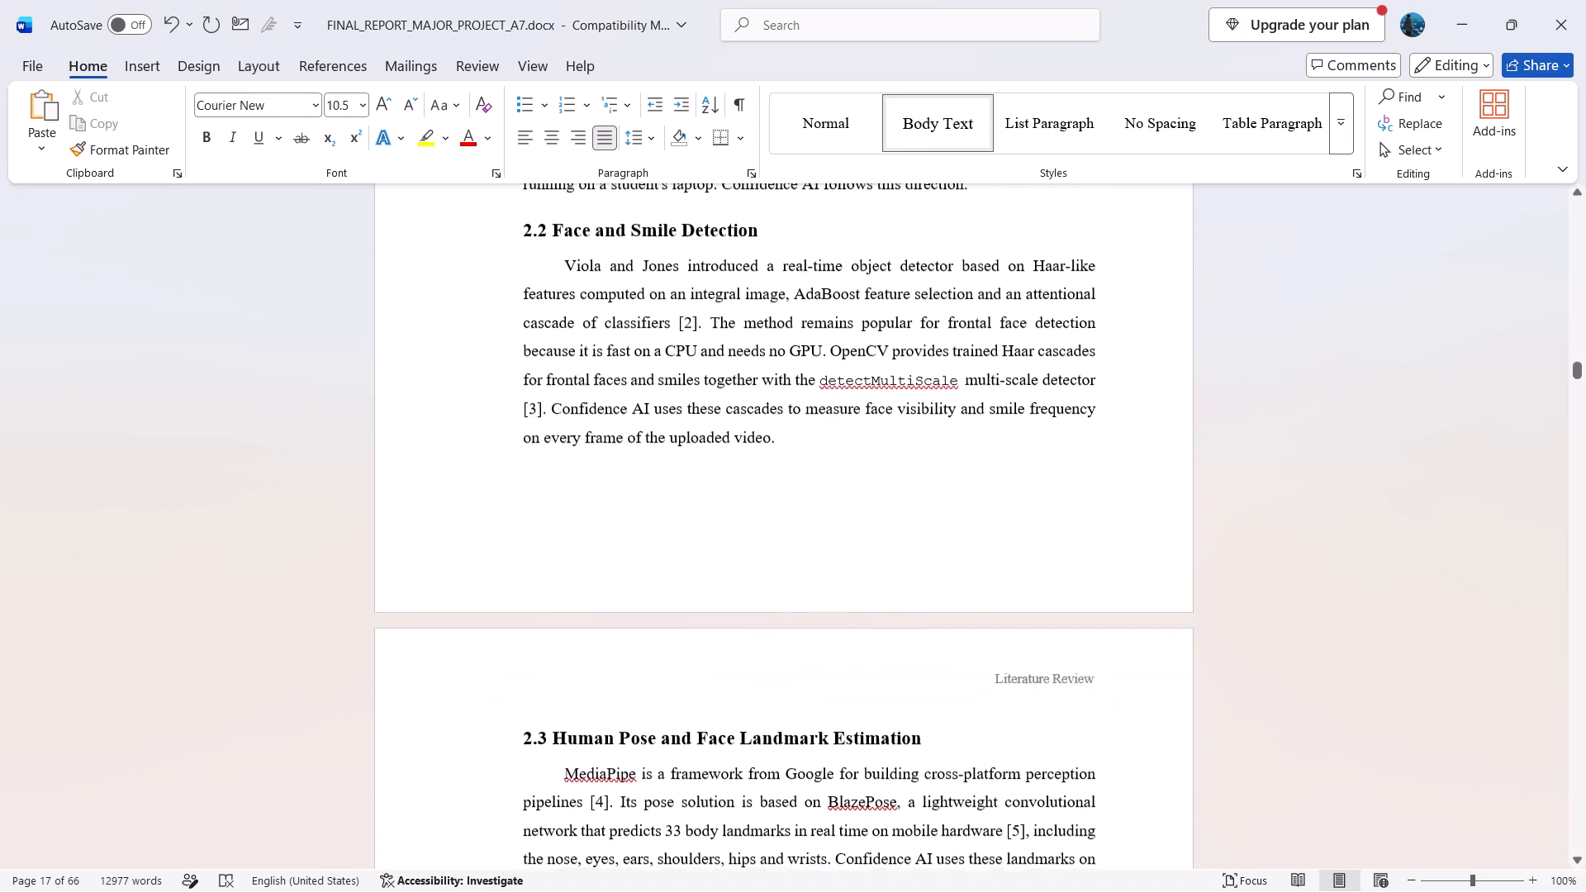
scroll(587, 496, down, 3)
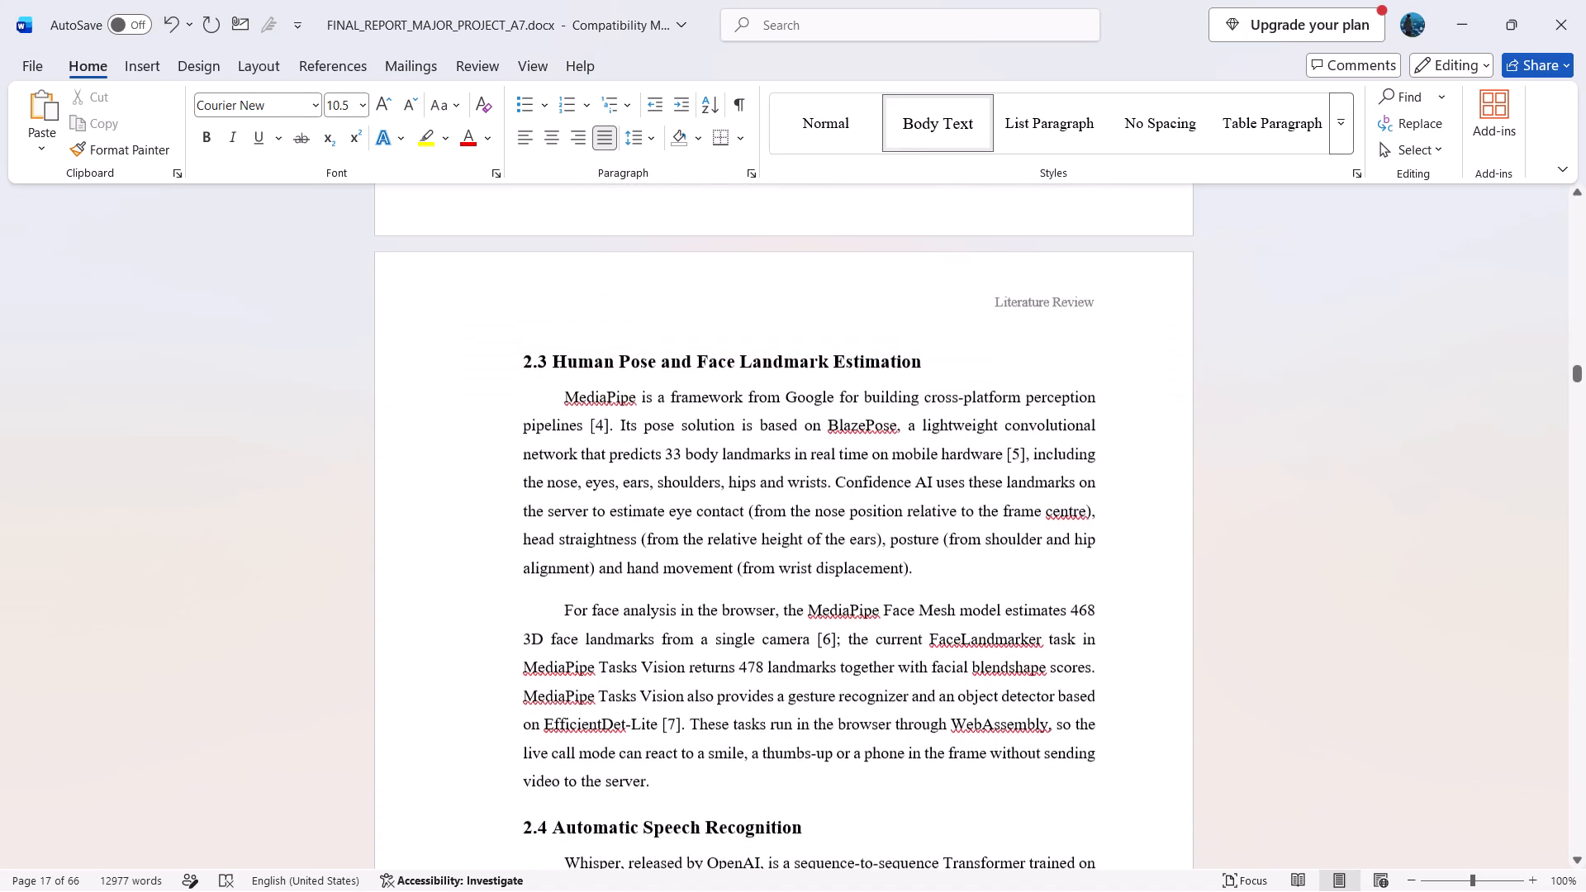
scroll(587, 496, down, 3)
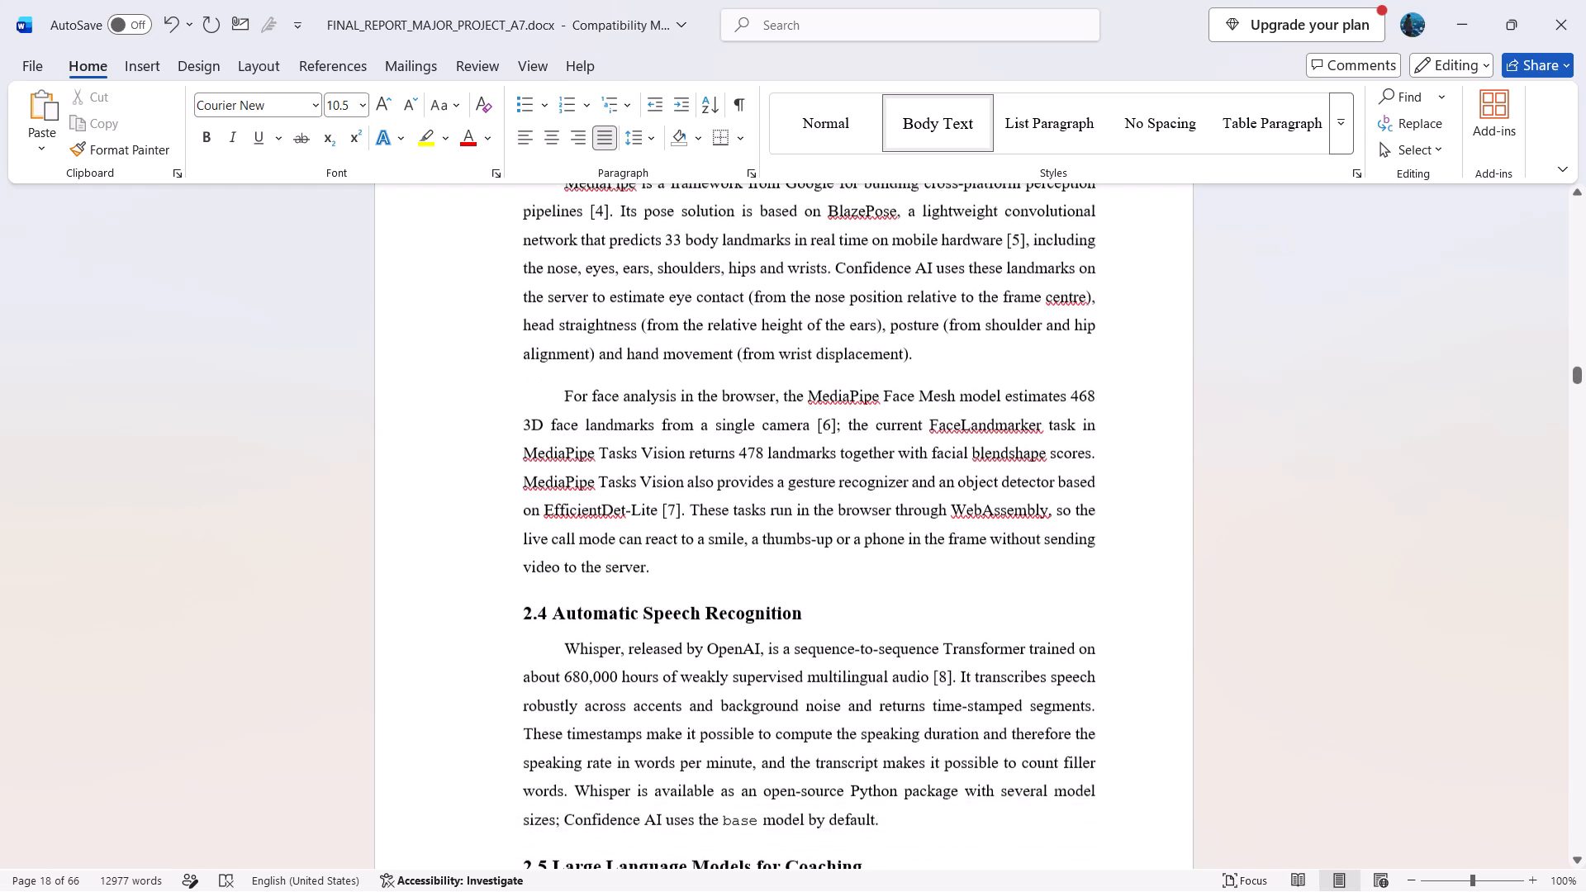
scroll(587, 496, down, 2)
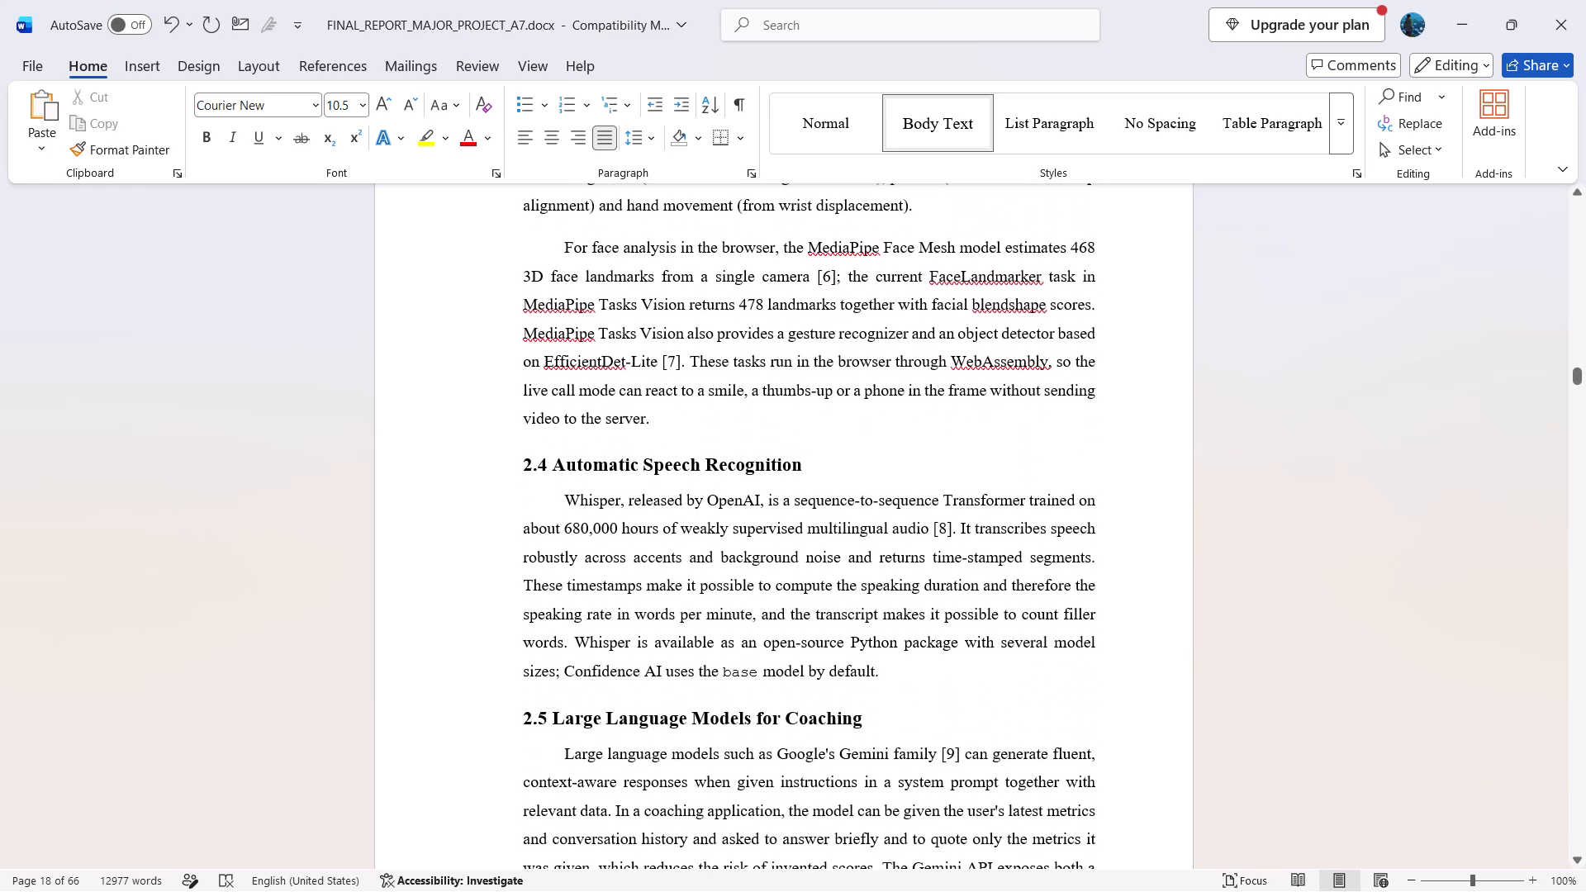
scroll(587, 496, down, 3)
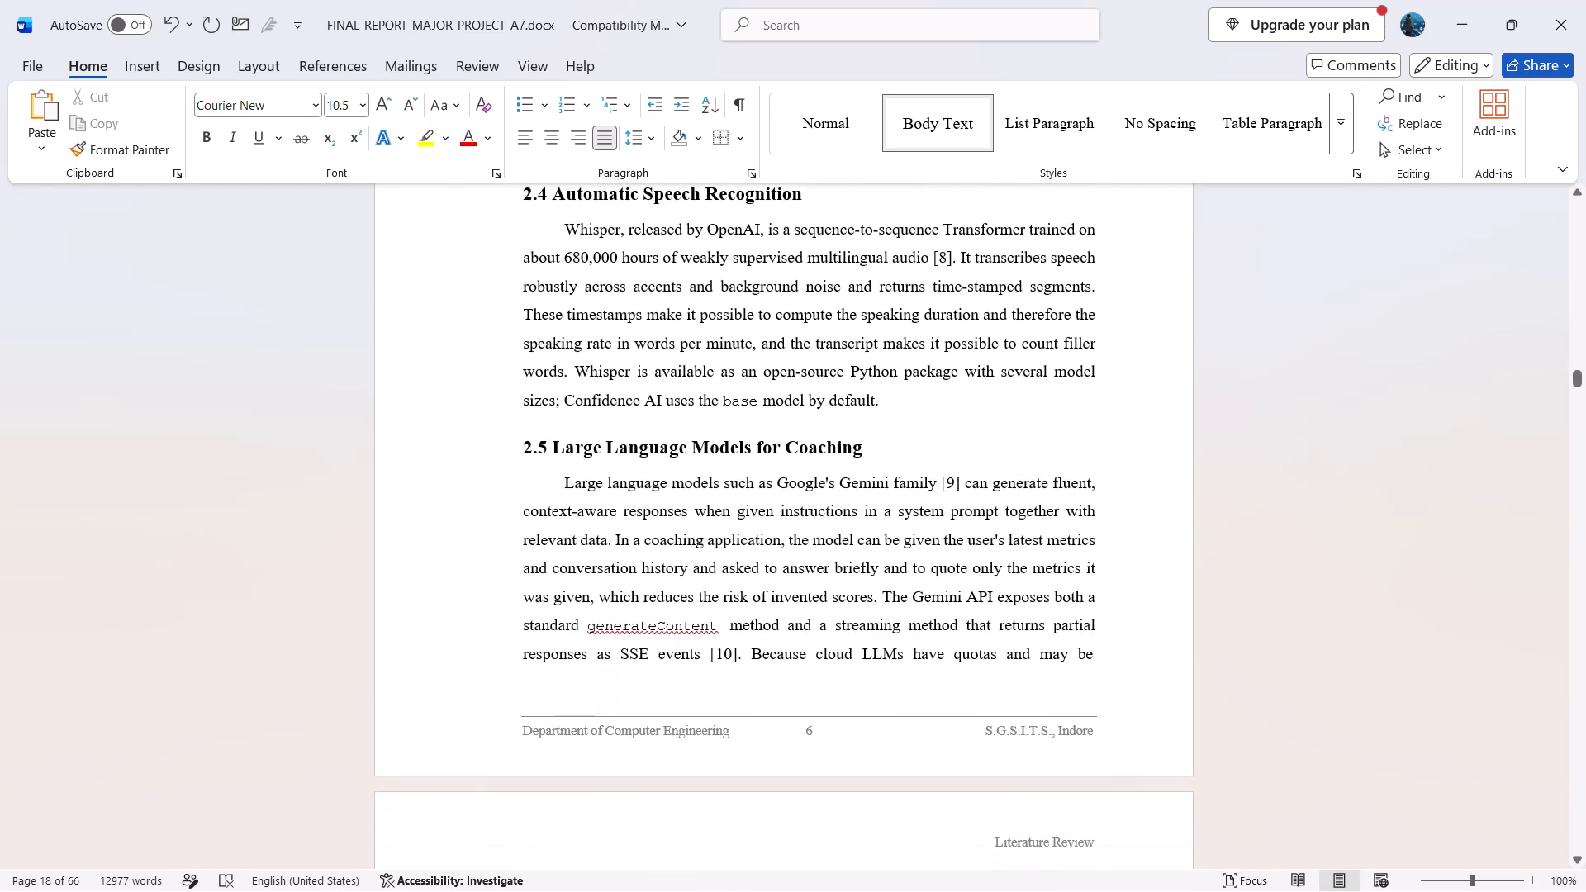
scroll(587, 496, down, 3)
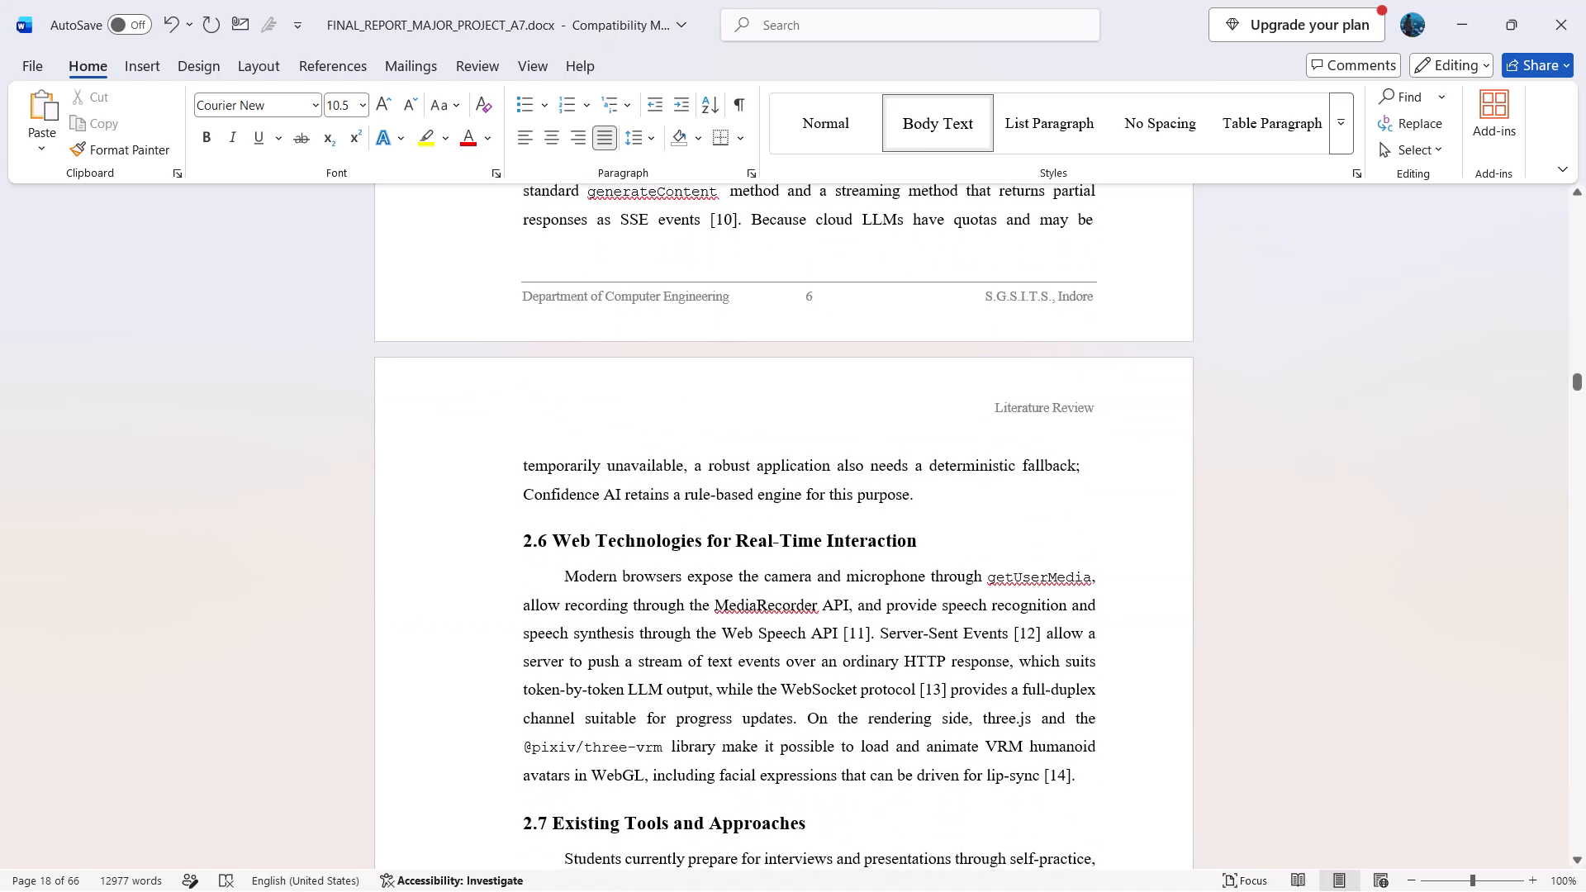
Replace "Confidence AI" with "project" in the last sentence of section 2.5 Large Language Models for Coaching.
scroll(587, 496, down, 1)
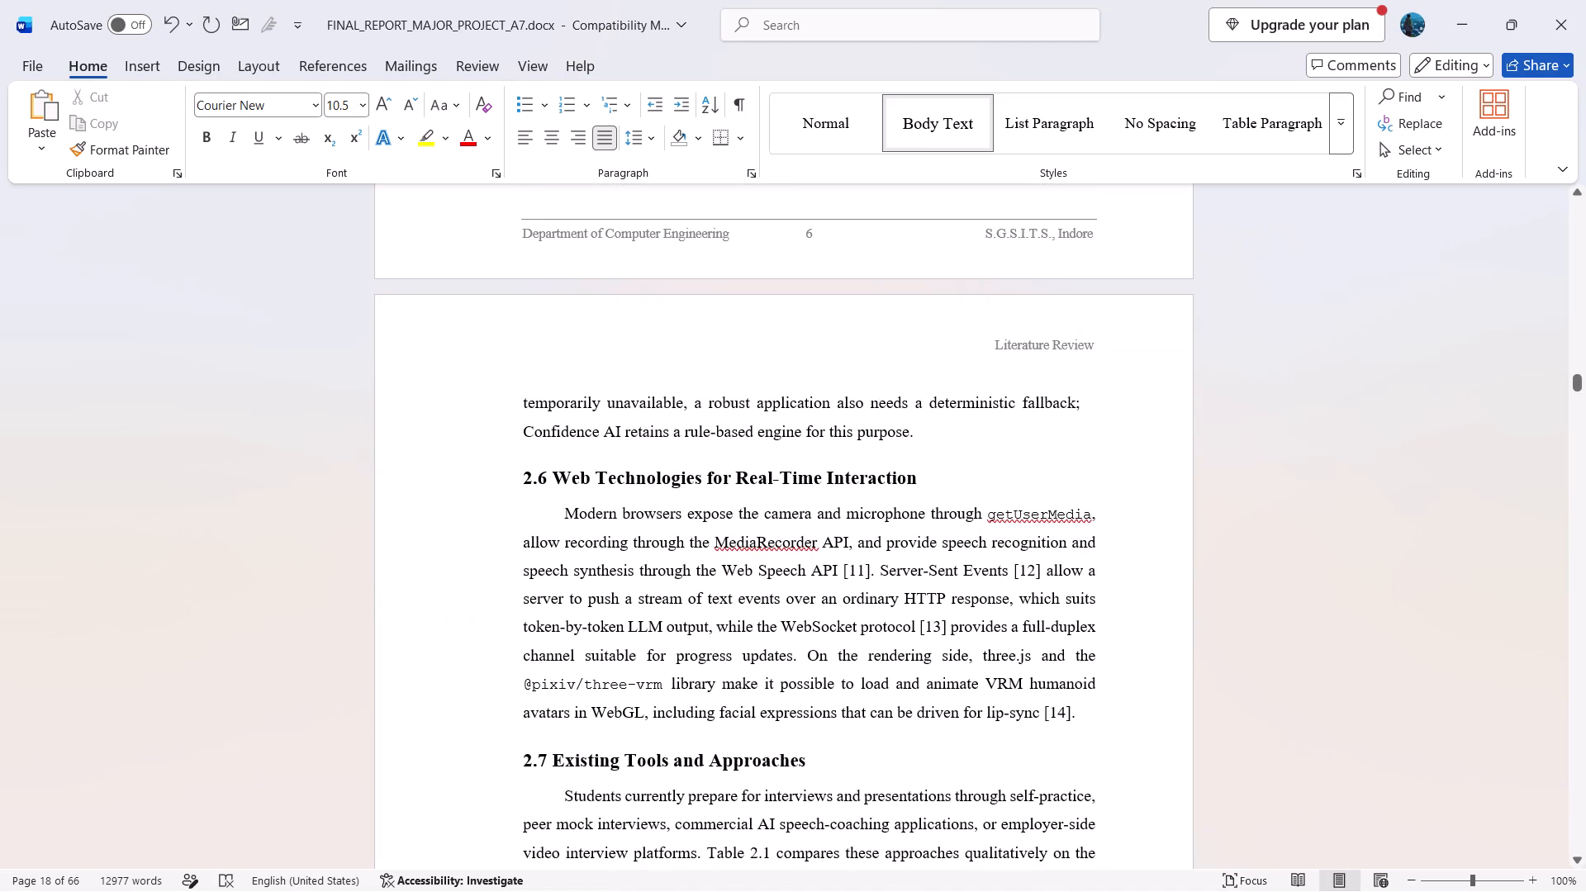
click(620, 429)
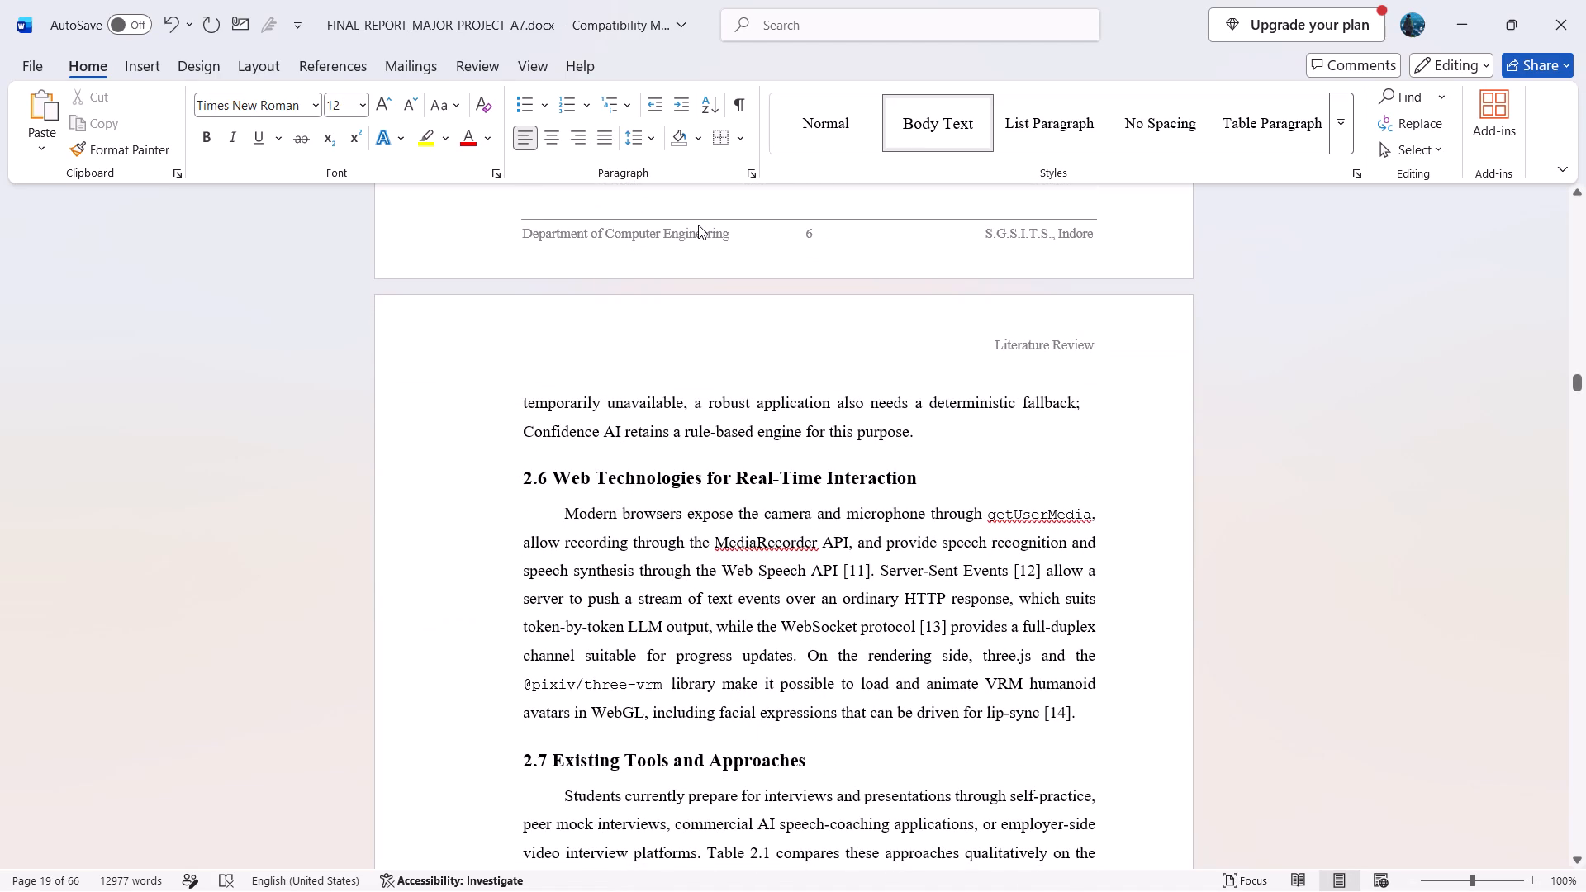
key(BackSpace)
key(BackSpace)
key(BackSpace)
key(BackSpace)
key(BackSpace)
key(BackSpace)
key(BackSpace)
key(BackSpace)
key(BackSpace)
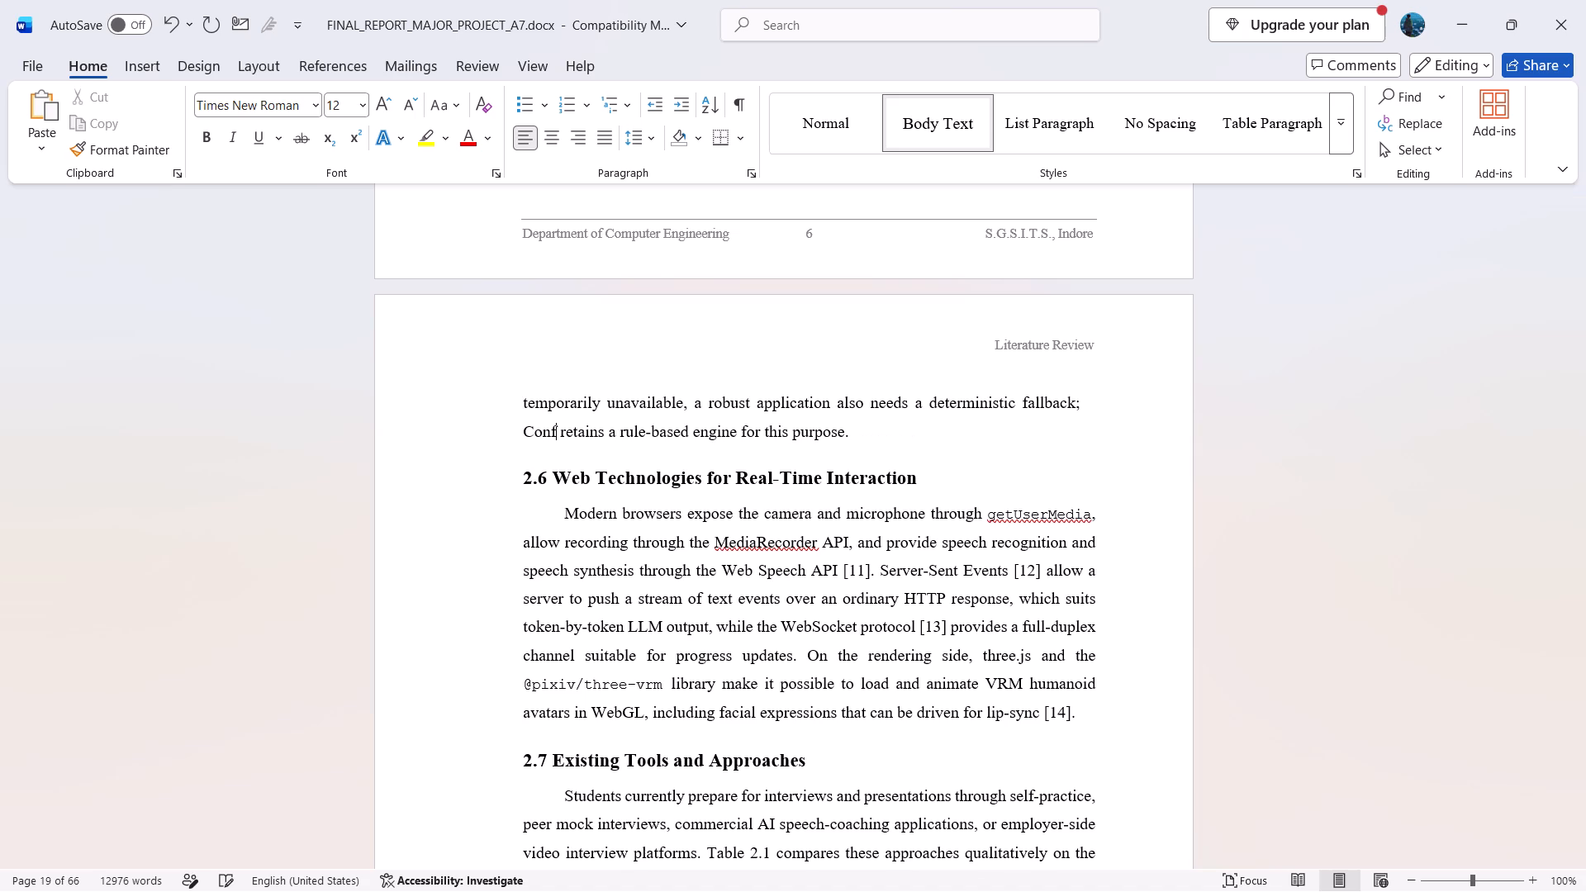
key(BackSpace)
key(BackSpace)
key(BackSpace)
key(BackSpace)
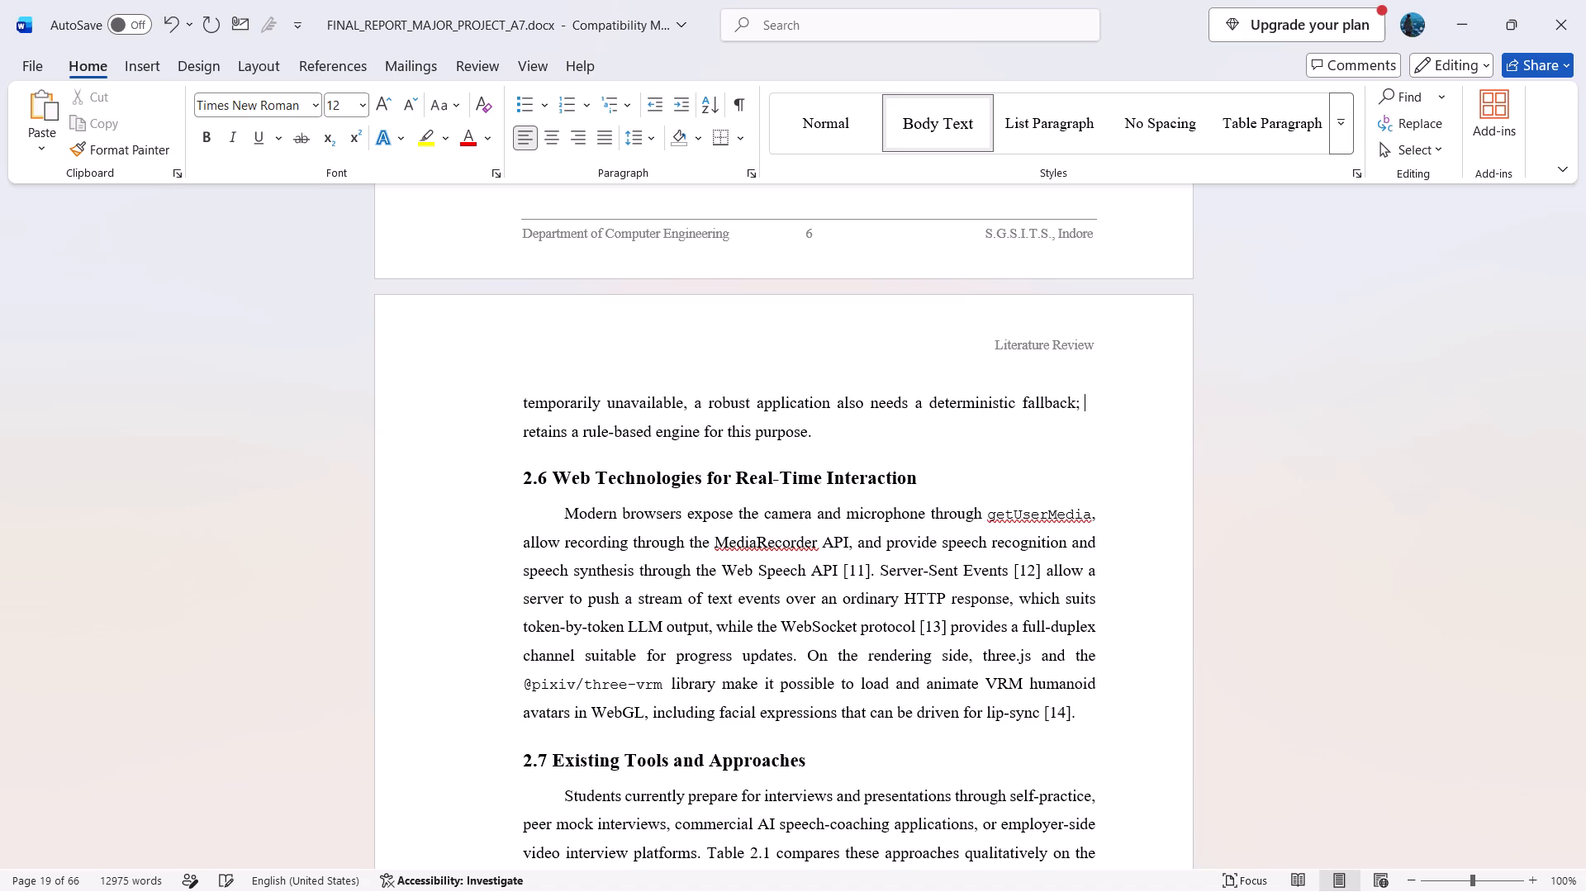
text(pr)
key(o)
text(jext)
key(BackSpace)
key(BackSpace)
text(ct)
key(space)
Read through sections 2.6 and 2.7, Table 2.1 and section 2.8 Research Gap for "Confidence AI" mentions.
scroll(698, 225, down, 1)
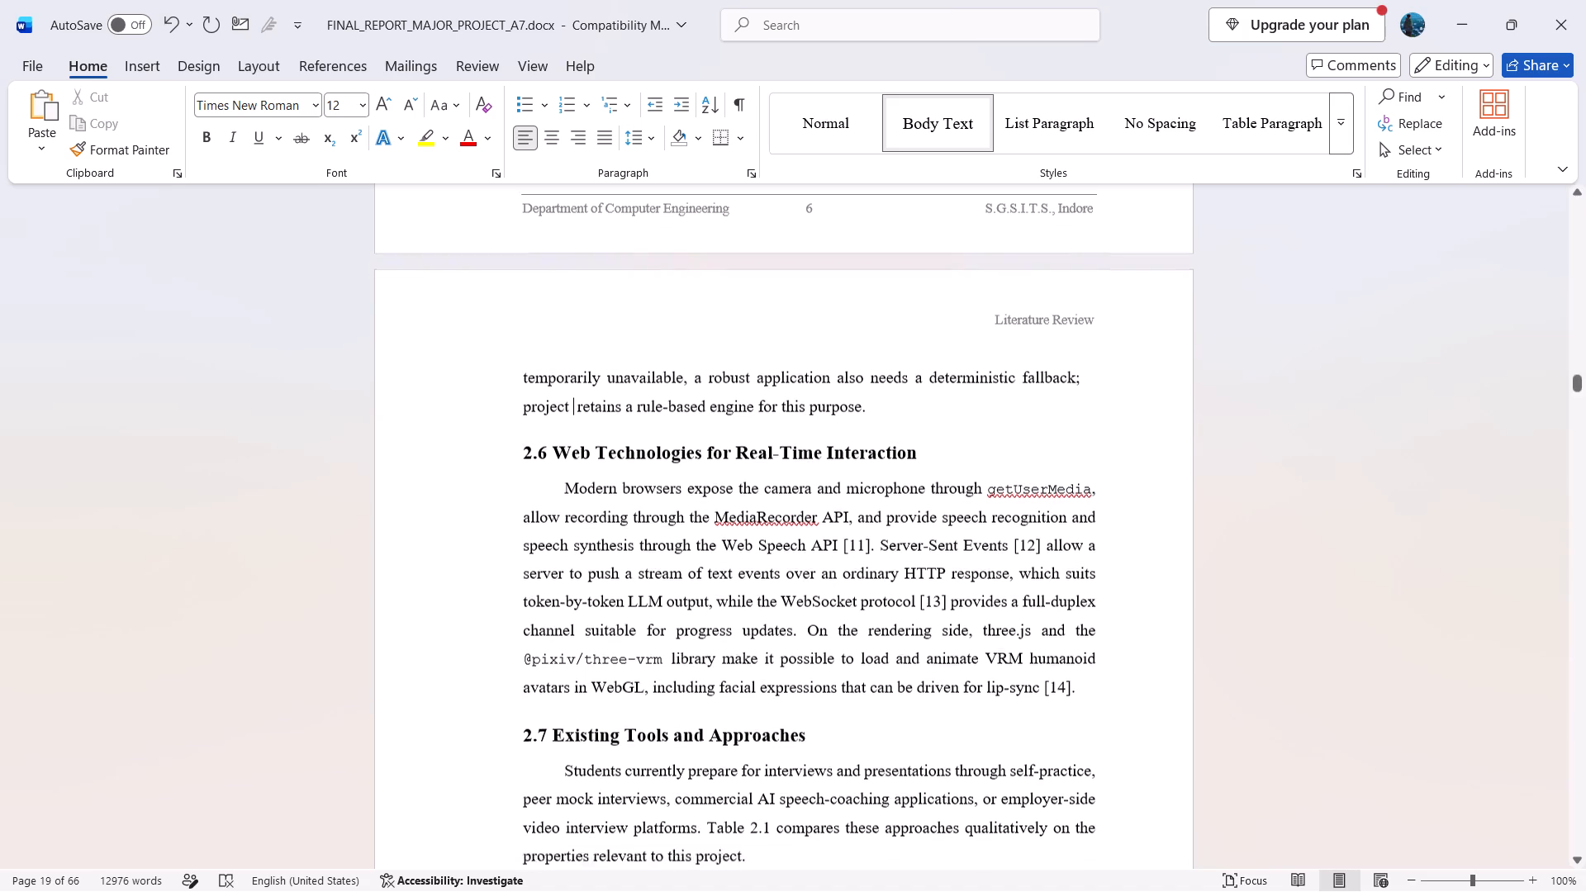
scroll(698, 225, down, 2)
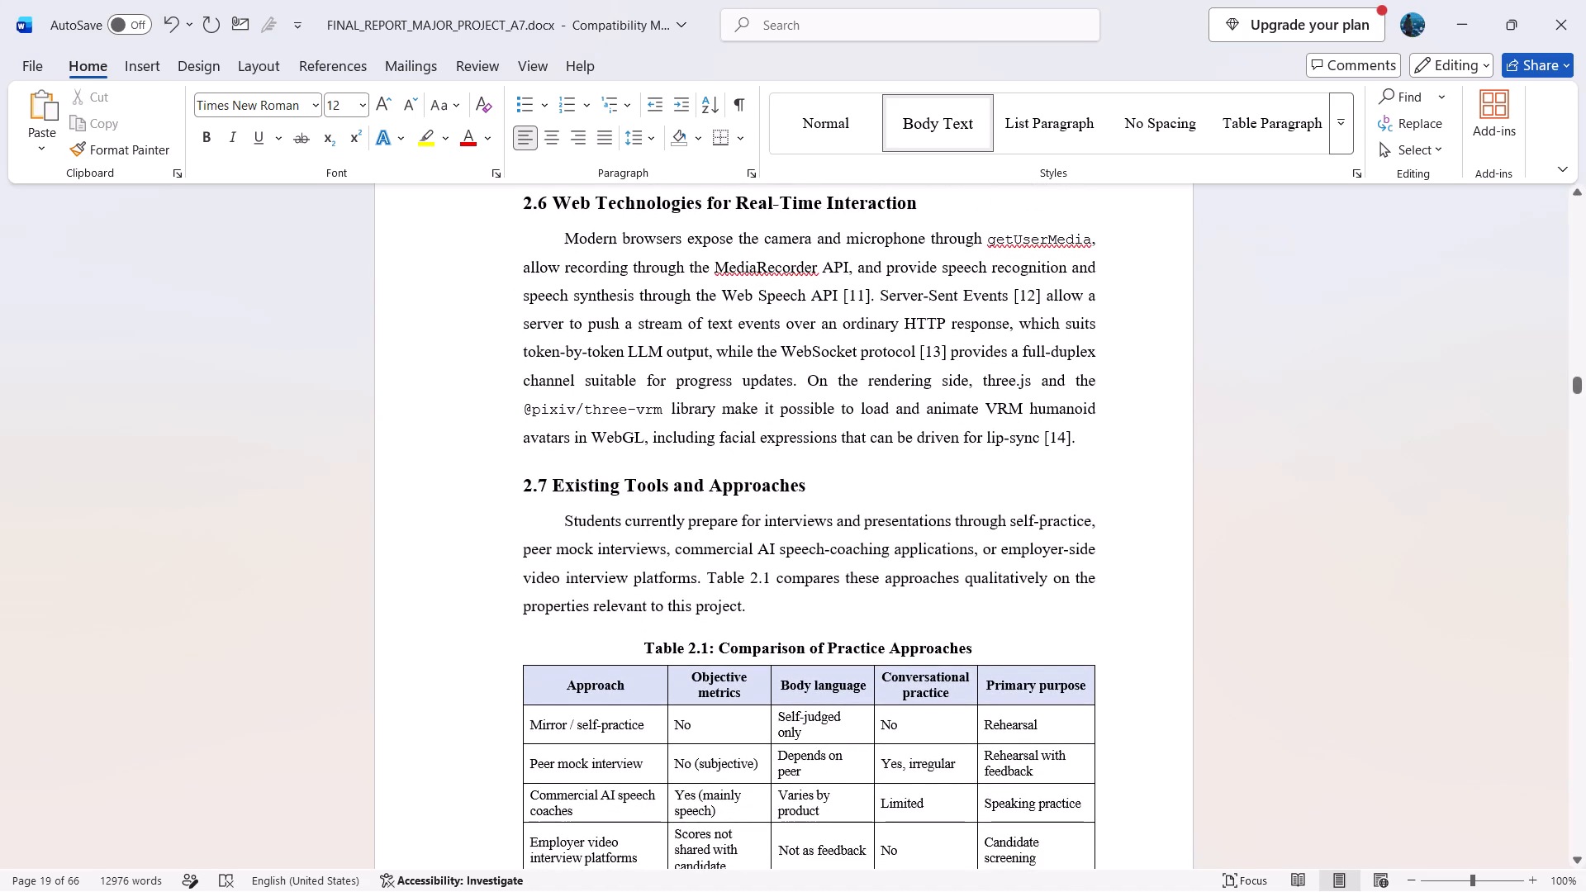
scroll(698, 225, down, 1)
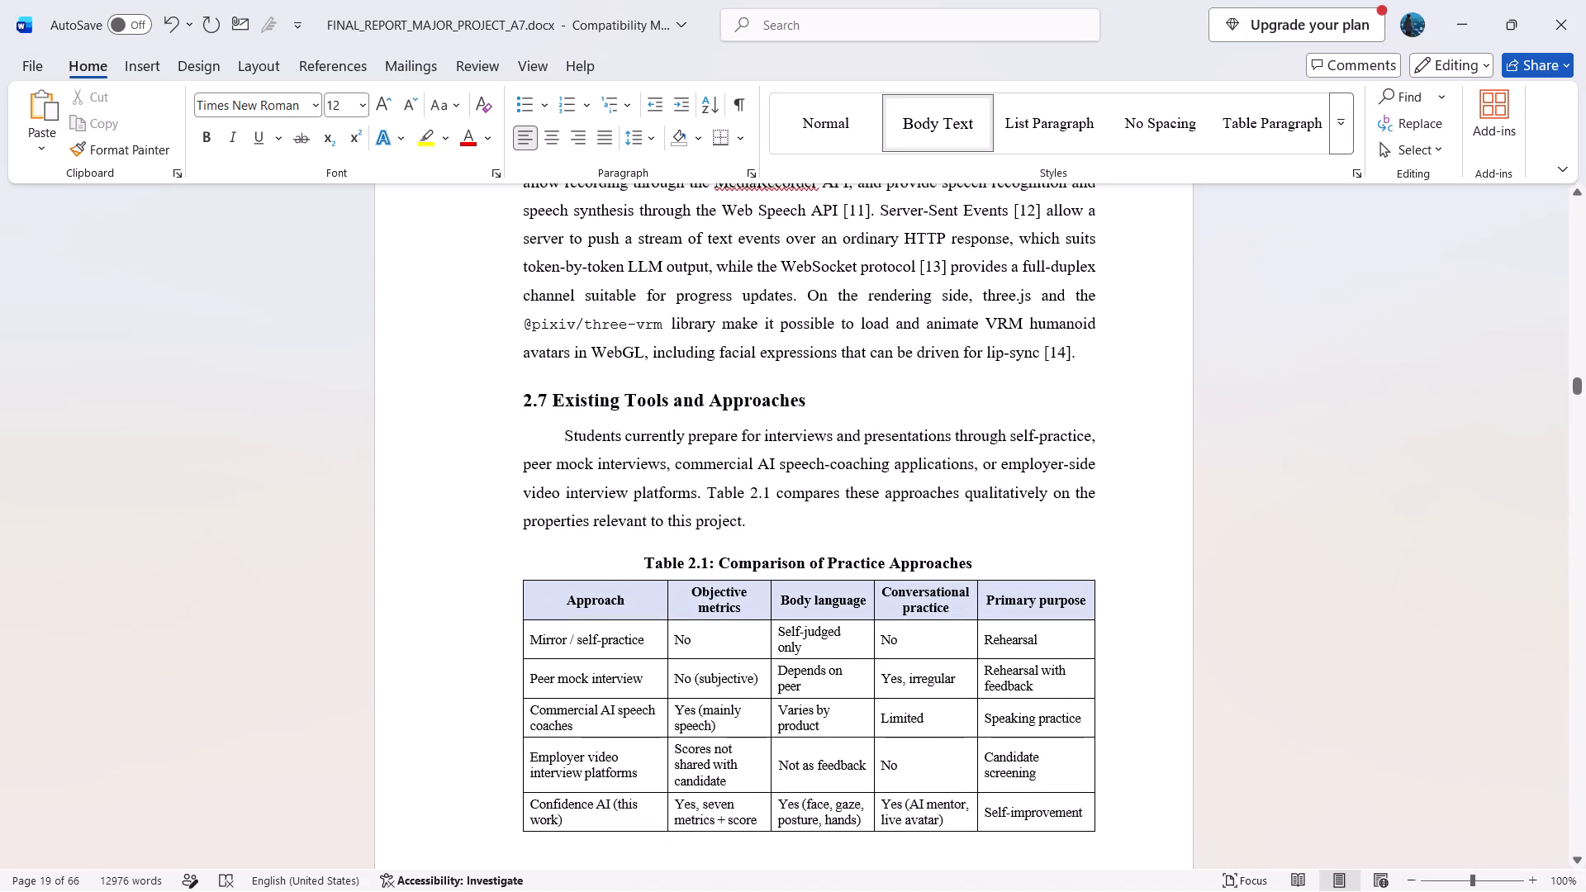
scroll(698, 225, down, 1)
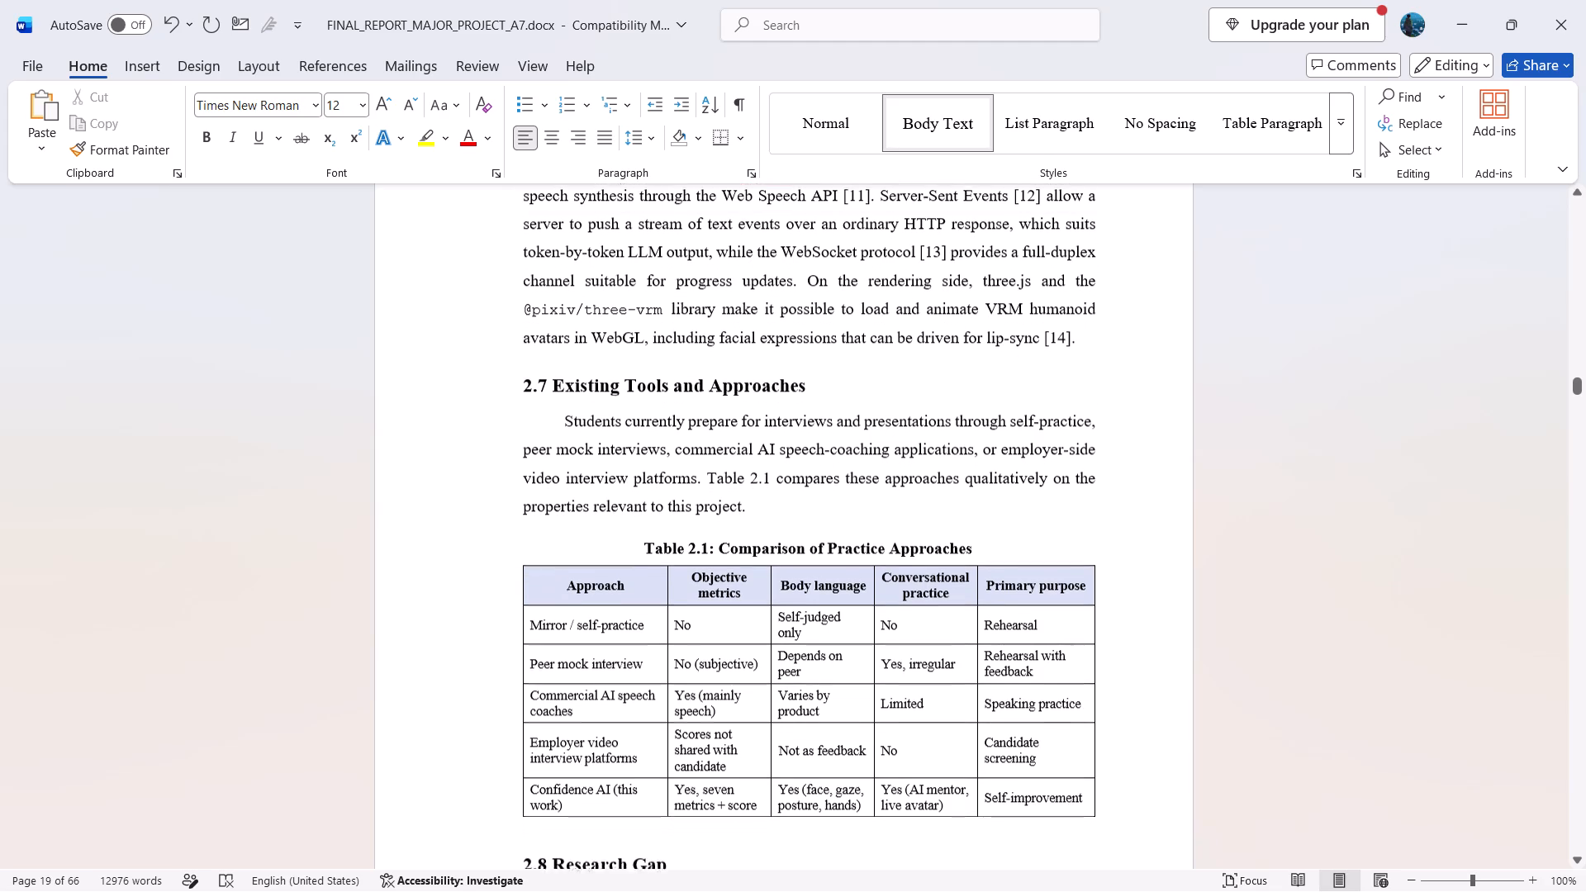
scroll(698, 225, down, 2)
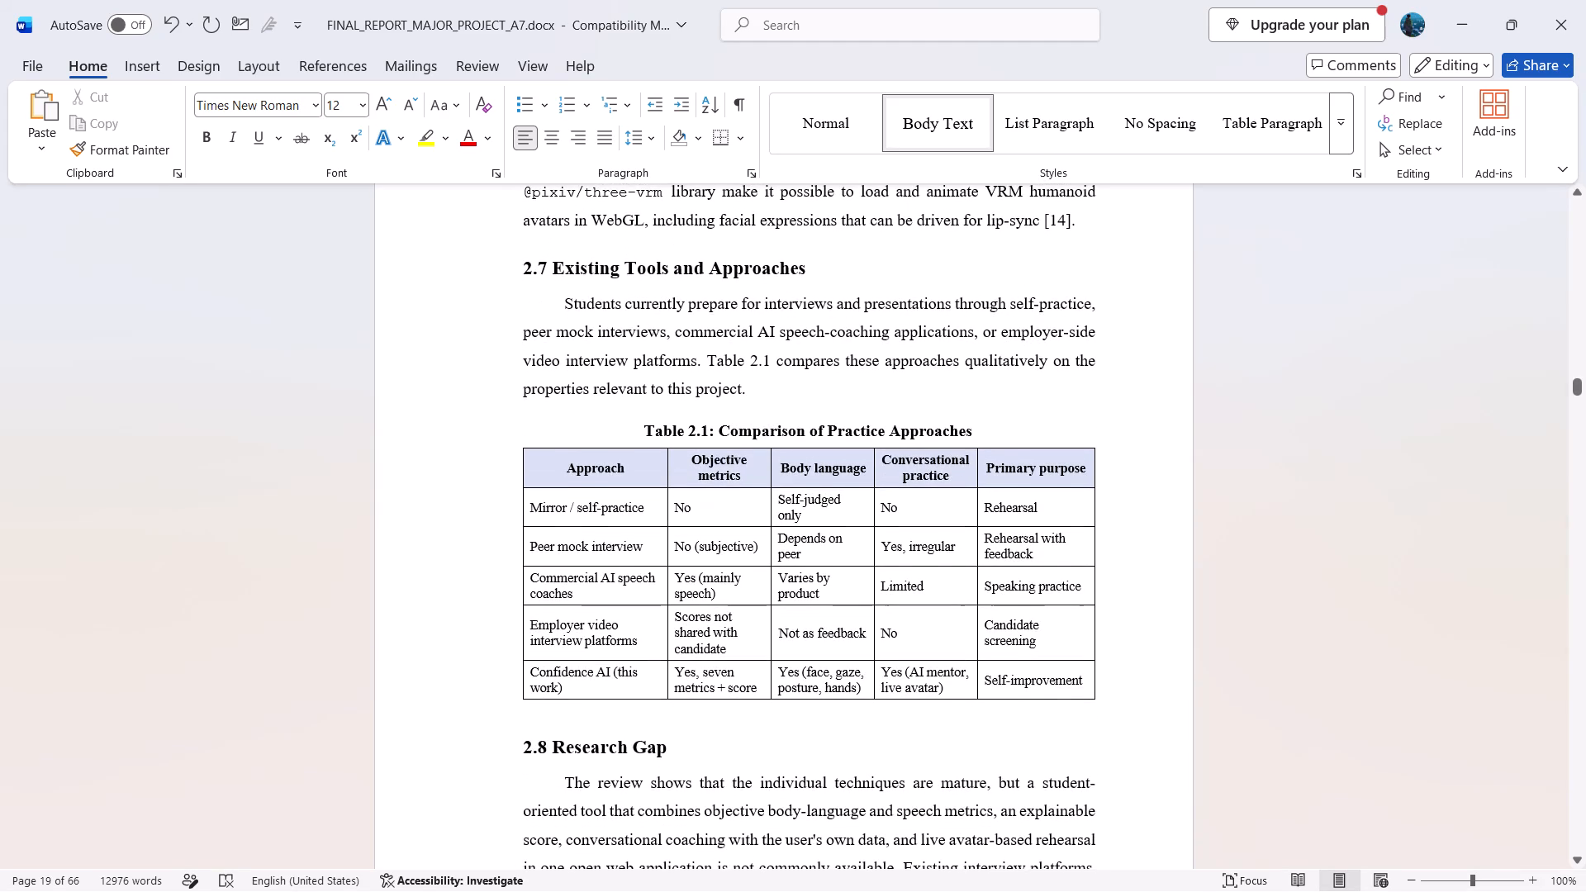
scroll(698, 225, down, 1)
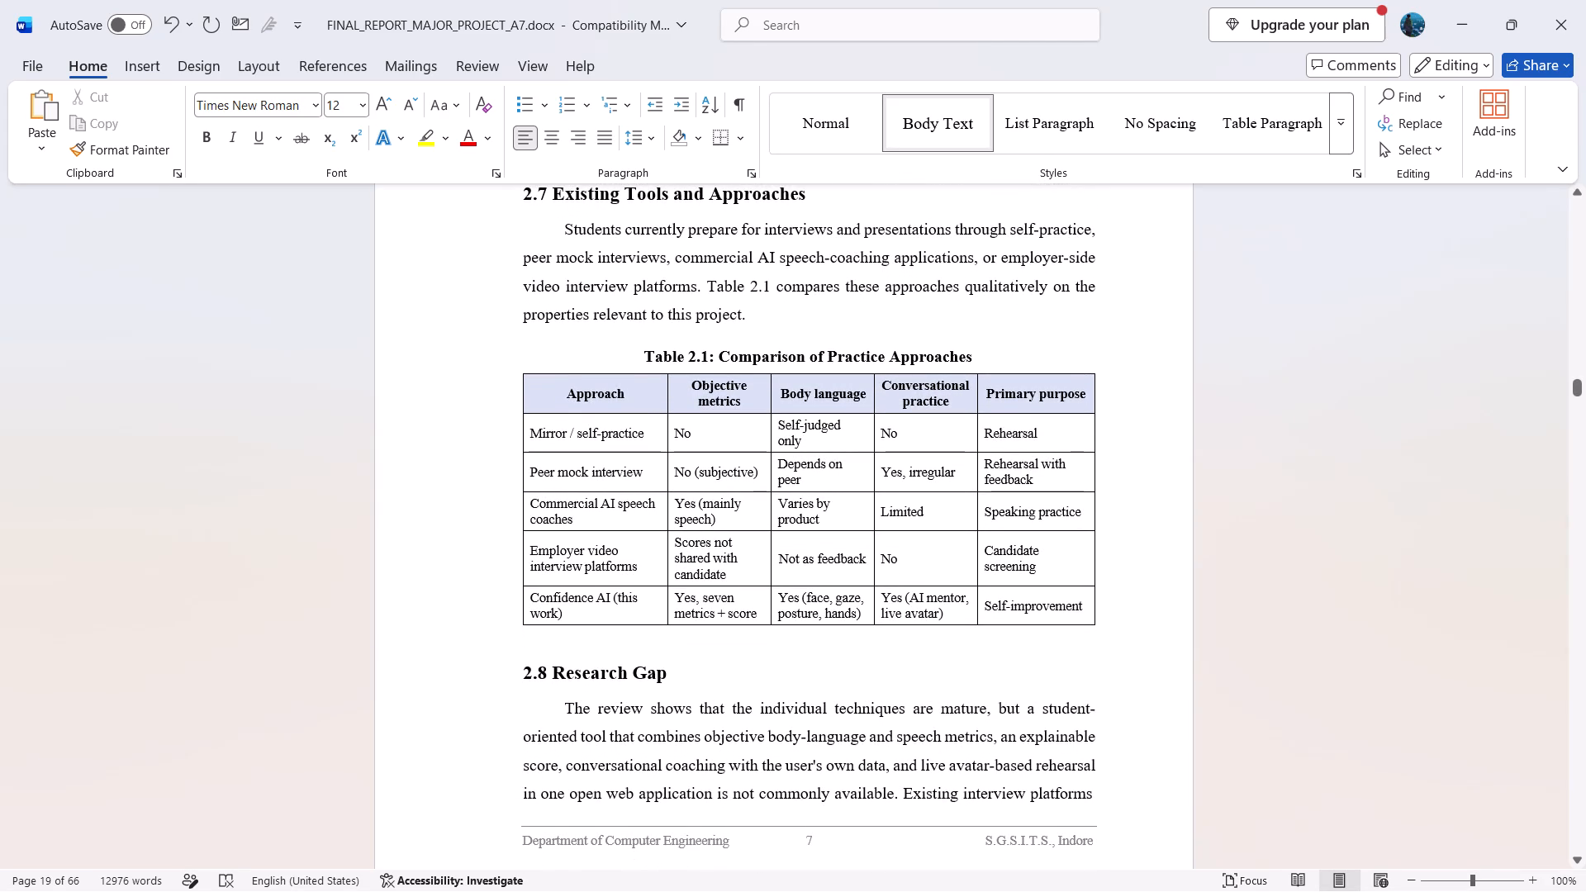
scroll(698, 225, down, 1)
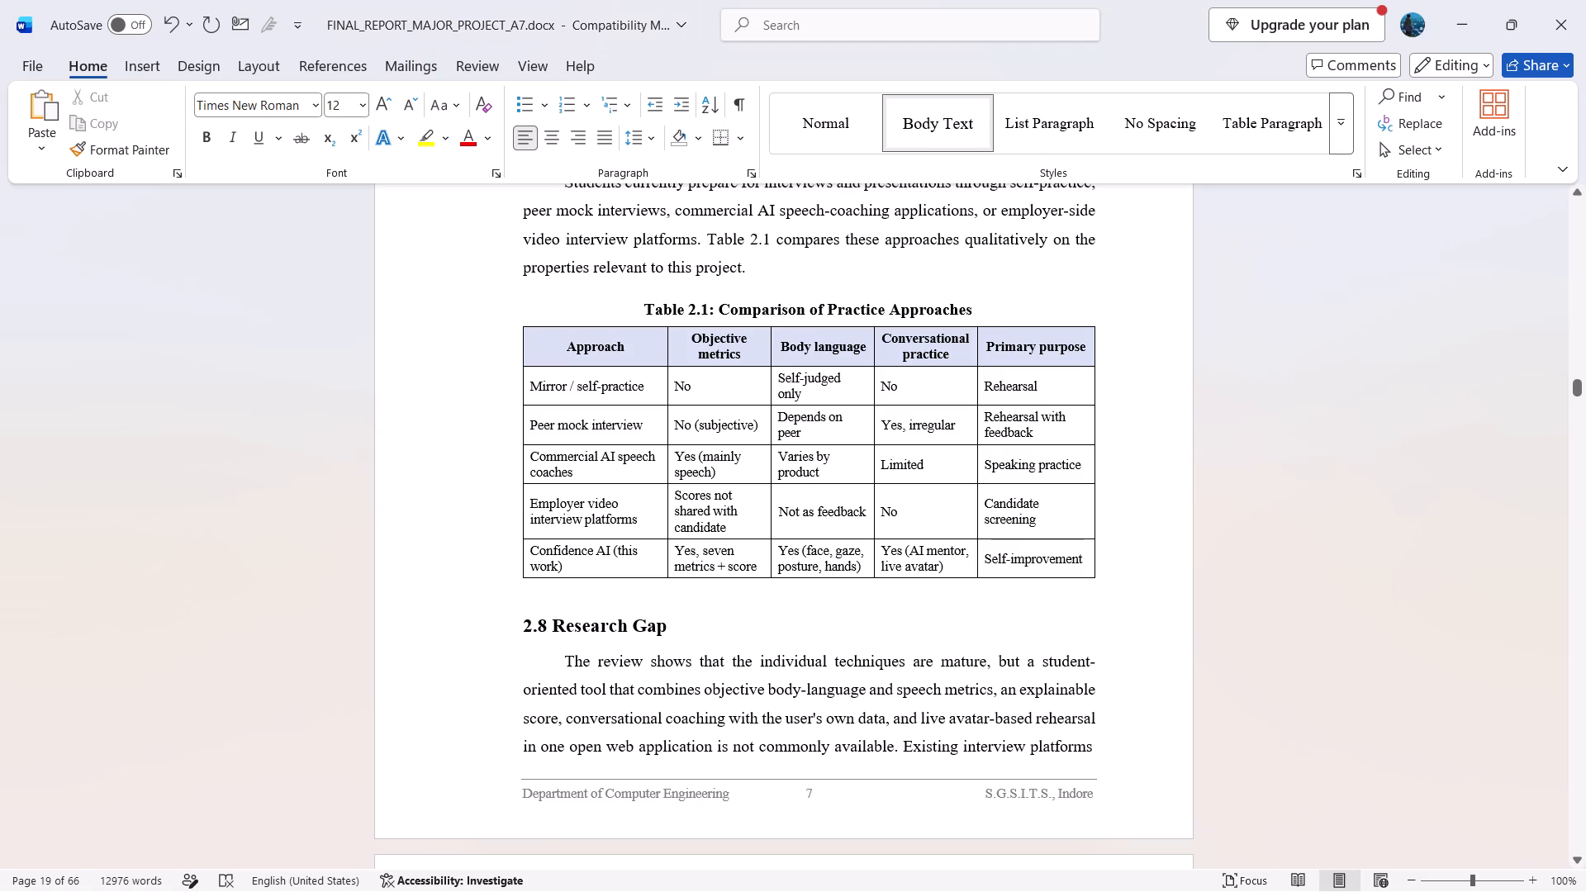
scroll(773, 223, down, 1)
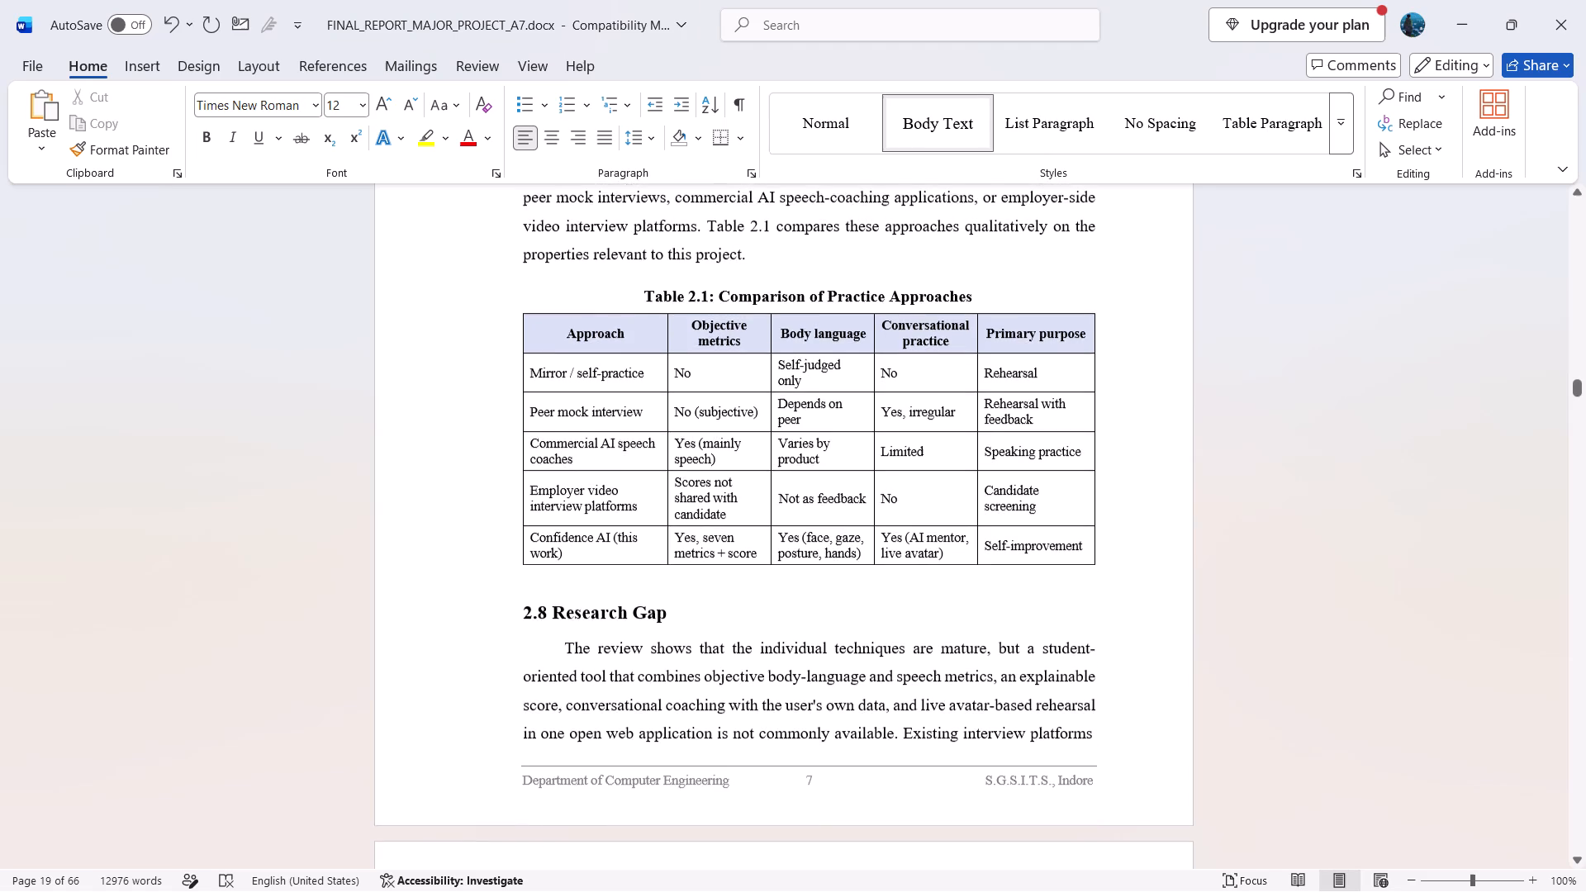
scroll(773, 223, down, 3)
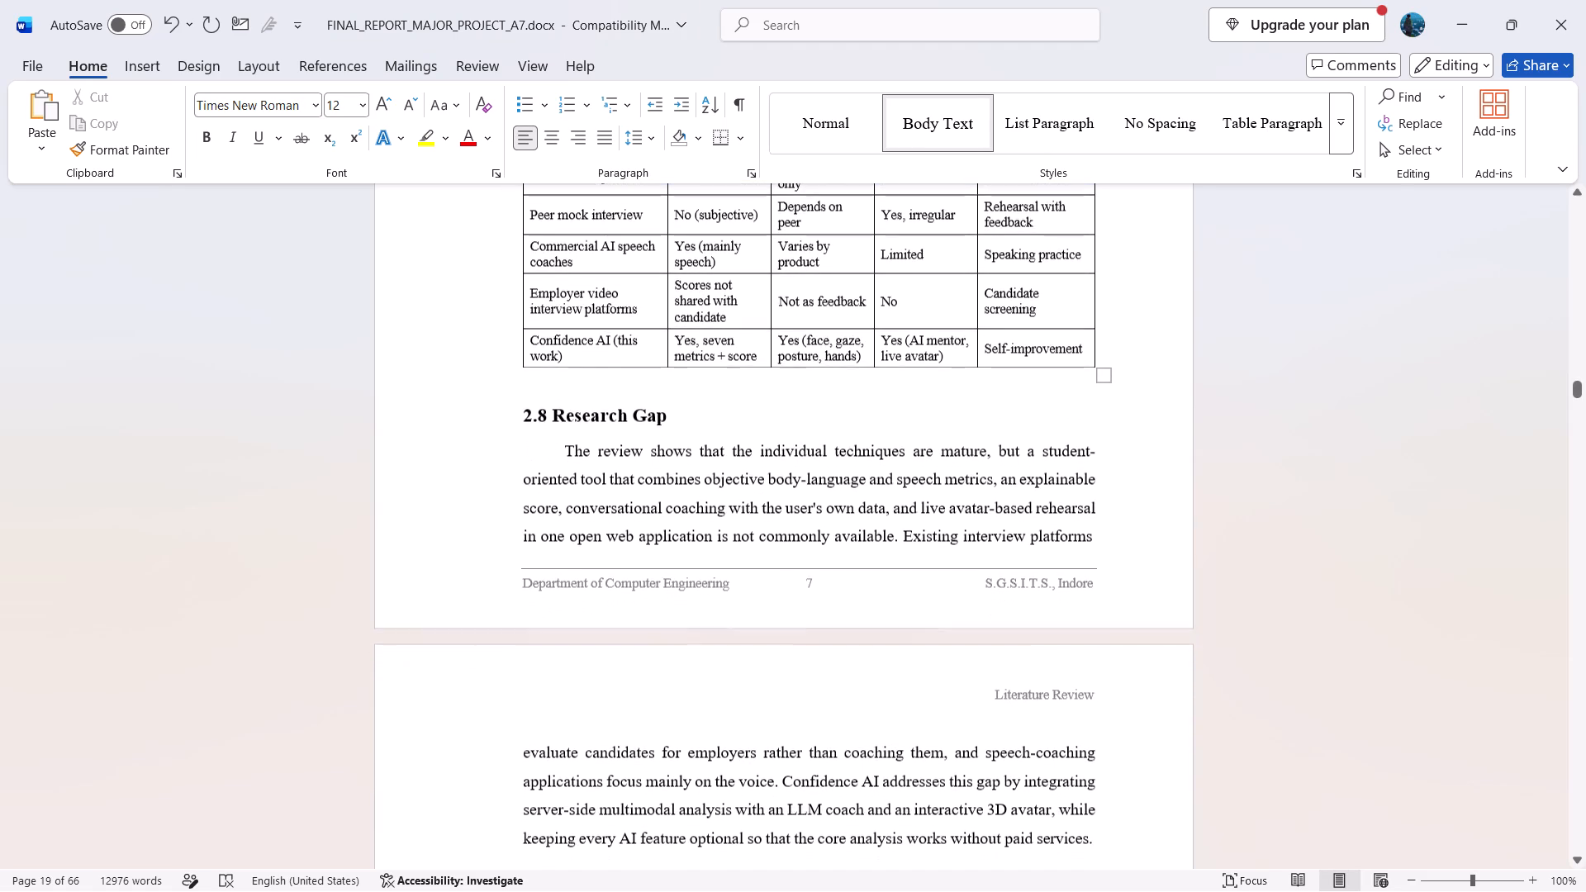
scroll(773, 223, down, 2)
scroll(773, 223, up, 2)
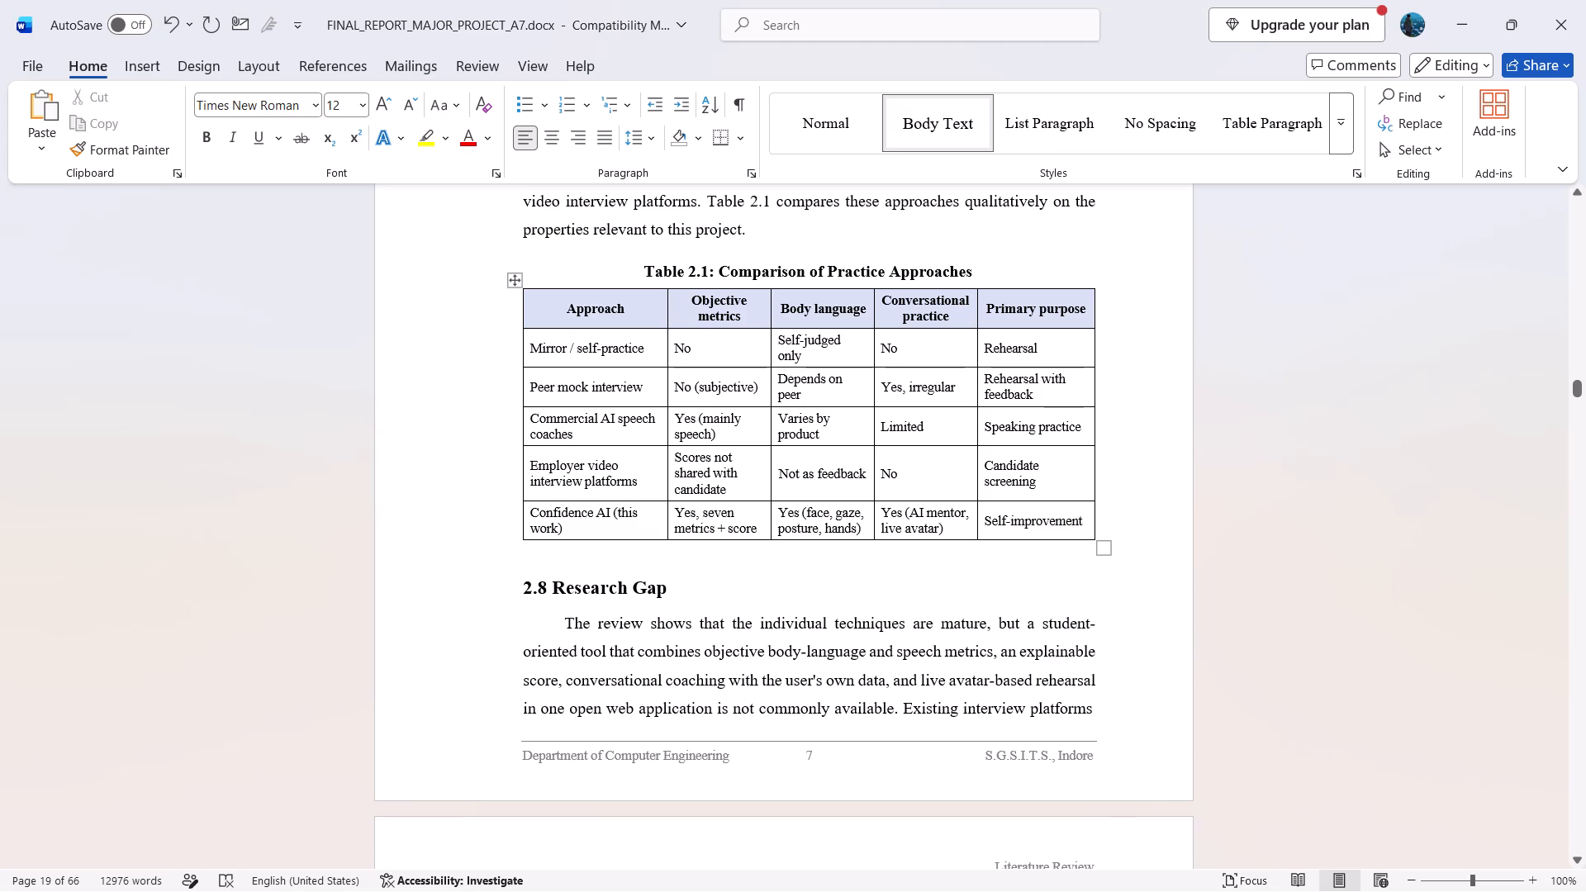
scroll(773, 223, down, 3)
Review the start of Chapter 3, covering 3.1 Stakeholders, 3.2 Use Case Overview and the Figure 3.1 diagram.
scroll(773, 223, down, 1)
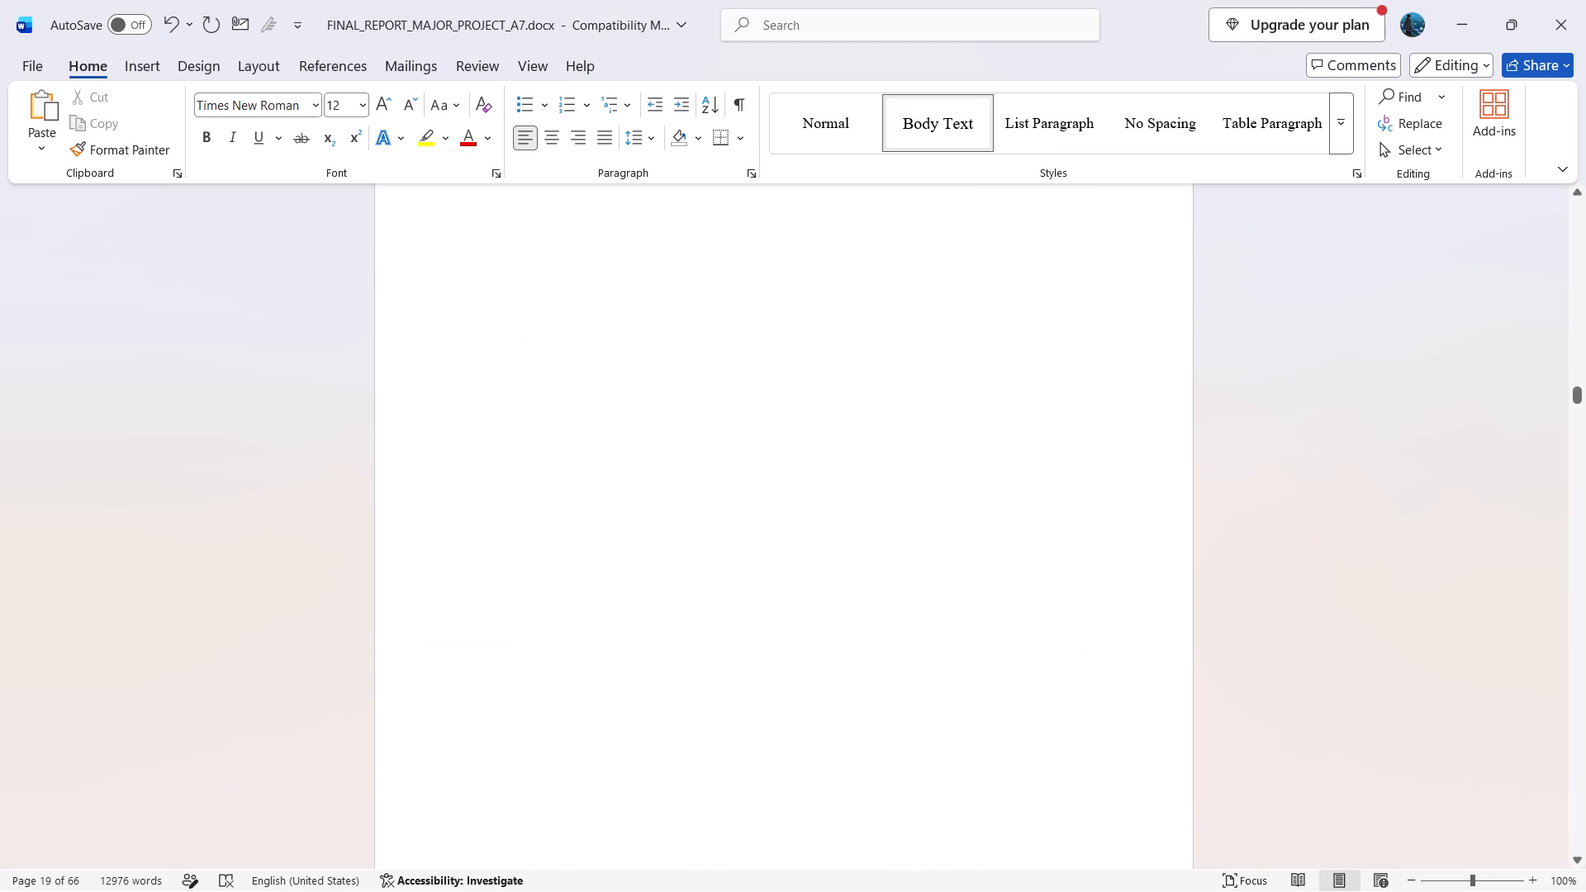
scroll(773, 223, down, 4)
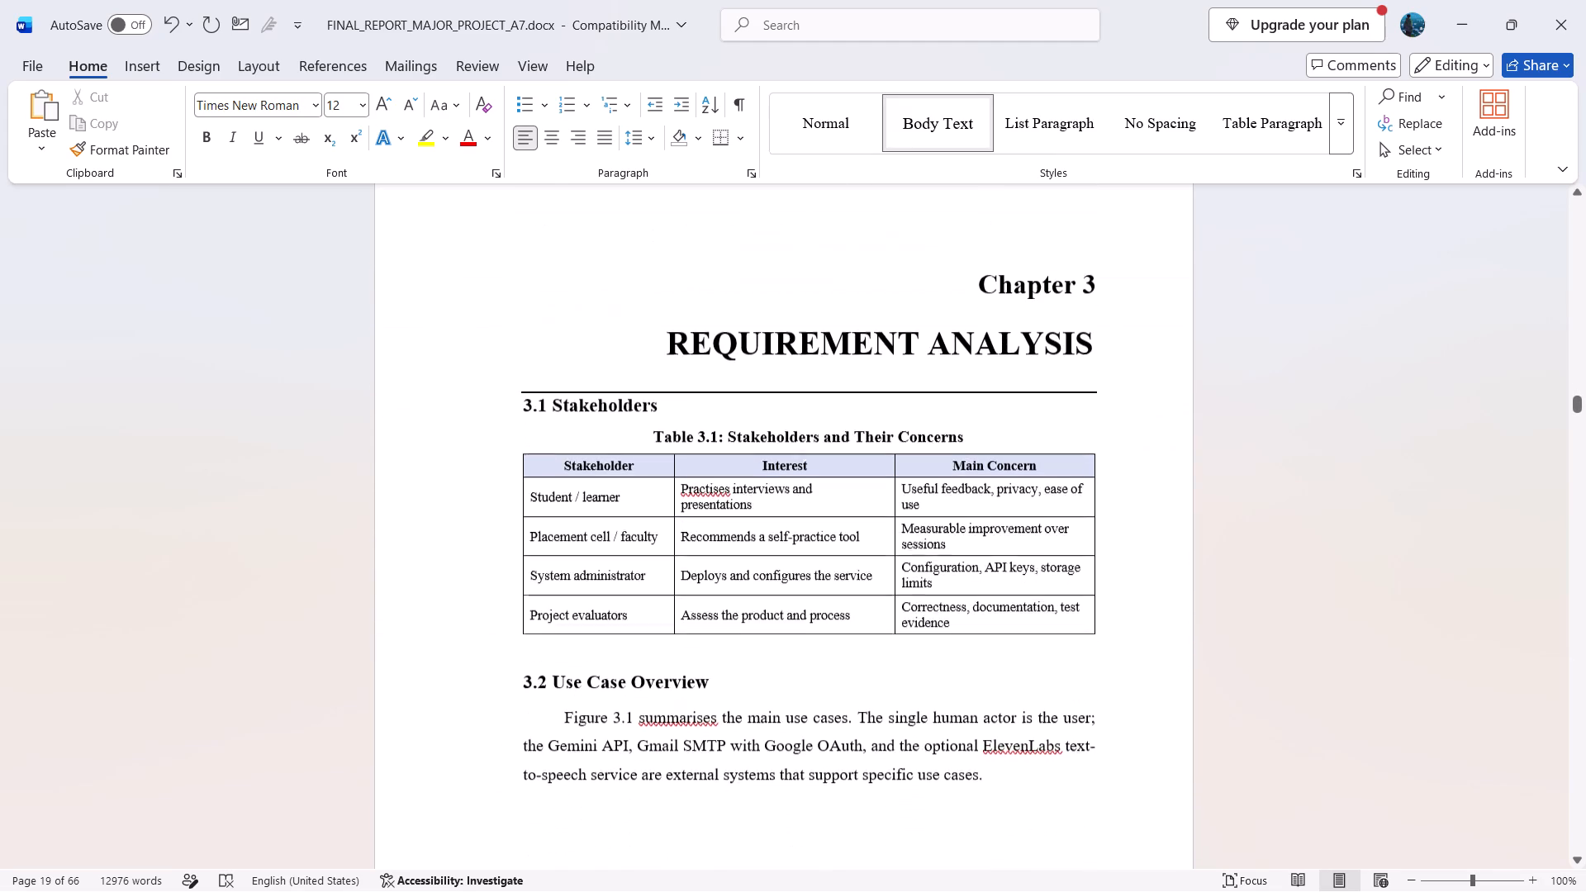
scroll(773, 223, down, 2)
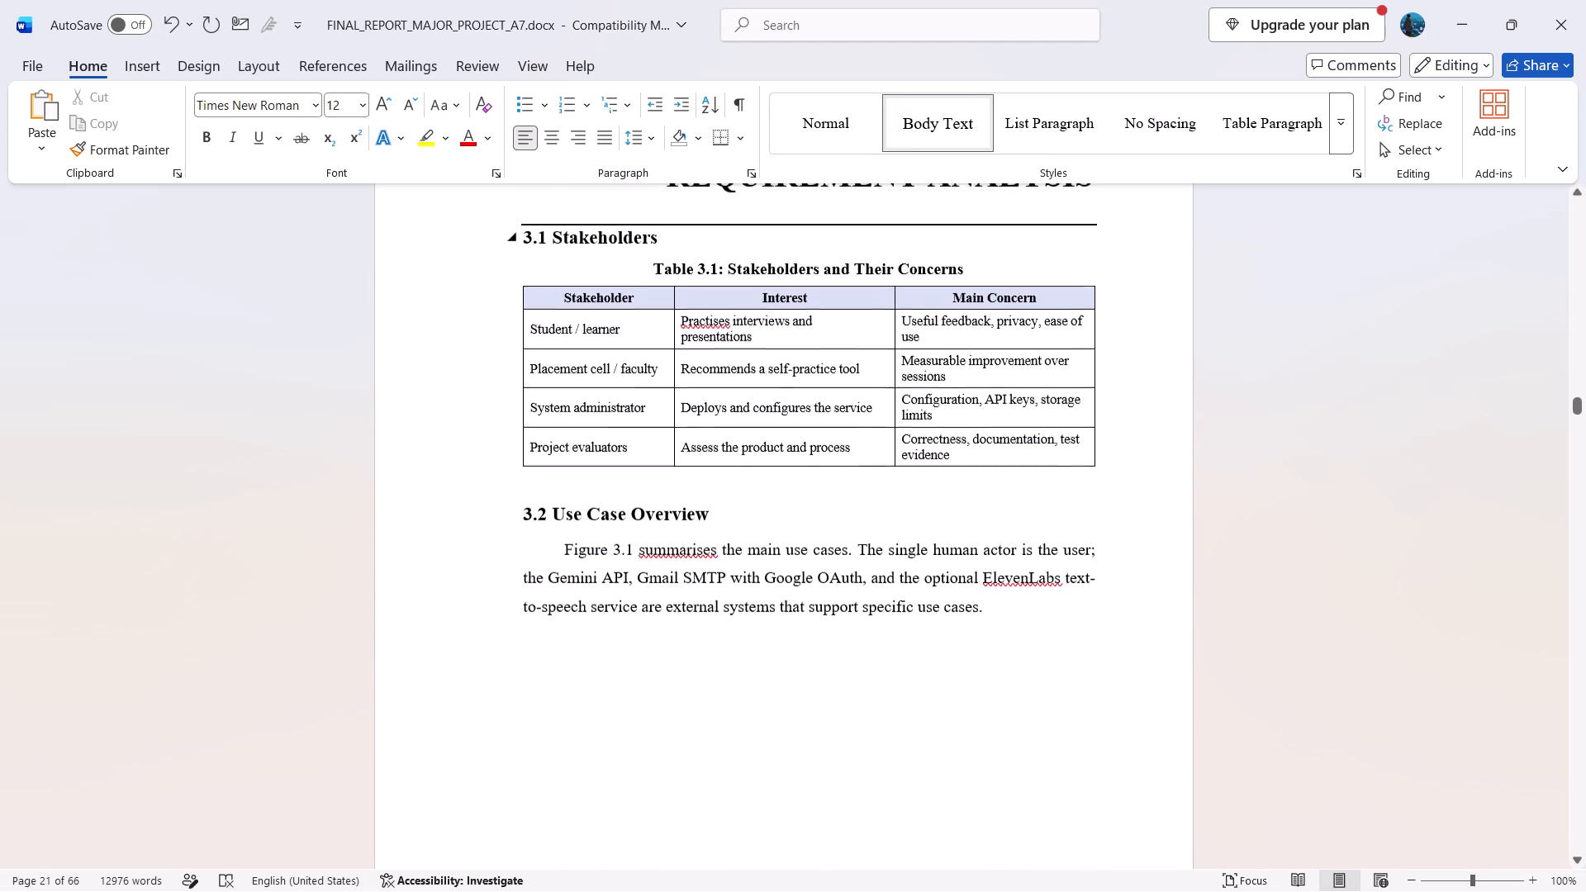
scroll(773, 223, down, 1)
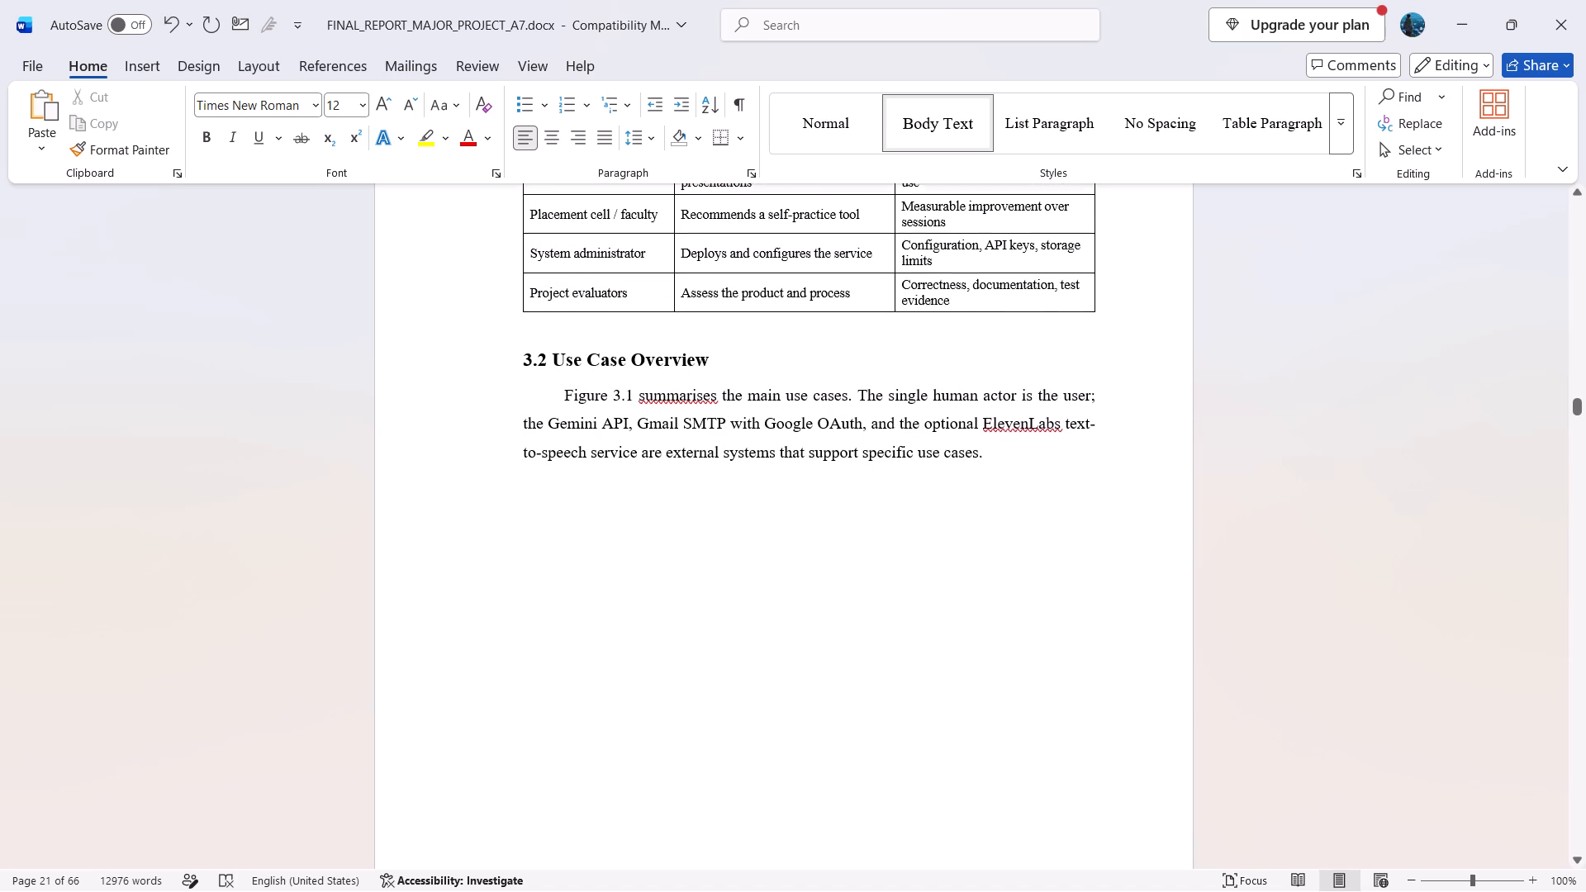
scroll(773, 223, down, 3)
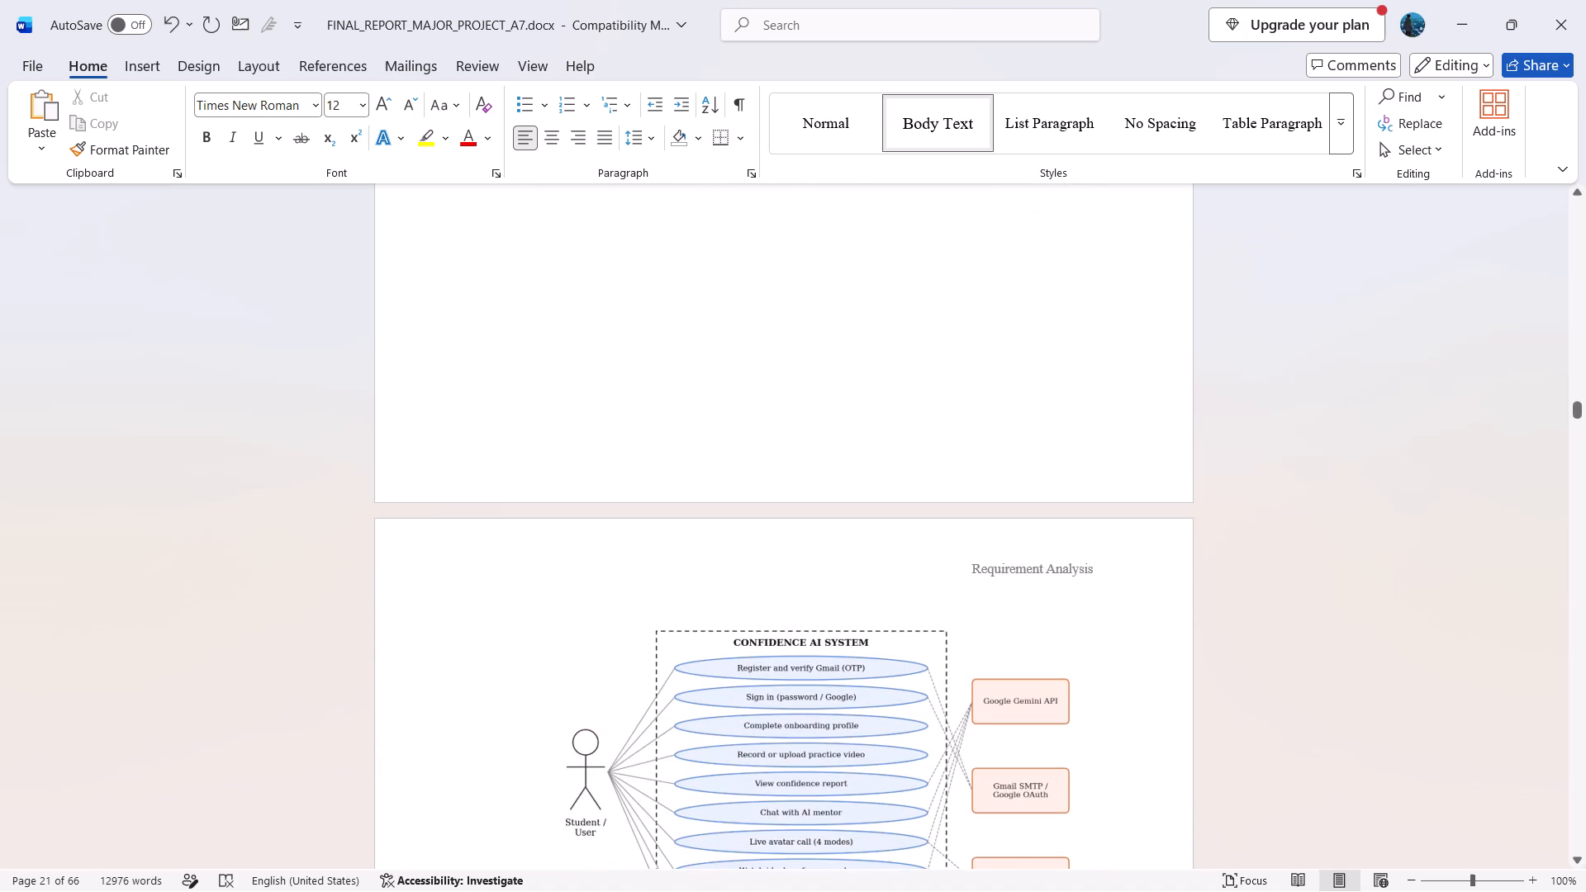
scroll(773, 223, down, 3)
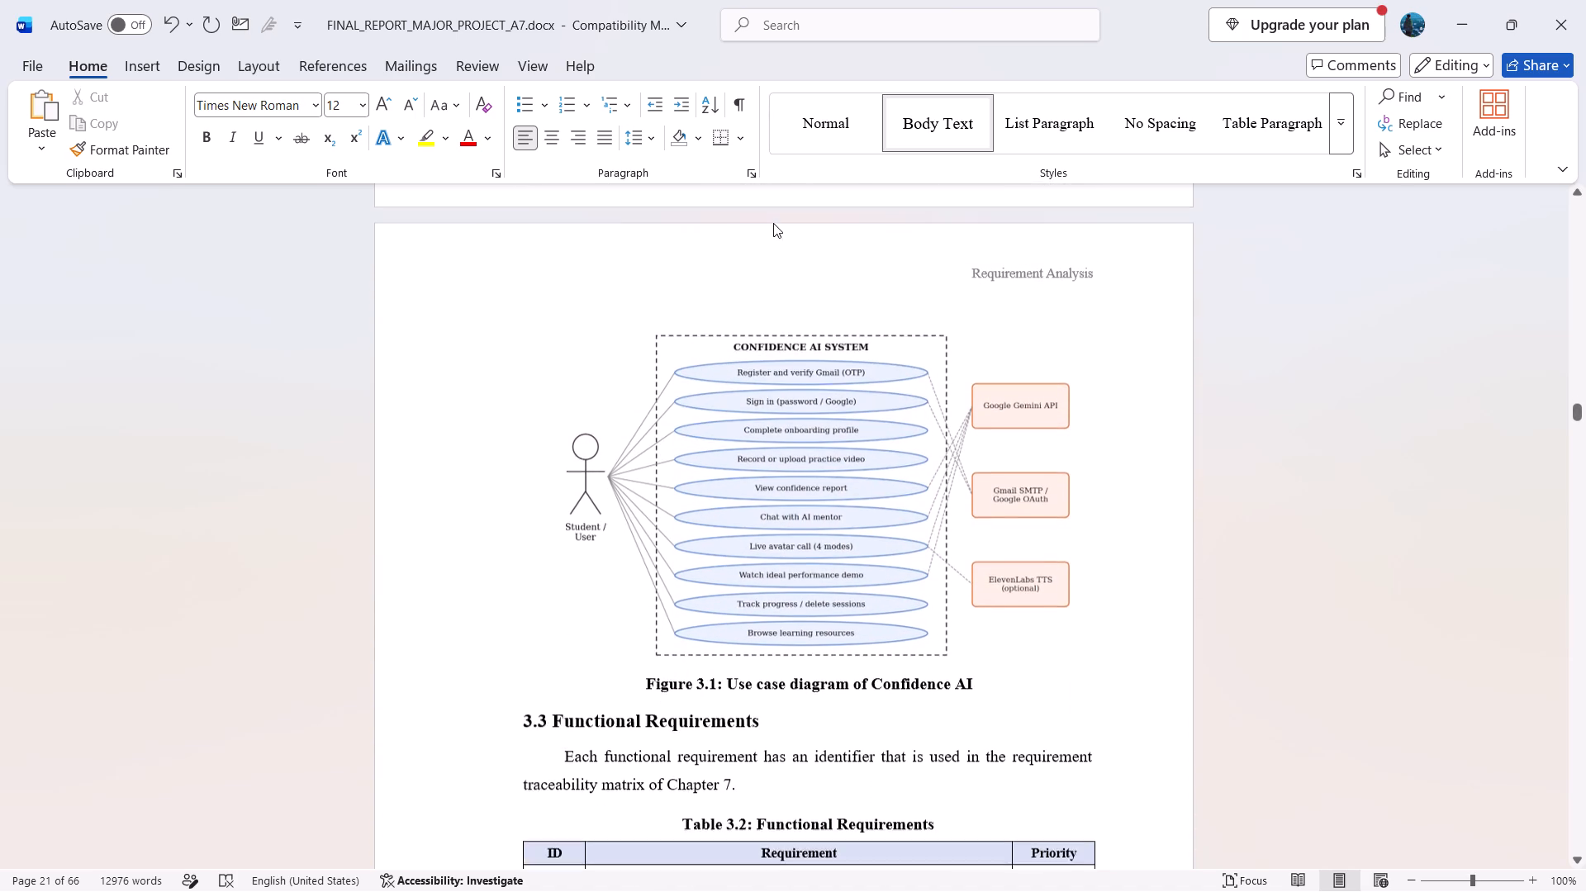
Crop the top strip off the Figure 3.1 use case diagram to remove its "CONFIDENCE AI SYSTEM" title.
scroll(773, 223, down, 1)
click(869, 301)
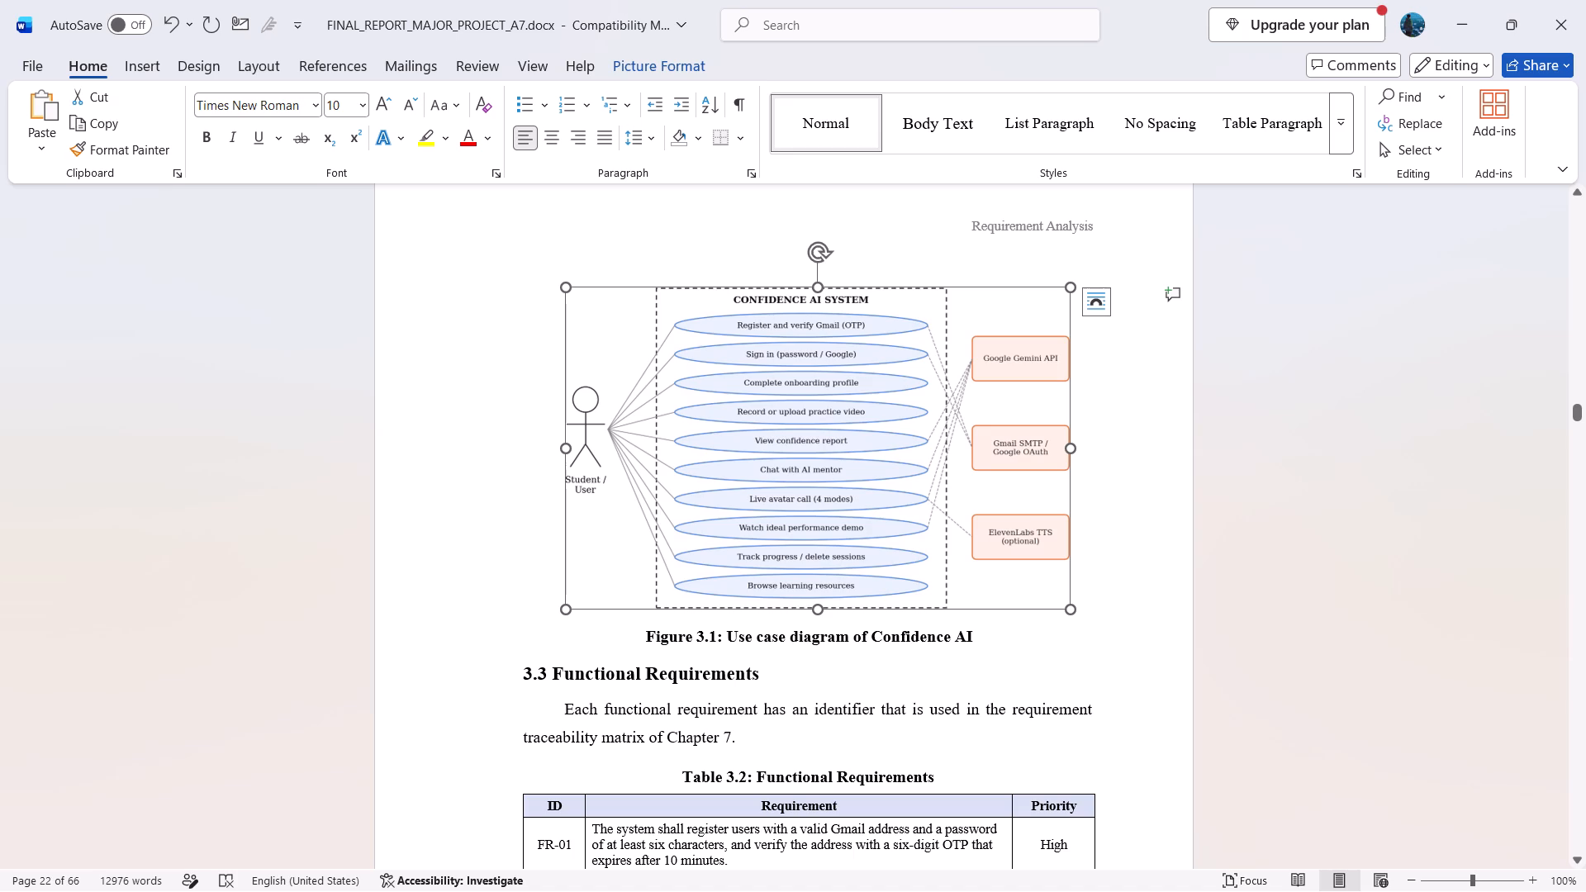
right_click(860, 300)
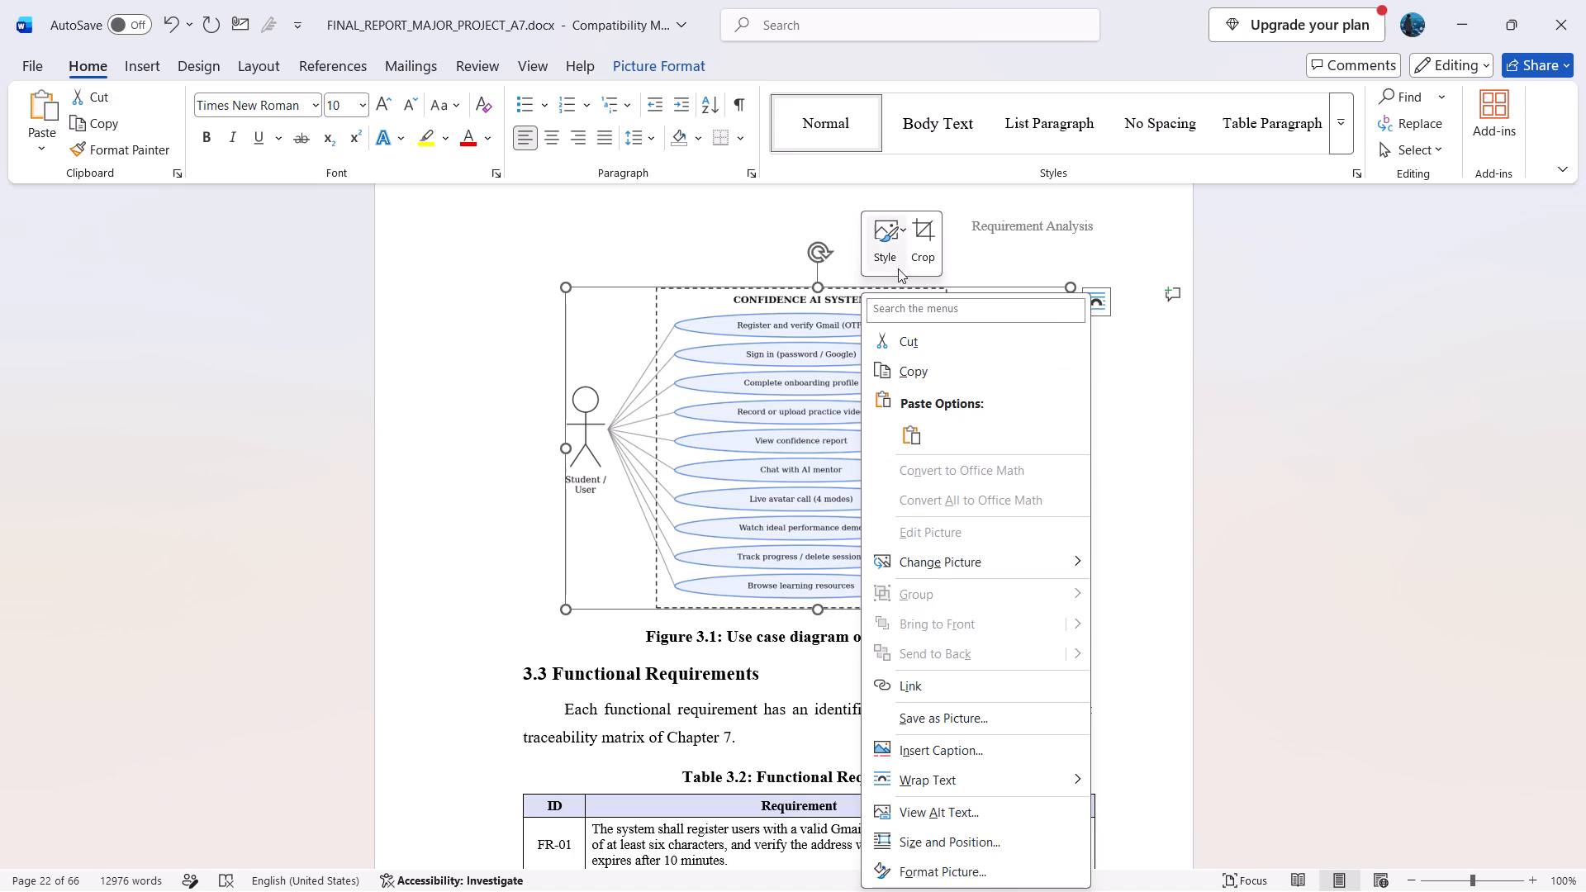
click(919, 252)
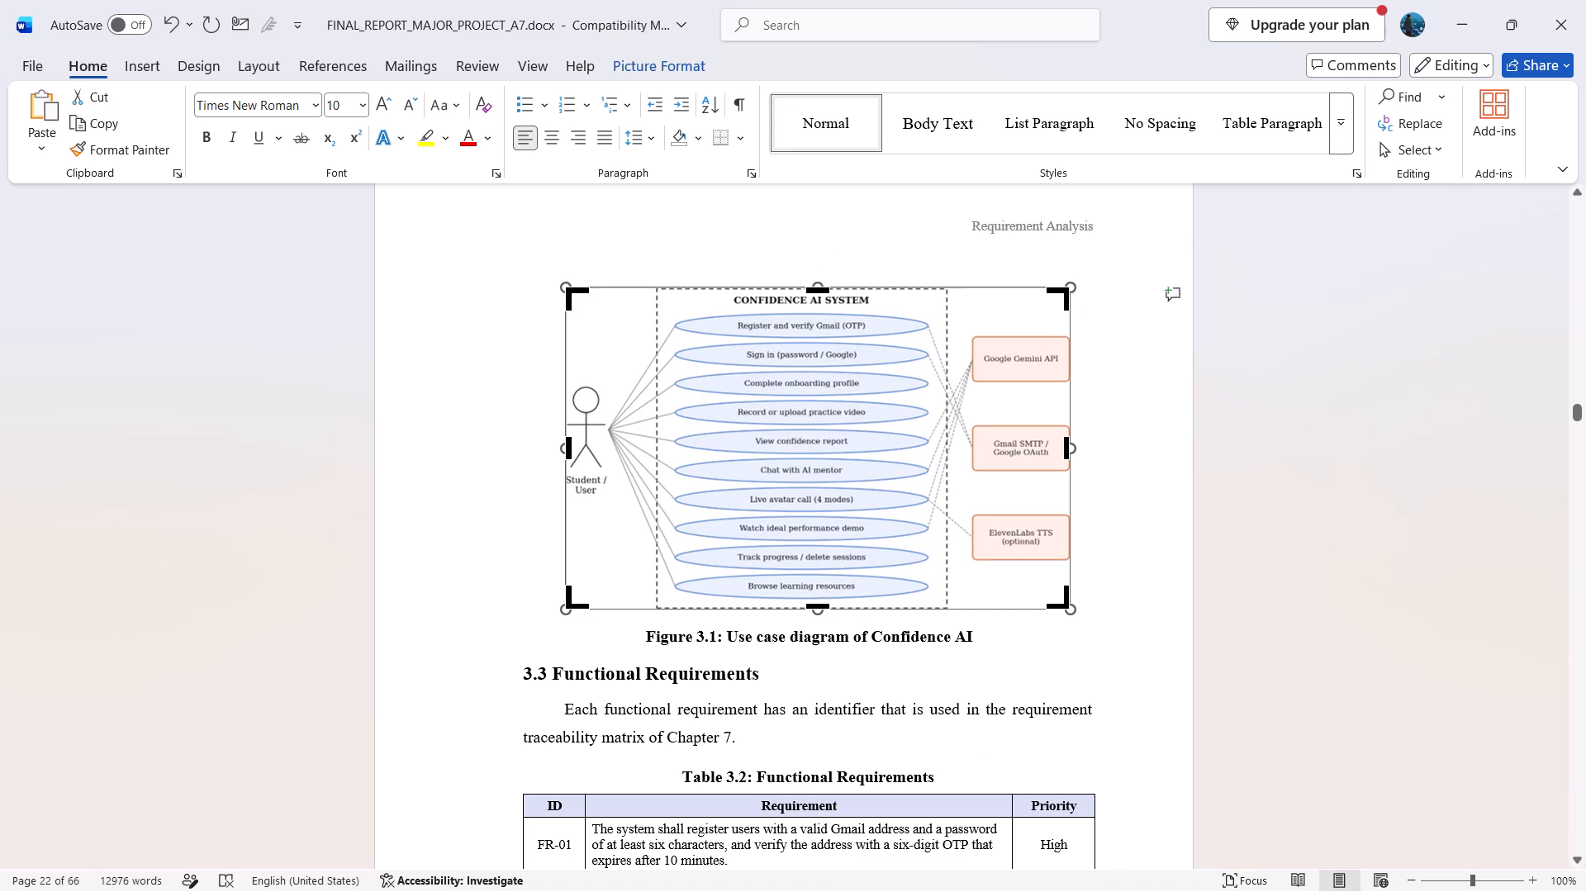
drag(815, 290, 816, 305)
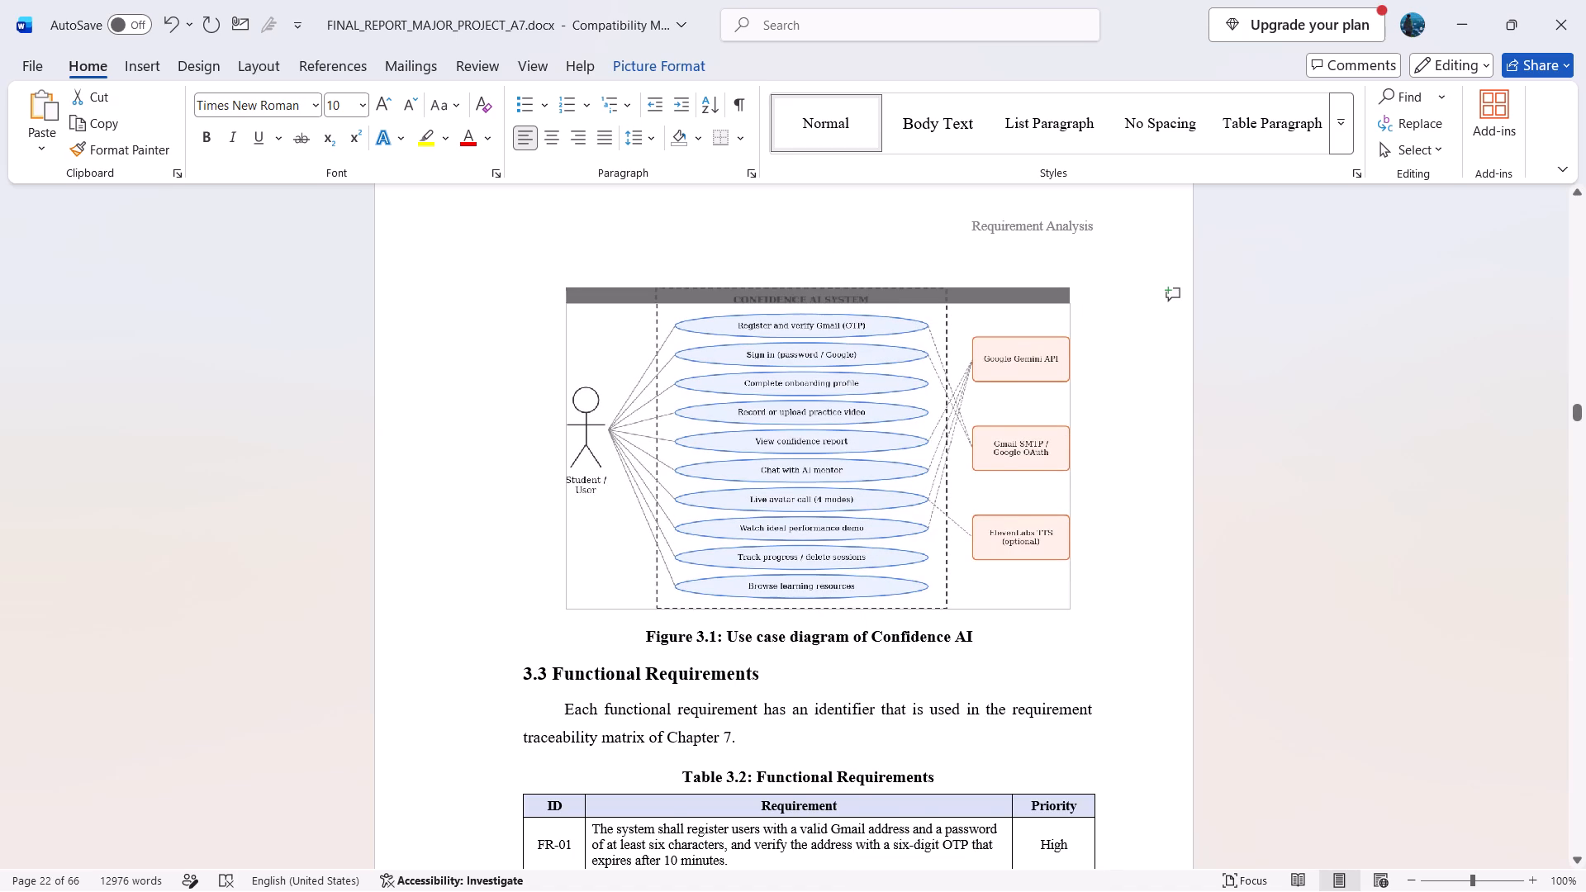
drag(816, 305, 816, 306)
click(778, 238)
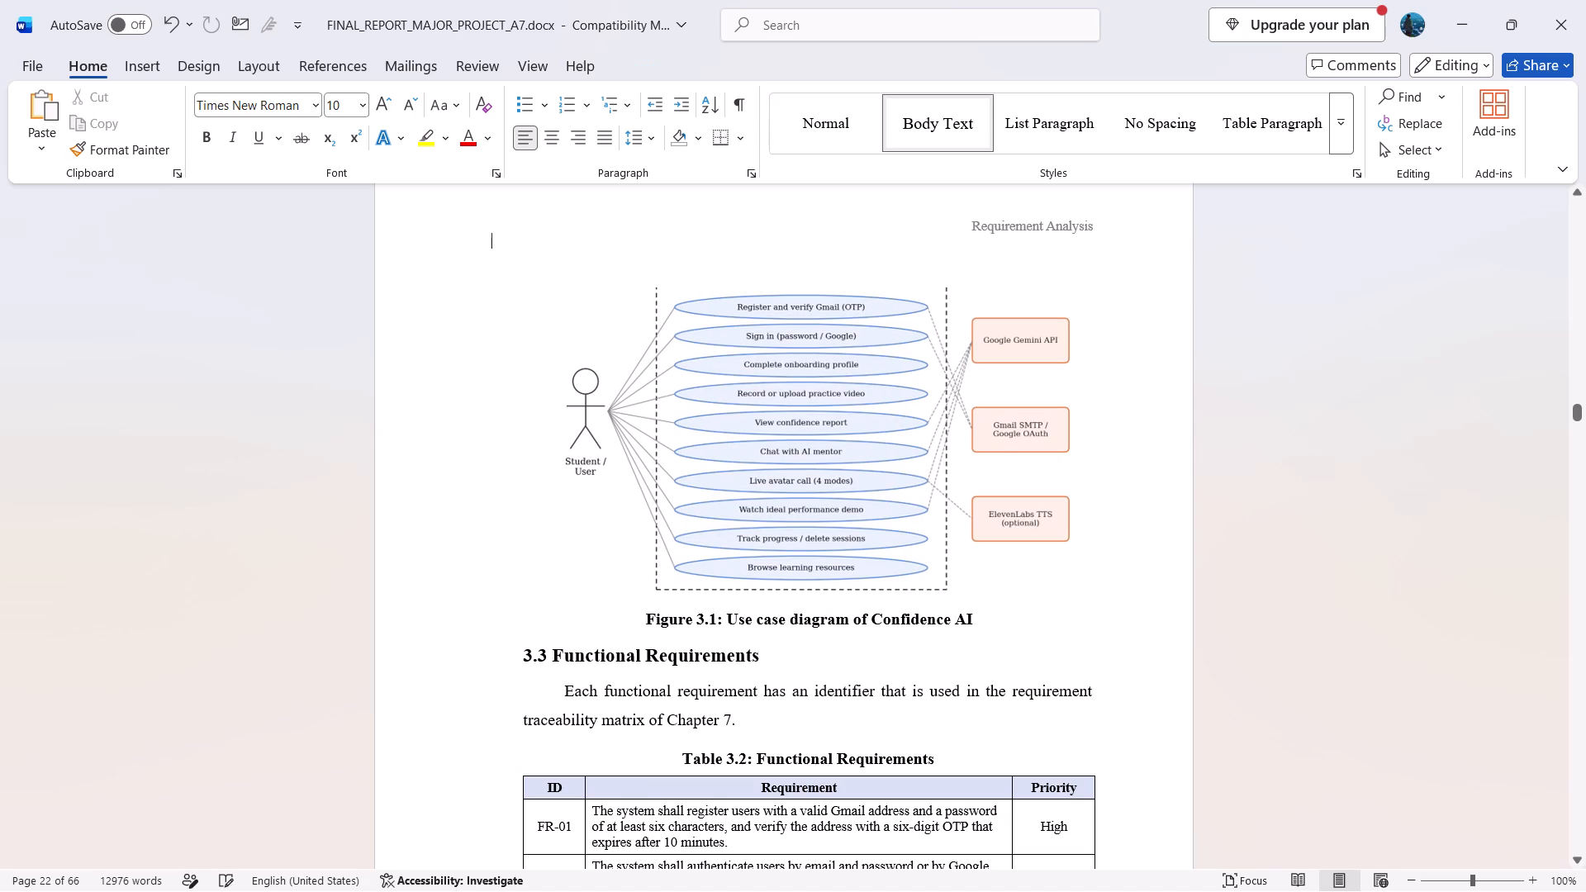
Replace "Confidence AI" with "Project" in the Figure 3.1 use case diagram caption.
scroll(776, 239, down, 2)
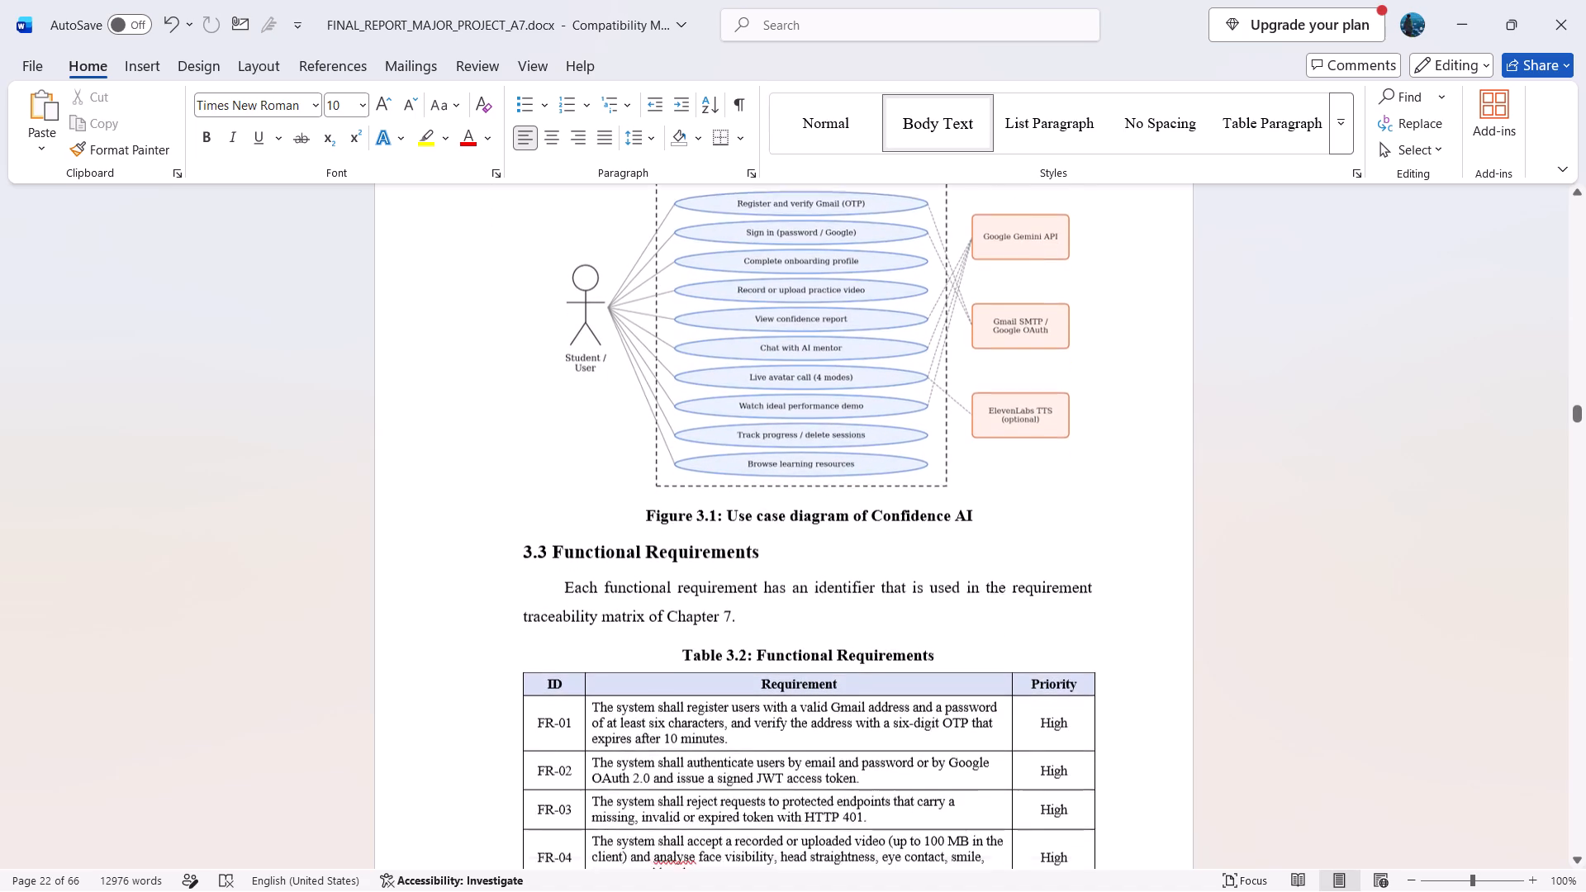
scroll(776, 239, down, 2)
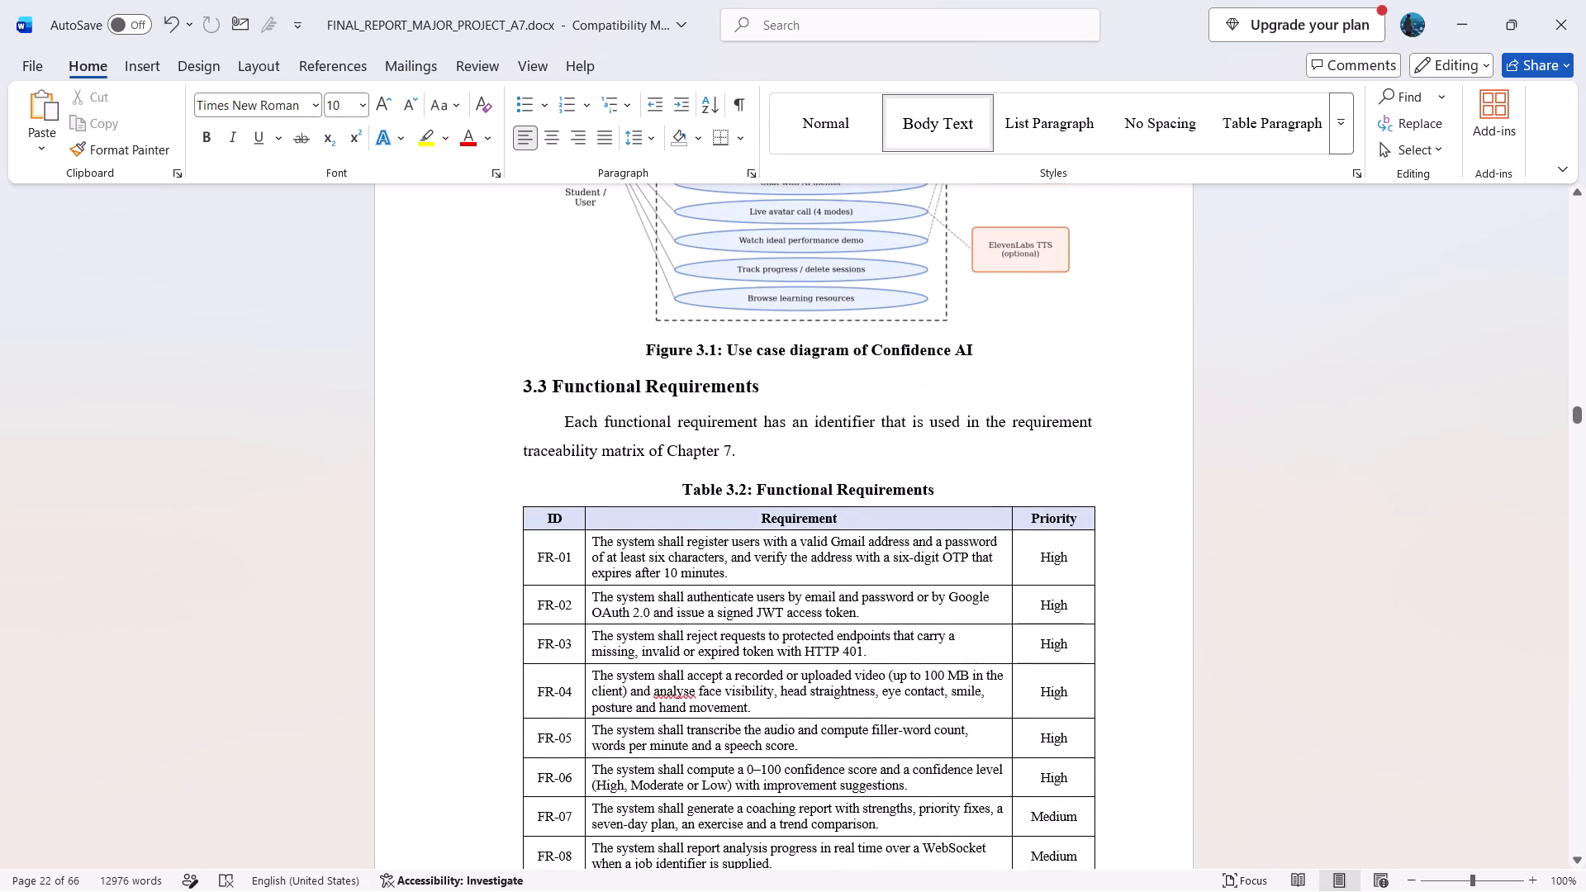
click(970, 351)
key(BackSpace)
key(BackSpace)
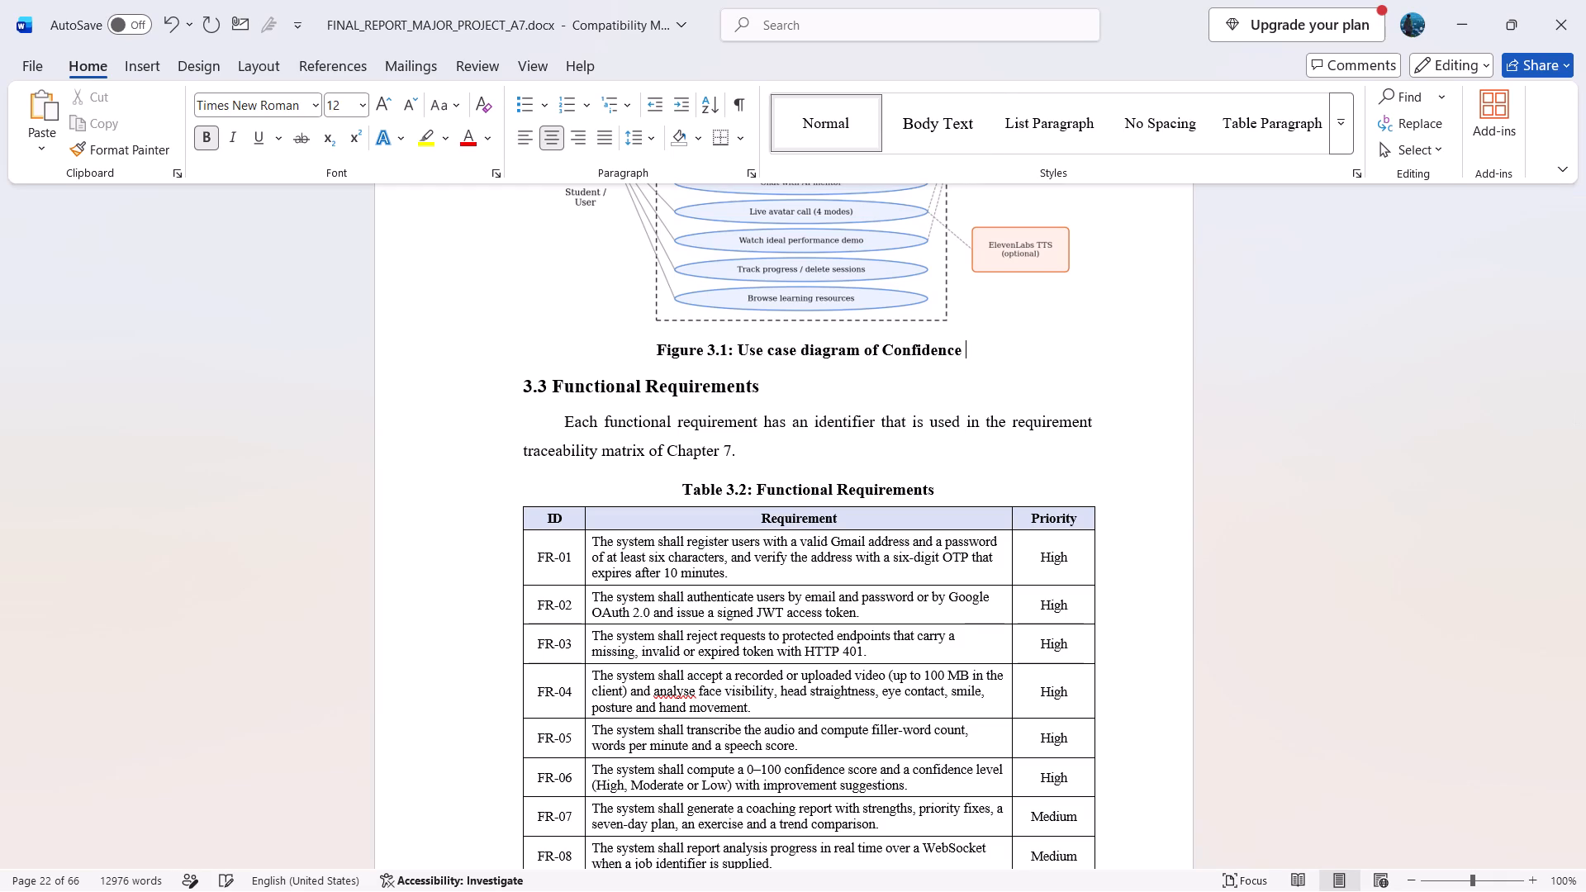
key(BackSpace)
key(BackSpace)
key(BackSpace)
key(BackSpace)
key(BackSpace)
key(BackSpace)
key(BackSpace)
key(BackSpace)
key(BackSpace)
key(BackSpace)
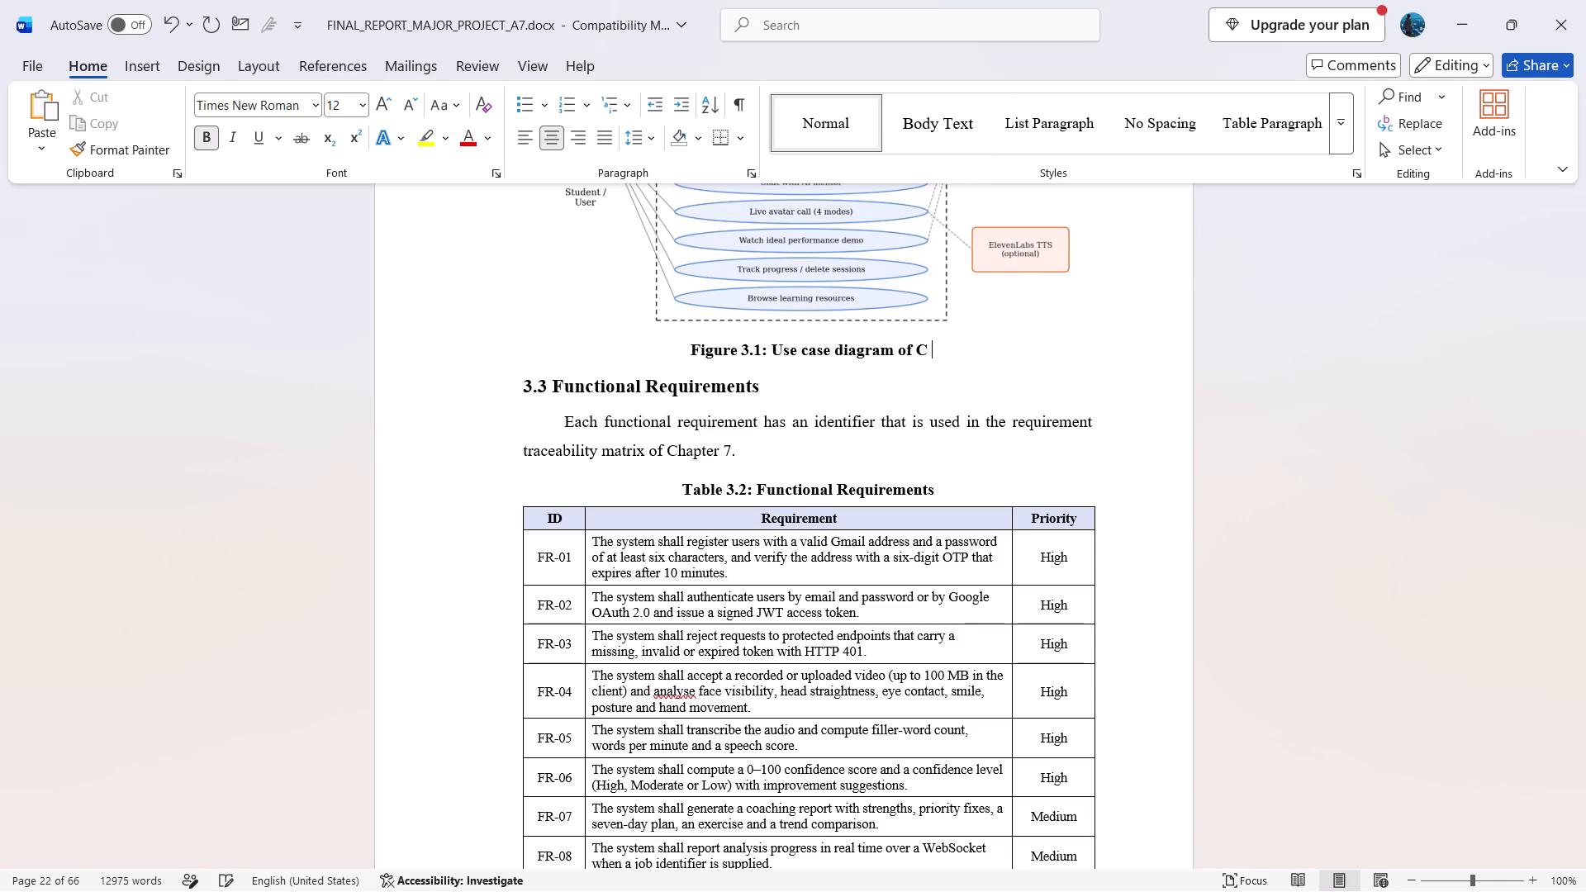
key(BackSpace)
text(Project)
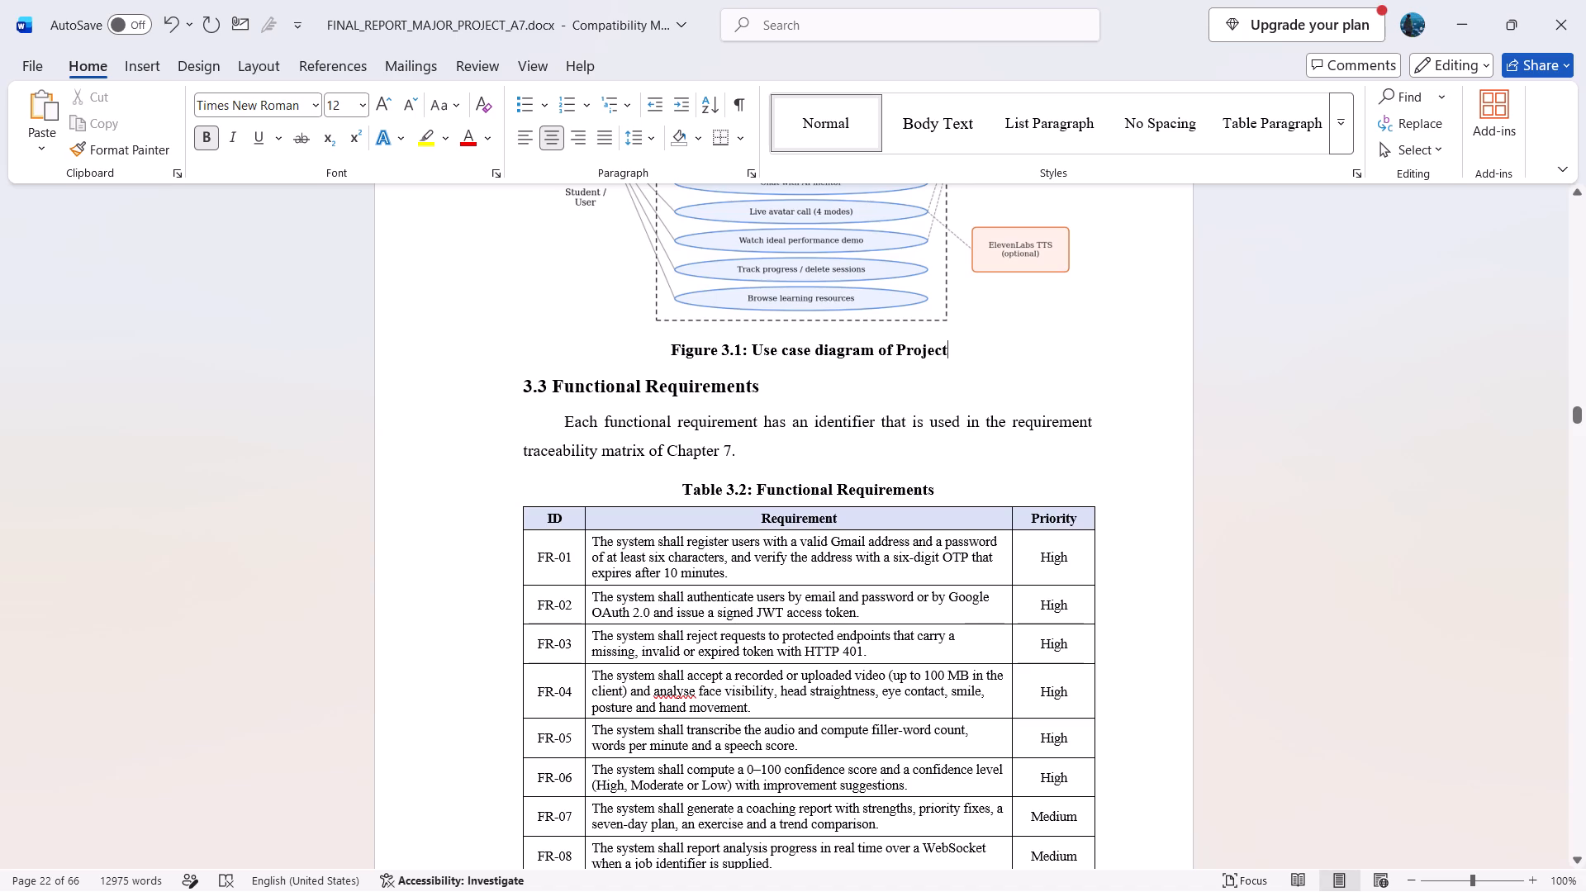
Review sections 3.3 to 3.6, including Tables 3.2 to 3.5 and the assumptions list, for "Confidence AI" mentions.
scroll(905, 410, down, 1)
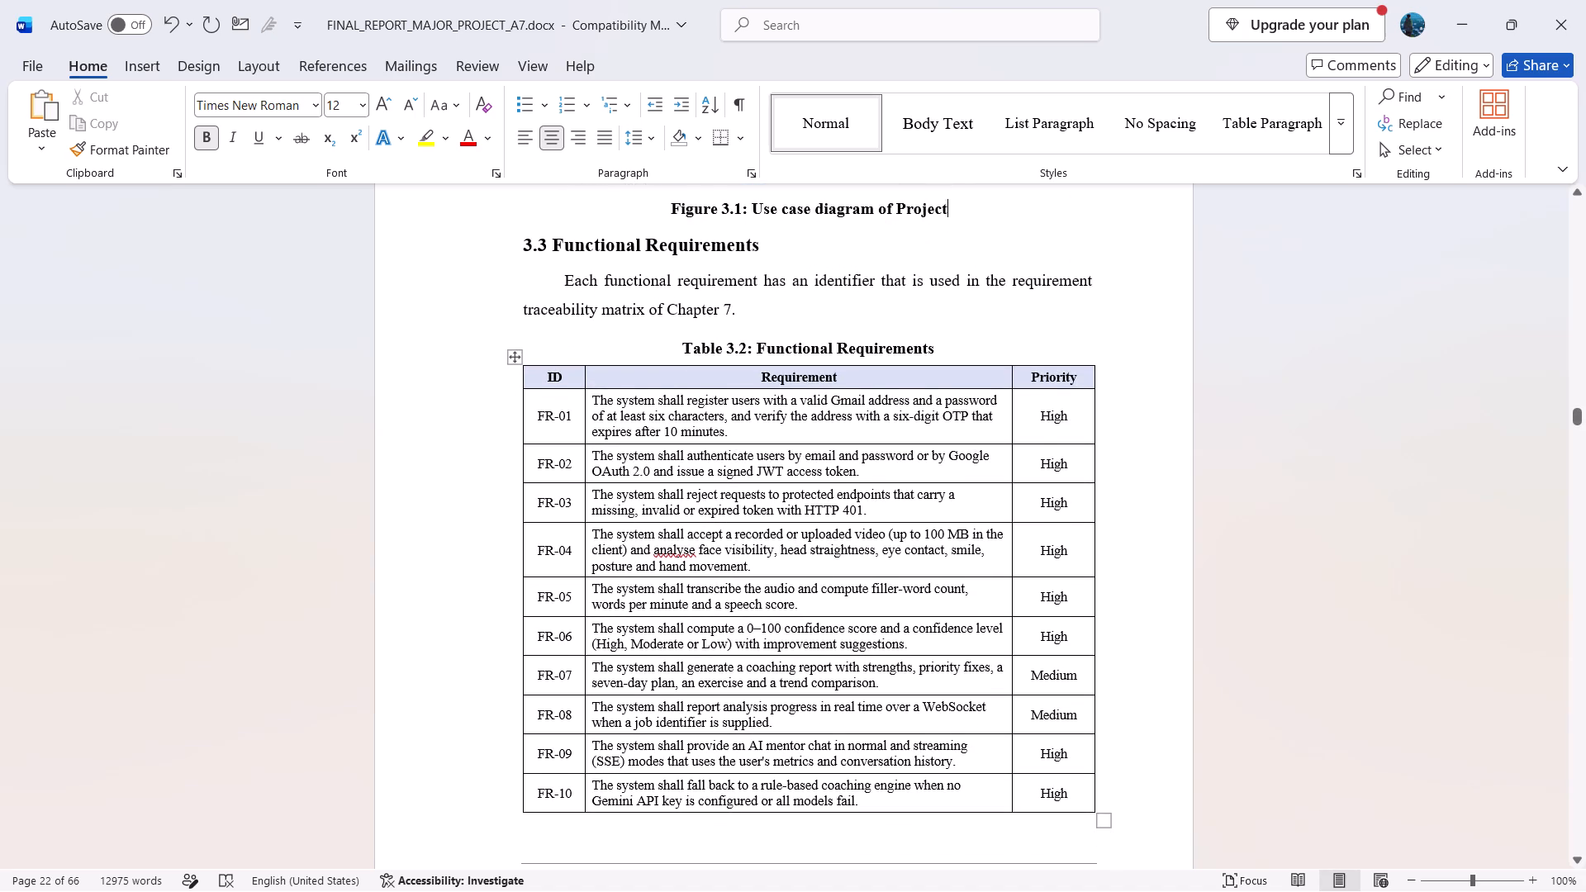
scroll(905, 410, down, 3)
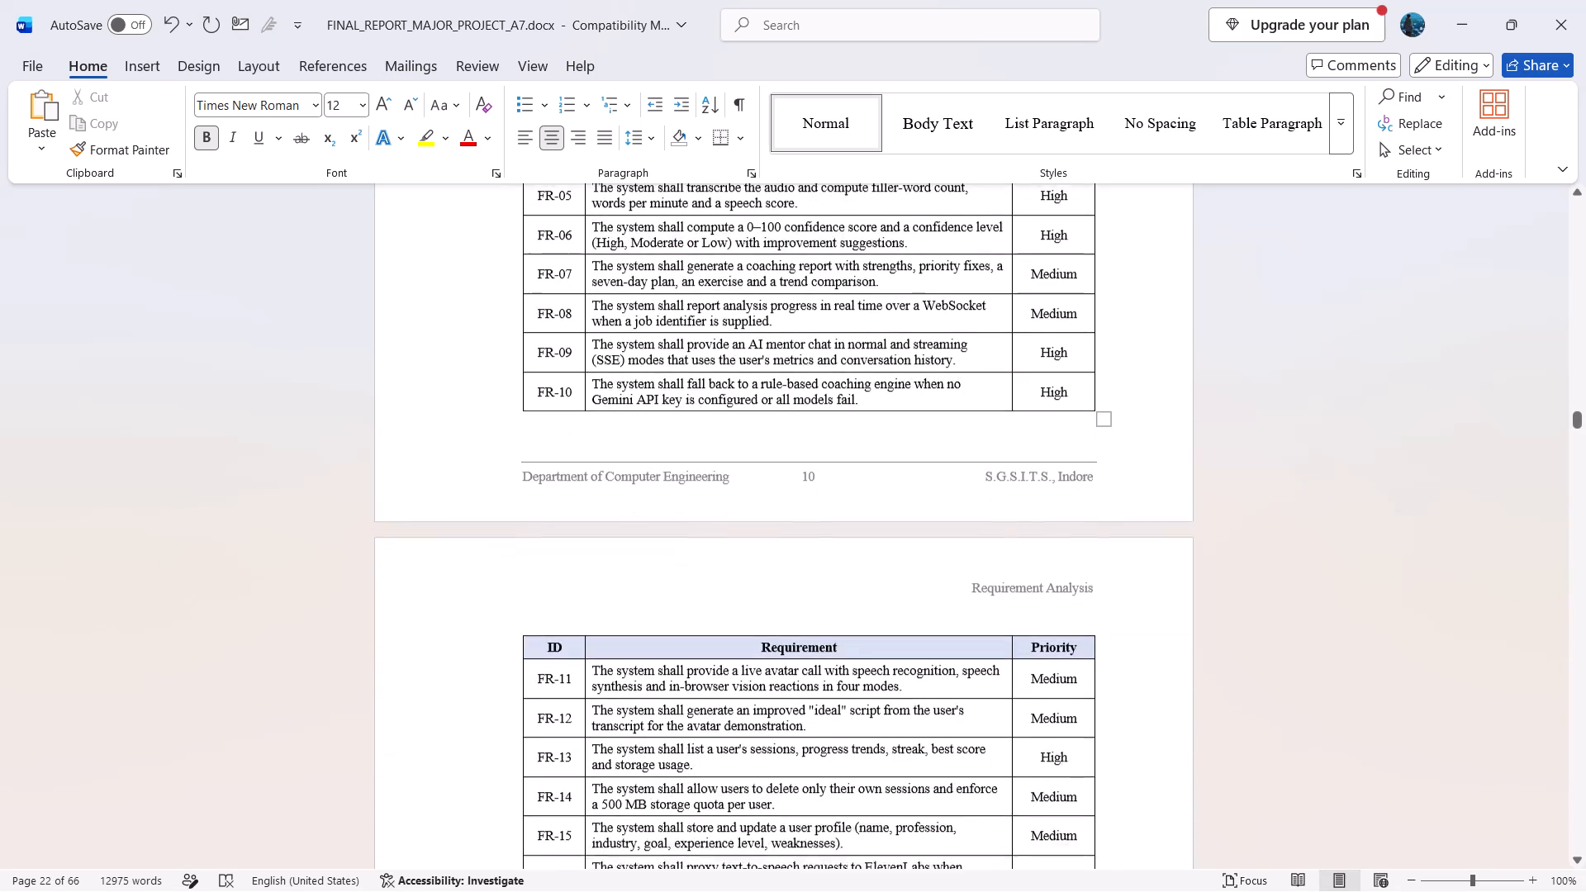
scroll(905, 410, down, 2)
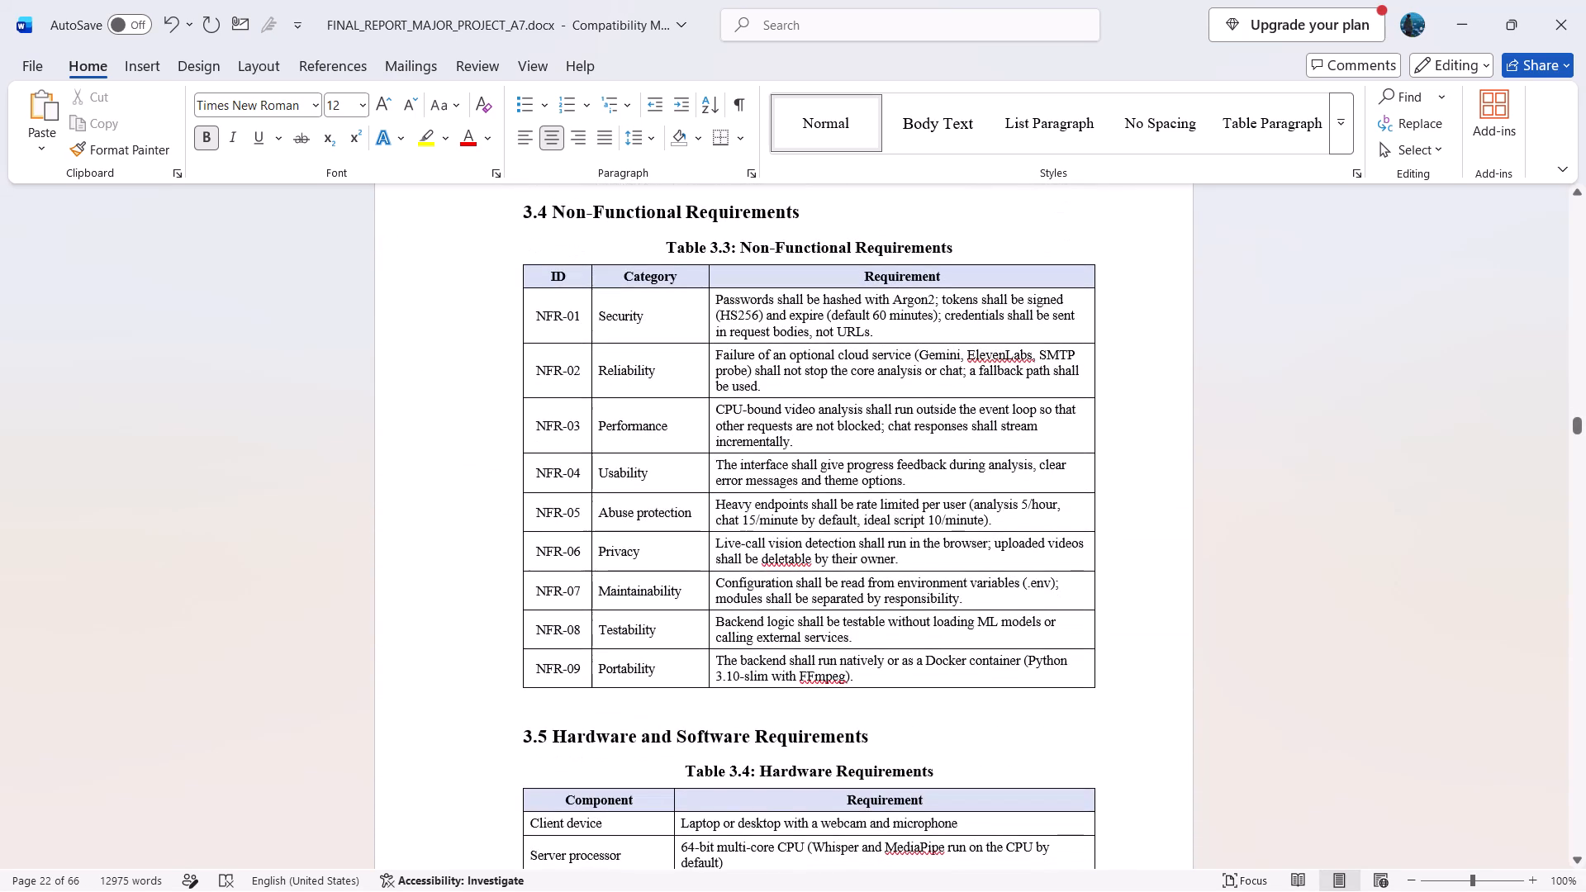
scroll(905, 410, down, 1)
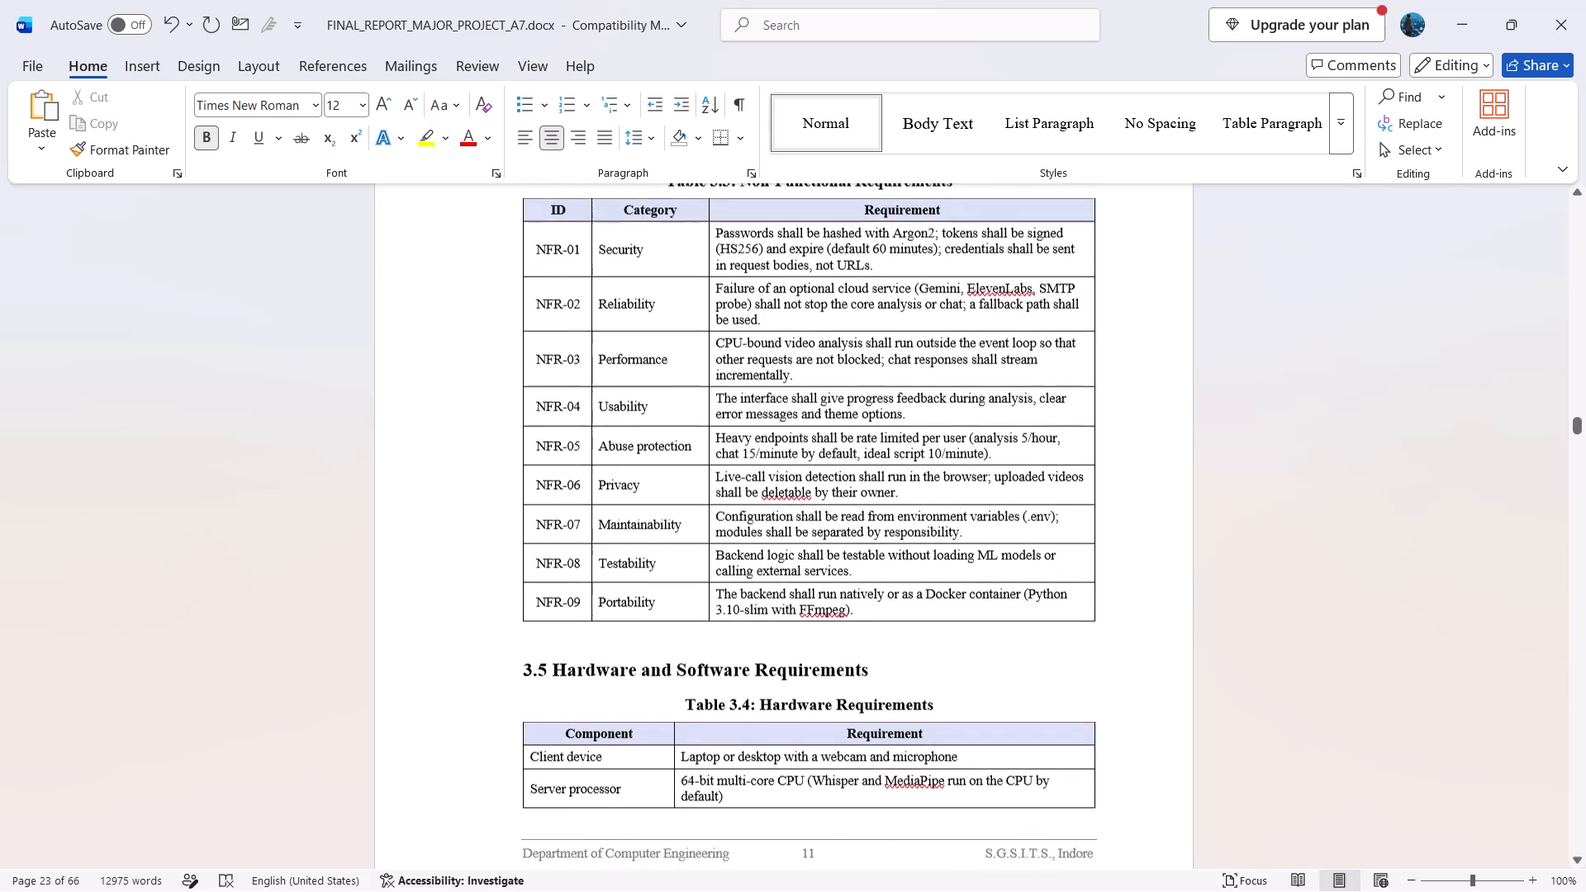
scroll(905, 410, down, 2)
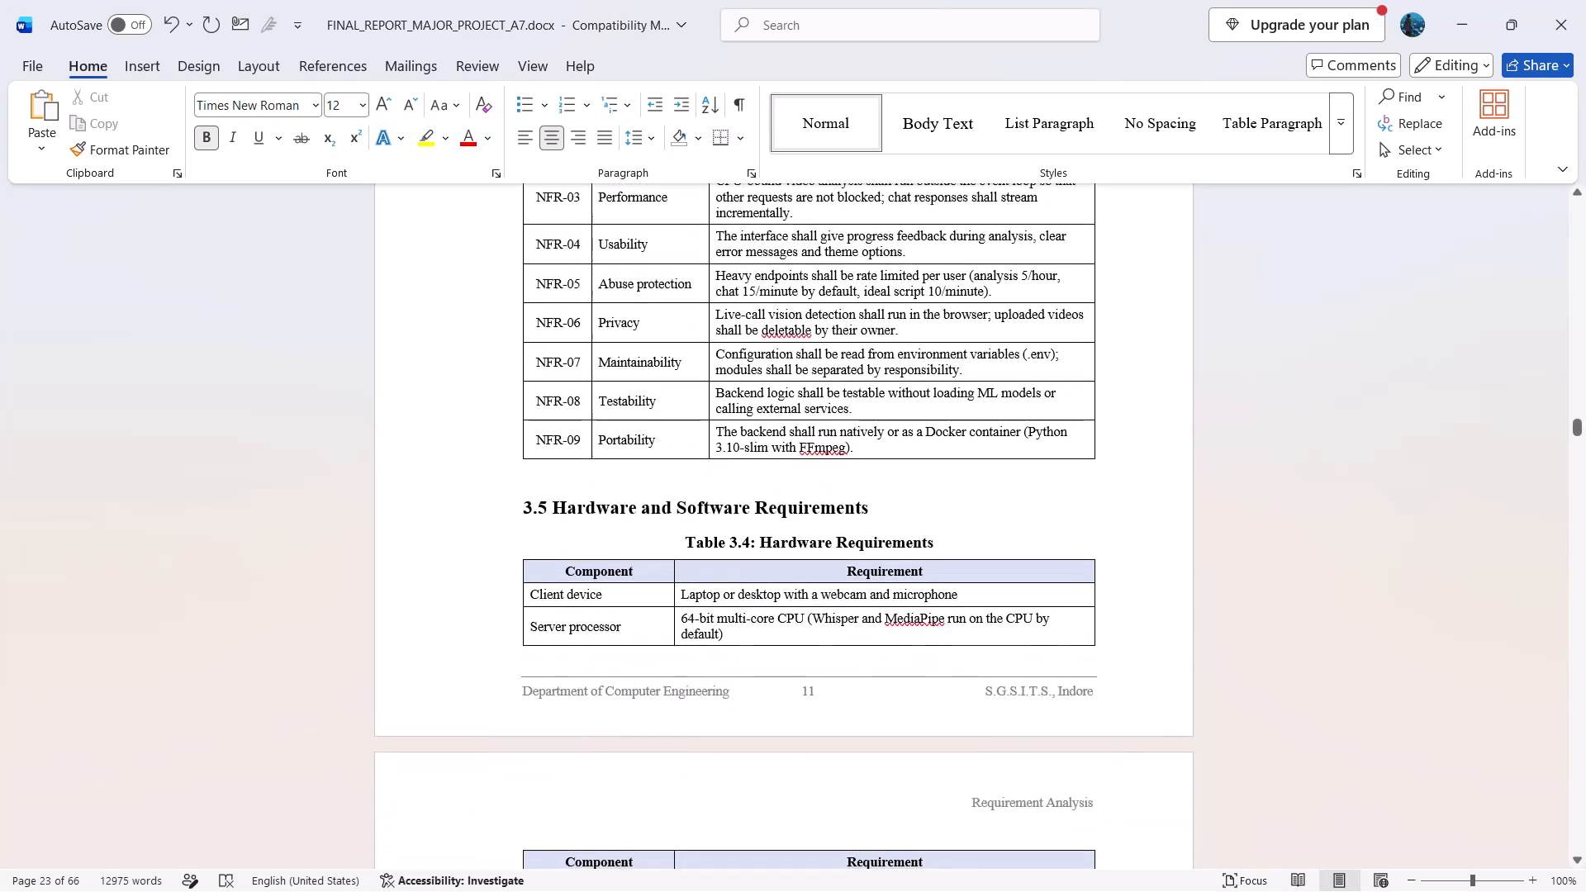
scroll(905, 410, down, 3)
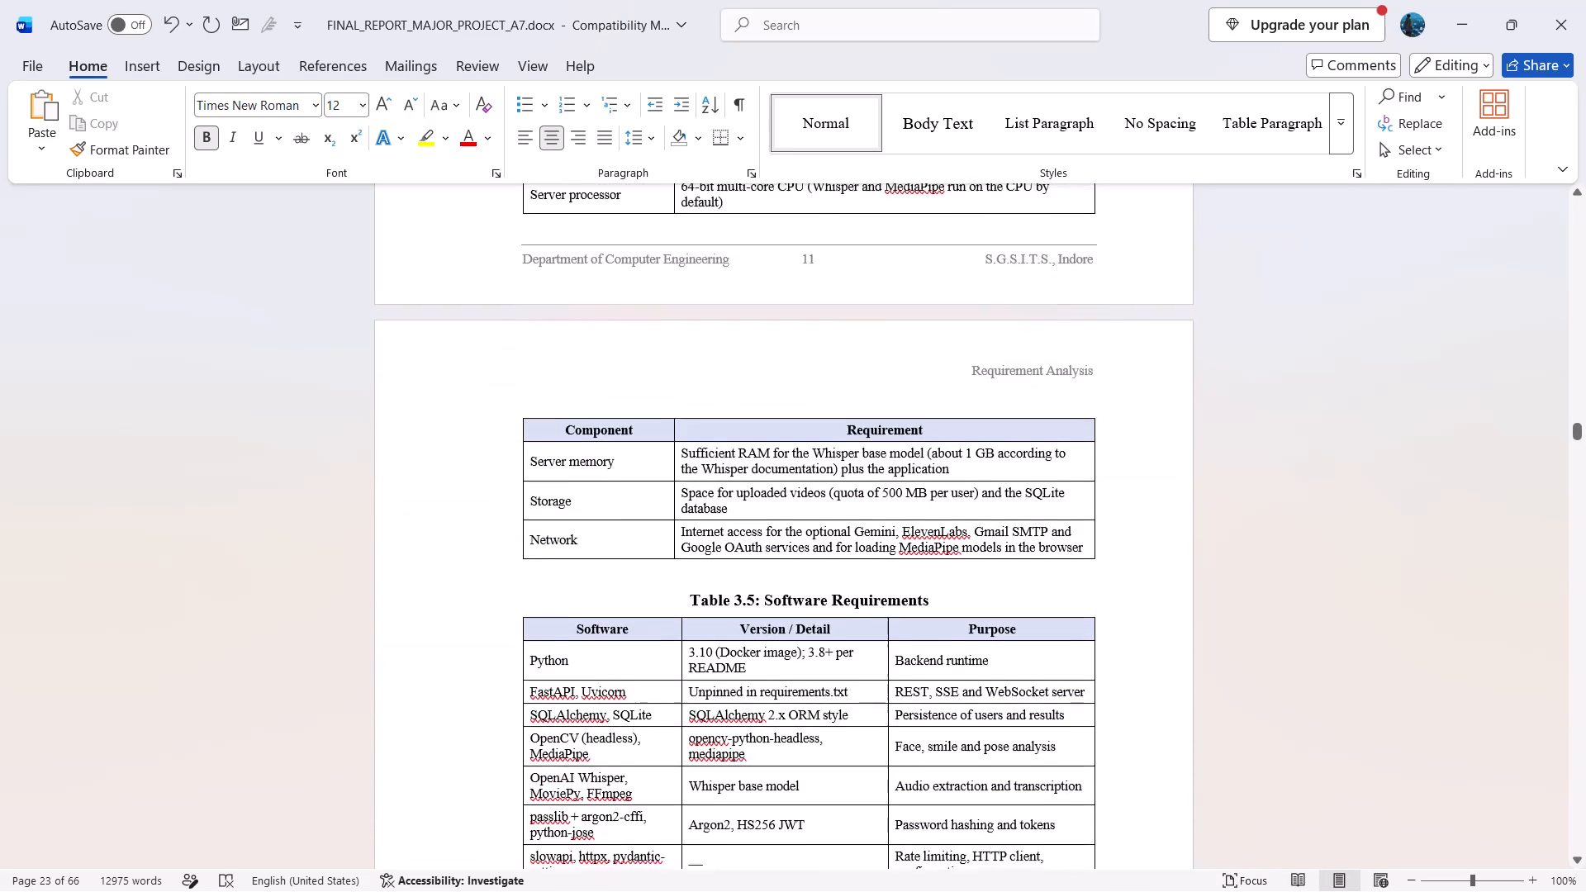
scroll(905, 410, down, 2)
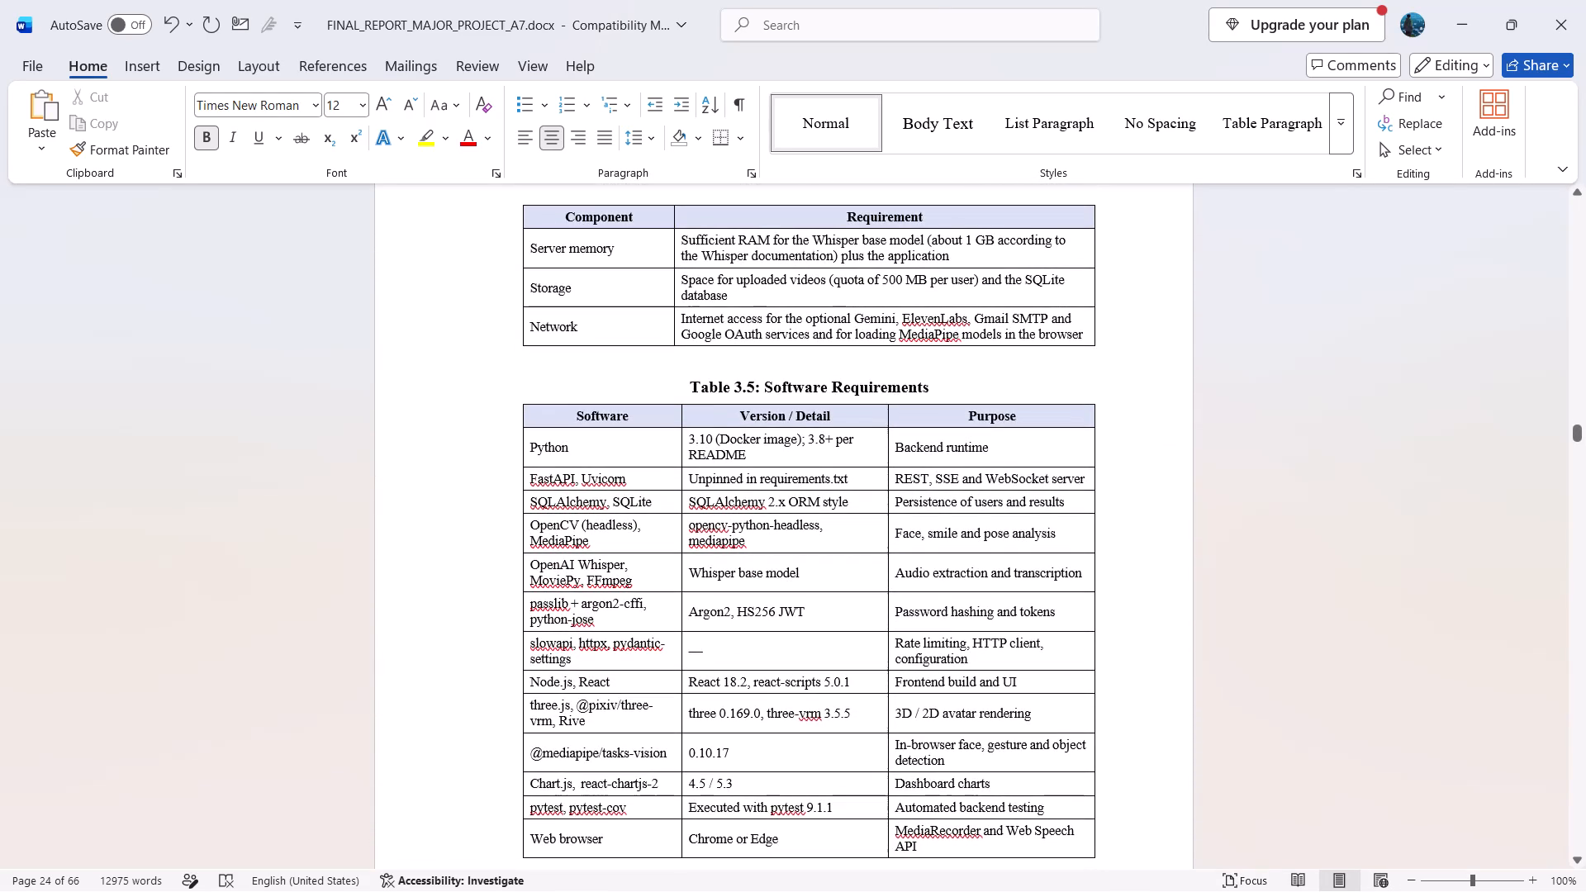
scroll(905, 410, down, 2)
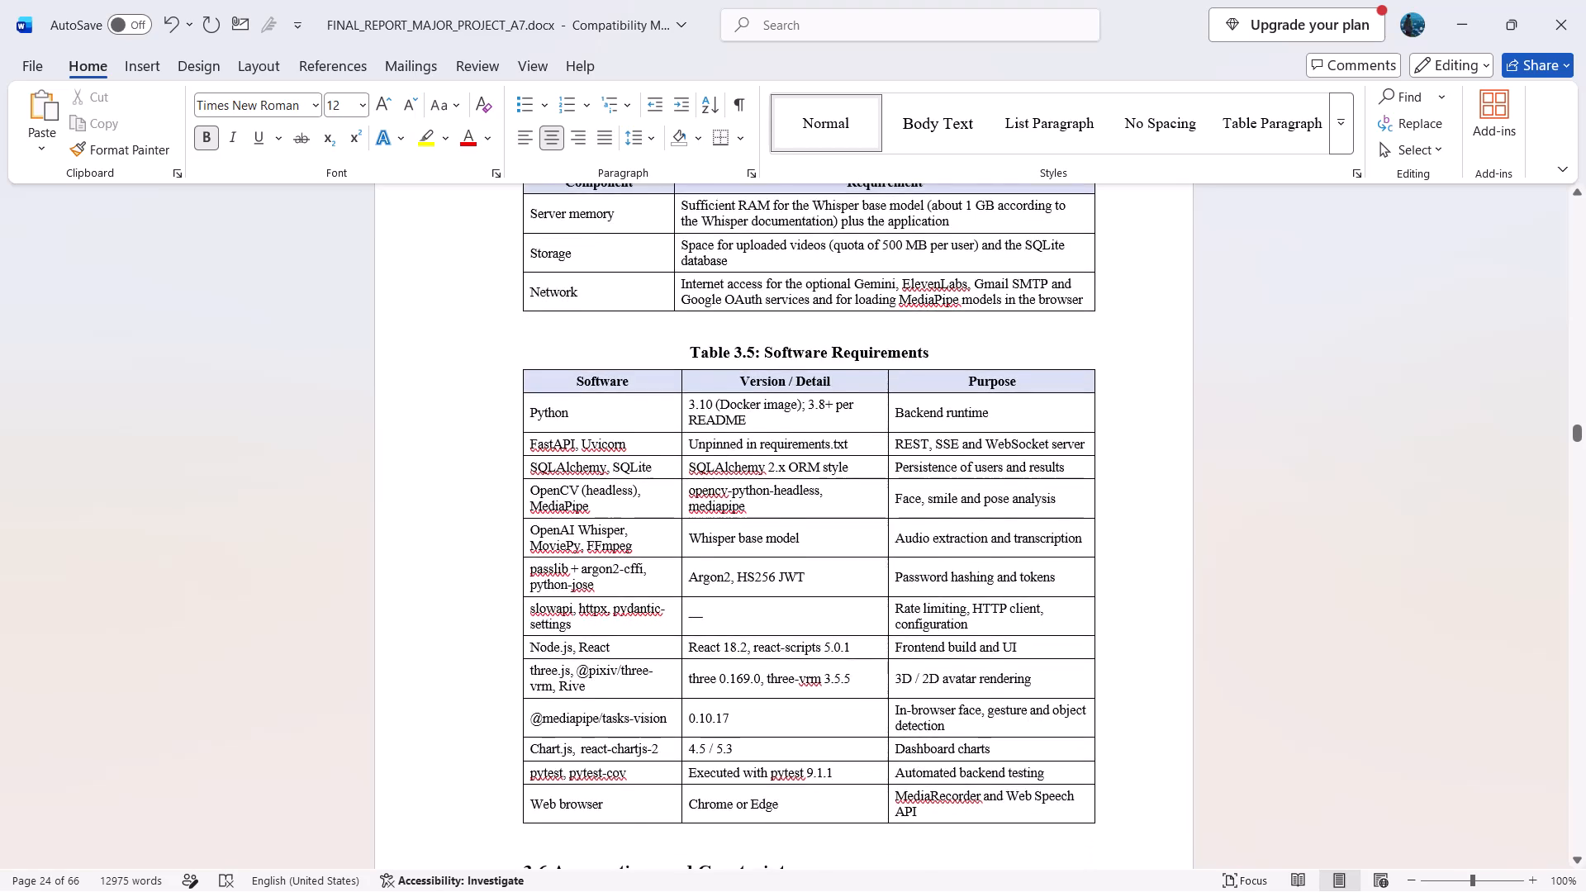
scroll(905, 410, down, 3)
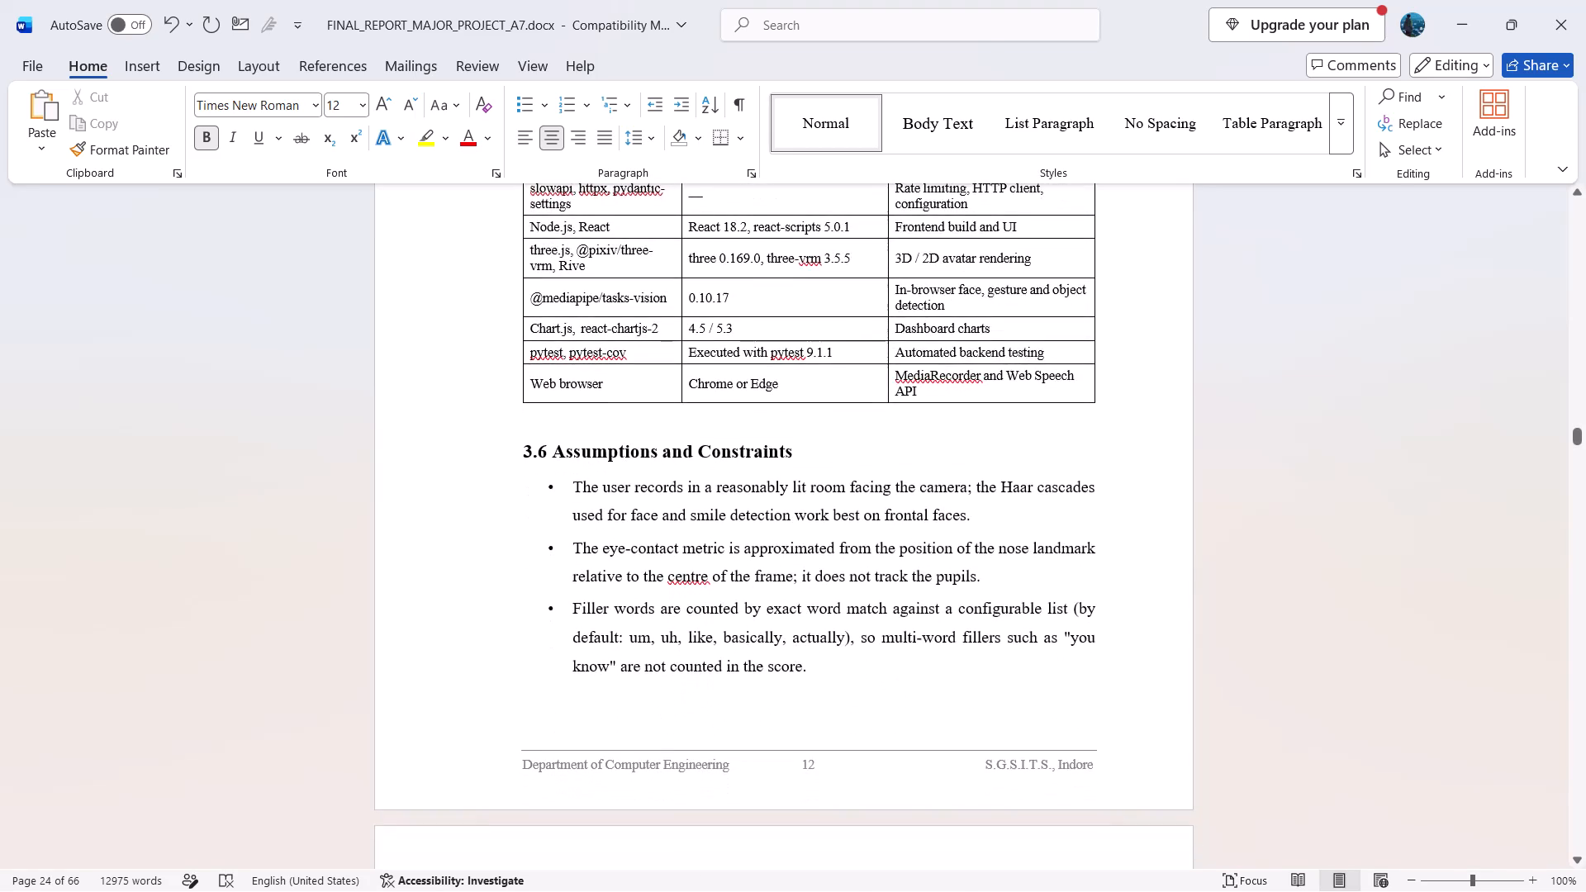
scroll(905, 410, down, 3)
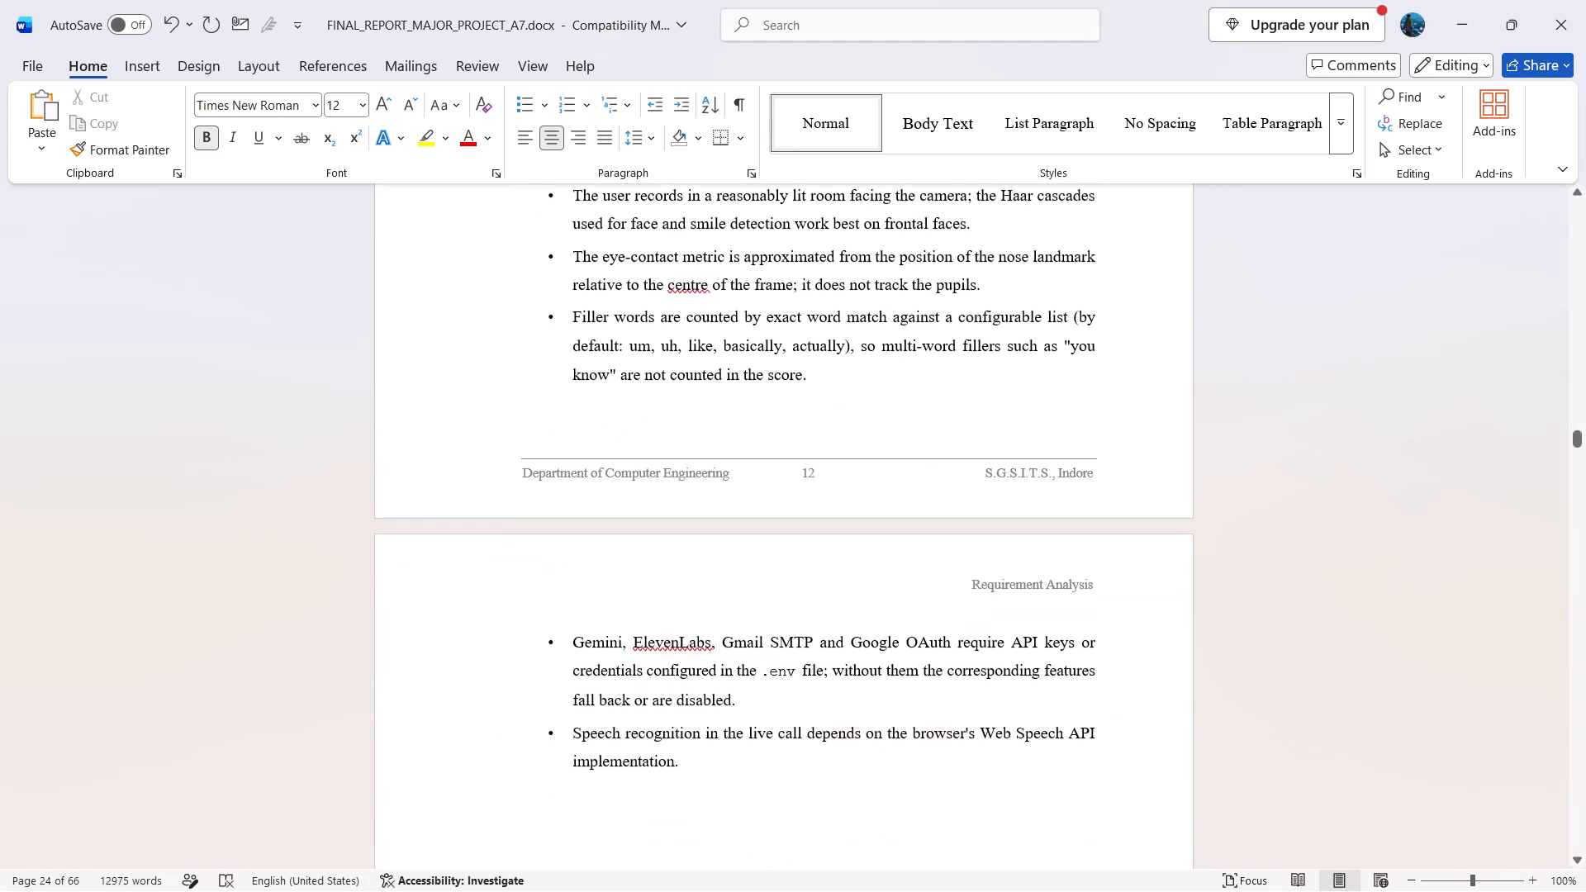
scroll(905, 410, down, 2)
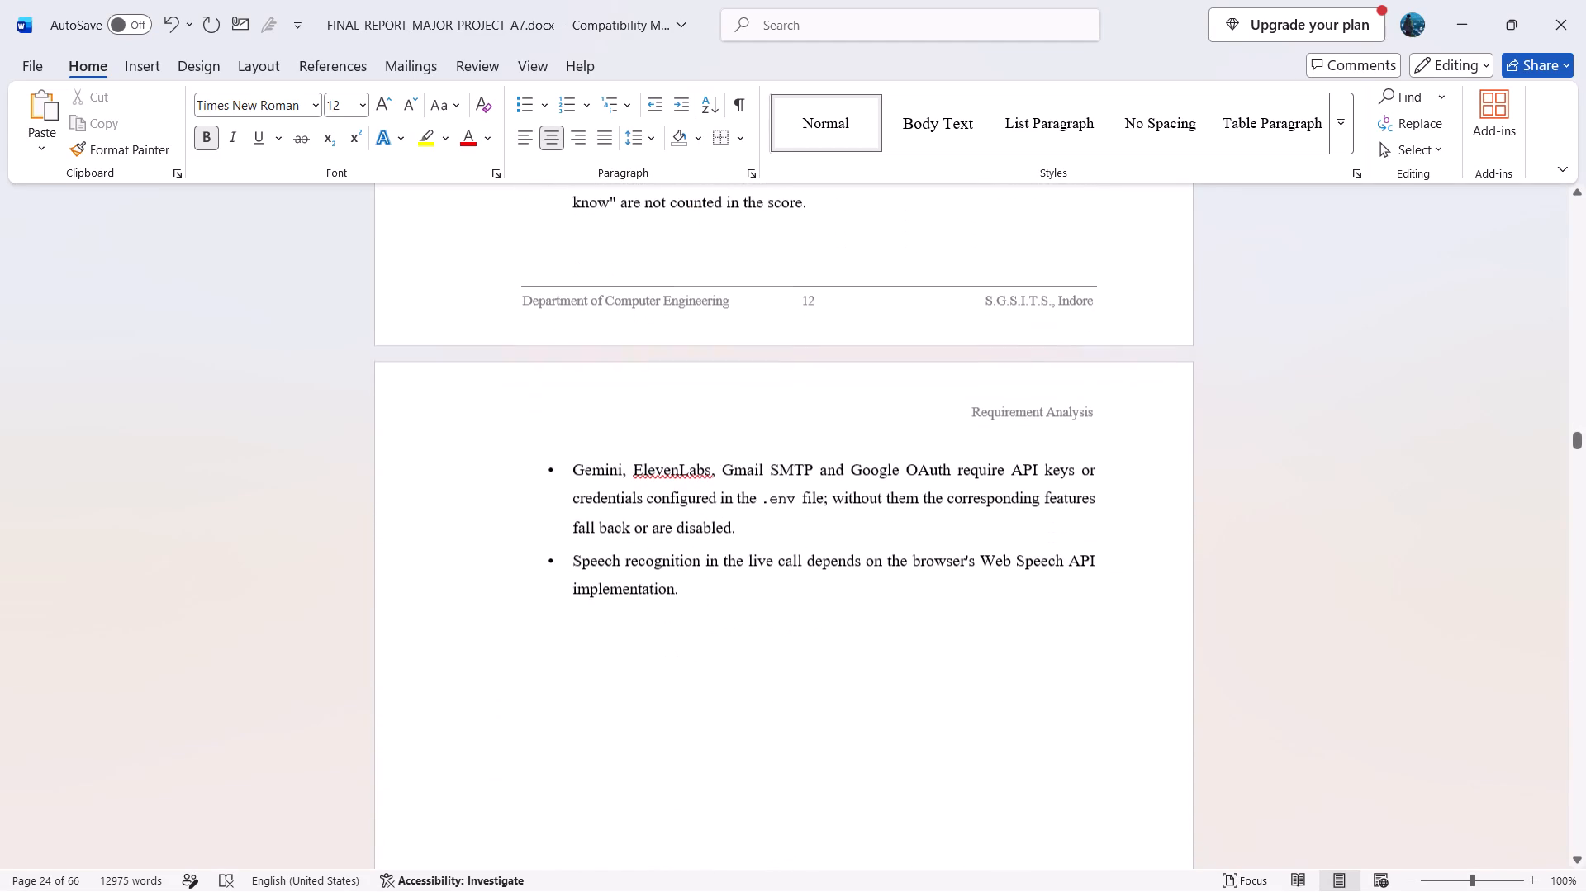
scroll(905, 410, down, 2)
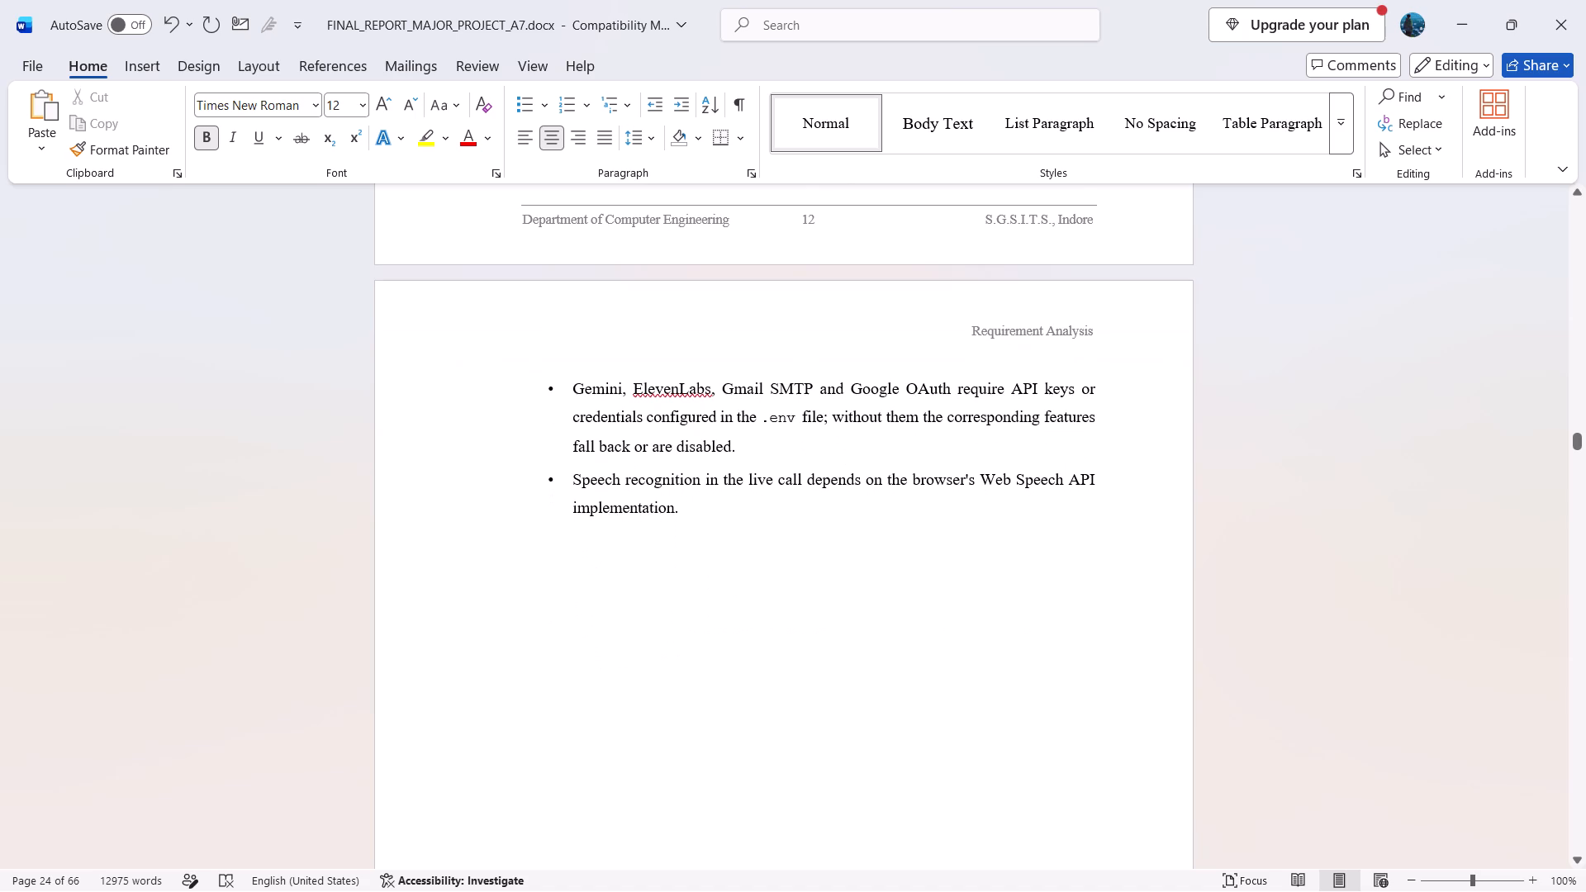
scroll(905, 410, down, 3)
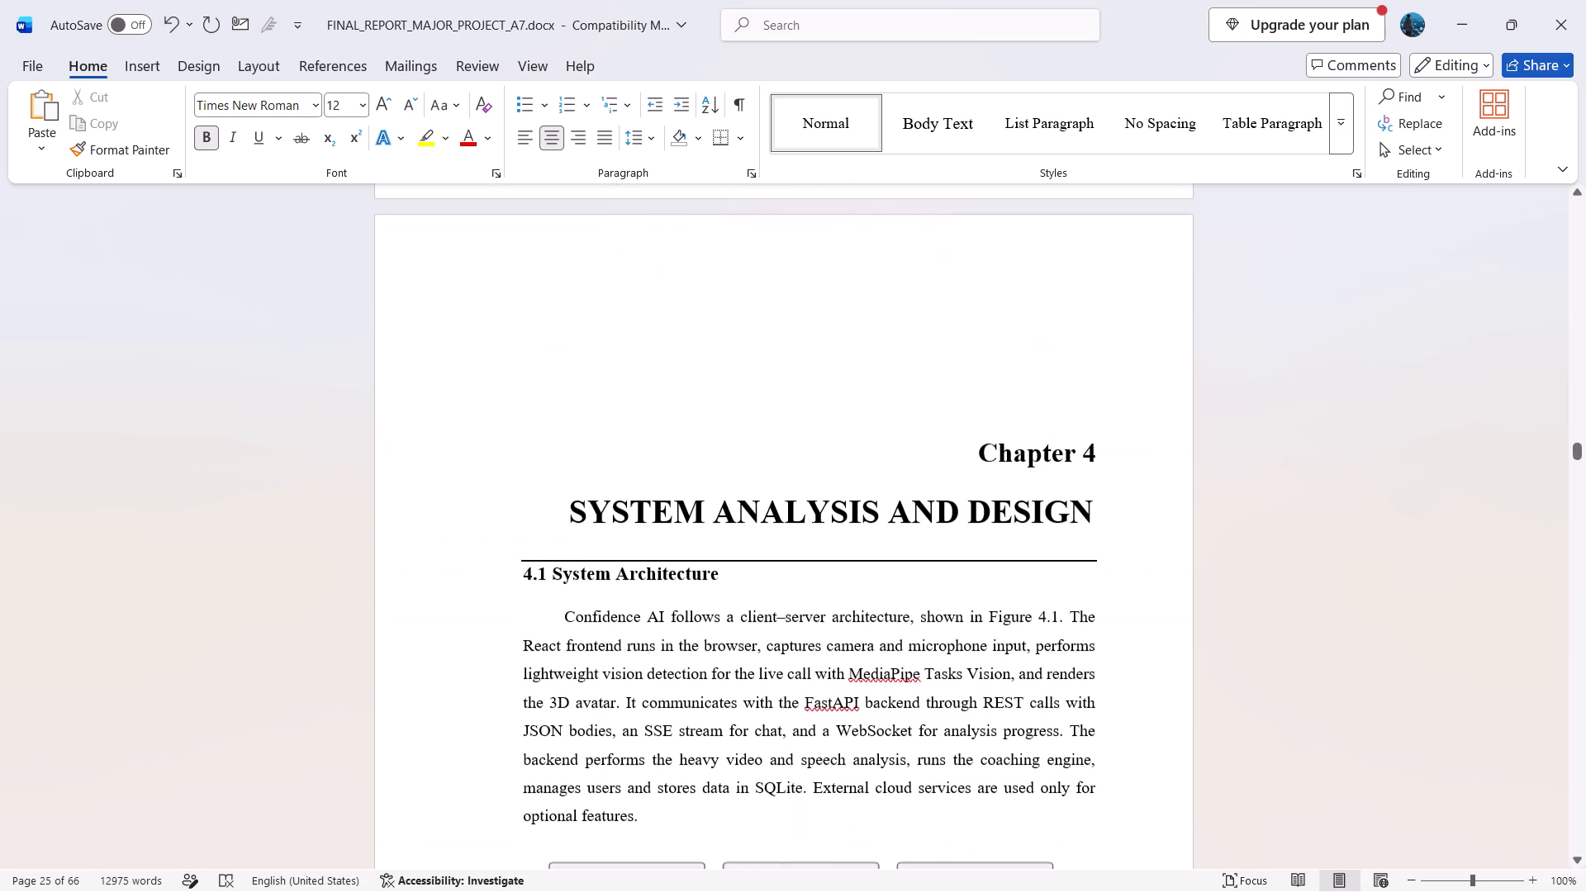
Replace "Confidence AI" with "Project" at the start of the section 4.1 System Architecture paragraph.
scroll(905, 410, down, 3)
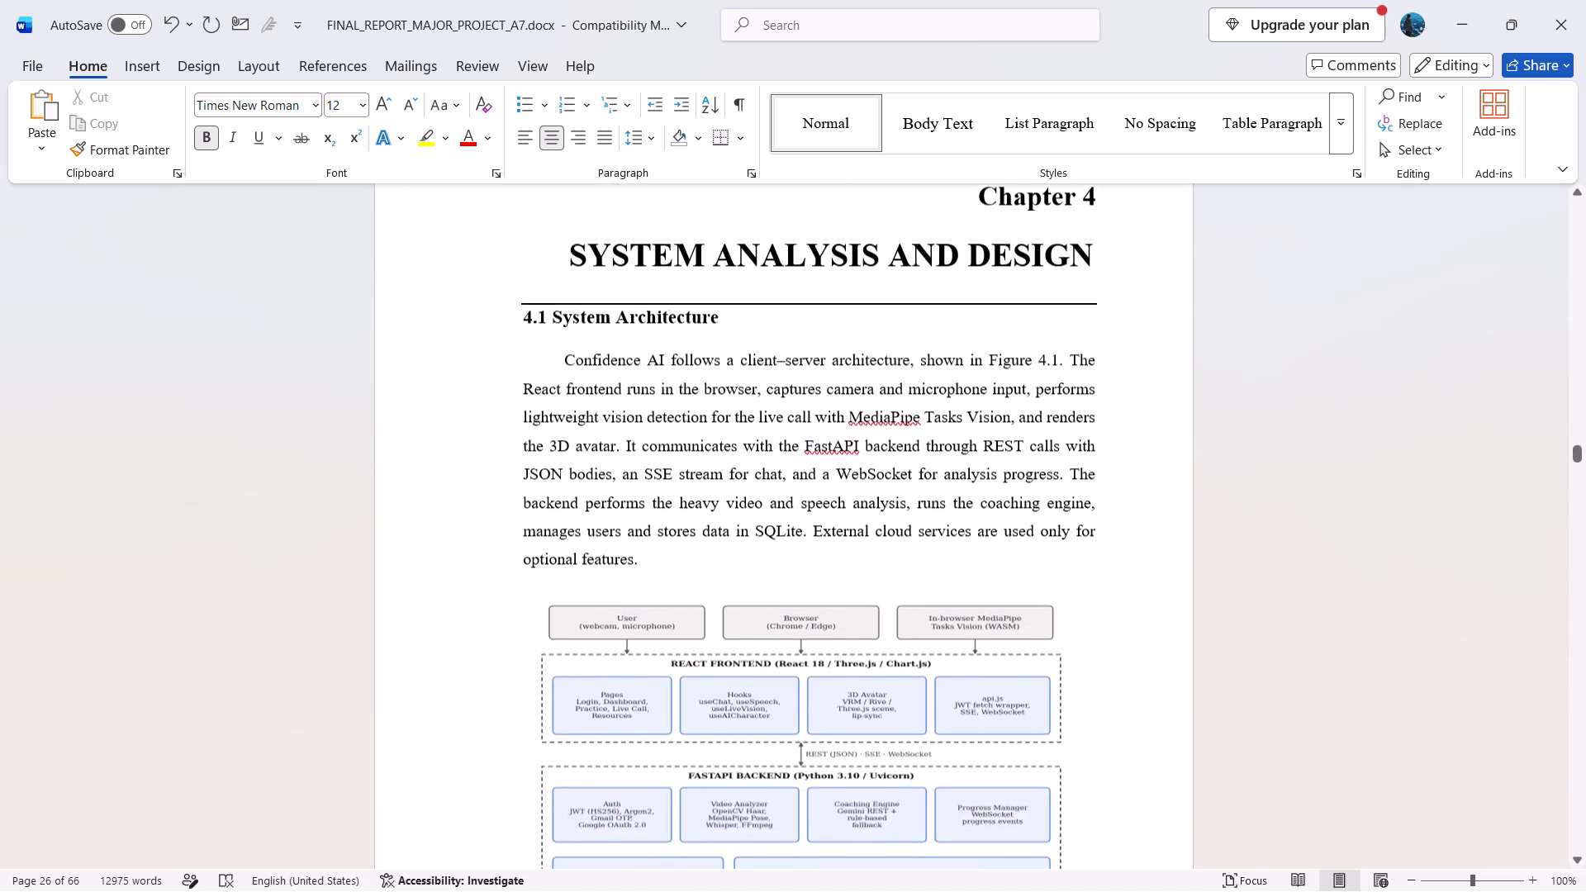
click(666, 353)
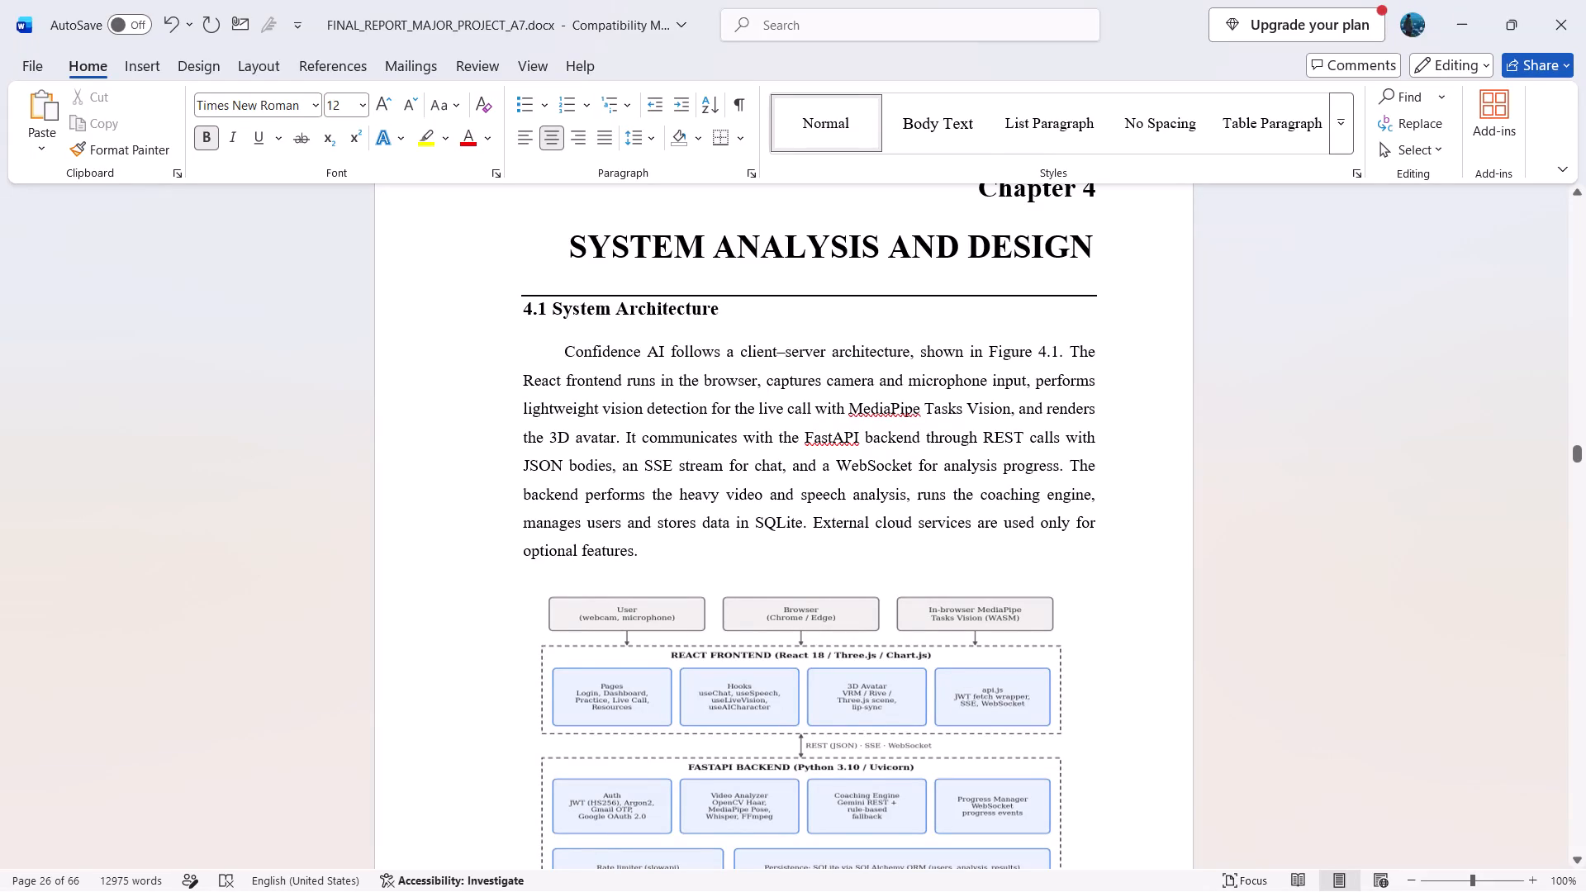
key(BackSpace)
key(BackSpace)
key(BackSpace)
key(BackSpace)
key(BackSpace)
key(BackSpace)
key(BackSpace)
key(BackSpace)
key(BackSpace)
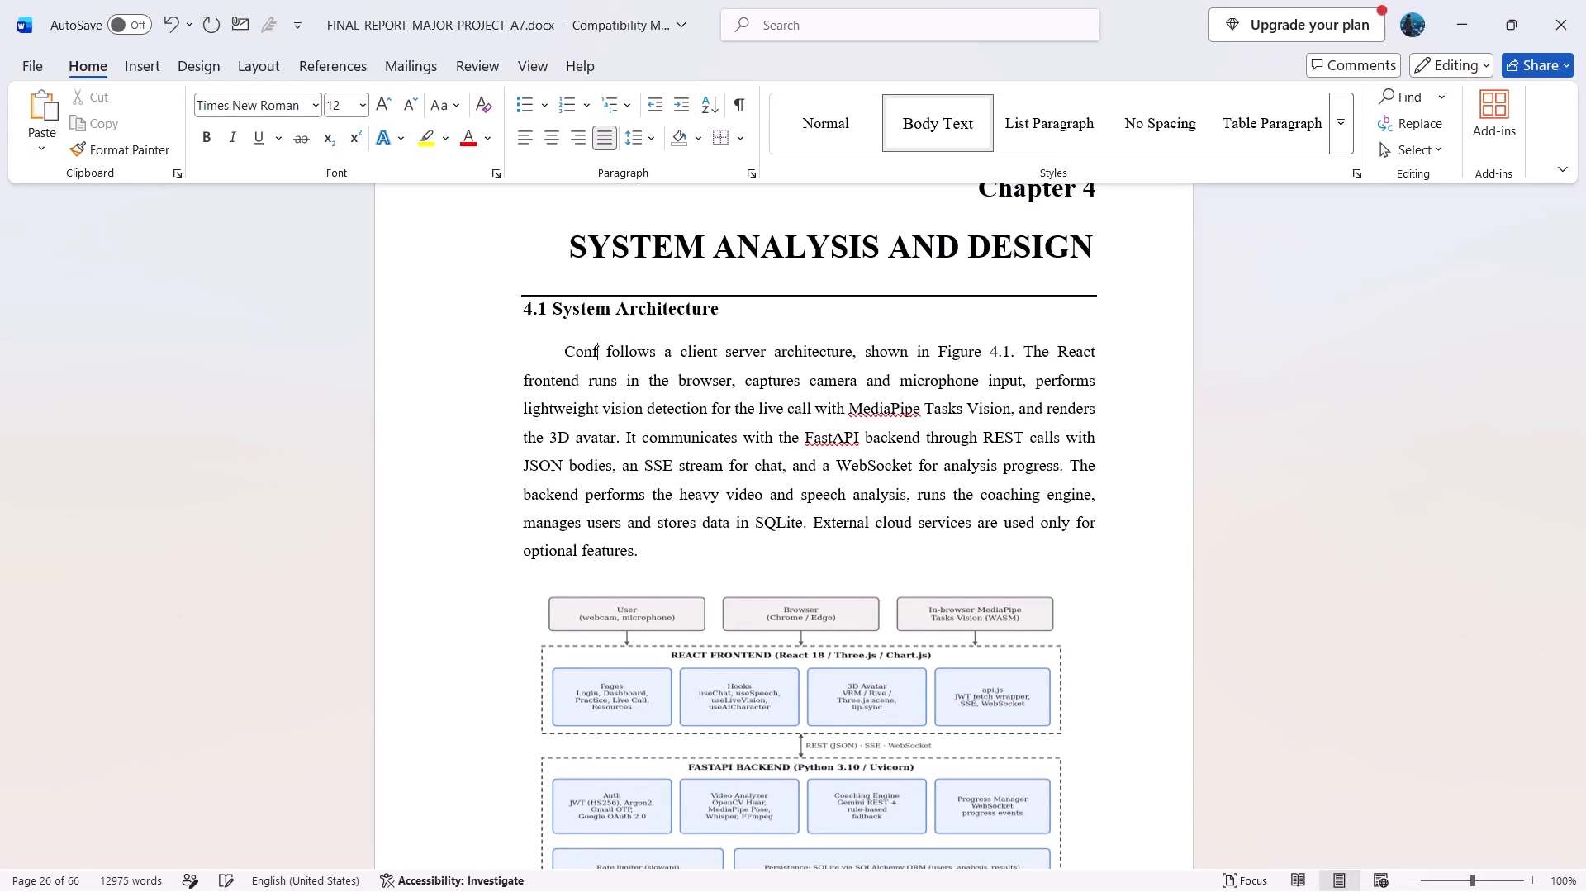
key(BackSpace)
key(BackSpace)
key(BackSpace)
key(BackSpace)
text(Project)
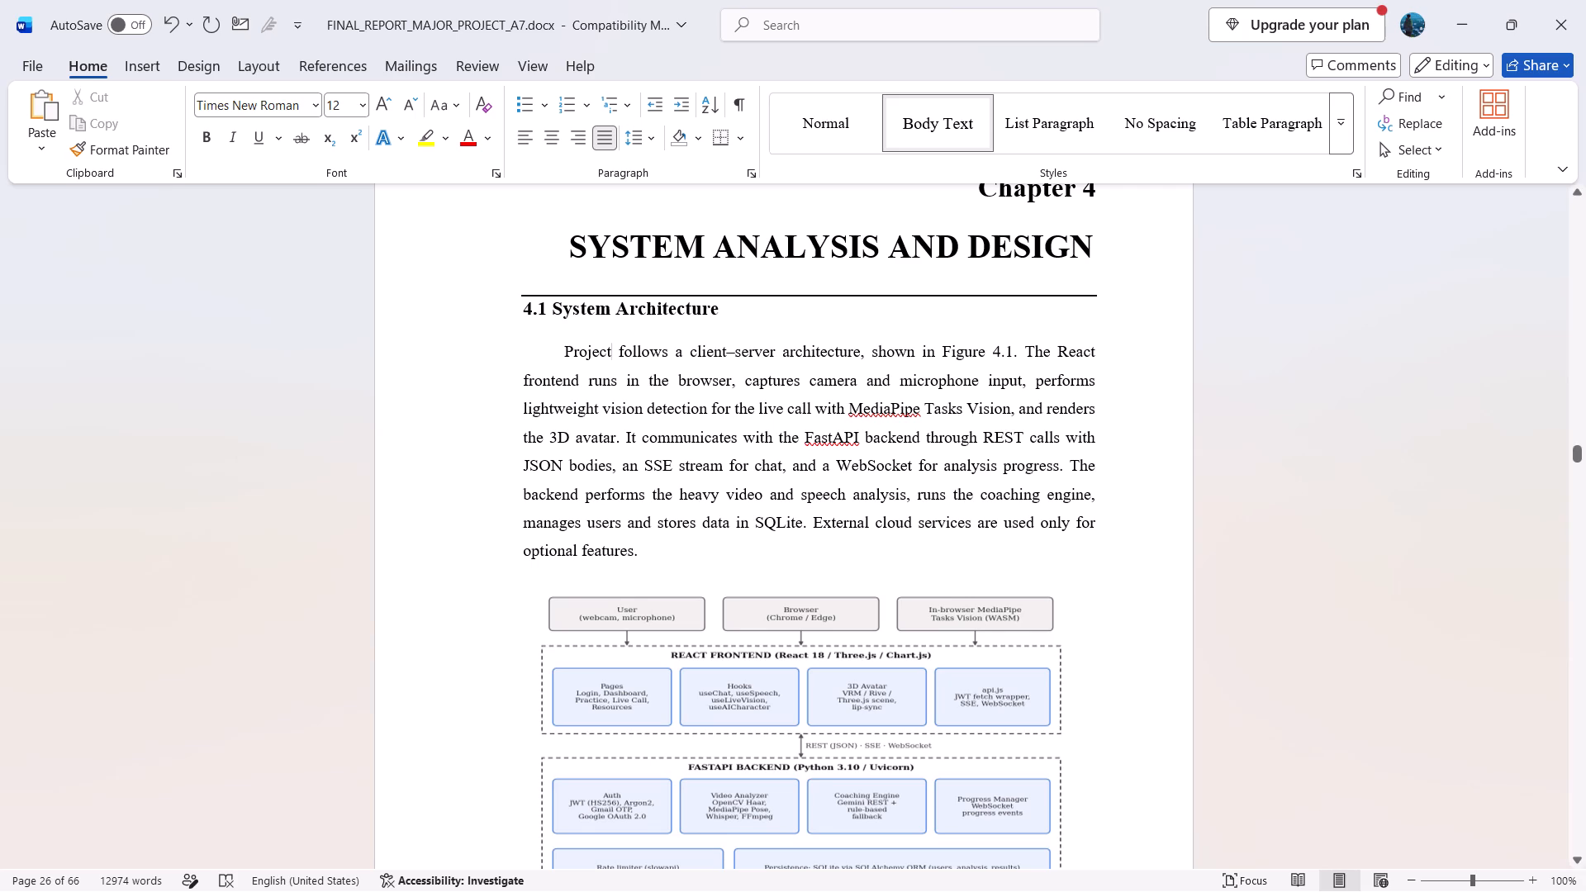
Replace "Confidence AI" with "Project" in the Figure 4.1 system architecture caption.
scroll(729, 431, down, 2)
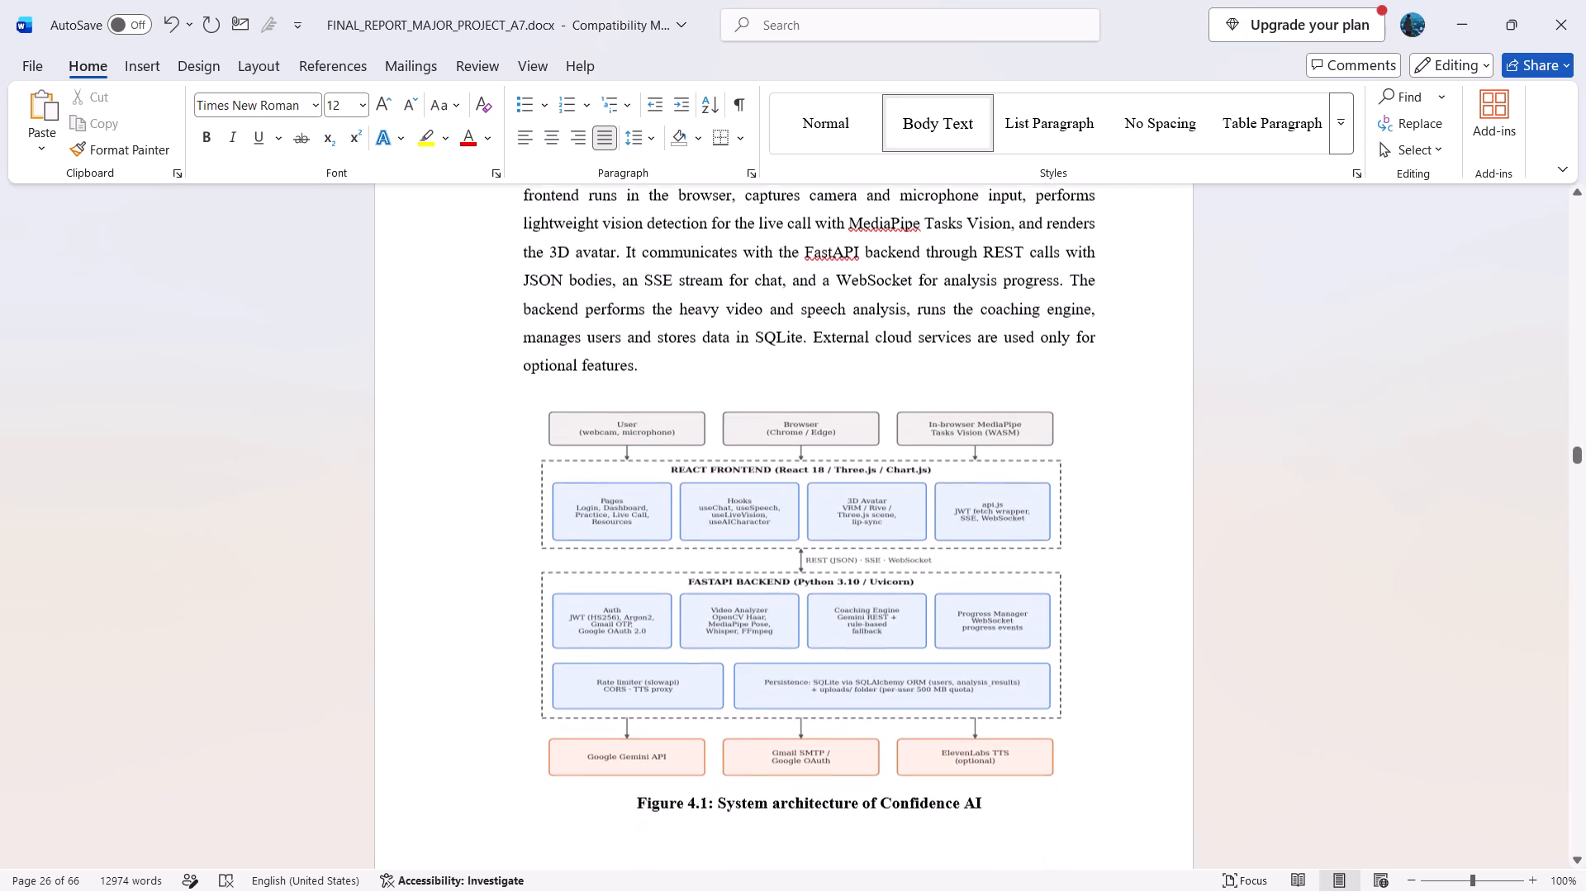
scroll(729, 431, down, 2)
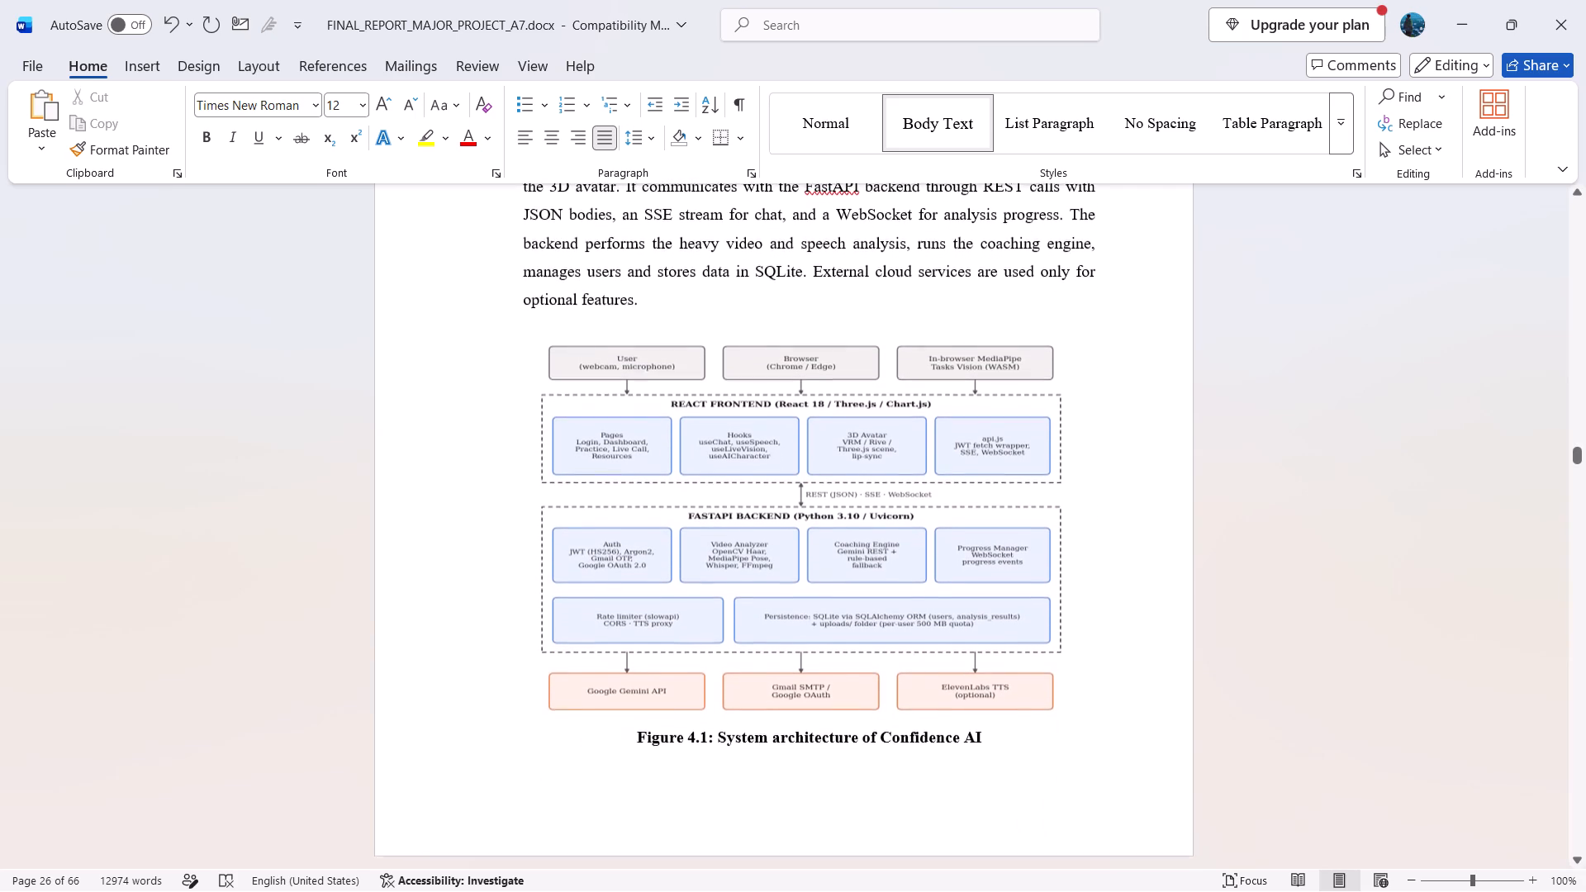
scroll(729, 431, down, 2)
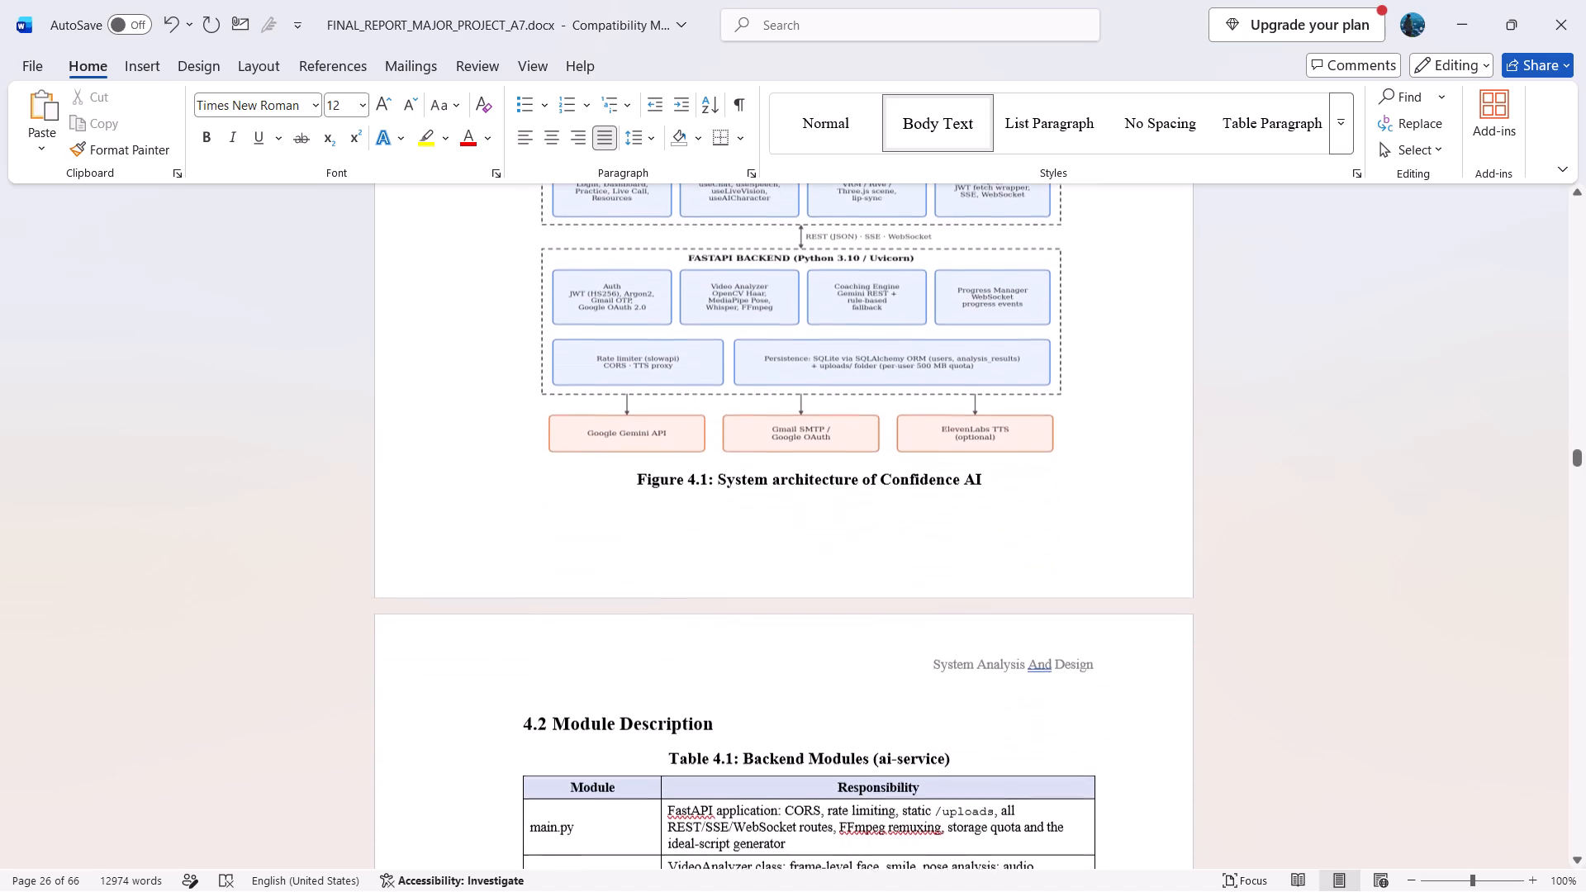
scroll(729, 431, down, 1)
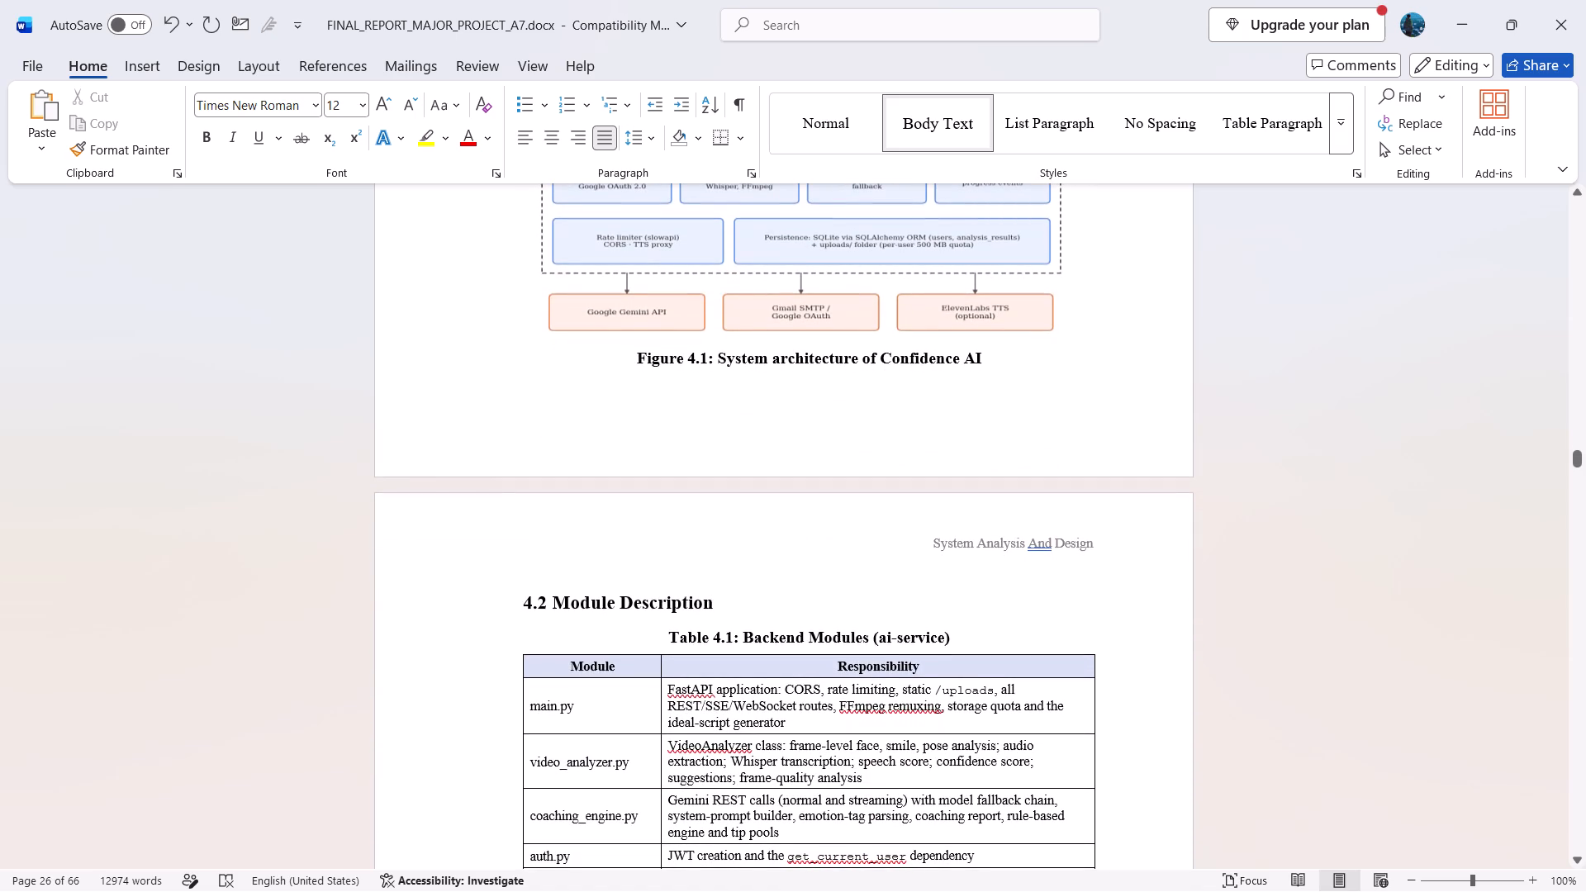
click(981, 358)
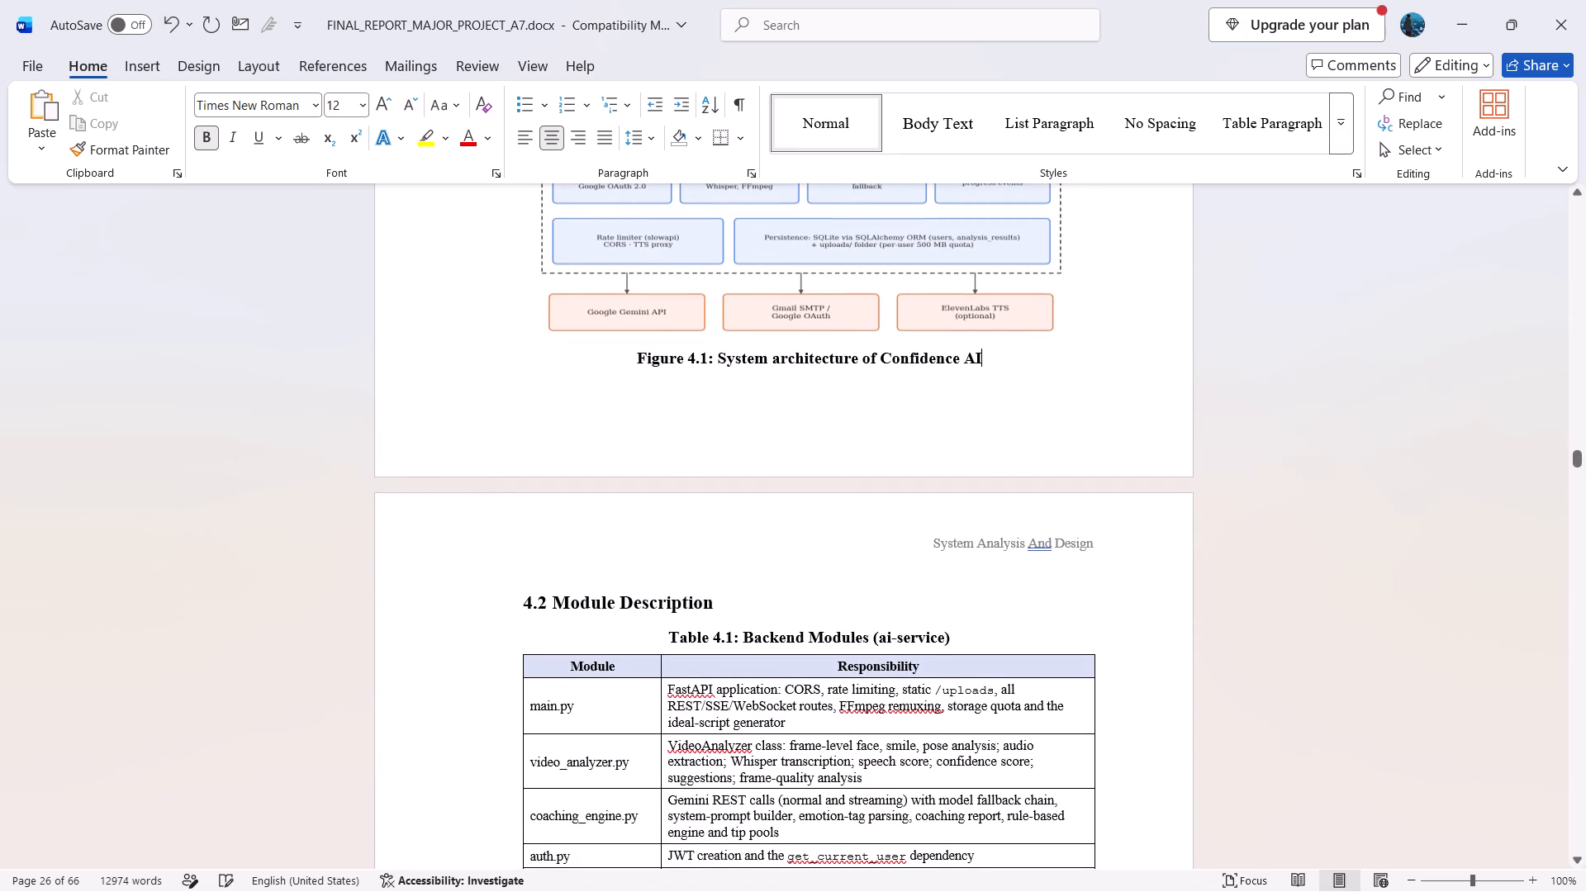
key(BackSpace)
key(BackSpace)
key(BackSpace)
key(BackSpace)
key(BackSpace)
key(BackSpace)
key(BackSpace)
key(BackSpace)
key(BackSpace)
key(BackSpace)
key(BackSpace)
key(BackSpace)
key(BackSpace)
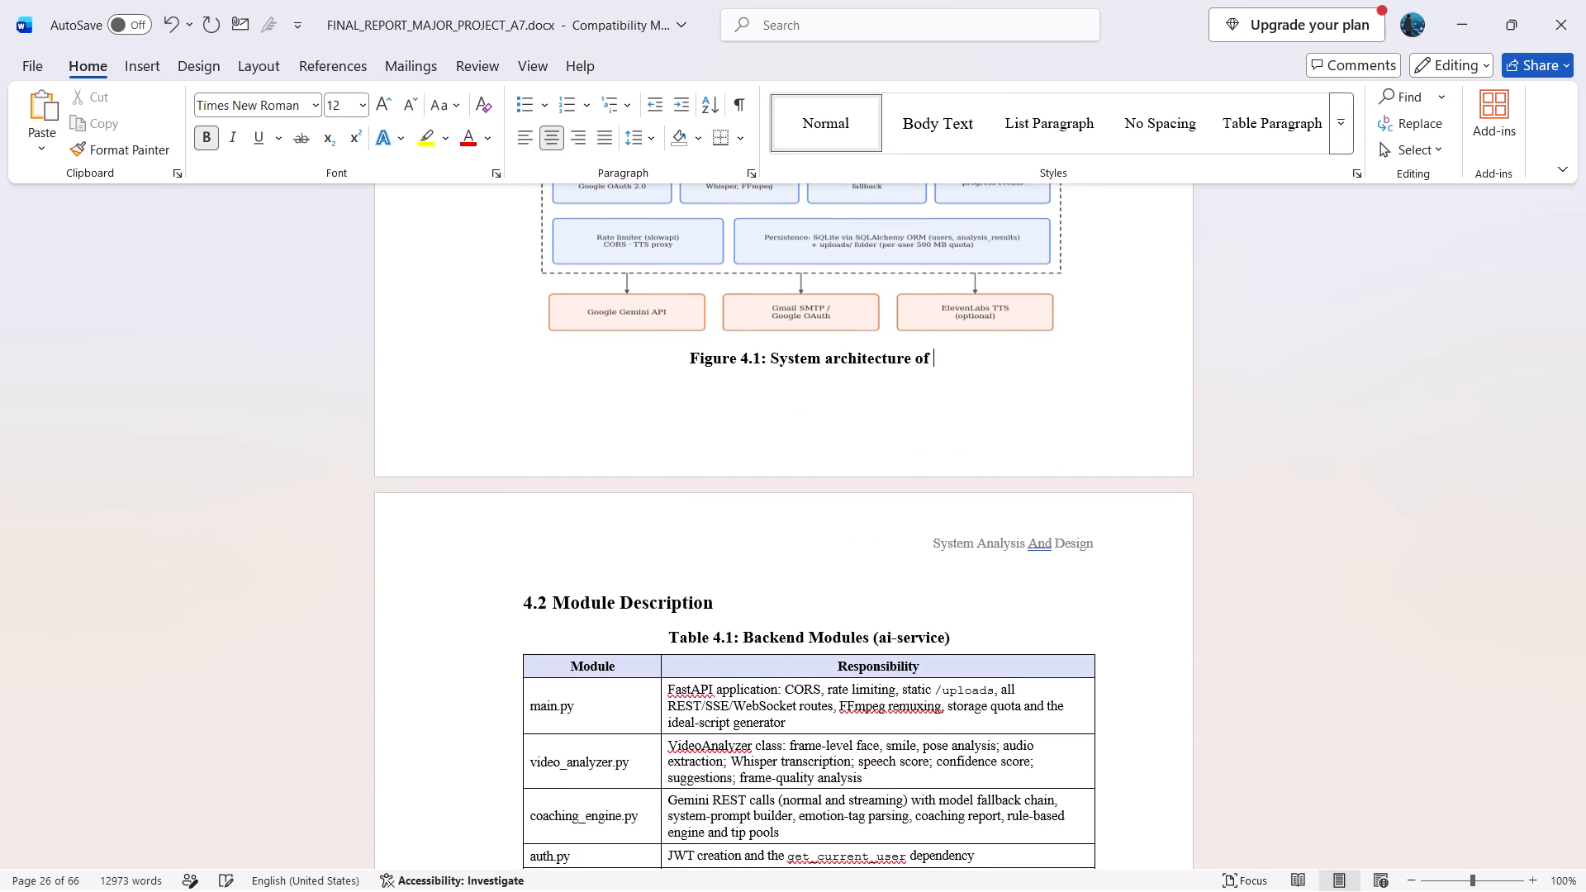
text(Project)
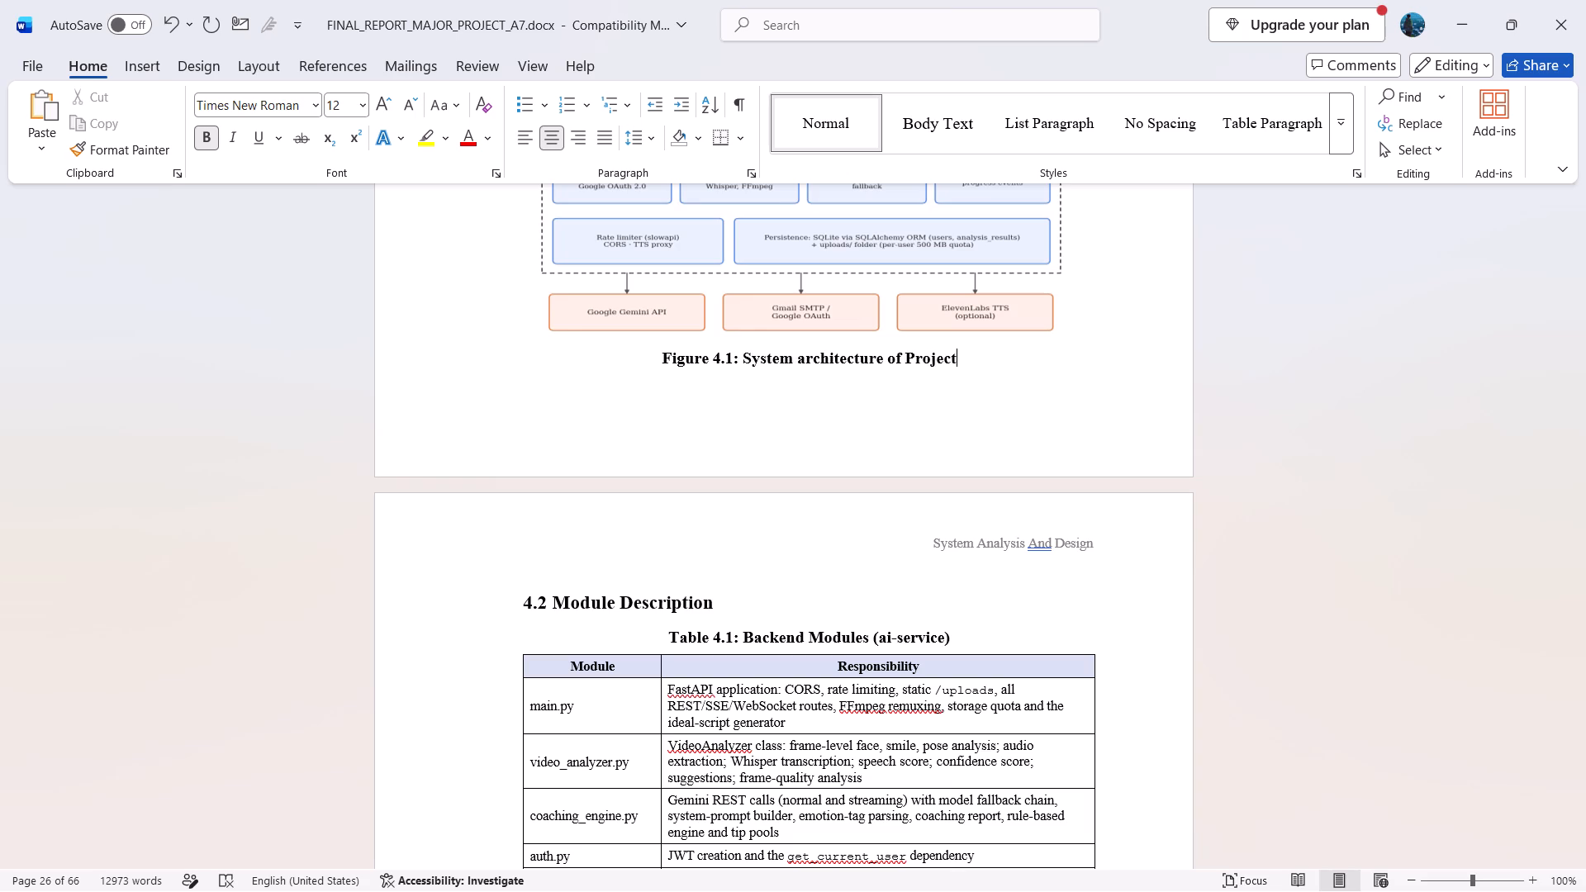
Review section 4.2 Module Description, including Tables 4.1 and 4.2, for "Confidence AI" mentions.
scroll(981, 358, down, 2)
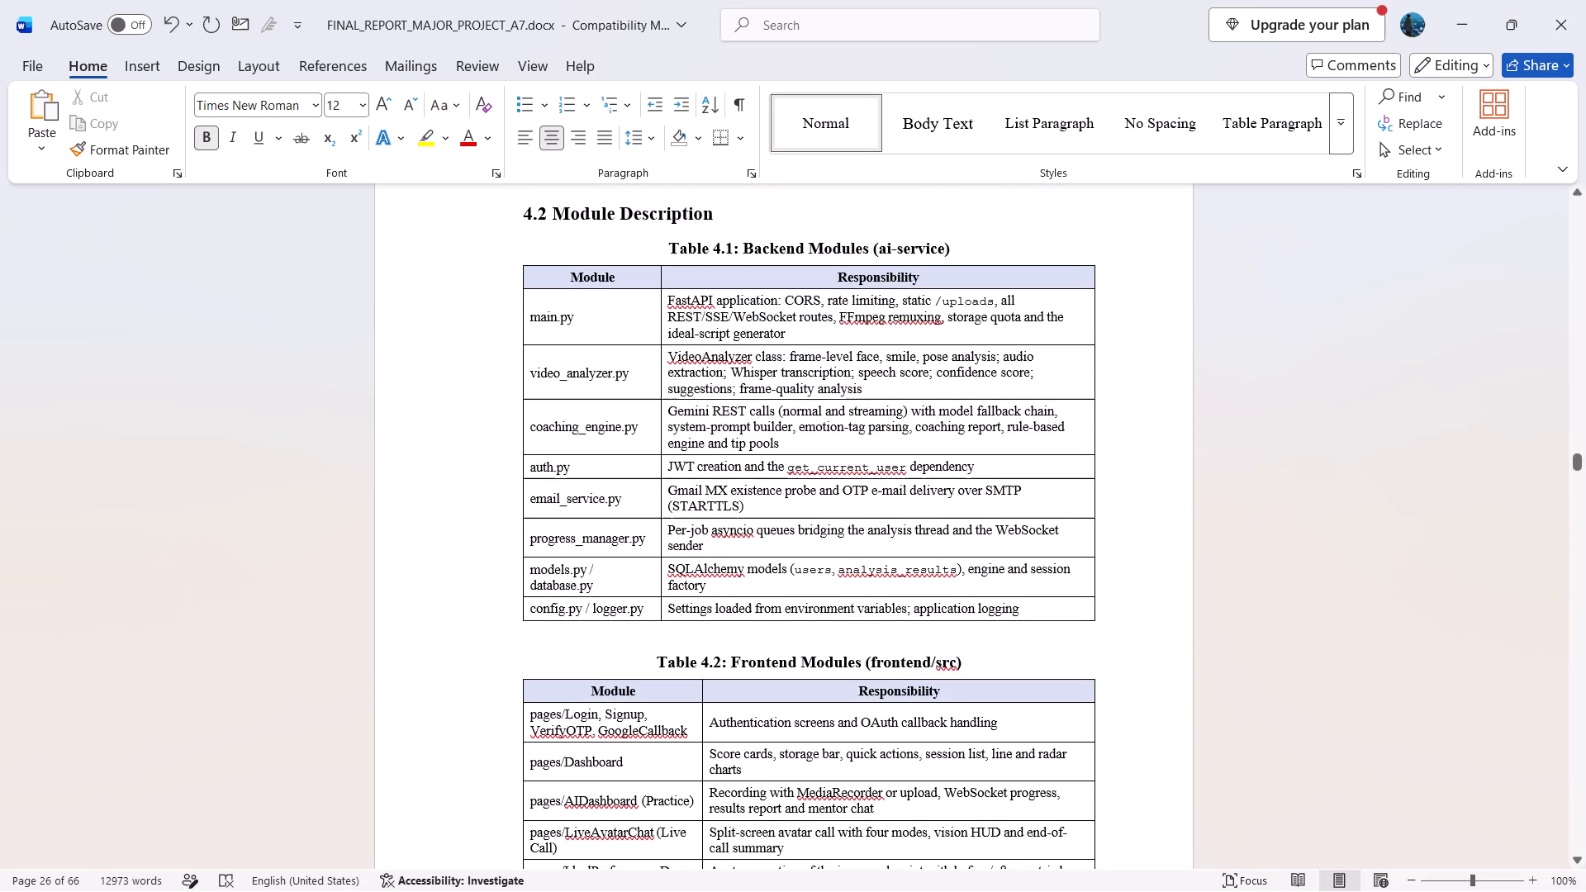
scroll(981, 358, down, 2)
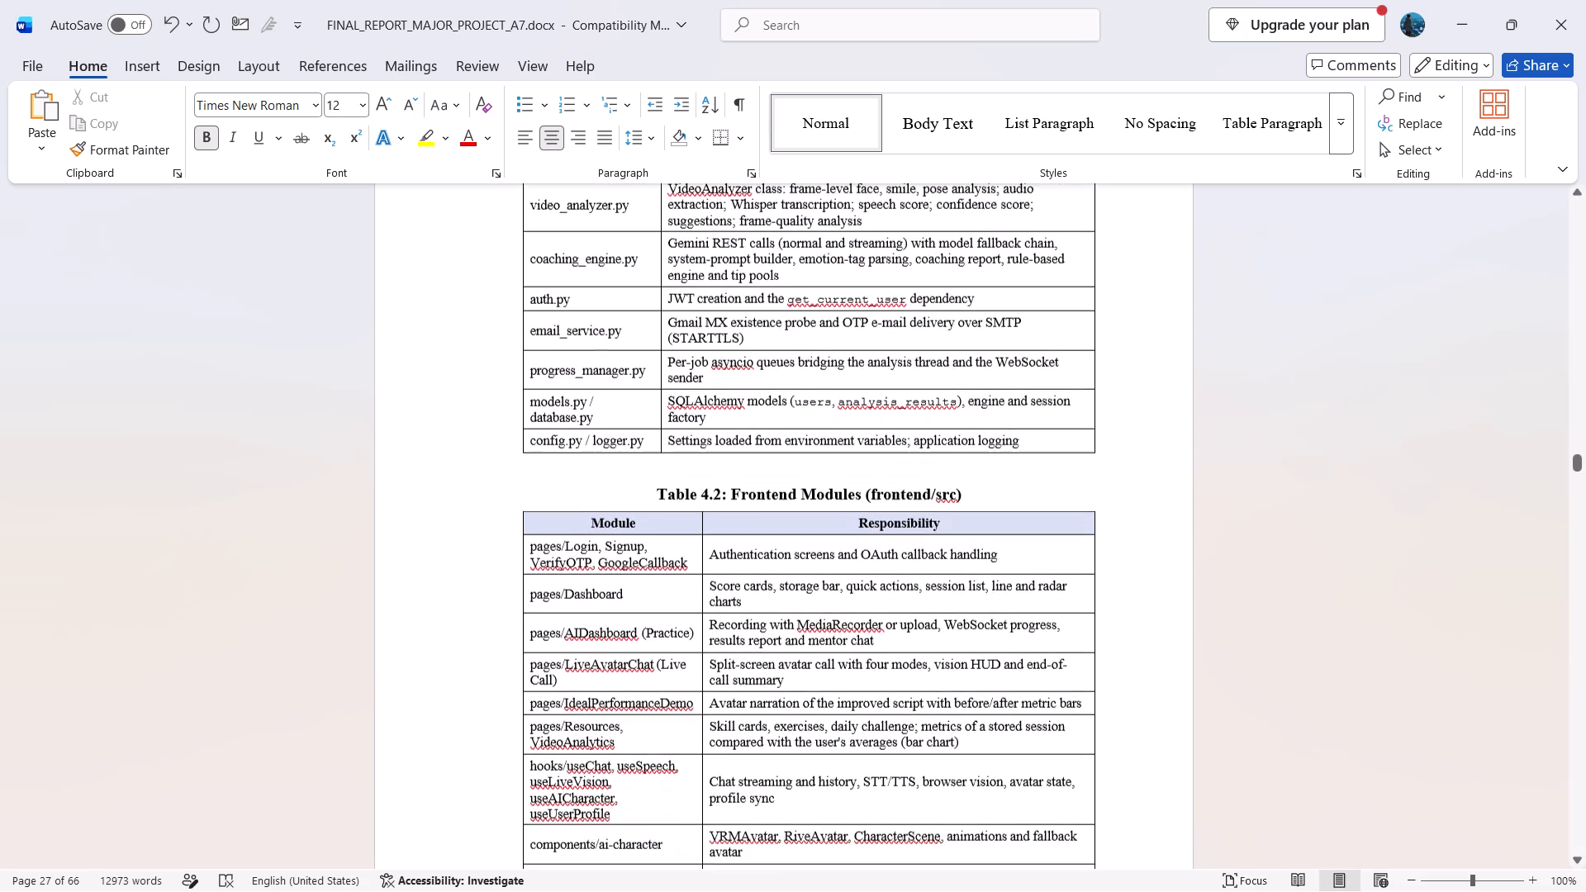
scroll(981, 358, up, 1)
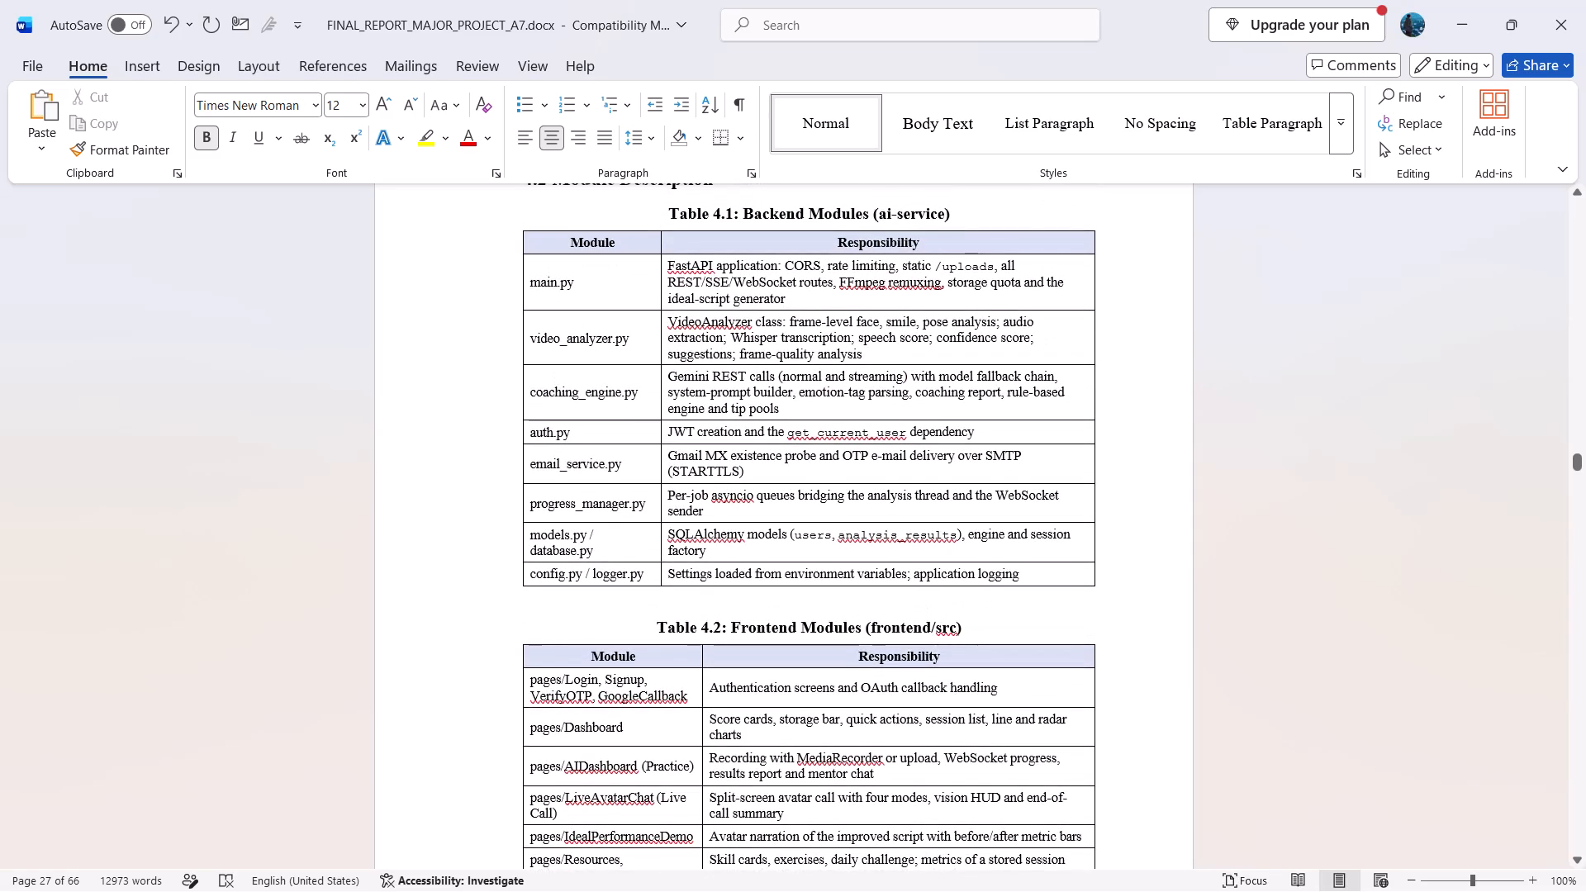
scroll(981, 358, down, 3)
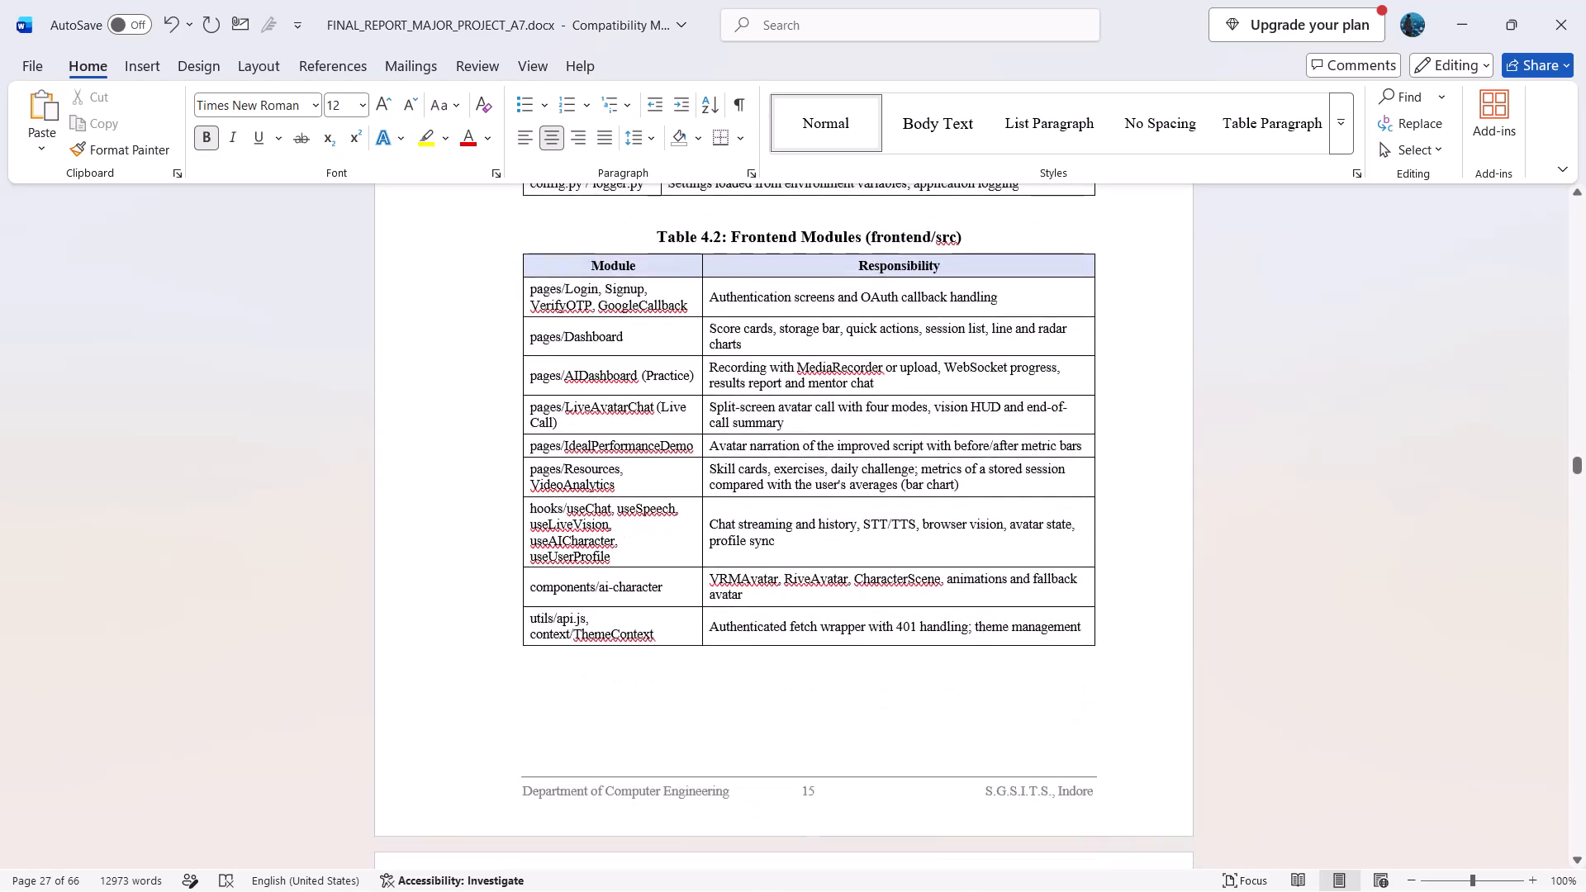
Review section 4.3 Video Analysis Pipeline, including Figure 4.2 and its explanatory paragraph, for "Confidence AI" mentions.
scroll(981, 358, down, 3)
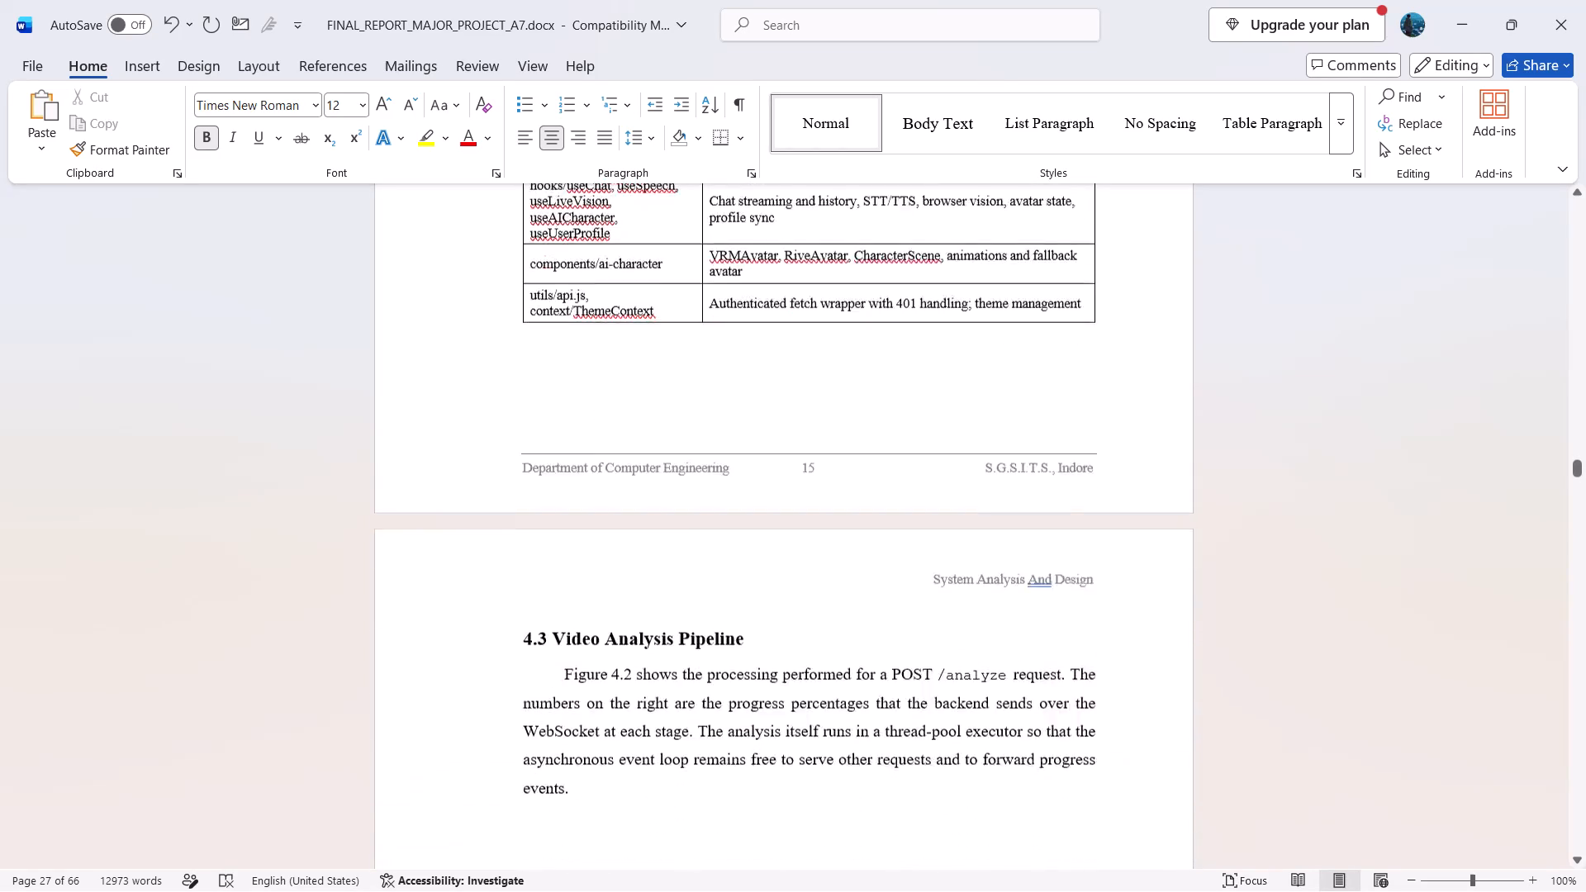
scroll(981, 358, down, 3)
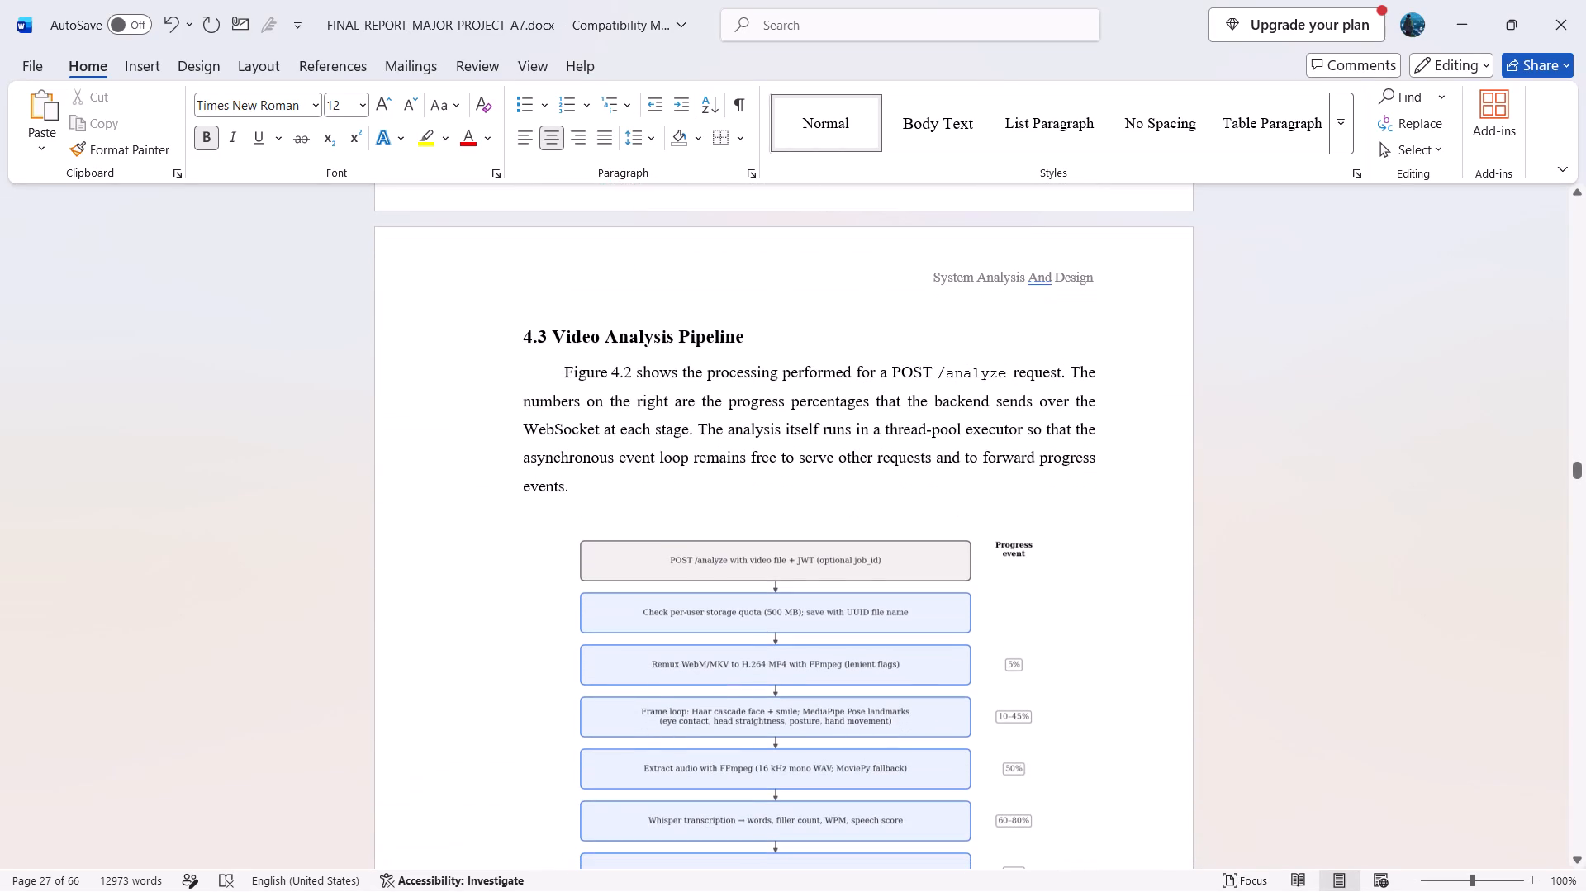
scroll(981, 358, down, 2)
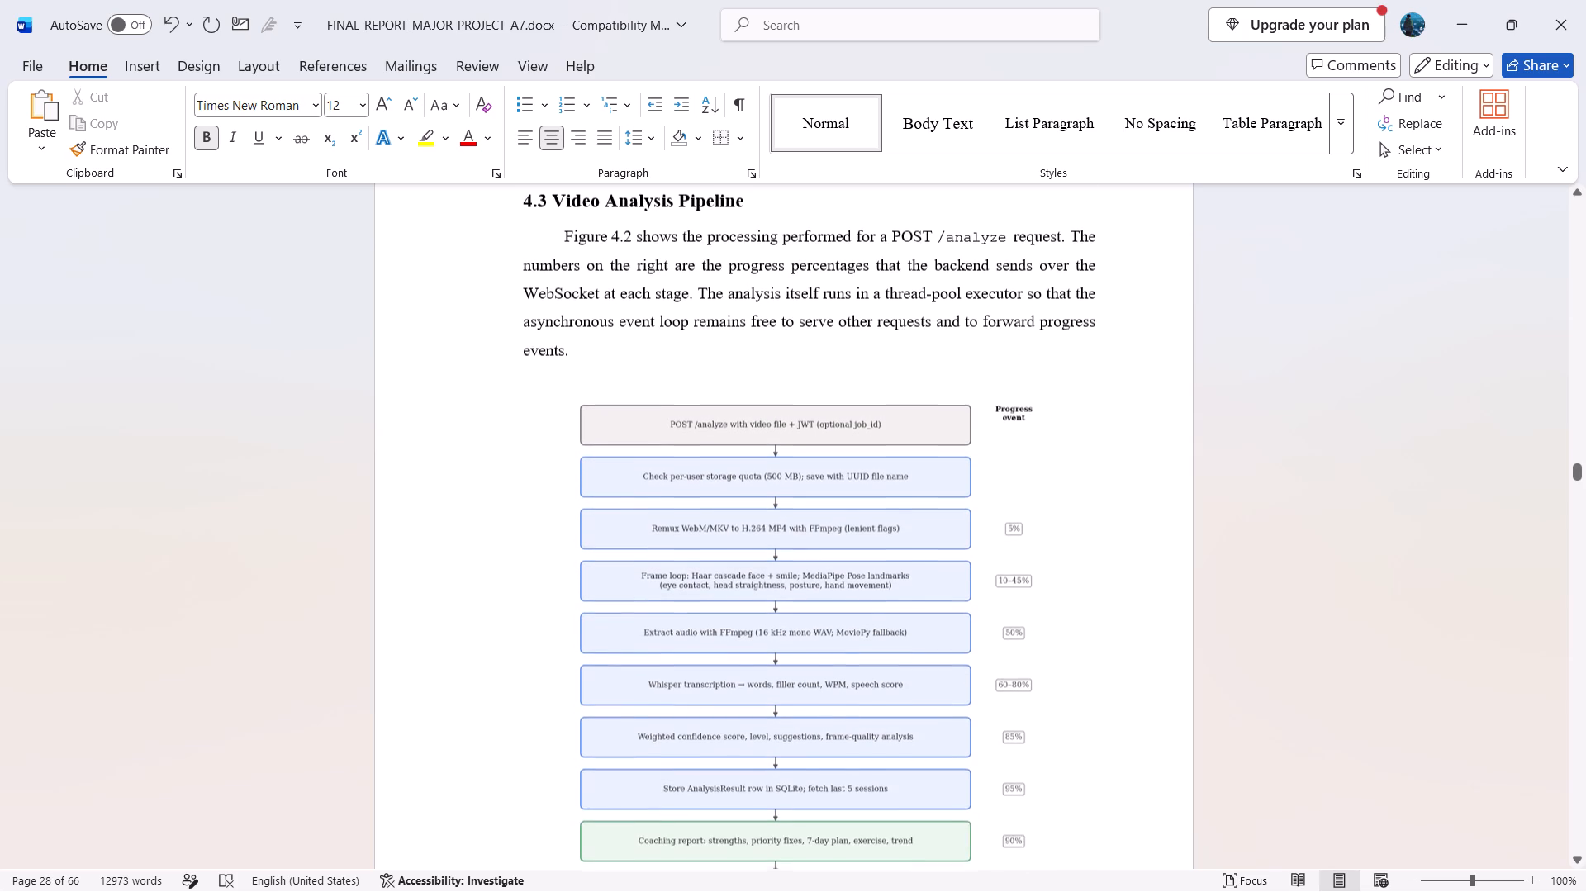
scroll(981, 358, down, 2)
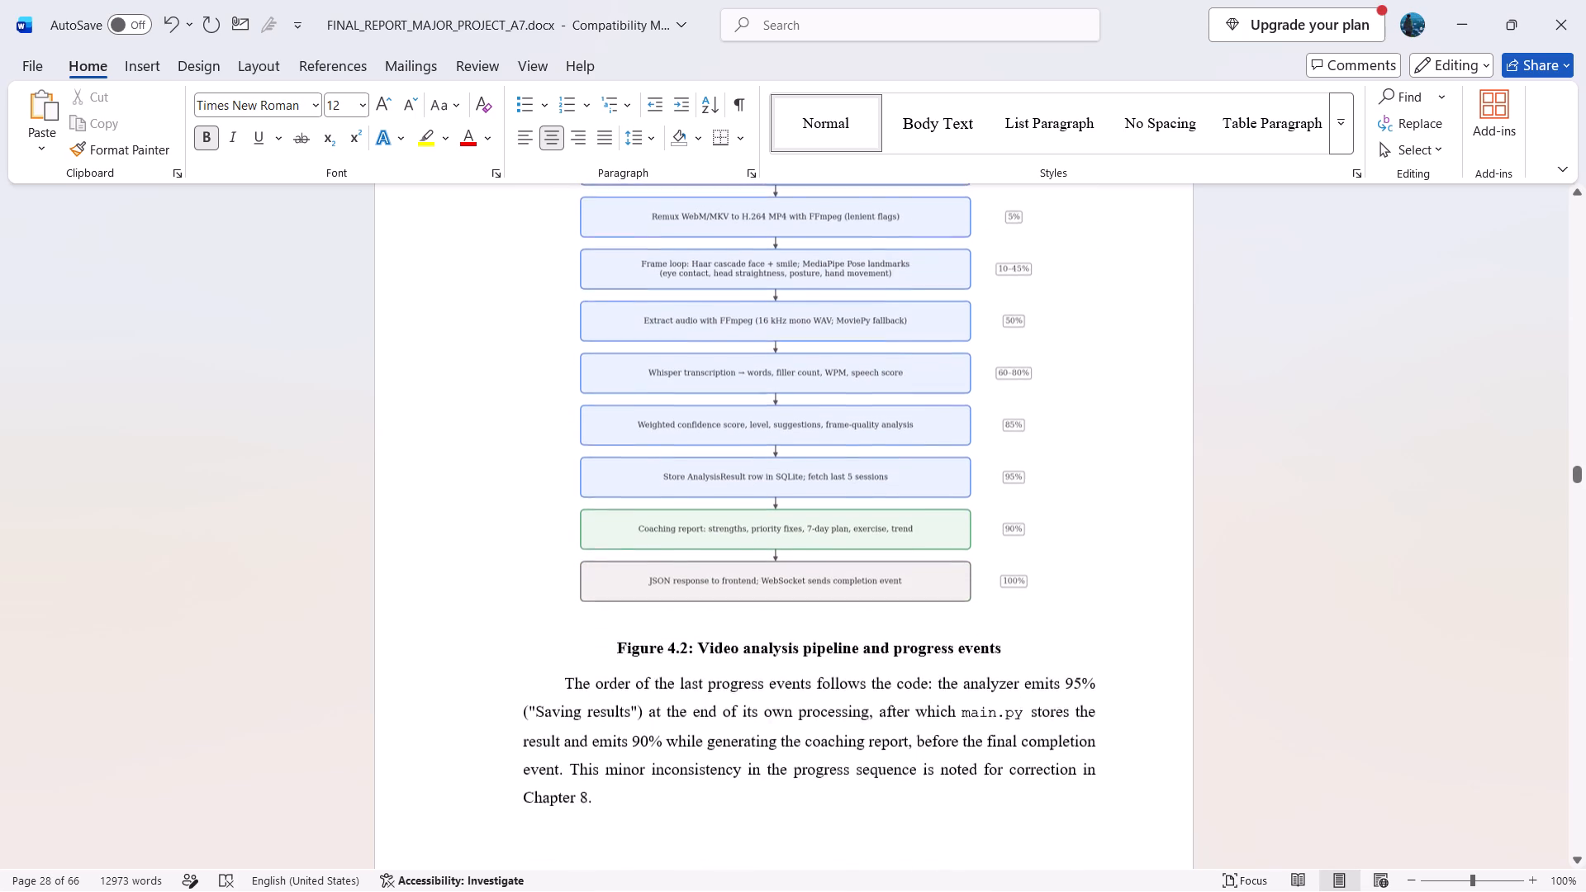
scroll(981, 358, down, 1)
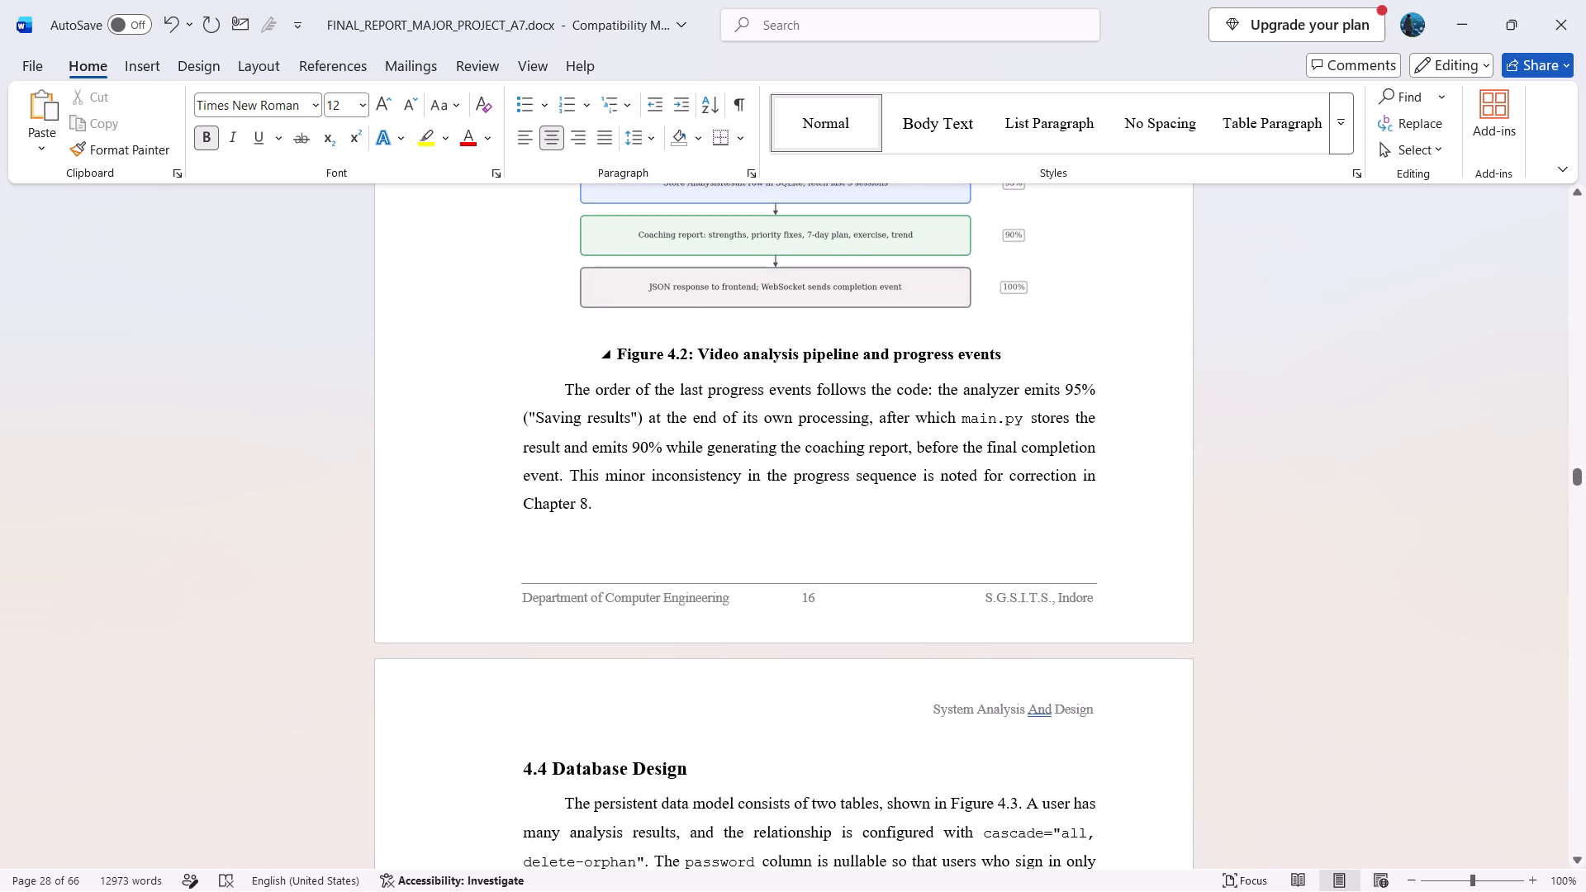
Check section 4.4 Database Design, the Figure 4.3 entity-relationship diagram and Table 4.3 for "Confidence AI" mentions.
scroll(981, 358, down, 2)
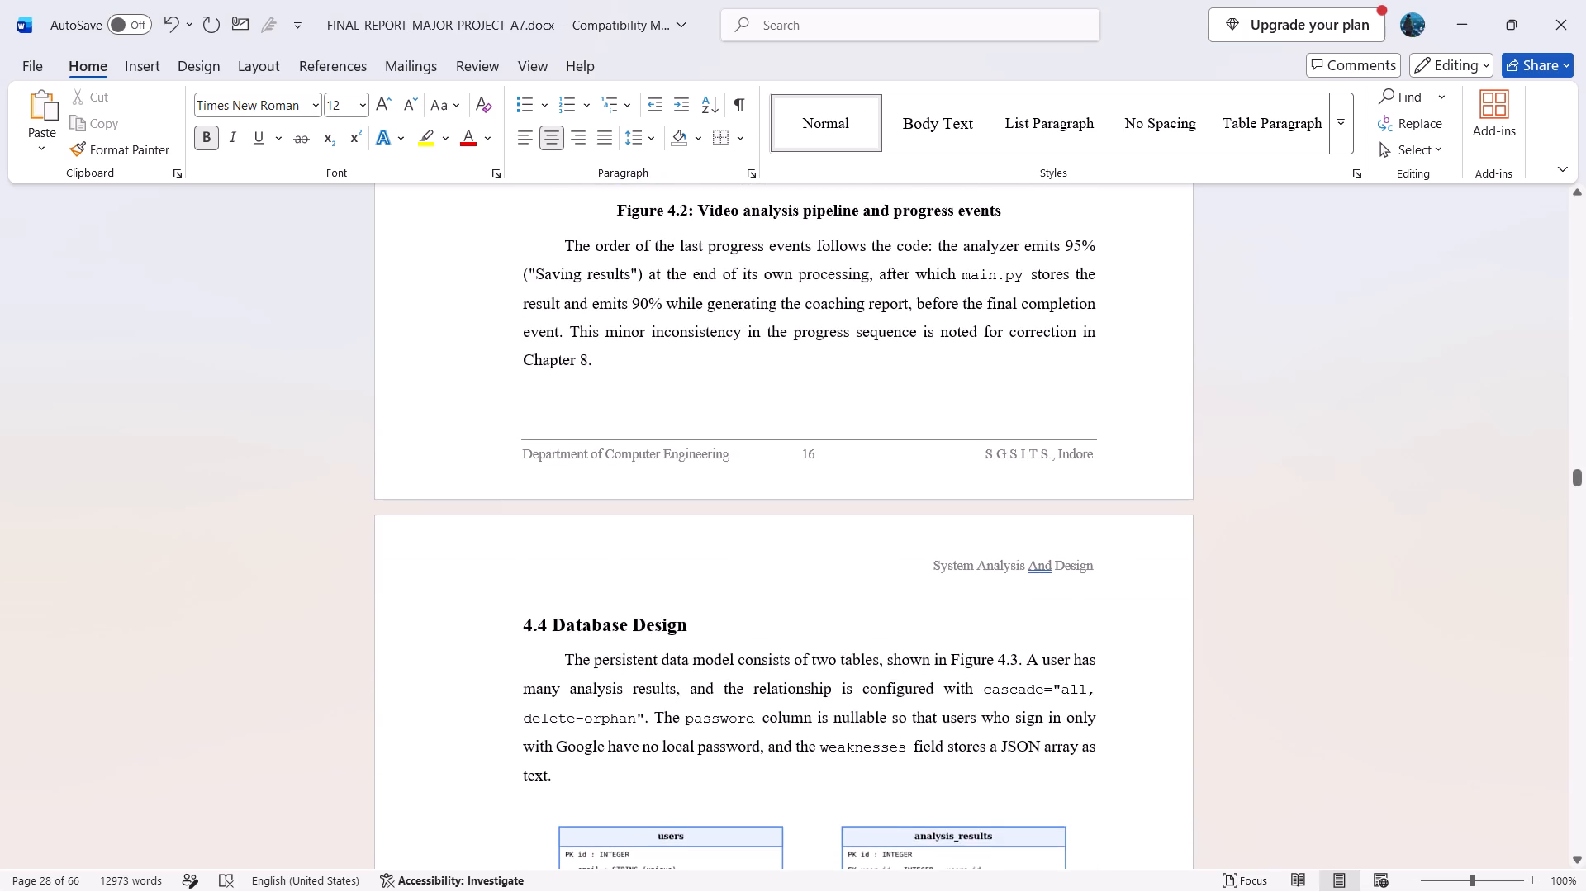
scroll(981, 358, down, 3)
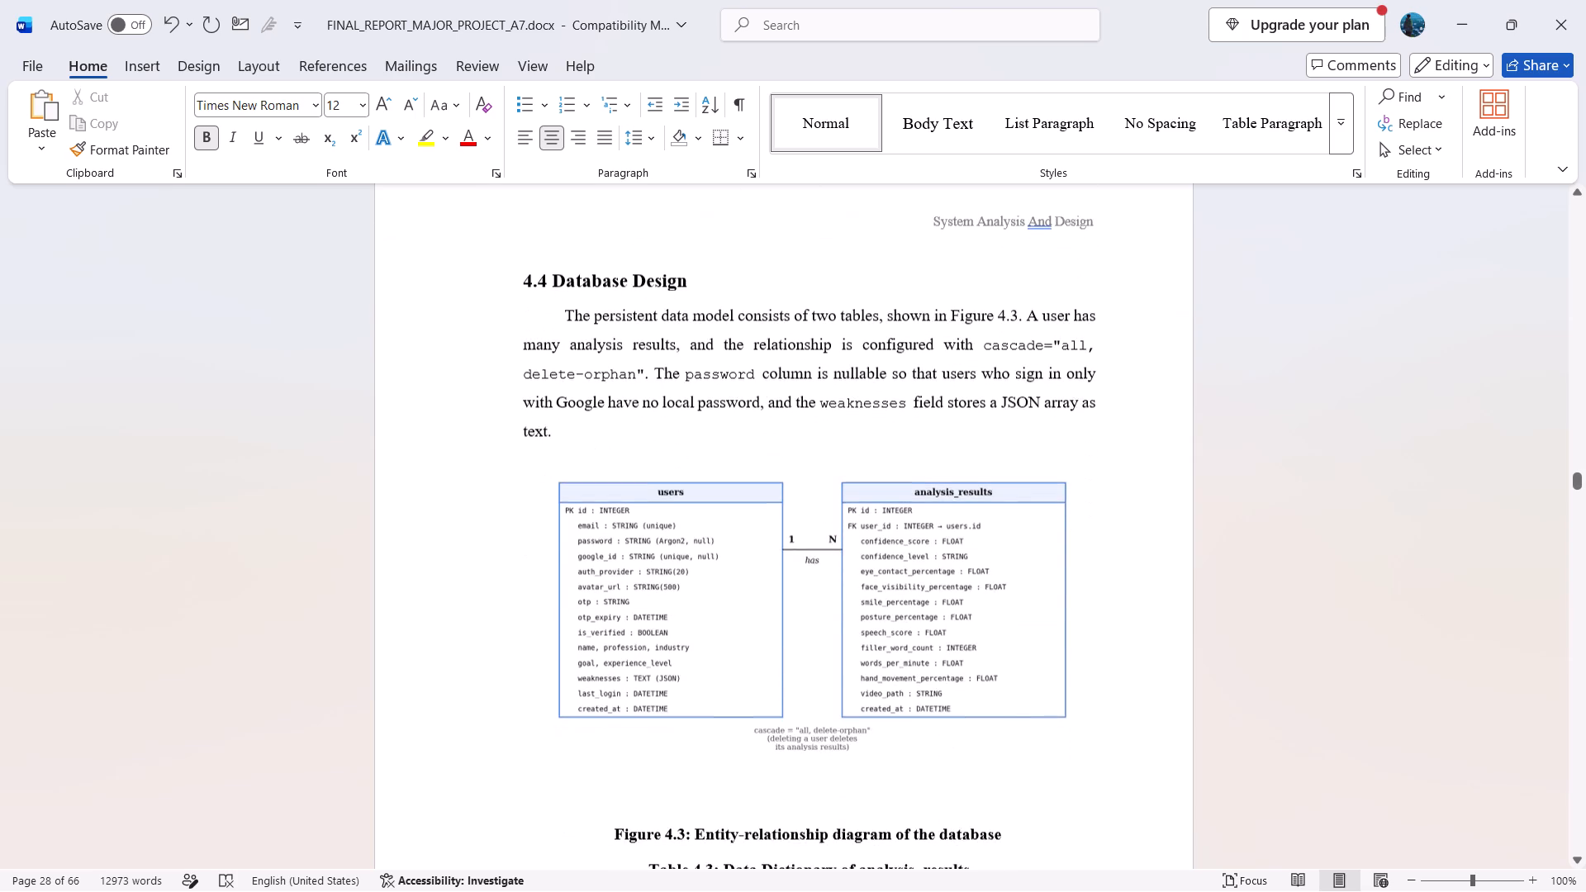
scroll(981, 358, down, 1)
click(981, 358)
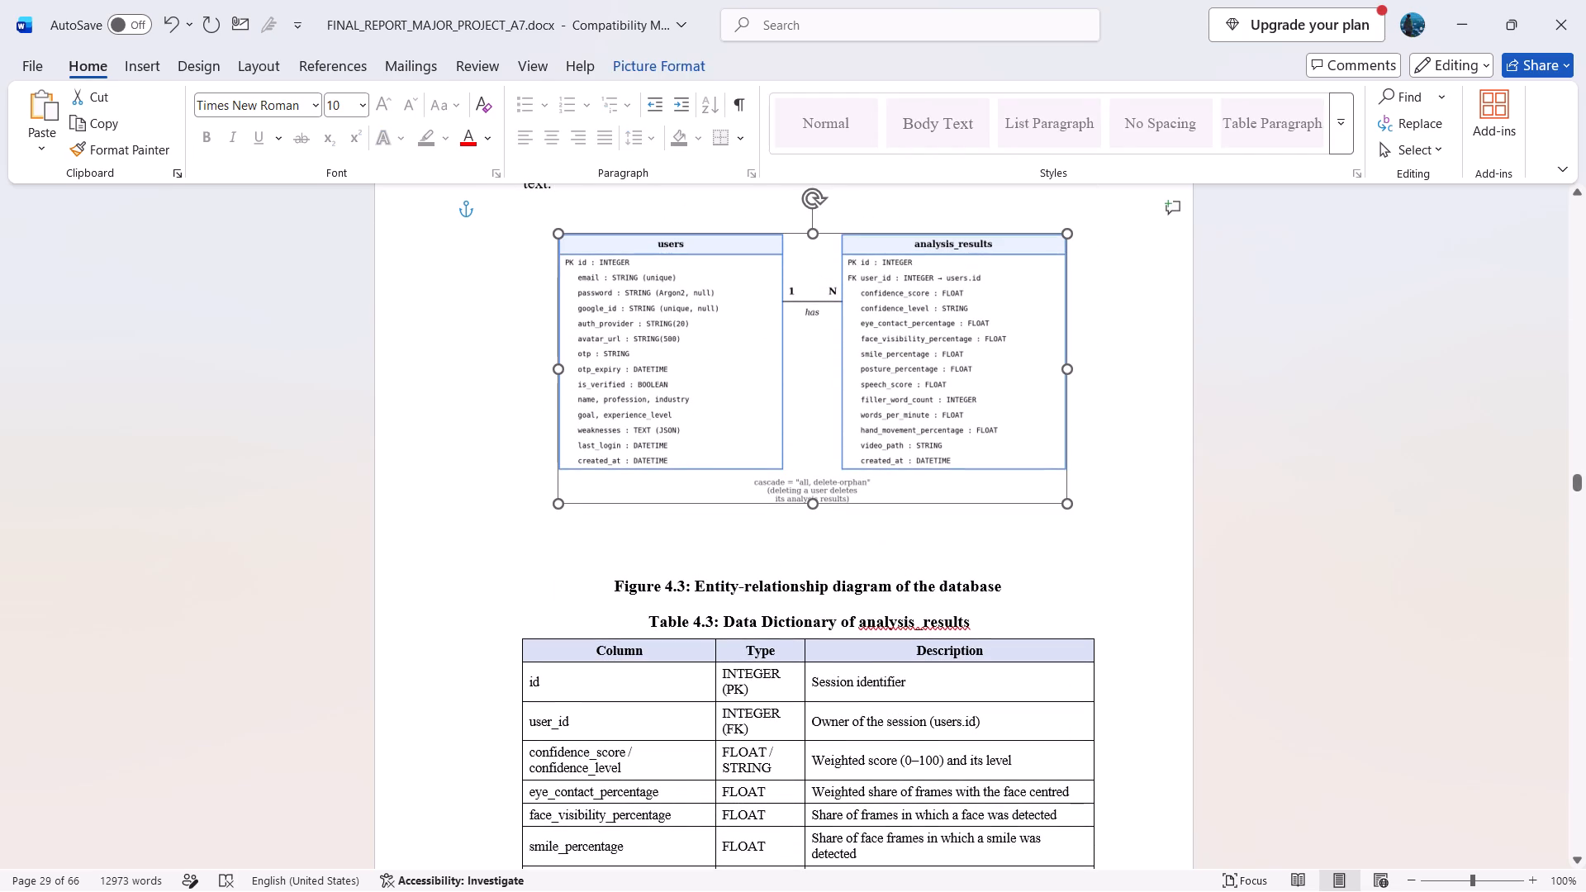
click(902, 545)
scroll(902, 545, down, 1)
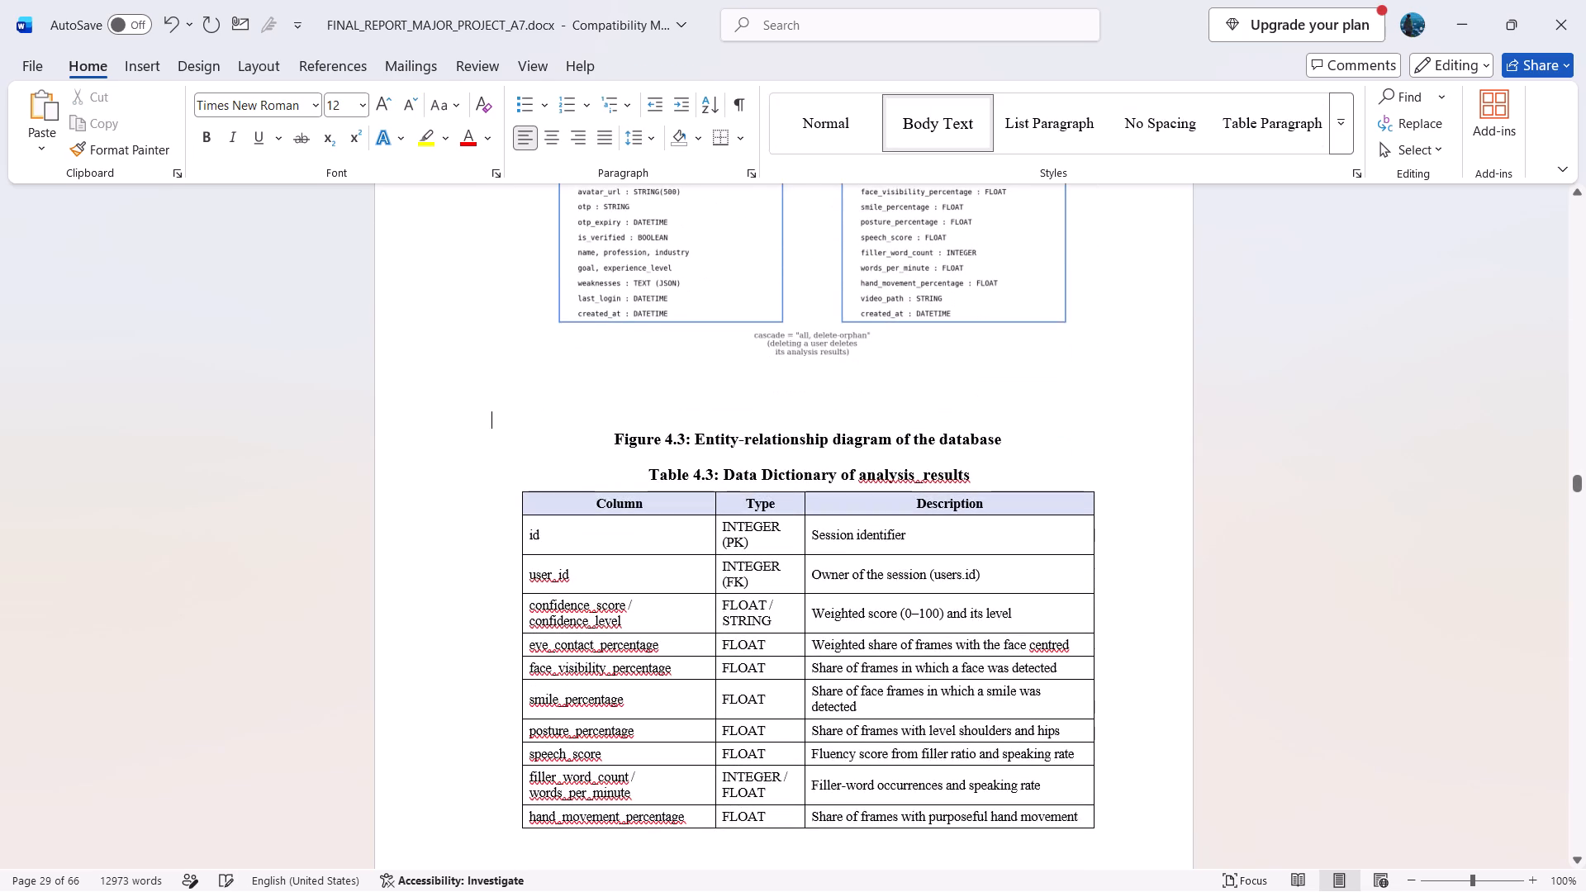
scroll(902, 545, down, 3)
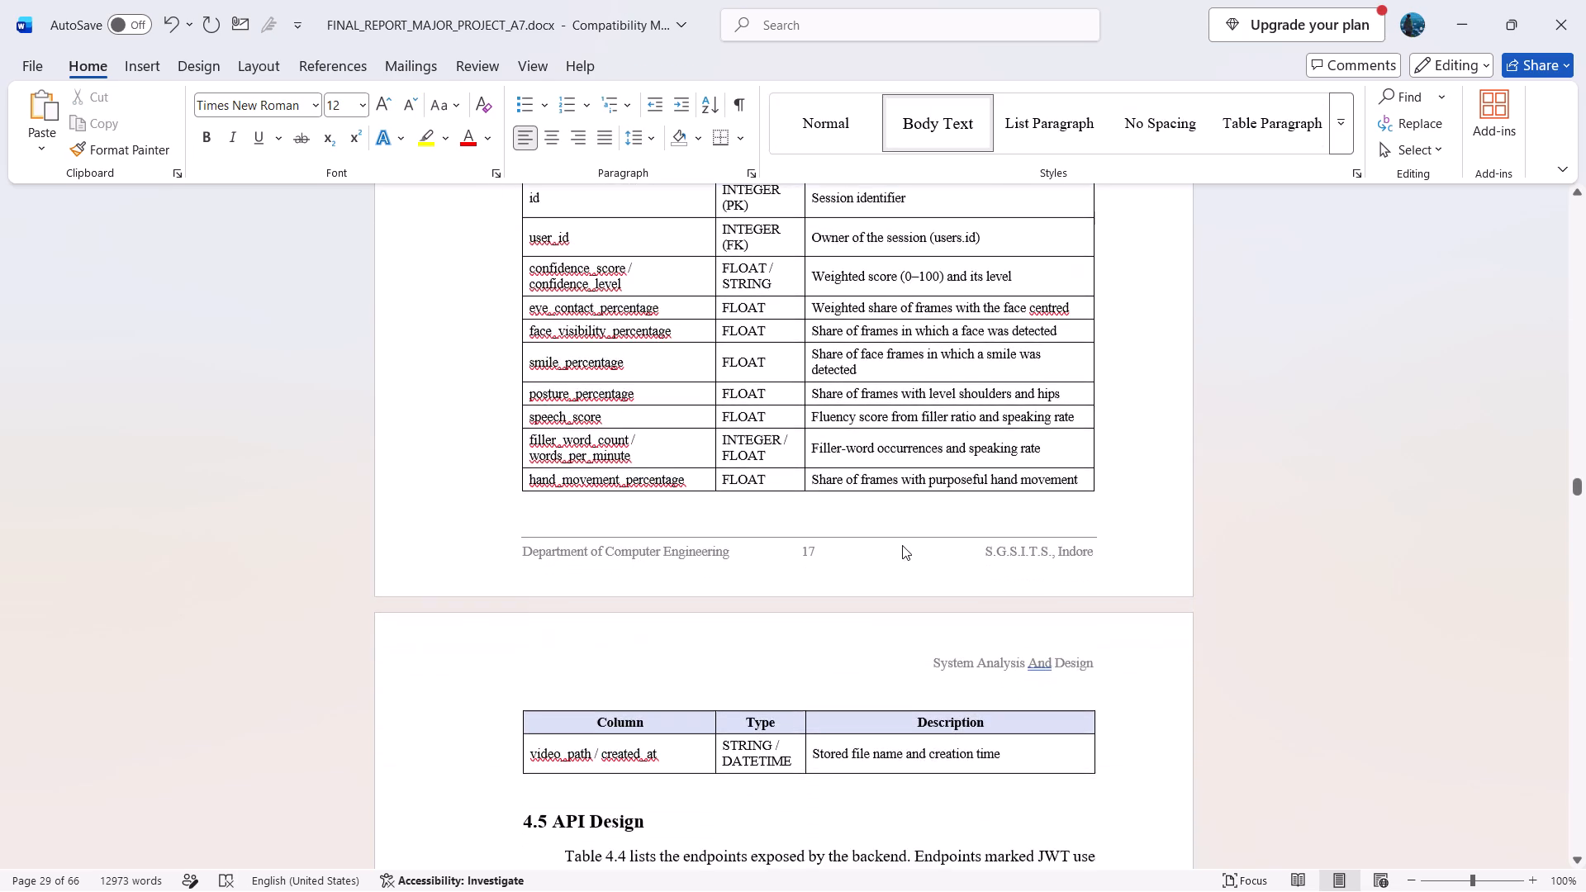
Review section 4.5 API Design and the backend endpoints in Table 4.4 for "Confidence AI" mentions.
scroll(902, 545, down, 2)
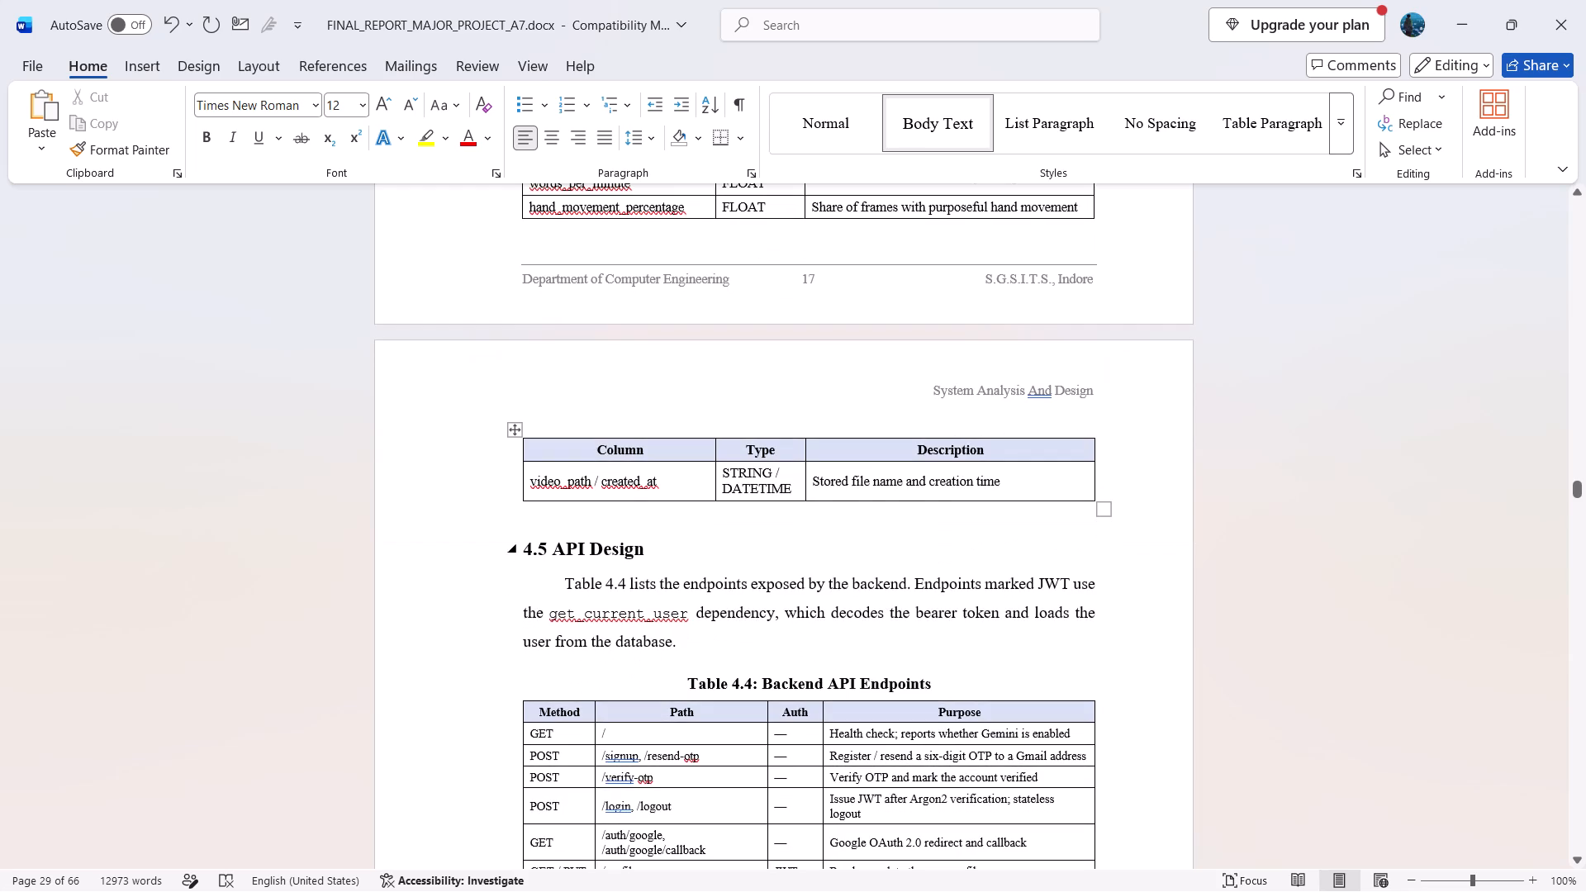
scroll(902, 545, down, 2)
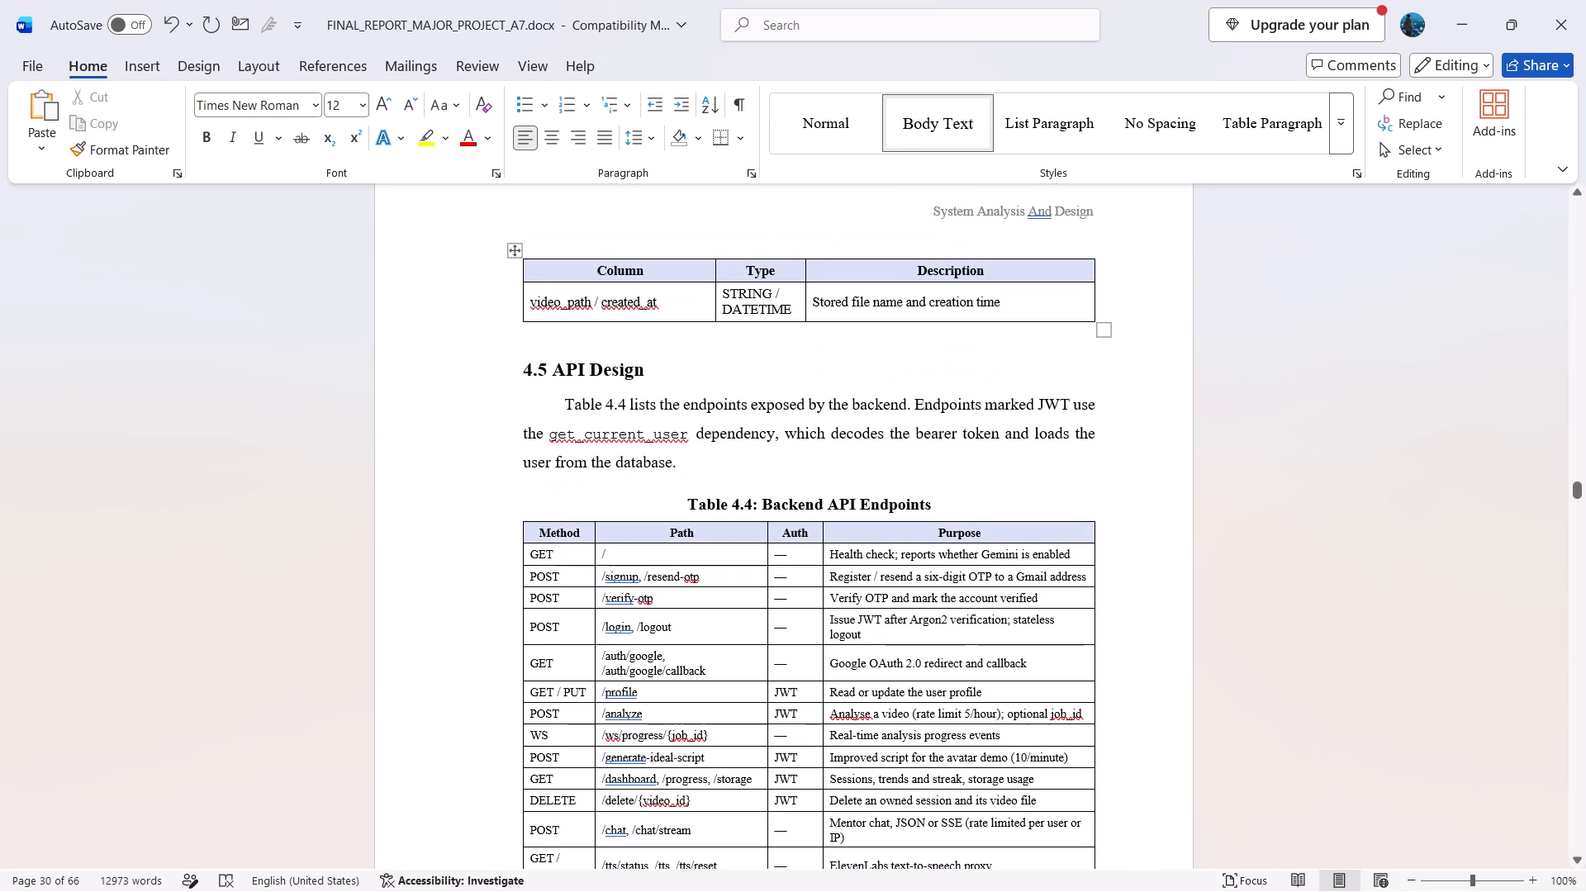
scroll(902, 545, down, 2)
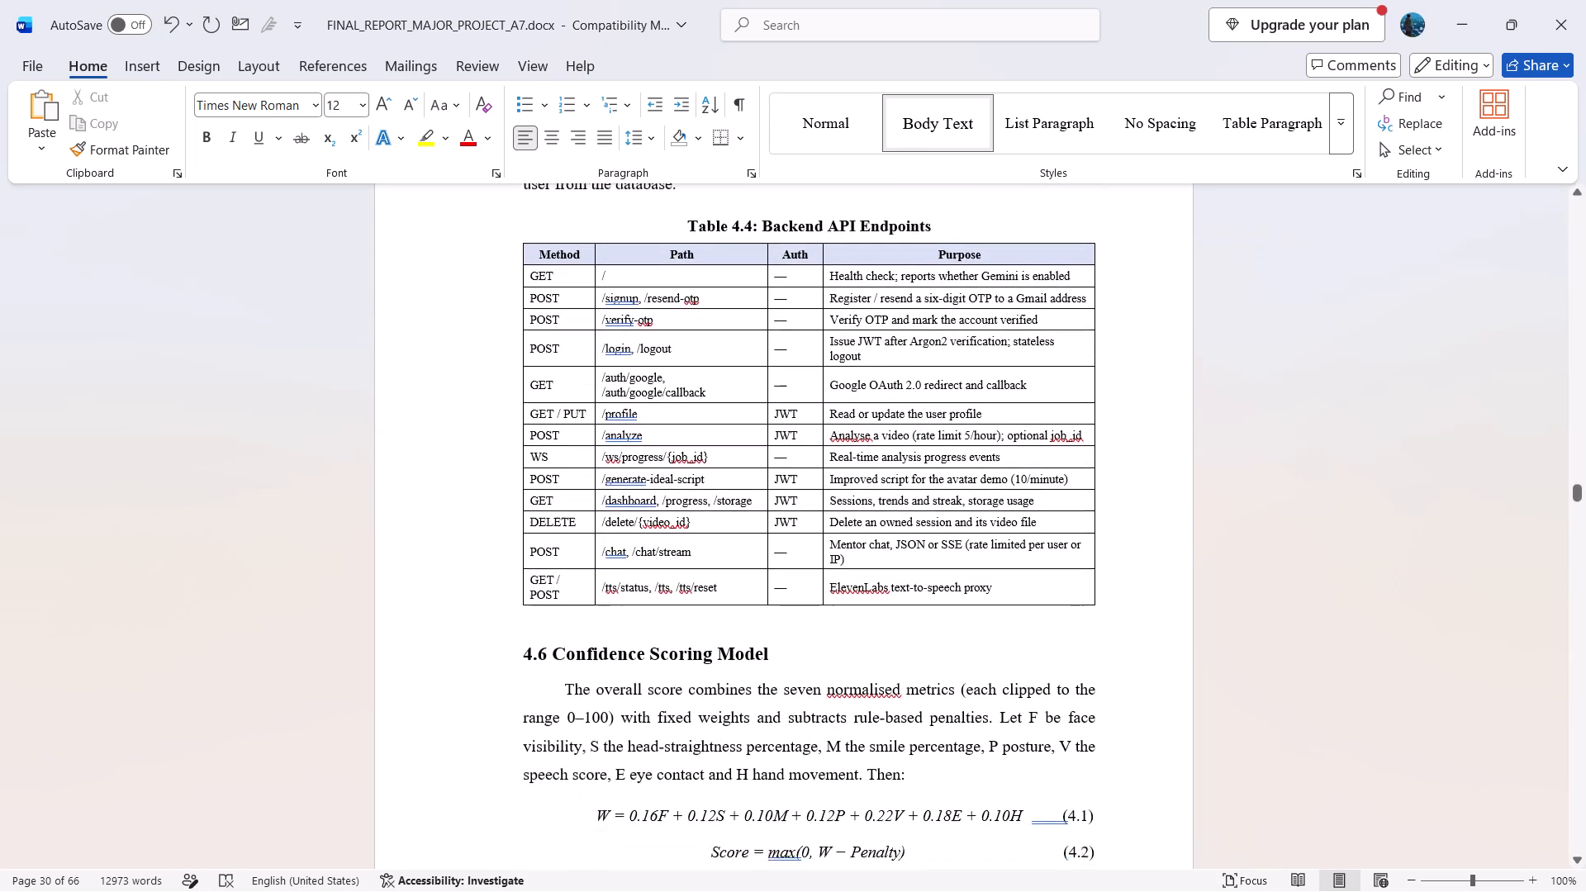
scroll(902, 545, down, 3)
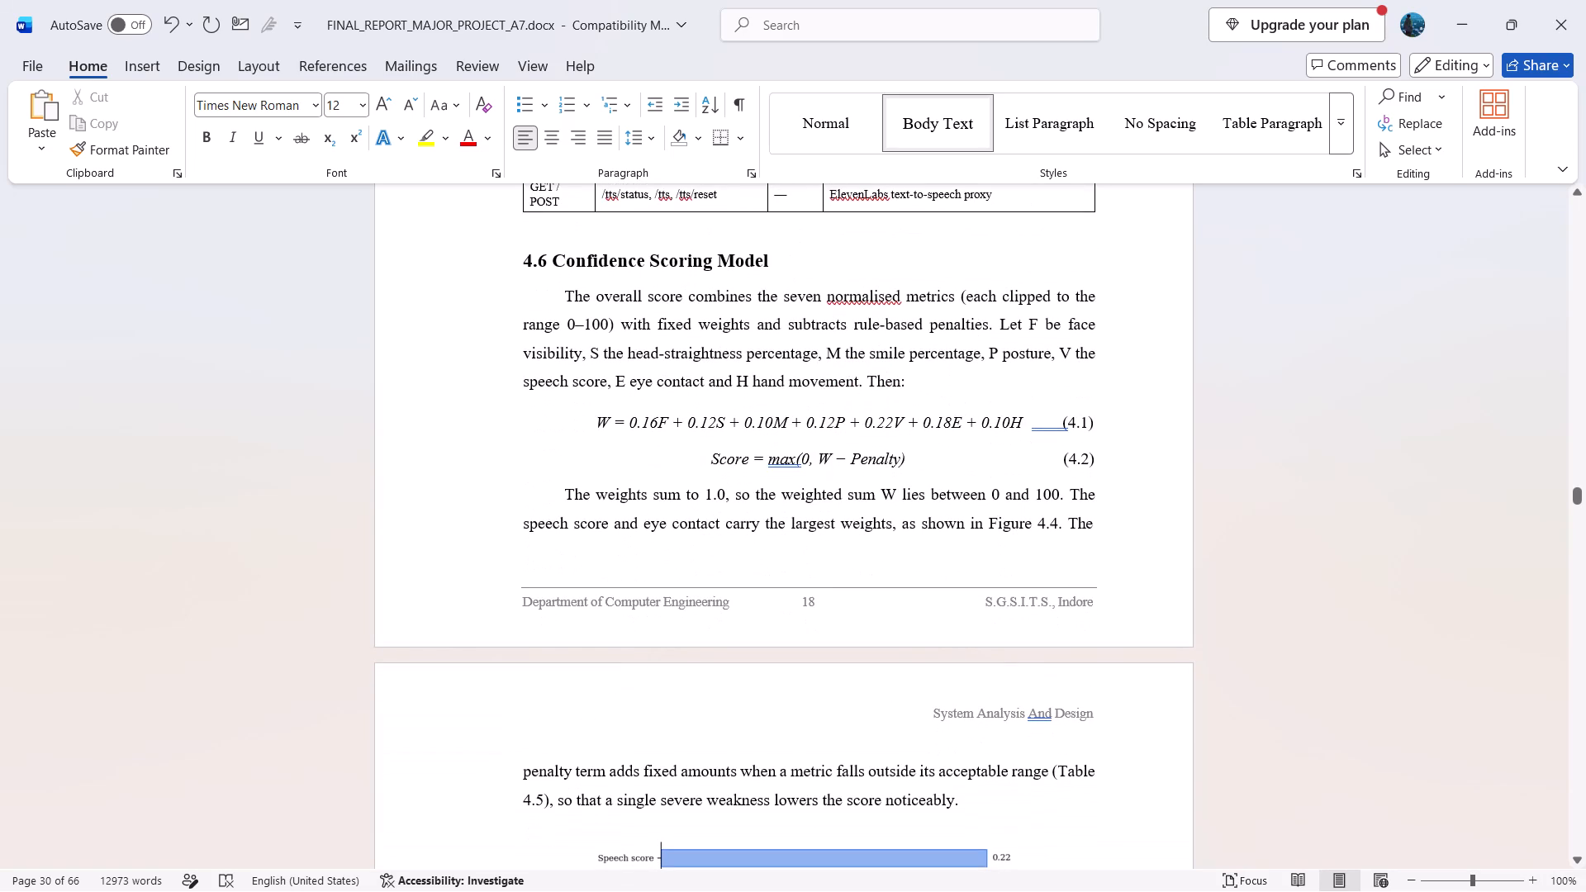
scroll(902, 545, down, 2)
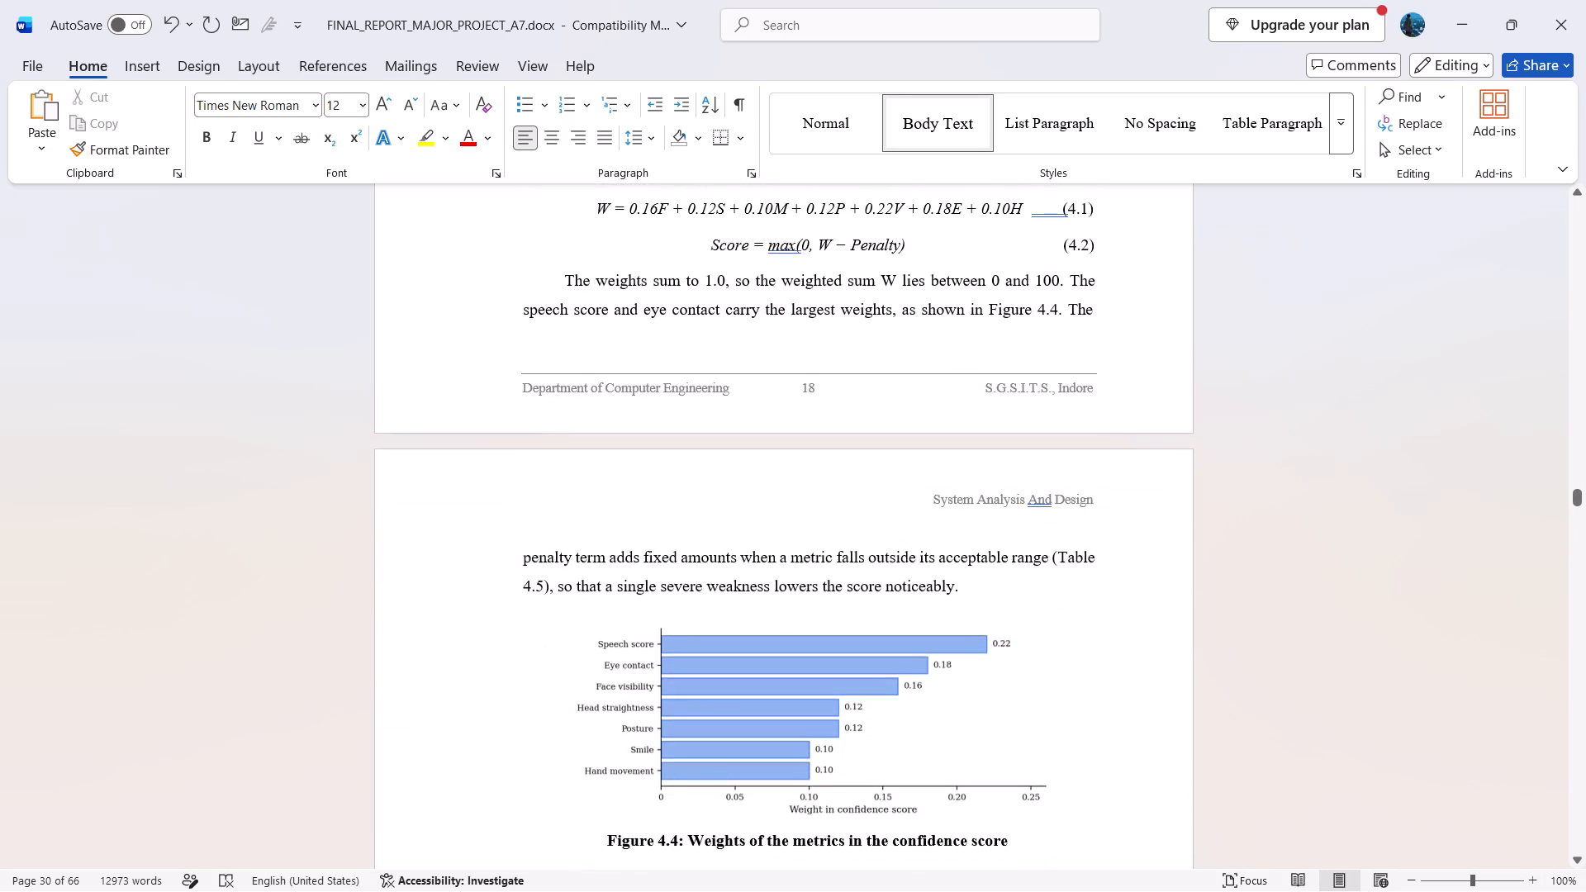
scroll(902, 545, down, 2)
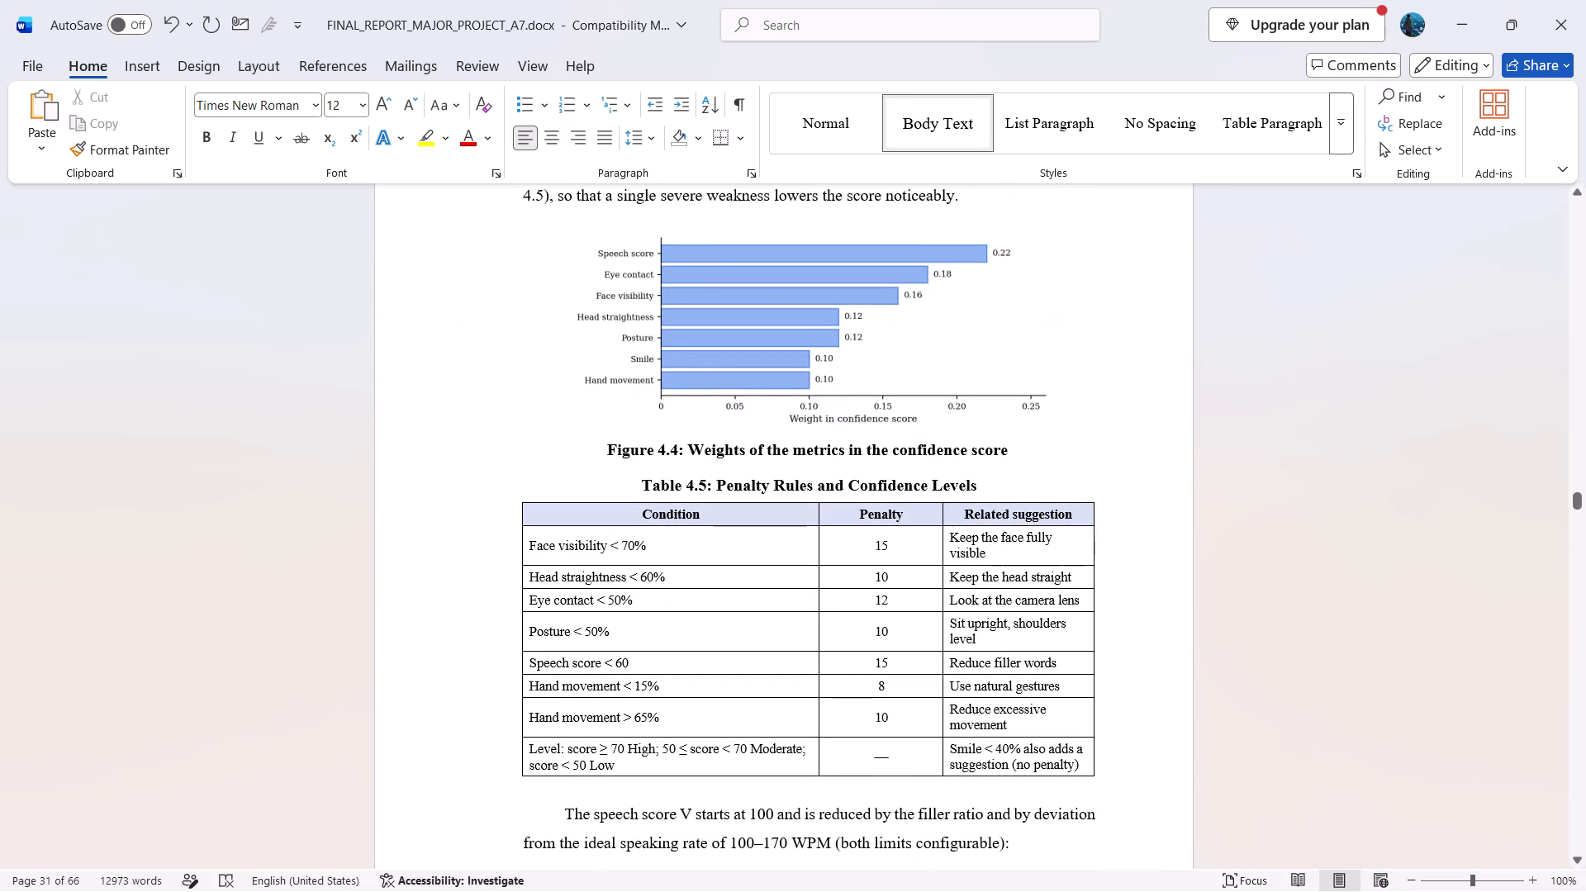
scroll(976, 492, down, 2)
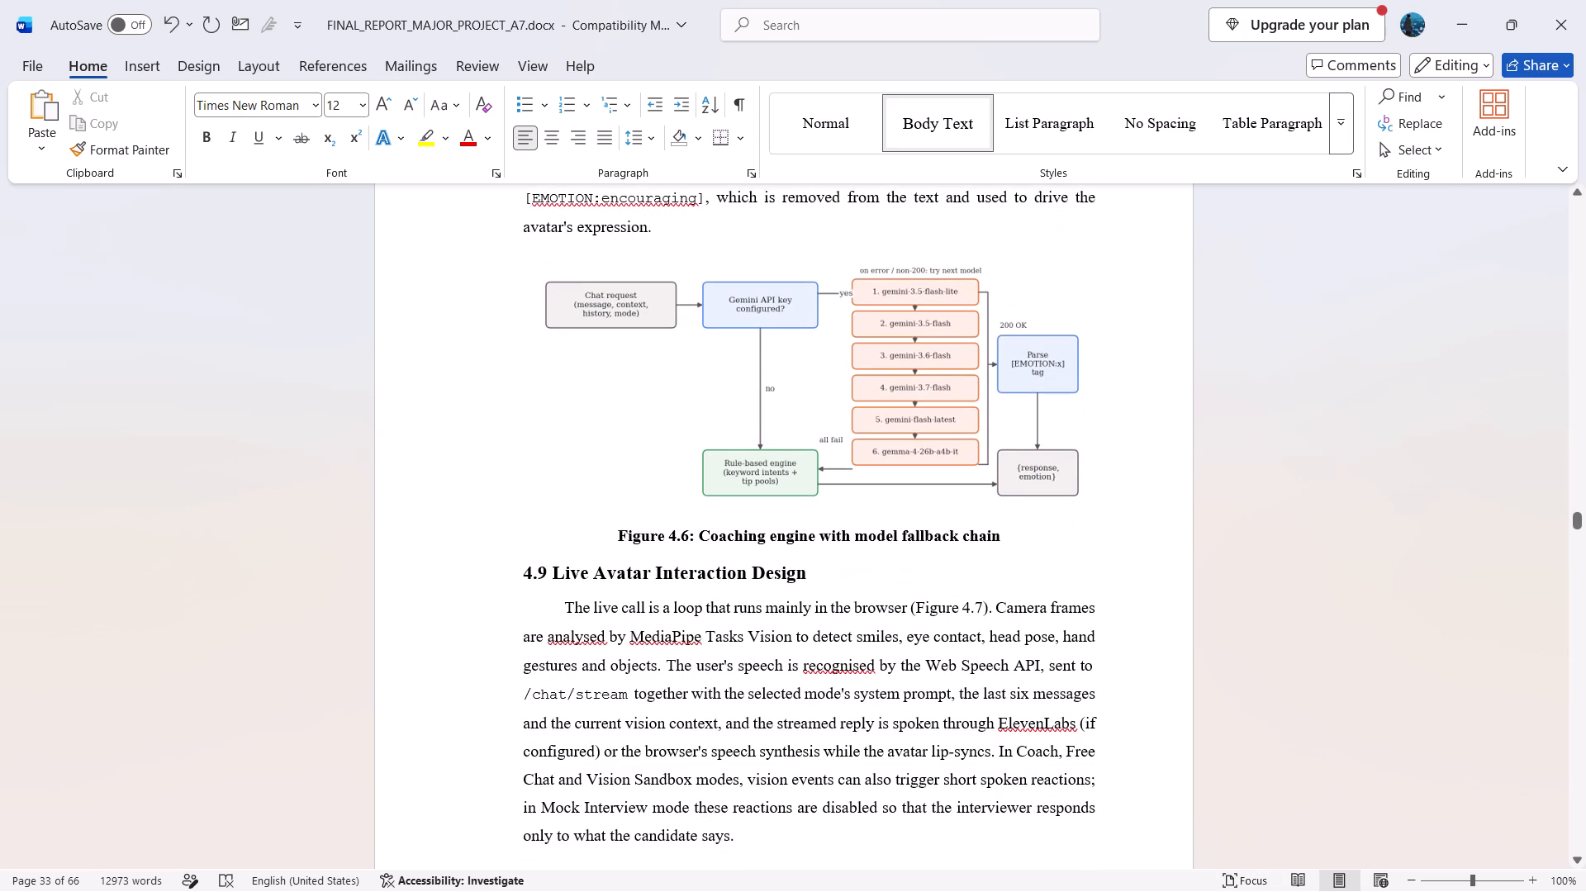
Review section 4.9 Live Avatar Interaction Design and the Figure 4.7 conversation loop diagram for "Confidence AI" mentions.
scroll(976, 492, down, 2)
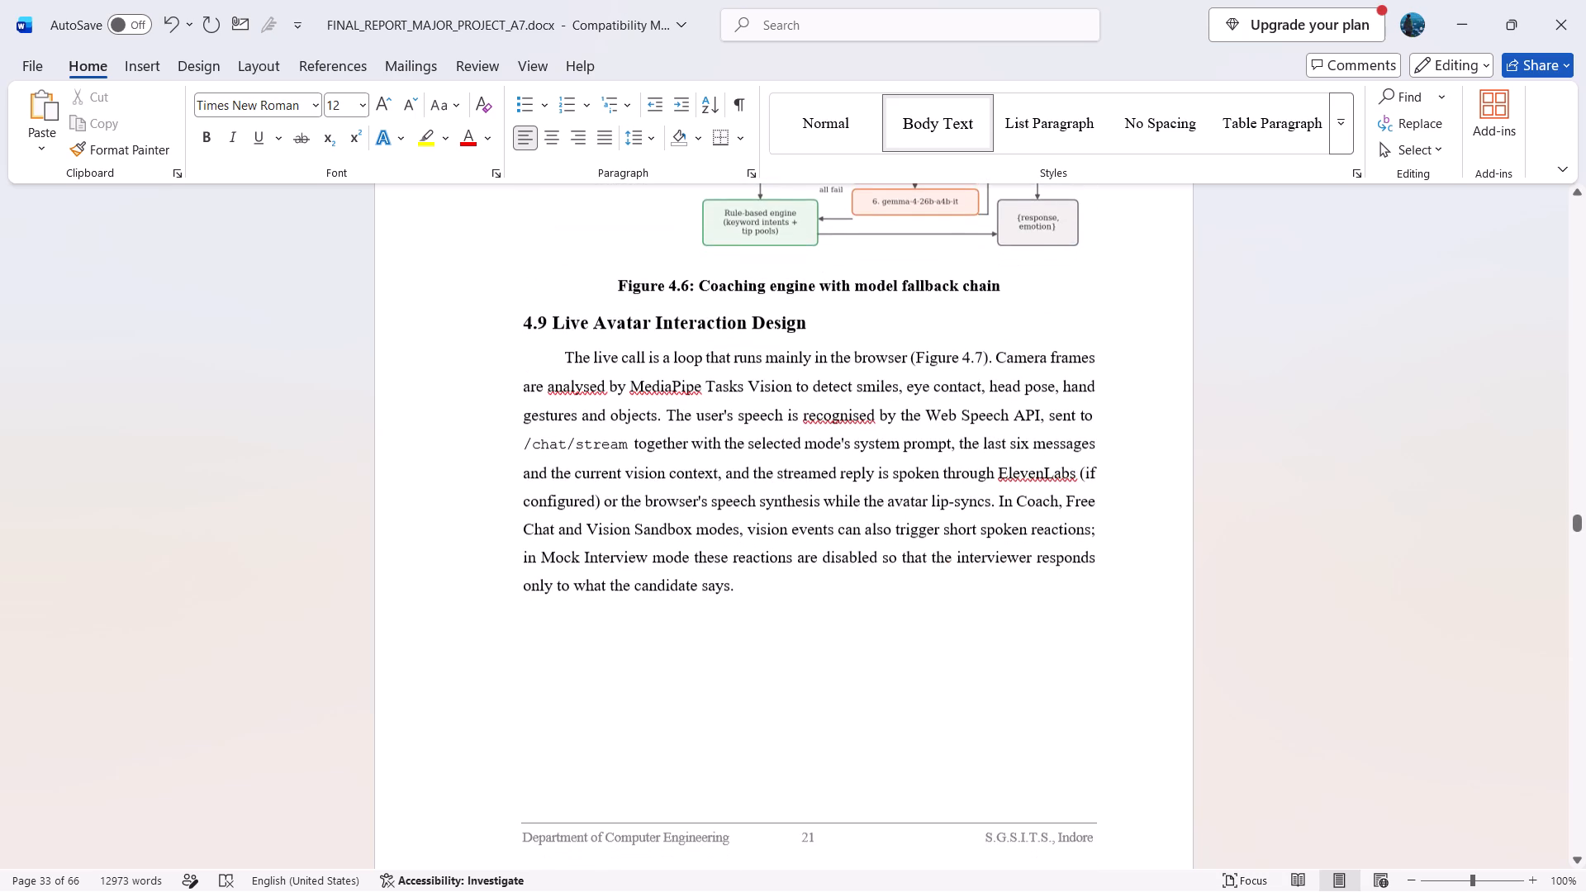
scroll(976, 492, down, 1)
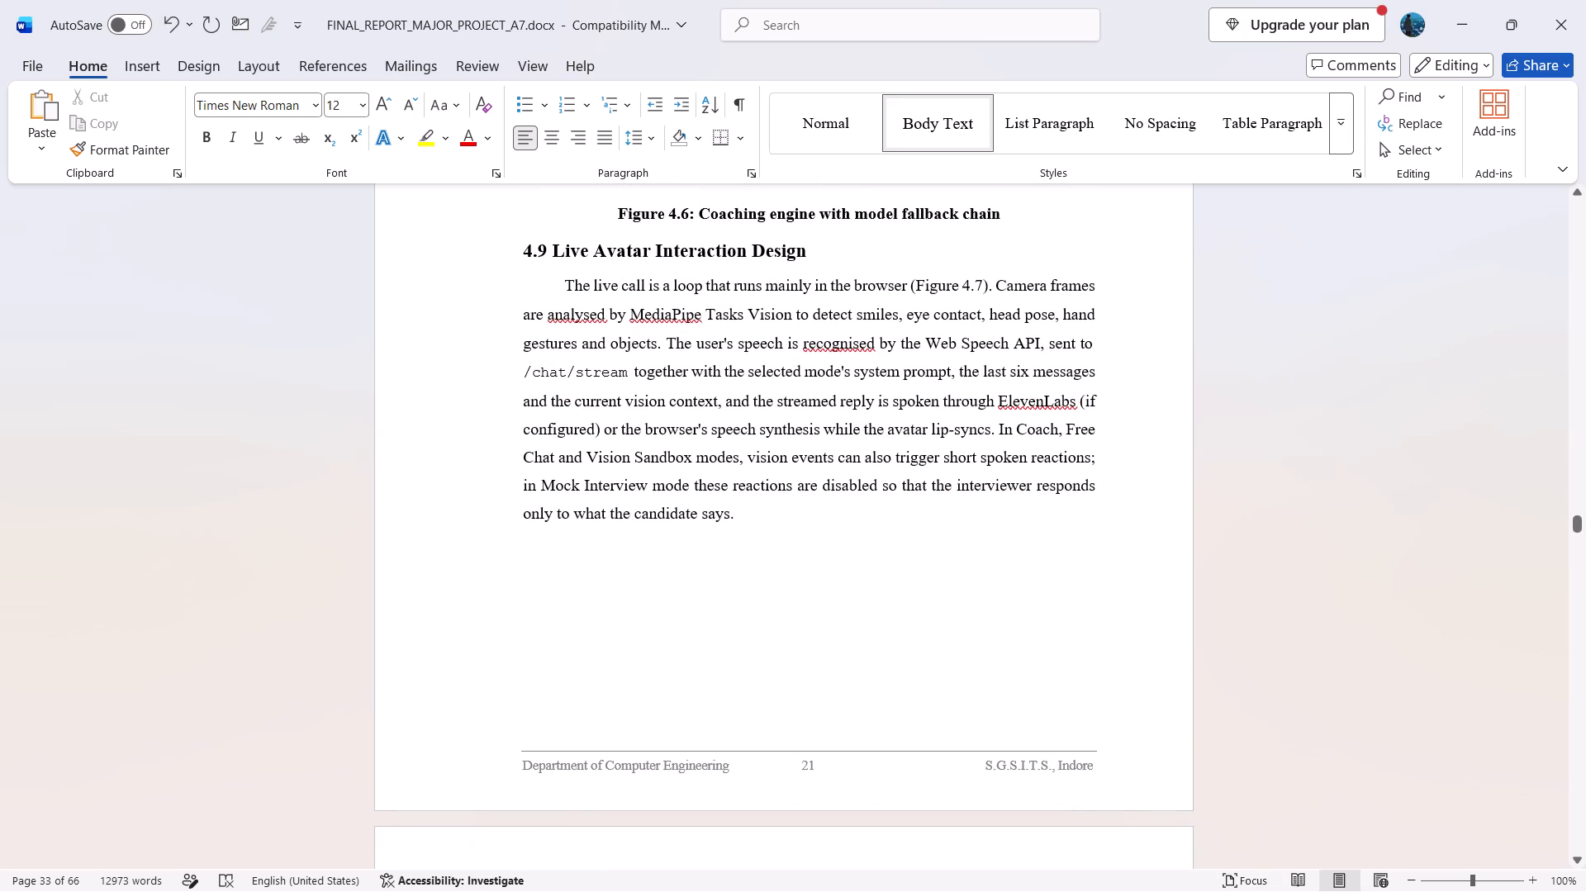
scroll(976, 492, down, 3)
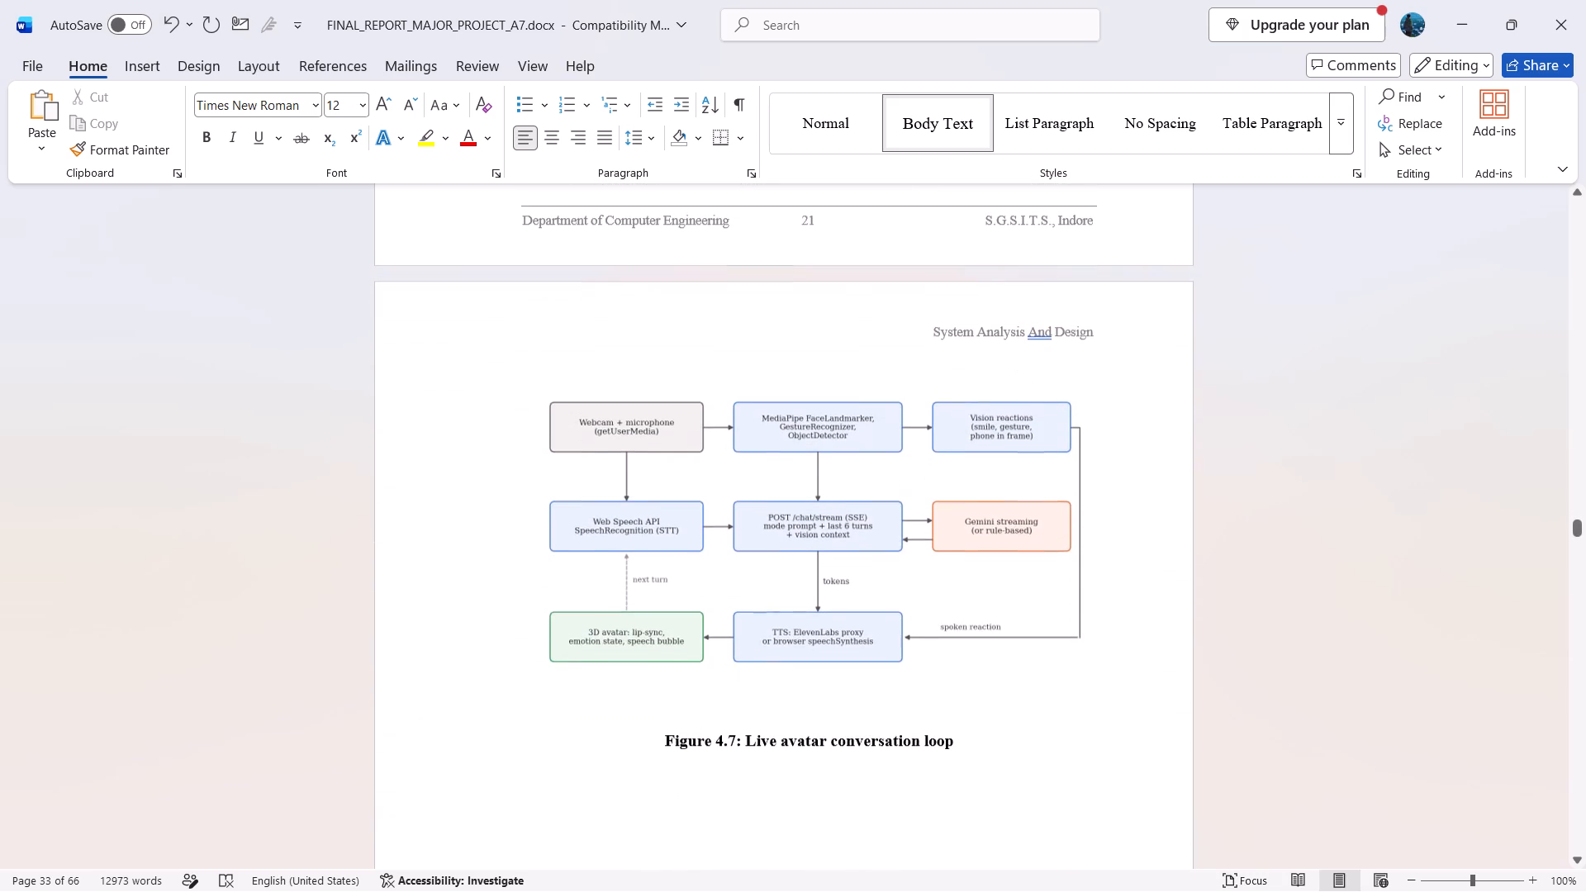
scroll(976, 492, down, 2)
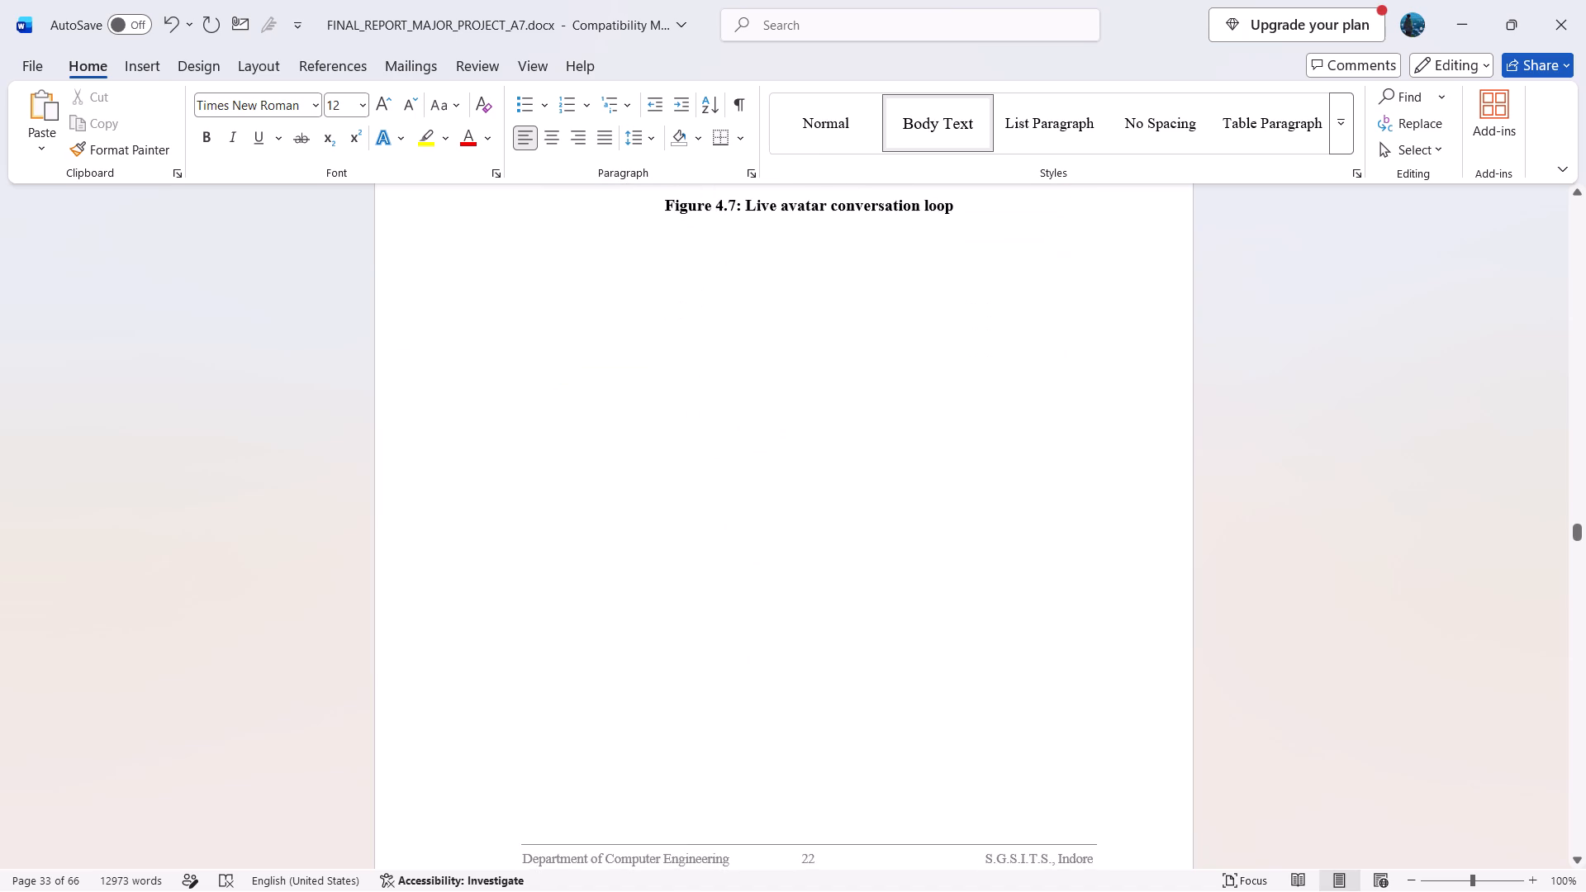
scroll(976, 492, up, 2)
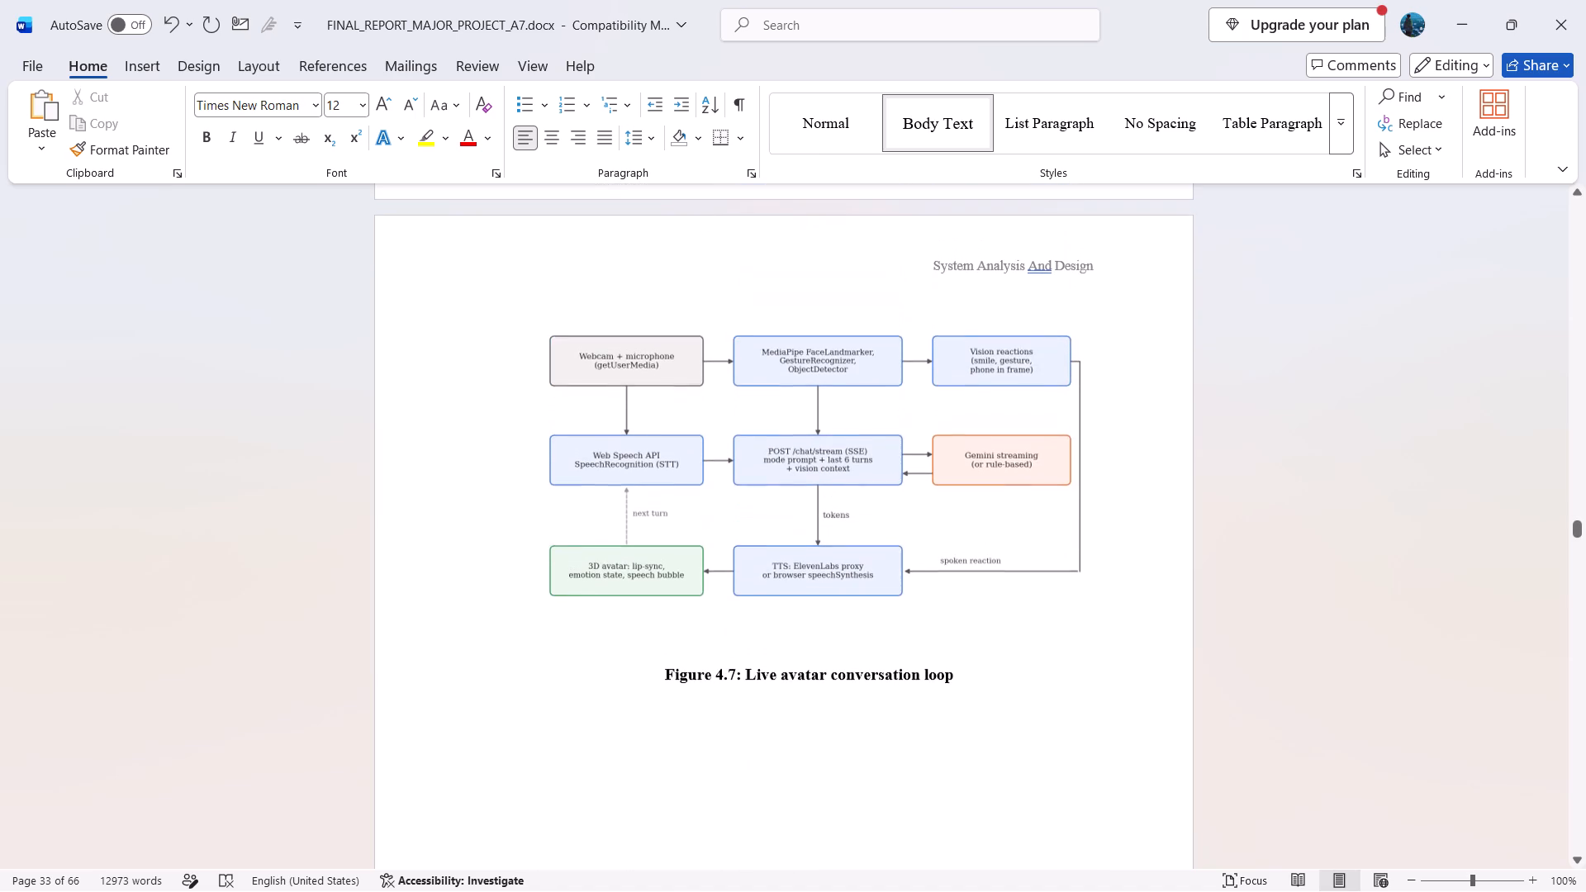
Check the rest of Figure 4.7, then sections 5.1 and 5.2 with Tables 5.1 and 5.2, for "Confidence AI" mentions.
scroll(976, 492, up, 1)
scroll(976, 492, down, 1)
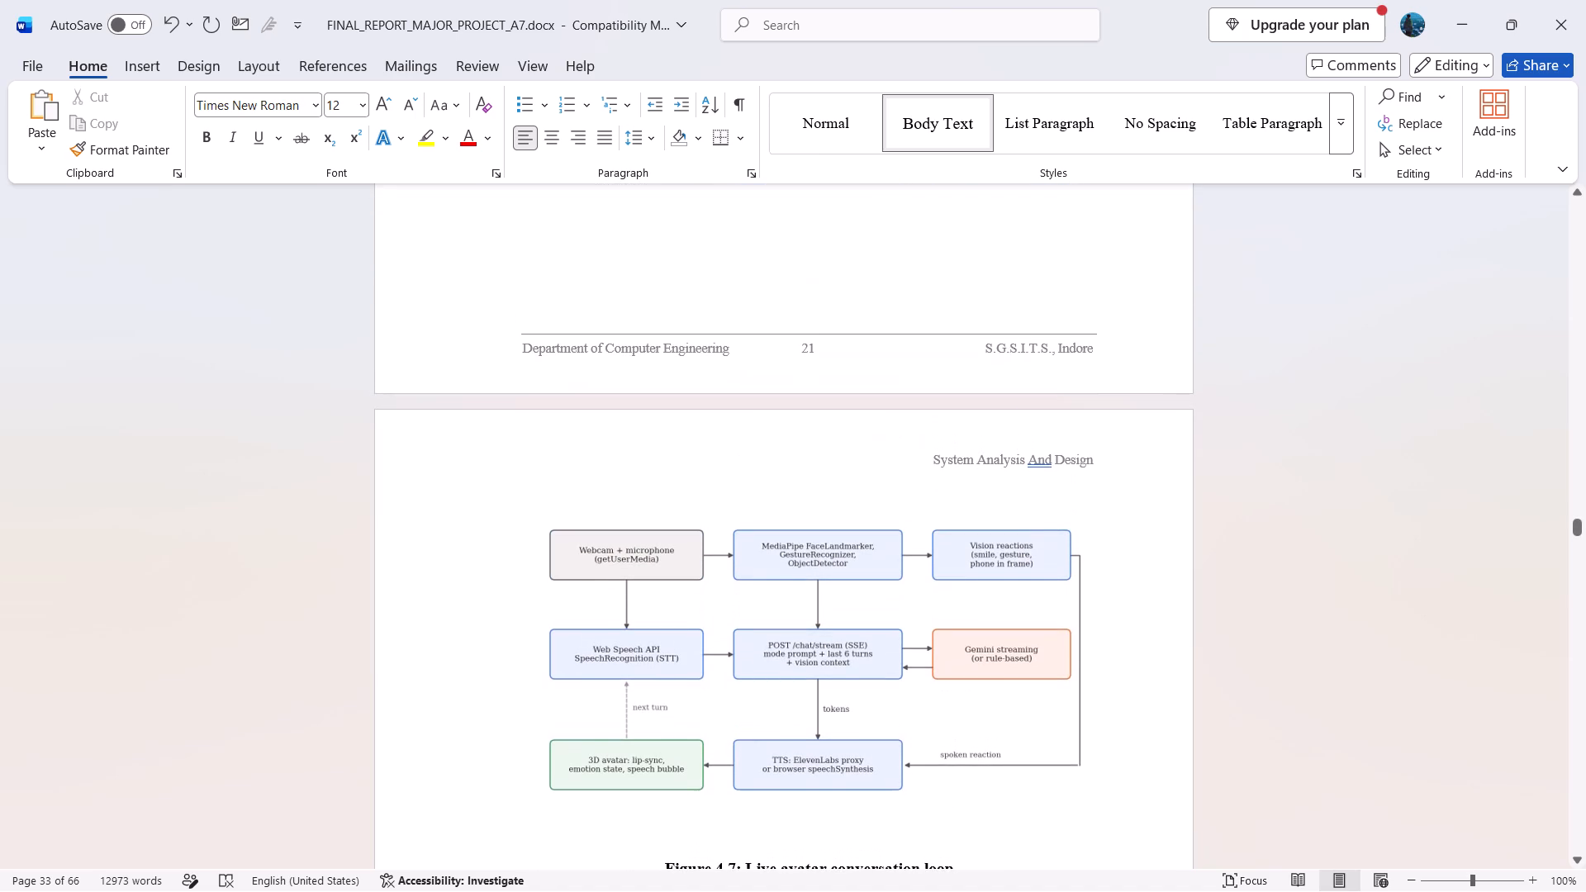
scroll(976, 492, down, 3)
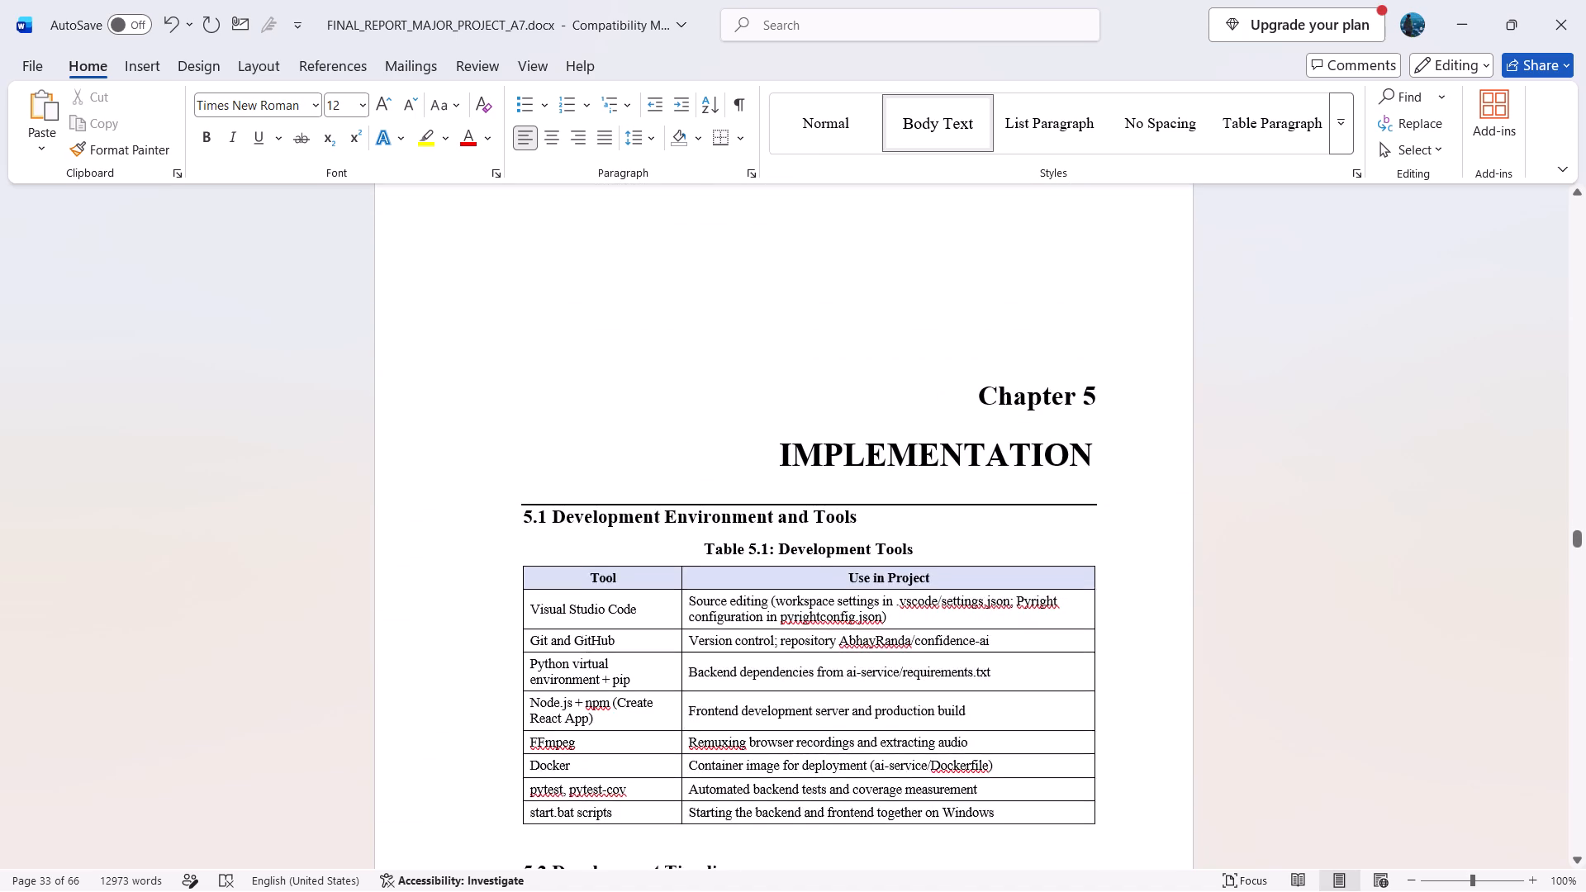
scroll(976, 492, down, 3)
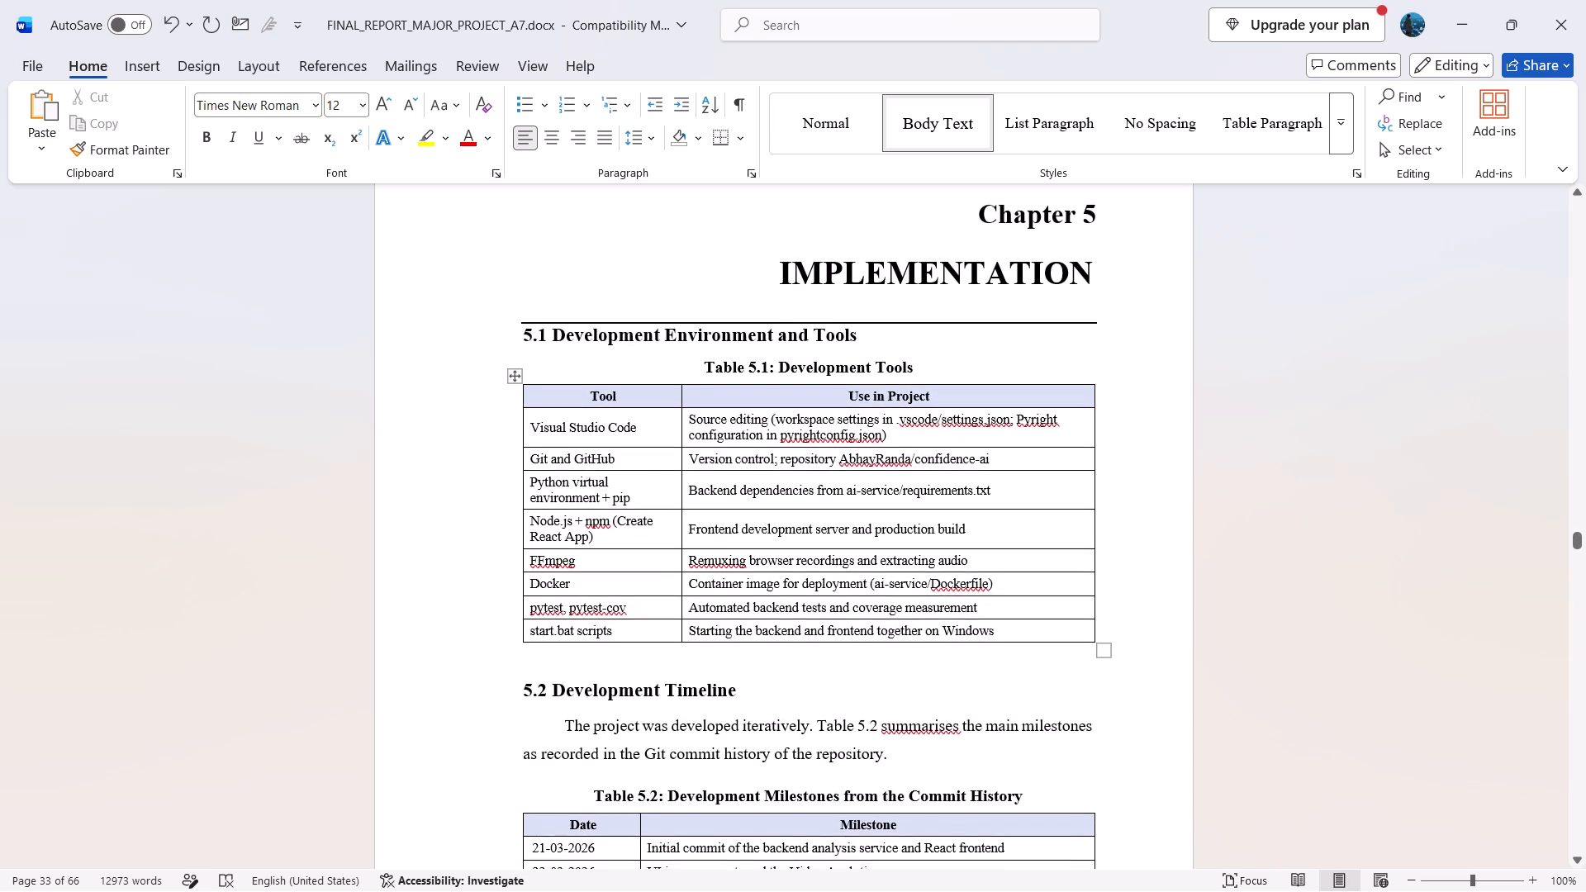
scroll(976, 492, down, 3)
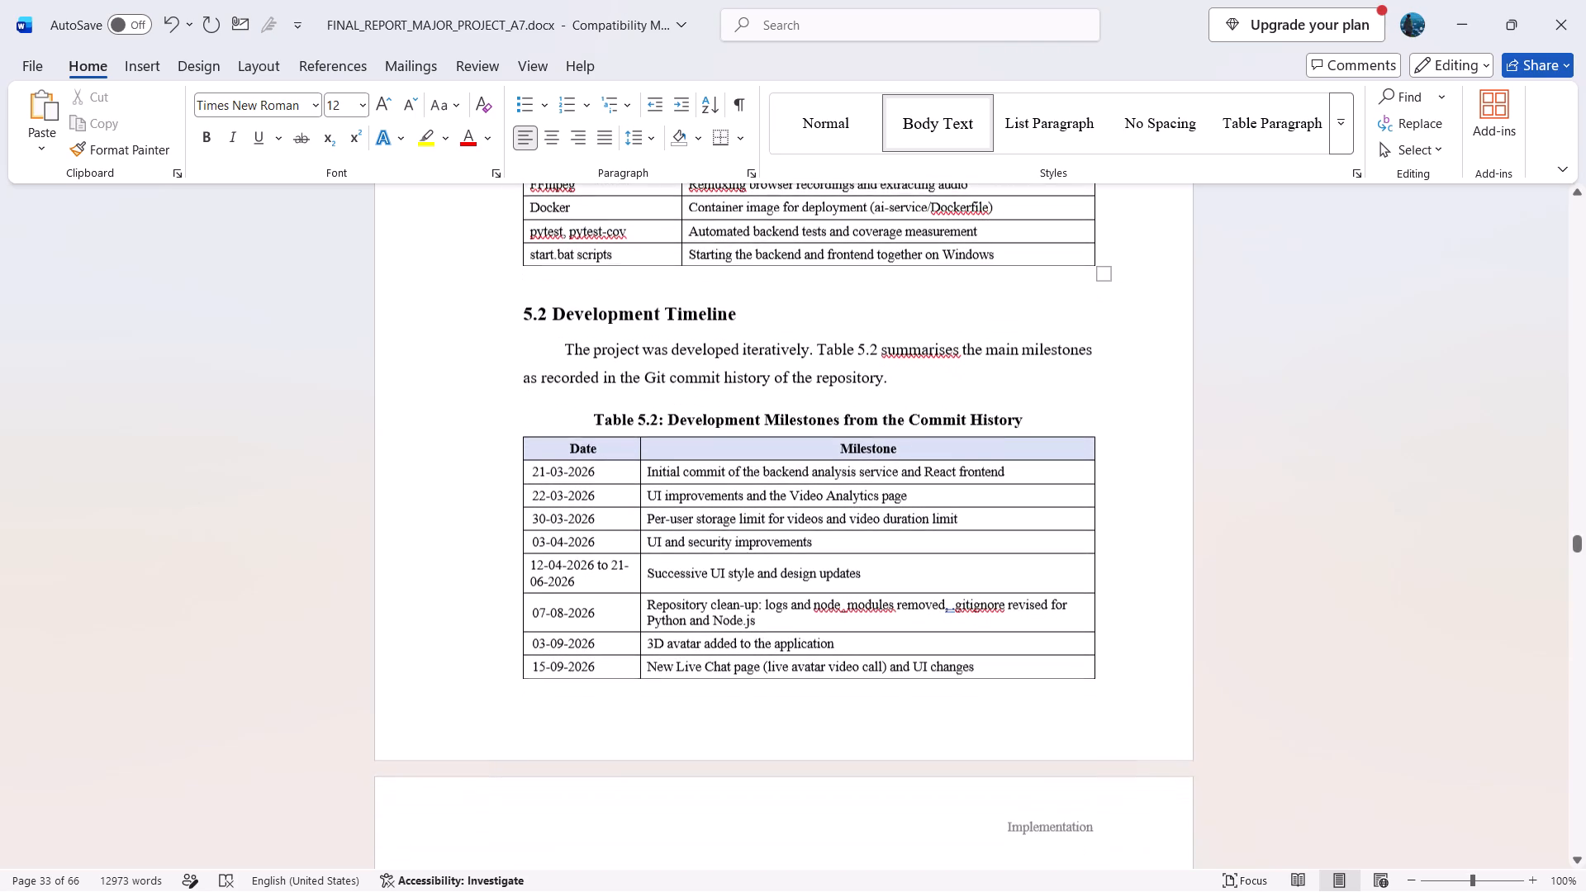
scroll(976, 492, down, 2)
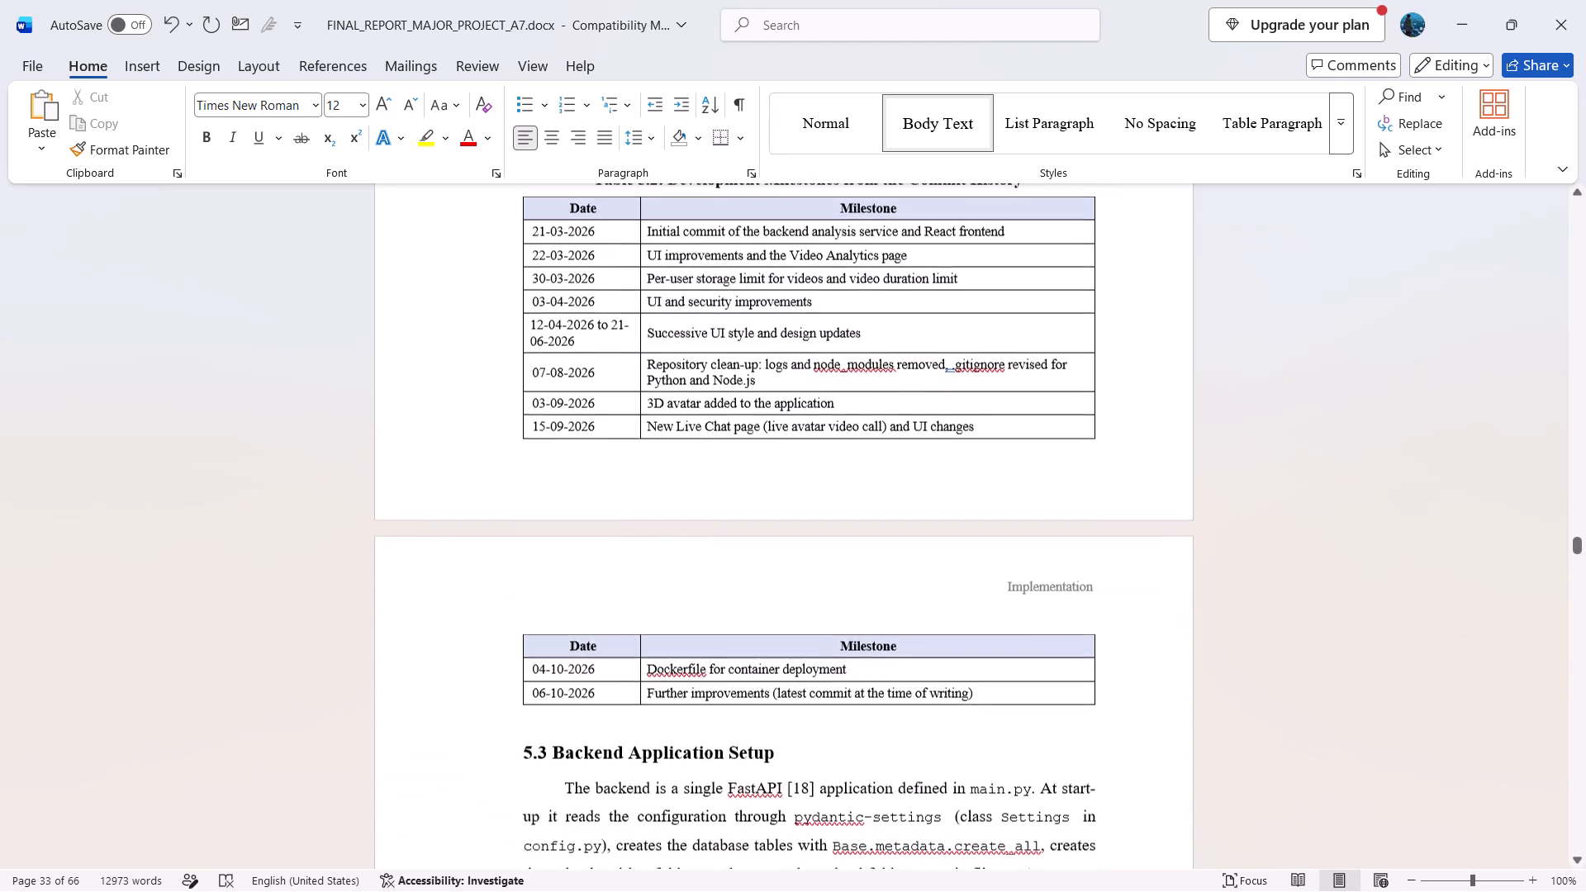
Review sections 5.3 Backend Application Setup and 5.4 Video Analysis Module for "Confidence AI" mentions.
scroll(976, 492, down, 3)
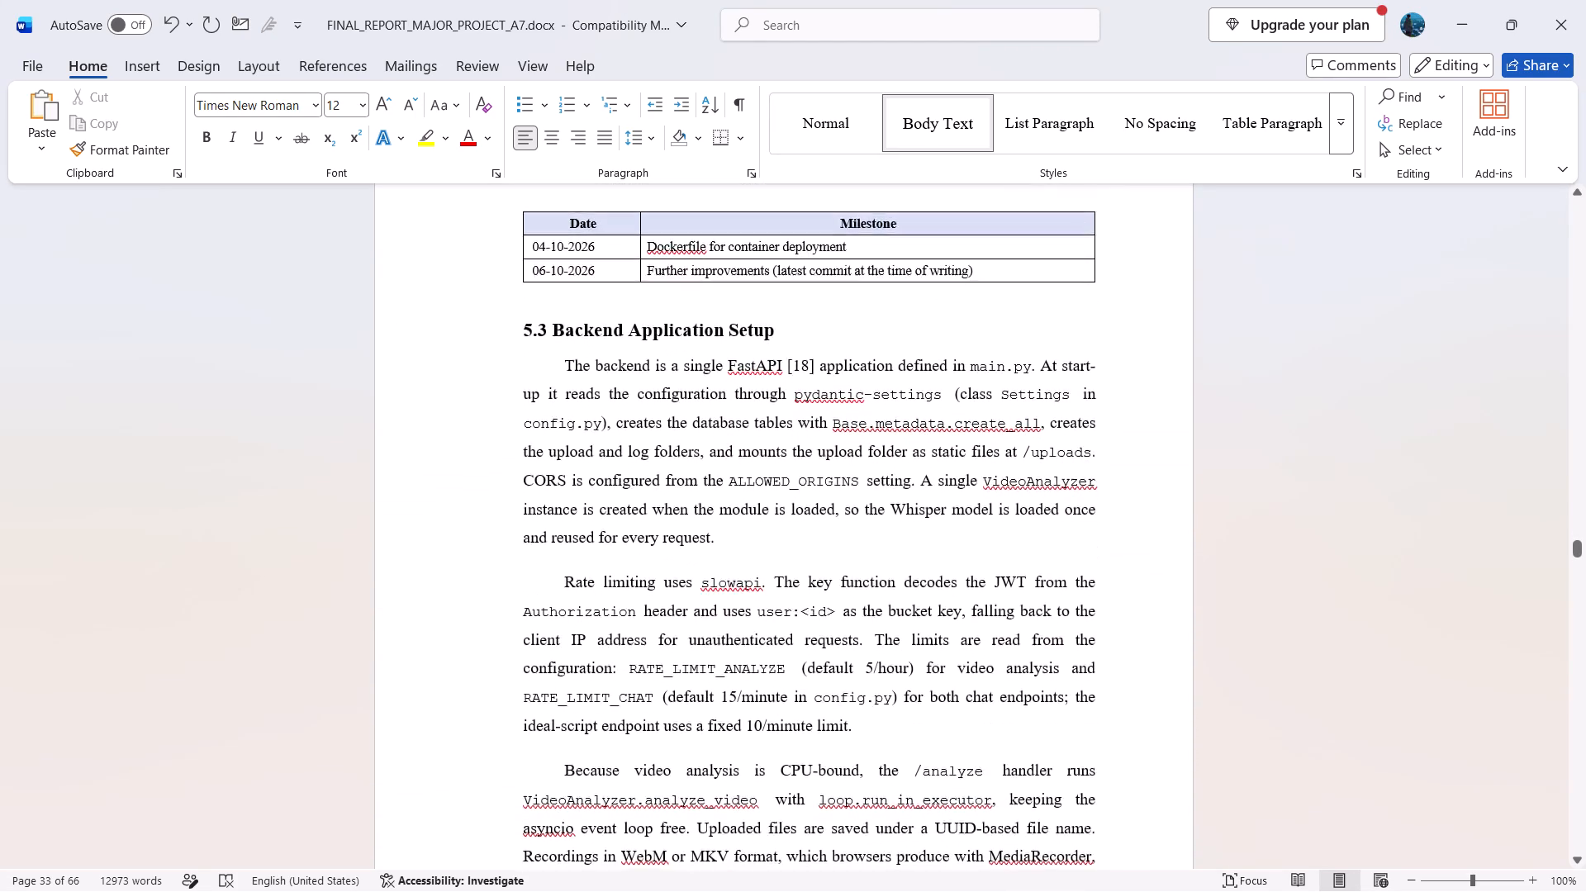
scroll(976, 492, down, 4)
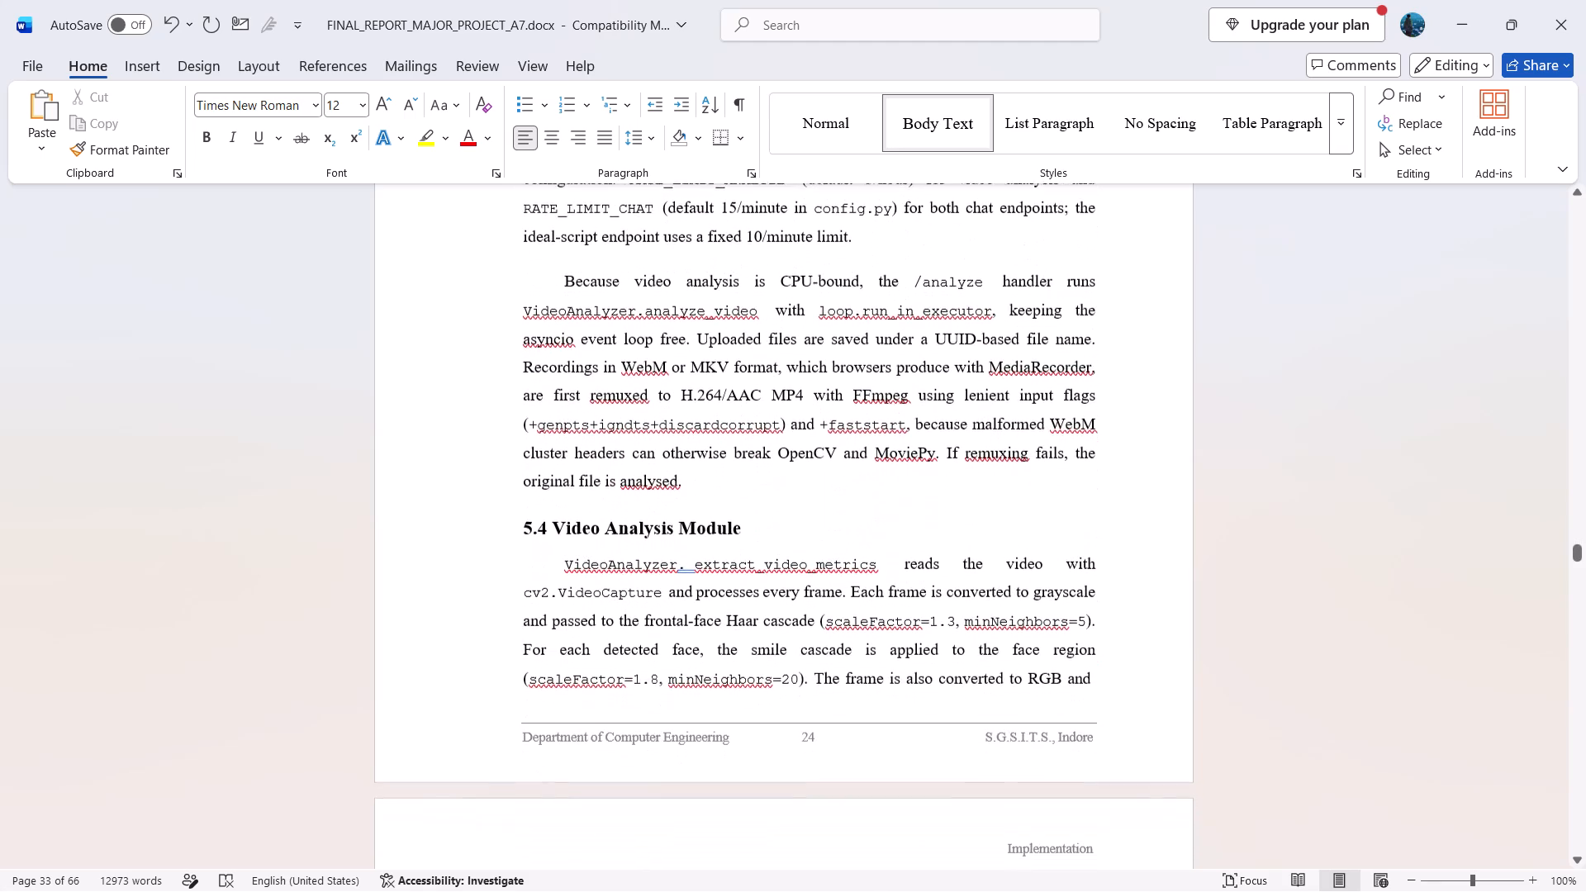
scroll(976, 492, down, 3)
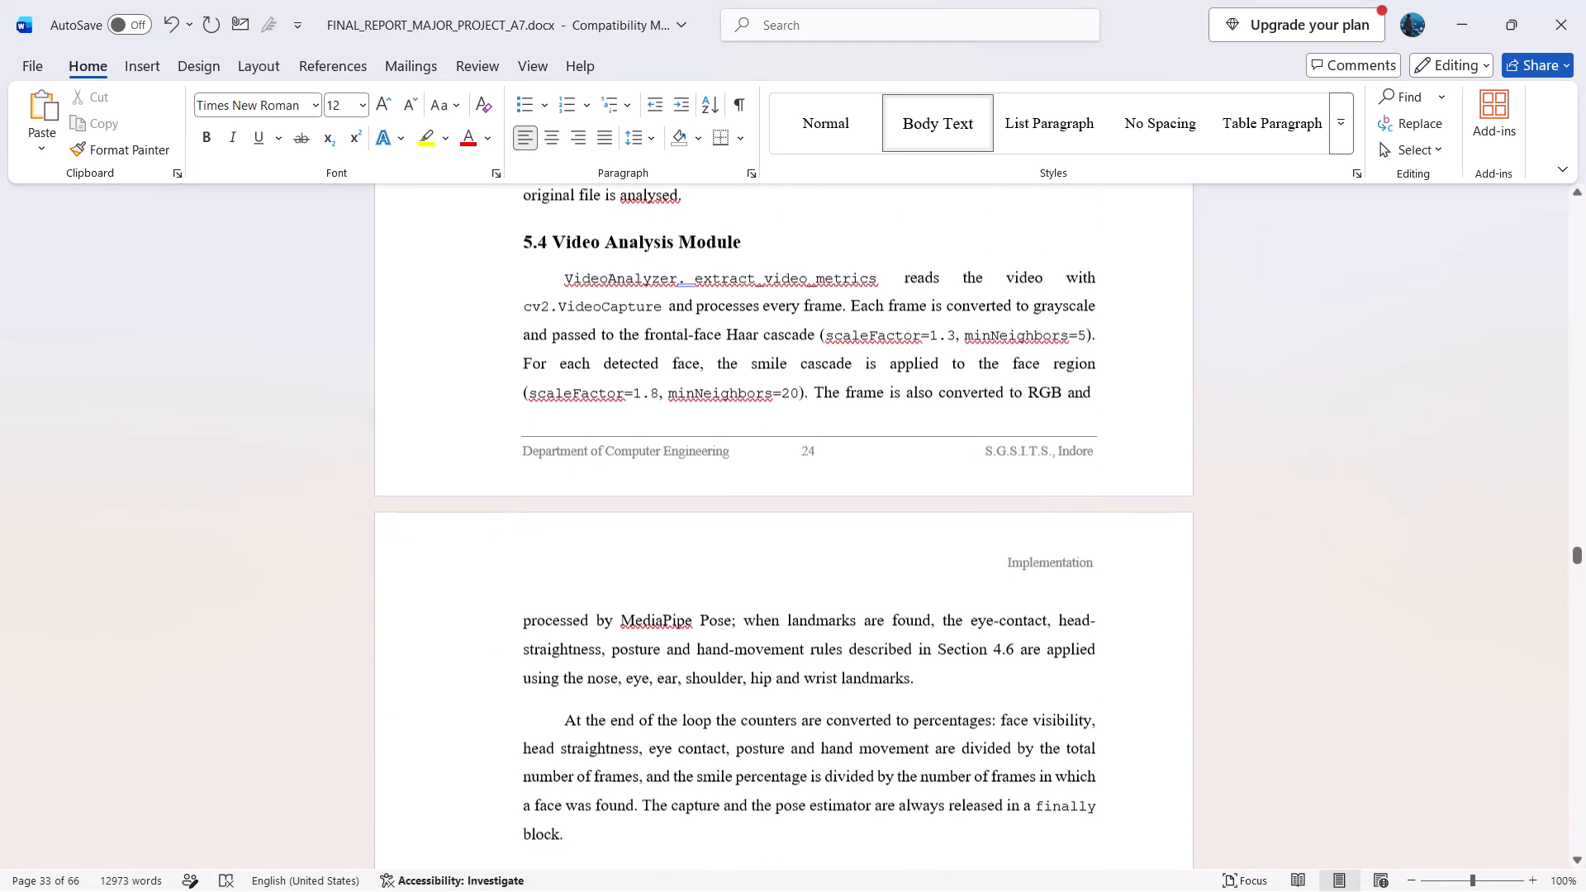
scroll(976, 492, down, 2)
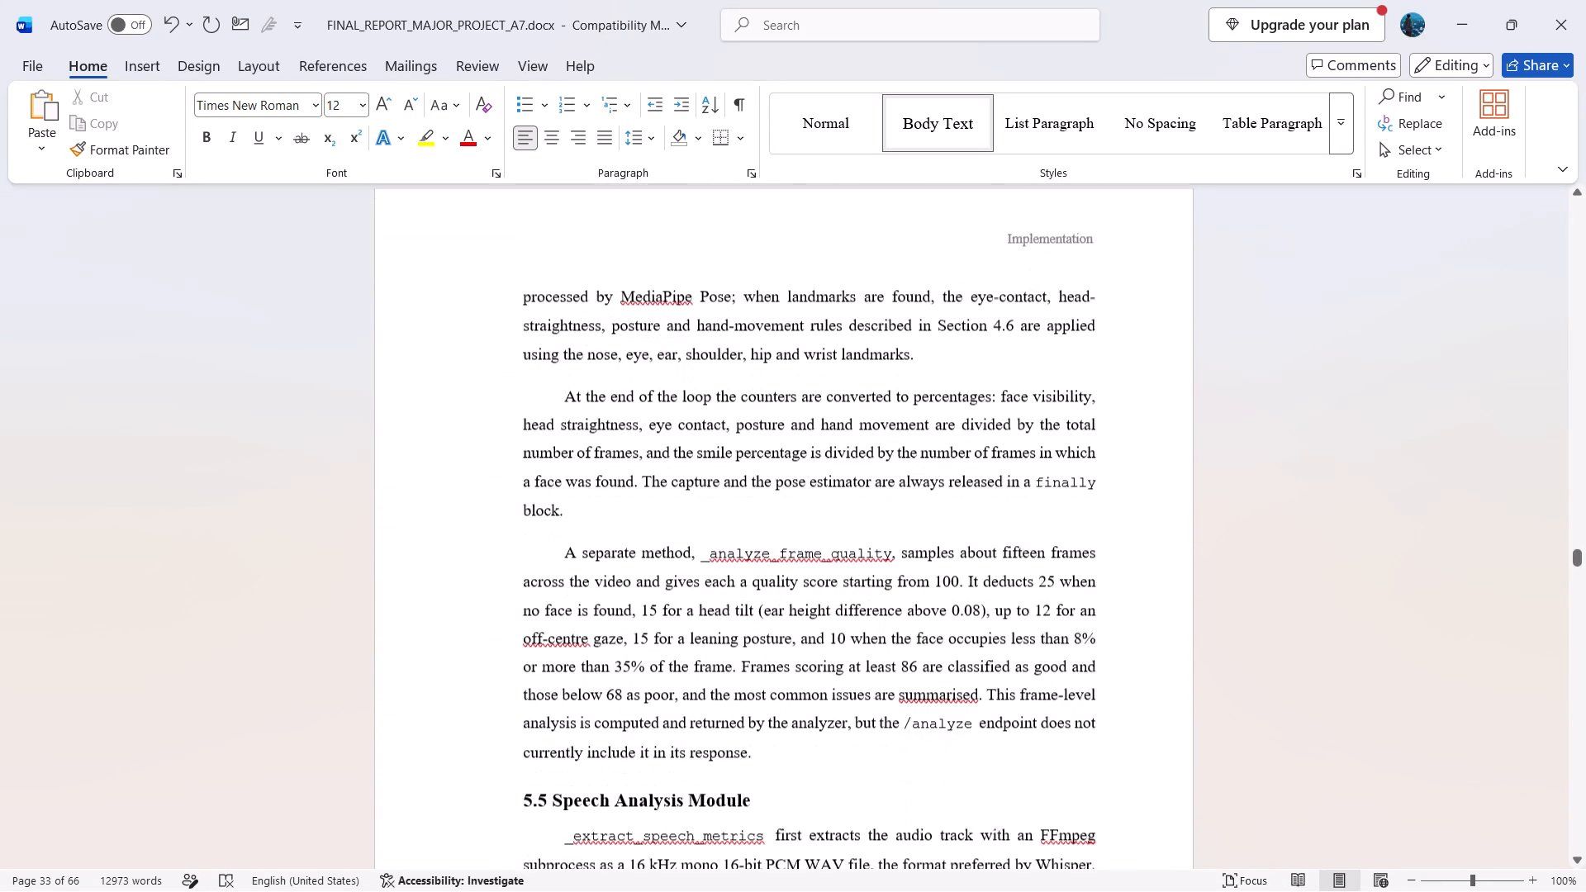
Review sections 5.5 Speech Analysis Module, 5.6 Coaching Report and AI Mentor, and 5.7 Ideal Script Generation for "Confidence AI" mentions.
scroll(976, 492, down, 3)
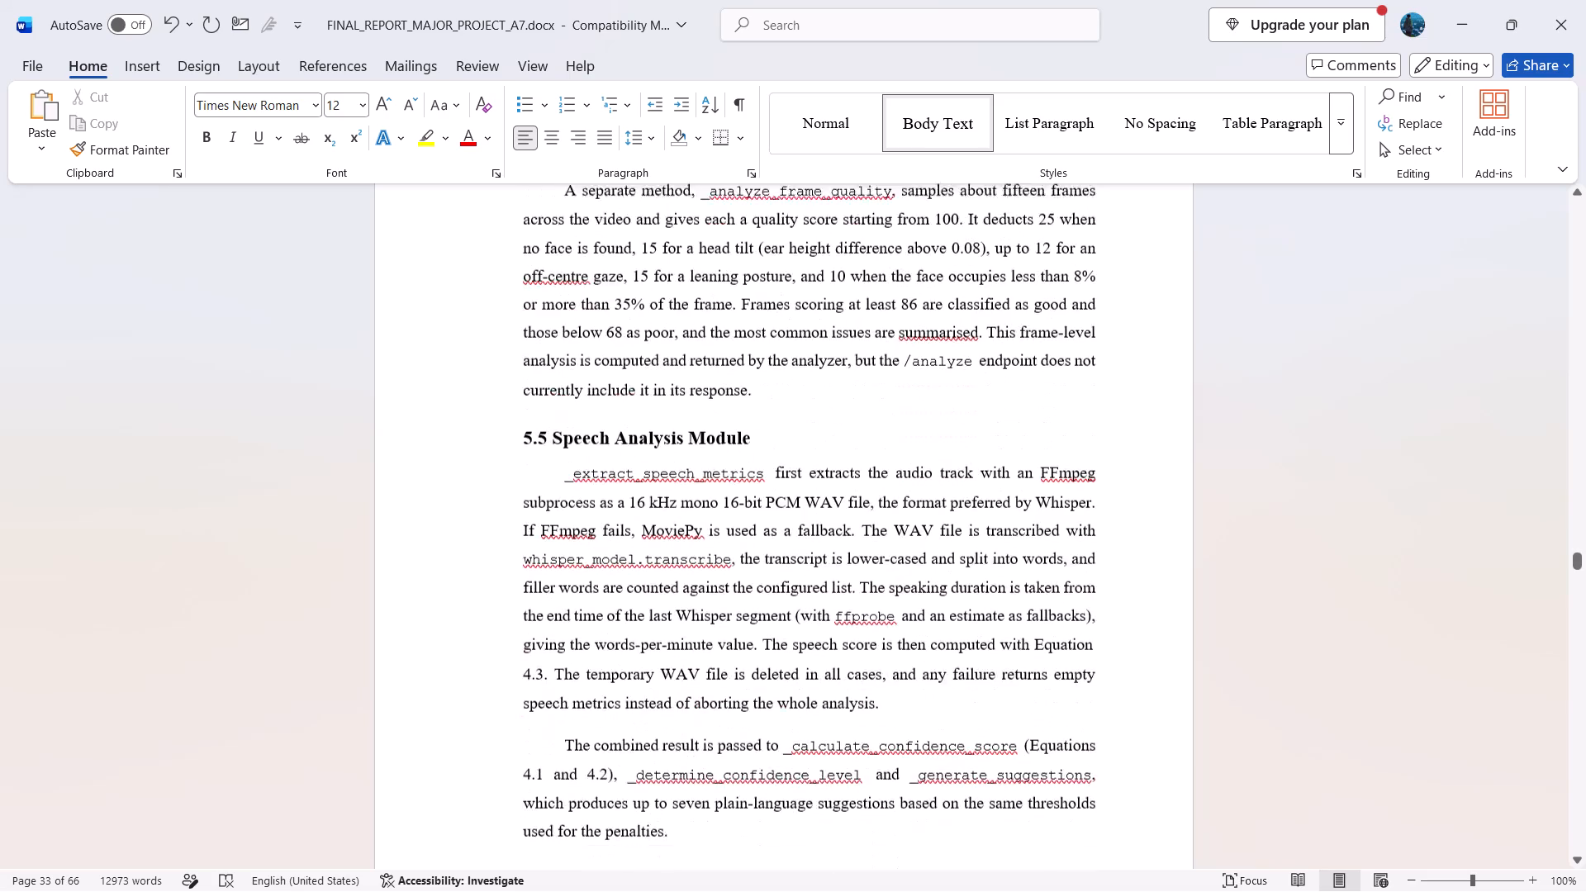
scroll(976, 492, down, 3)
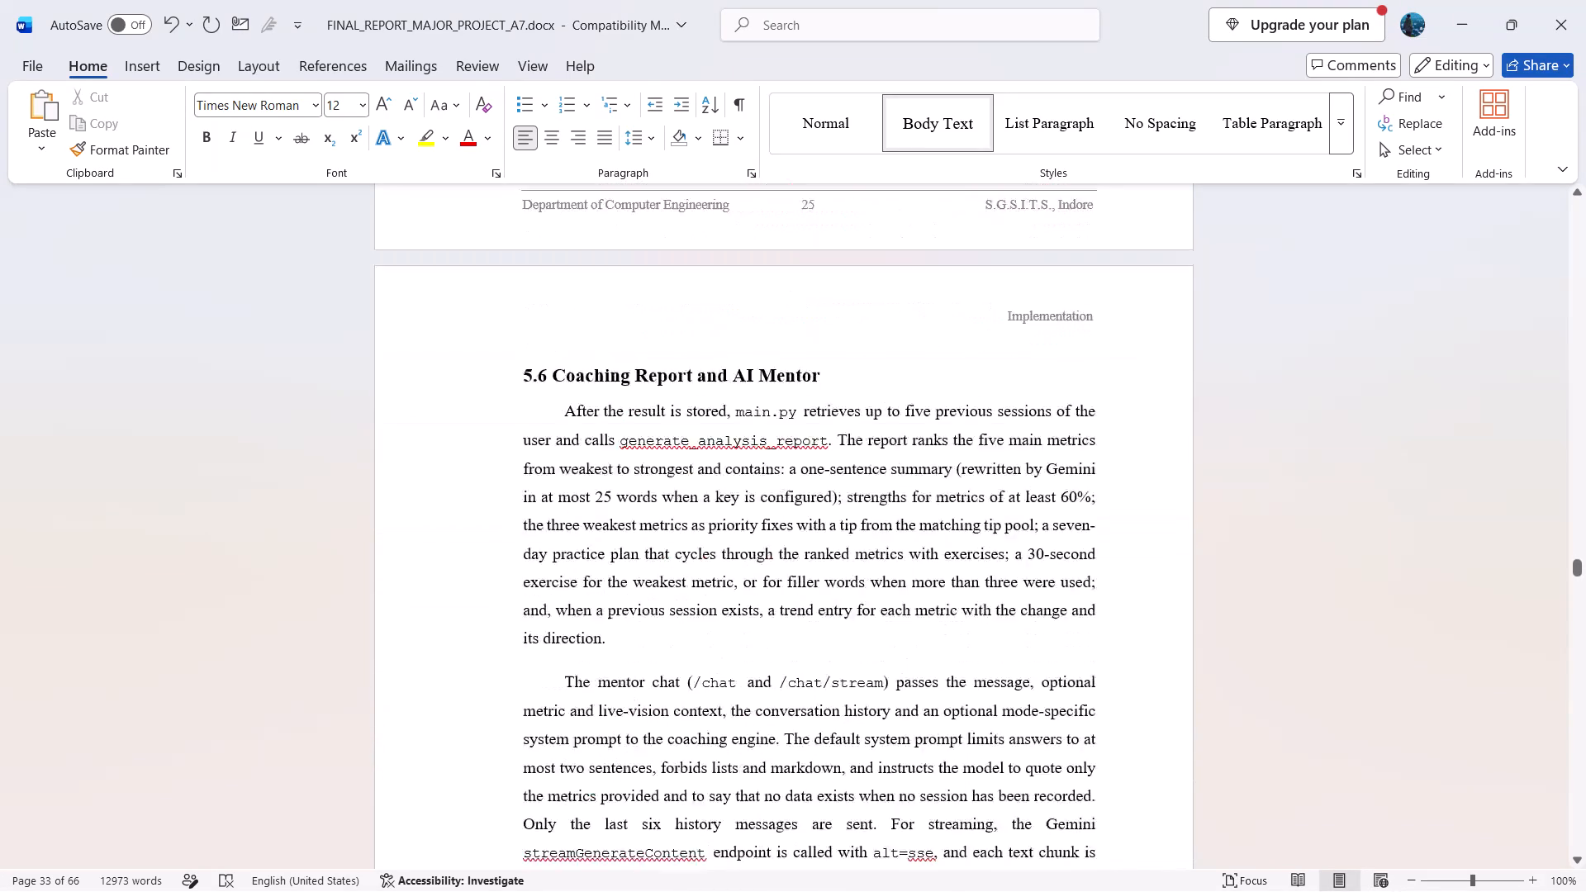
scroll(976, 492, down, 3)
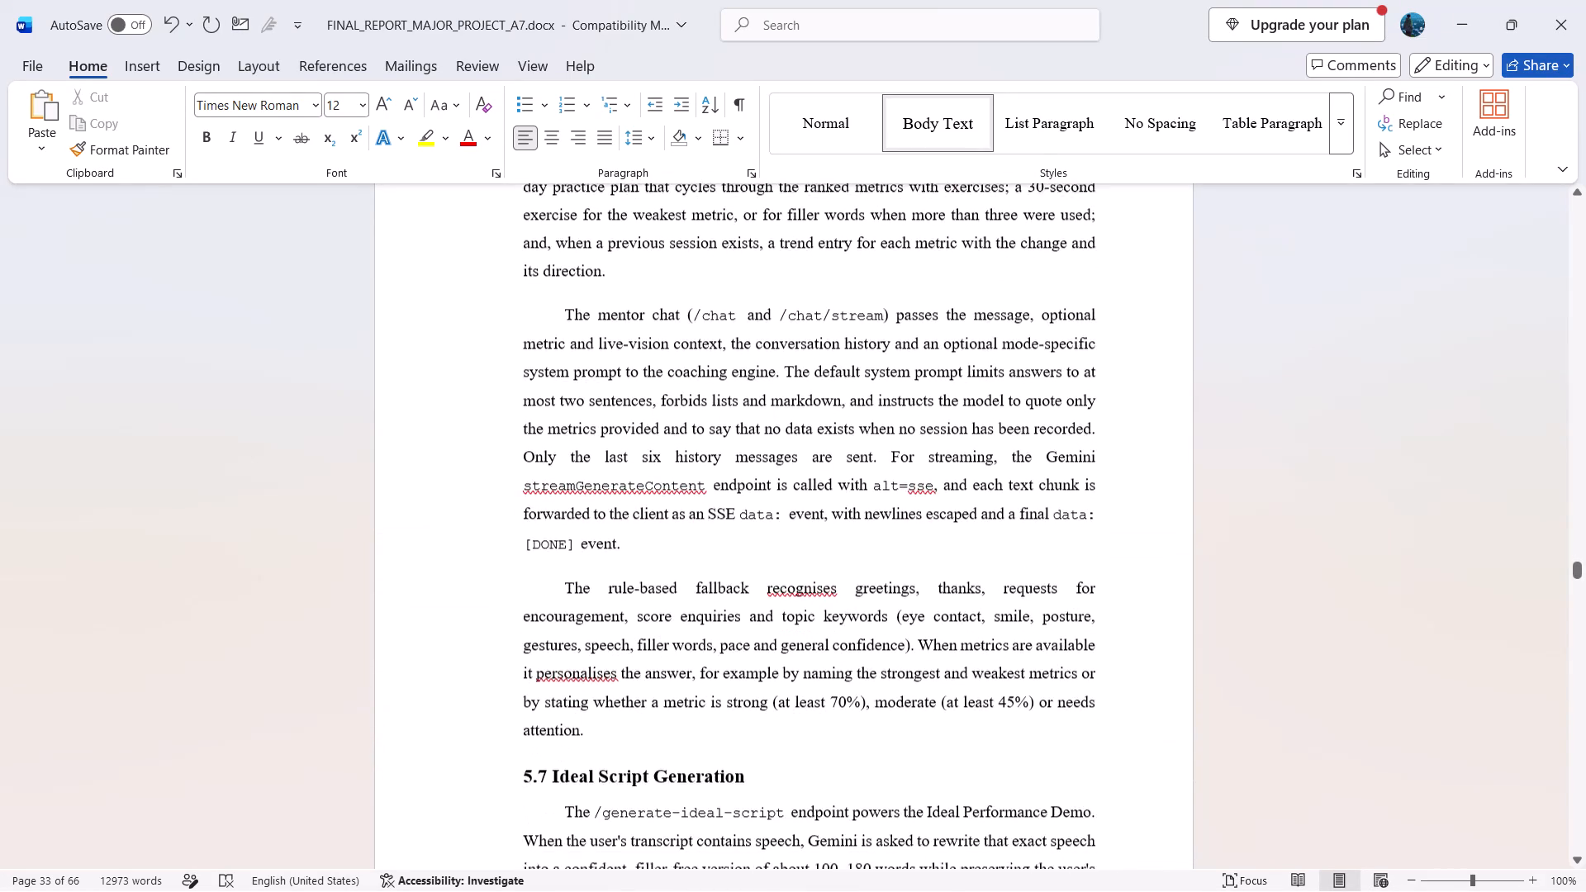
scroll(976, 492, down, 2)
Review sections 5.8 Authentication and User Management and 5.9 Real-Time Progress over WebSocket for "Confidence AI" mentions.
scroll(976, 492, down, 1)
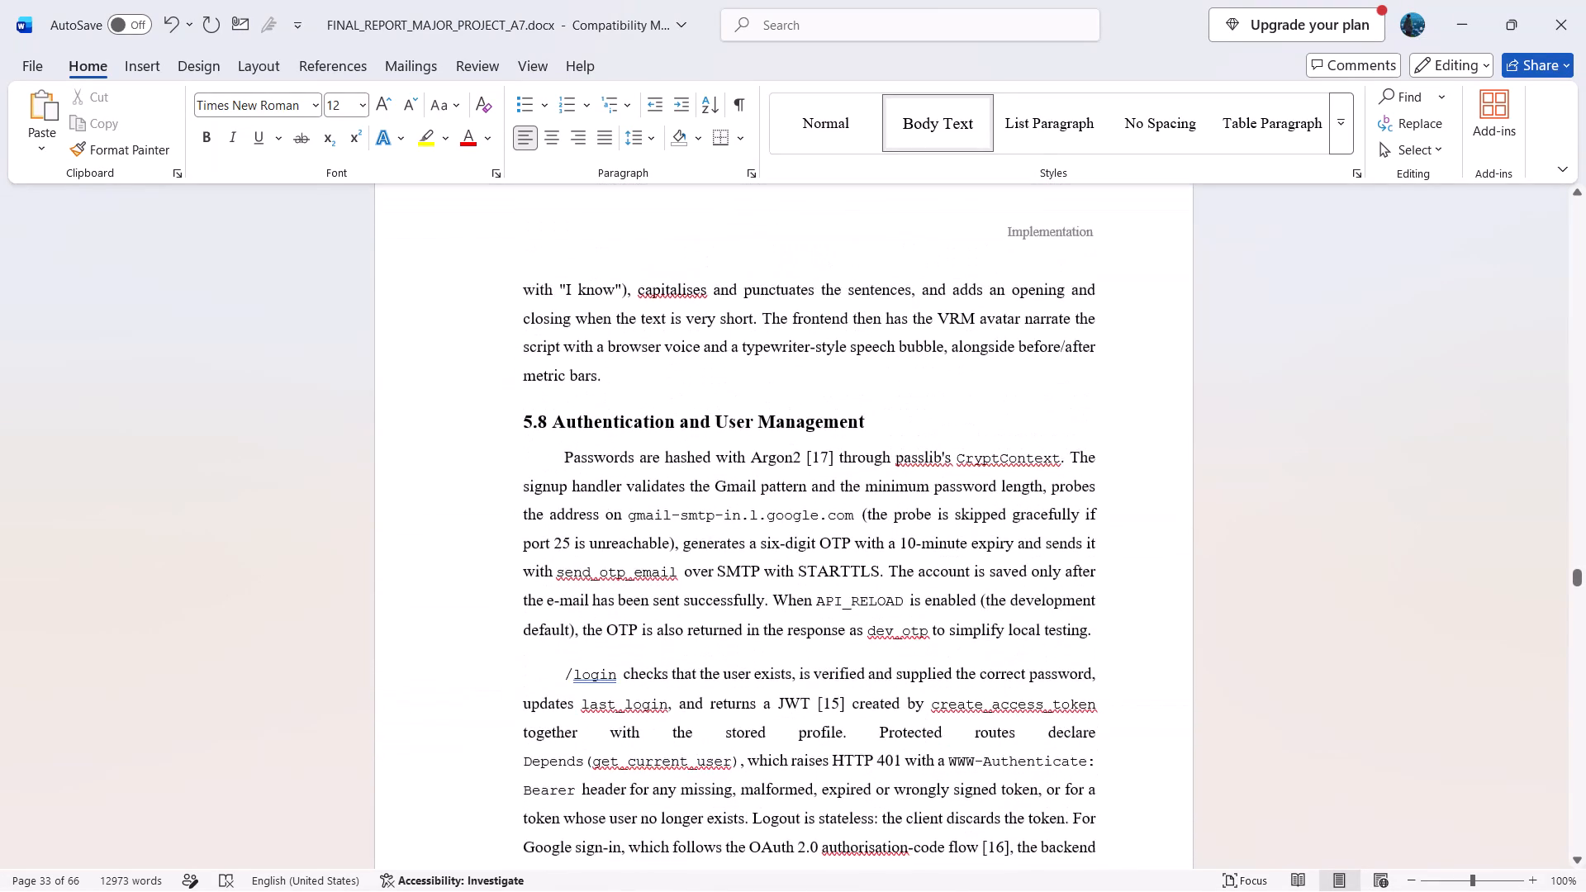
scroll(976, 492, down, 3)
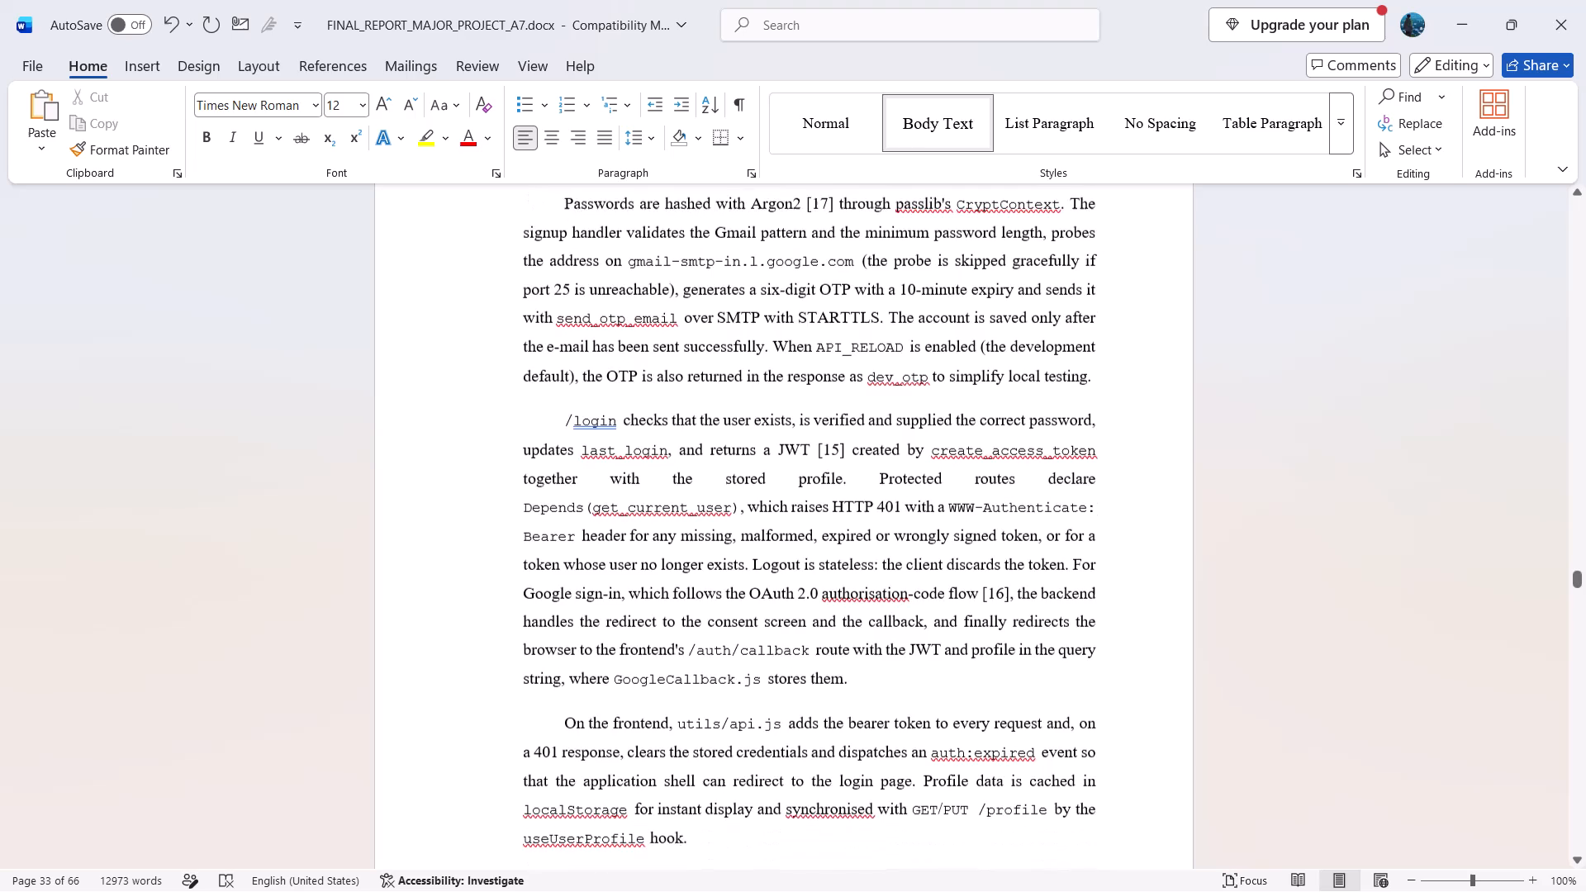
scroll(976, 492, down, 3)
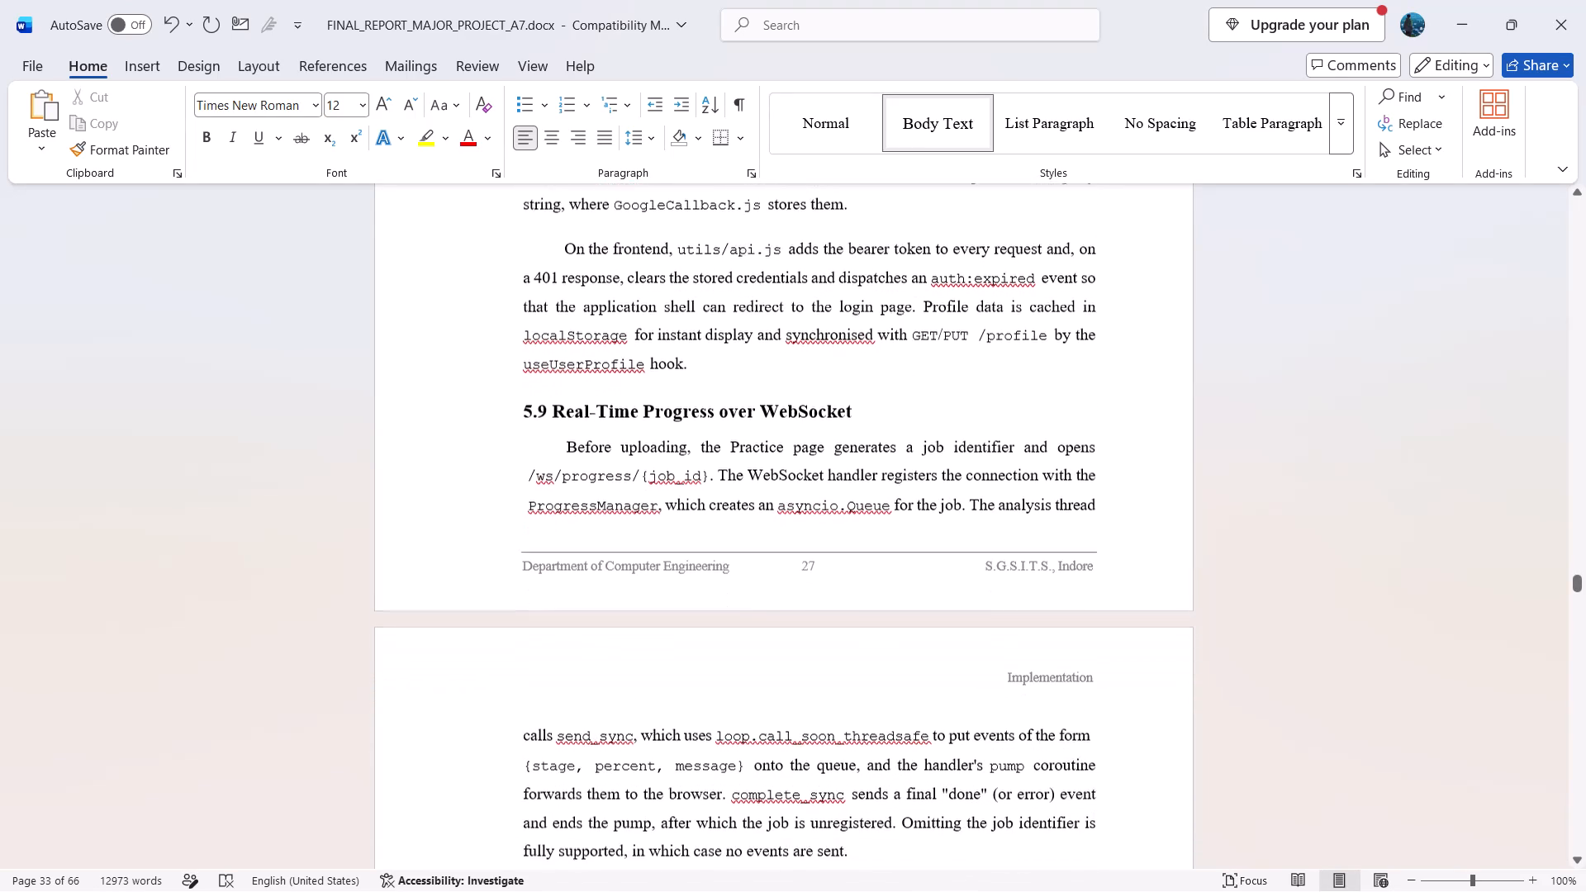
scroll(976, 492, down, 2)
Check sections 5.10 to 5.13, from Frontend Implementation through Deployment, for "Confidence AI" mentions.
scroll(976, 492, down, 1)
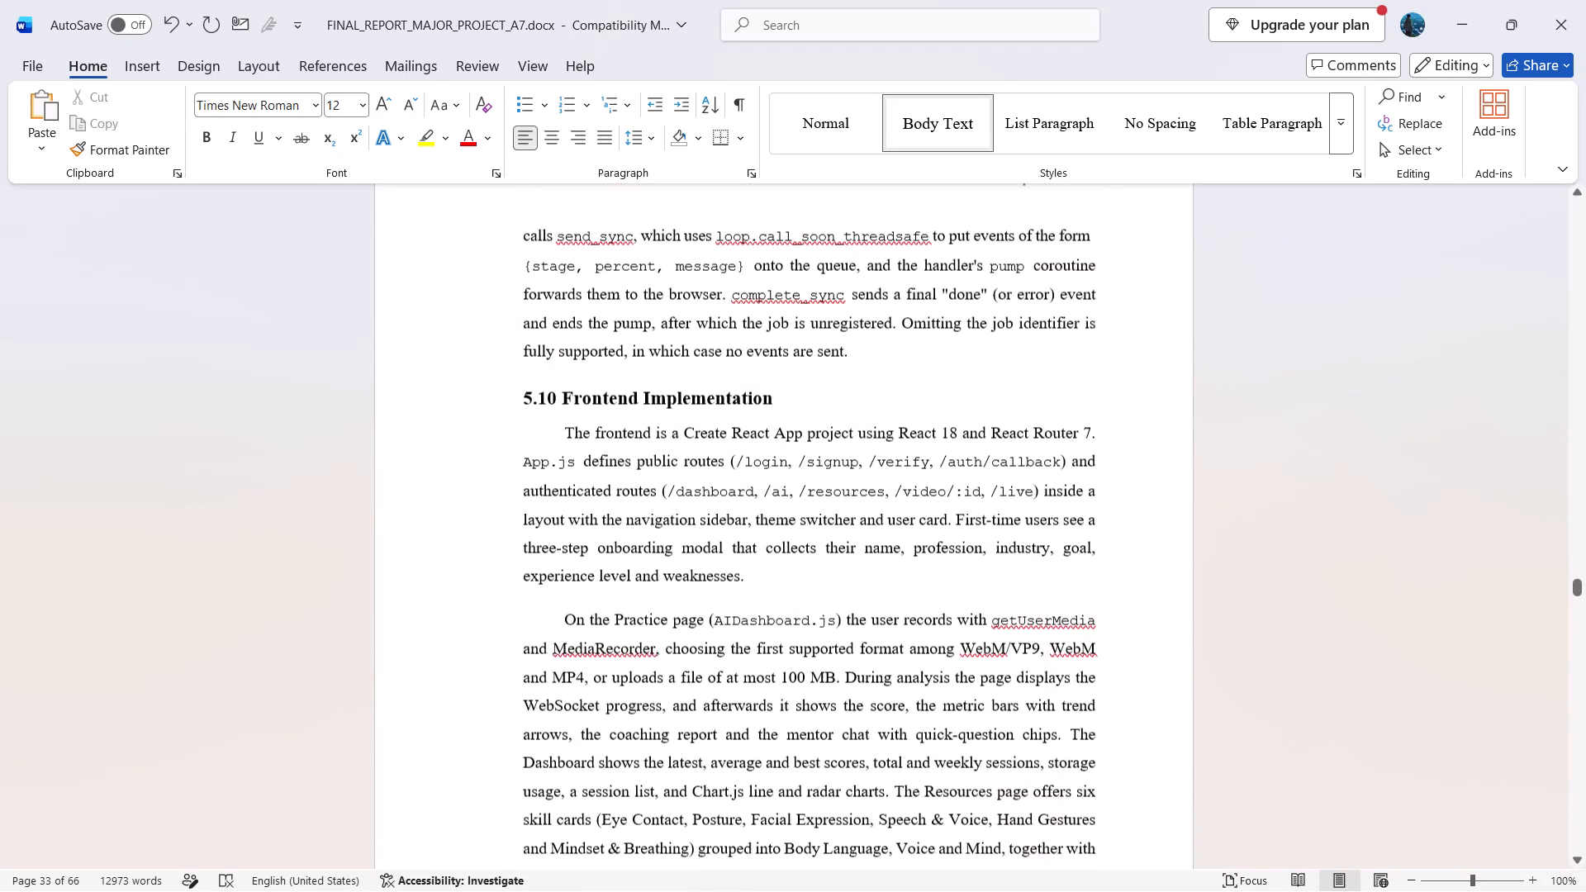
scroll(976, 492, down, 3)
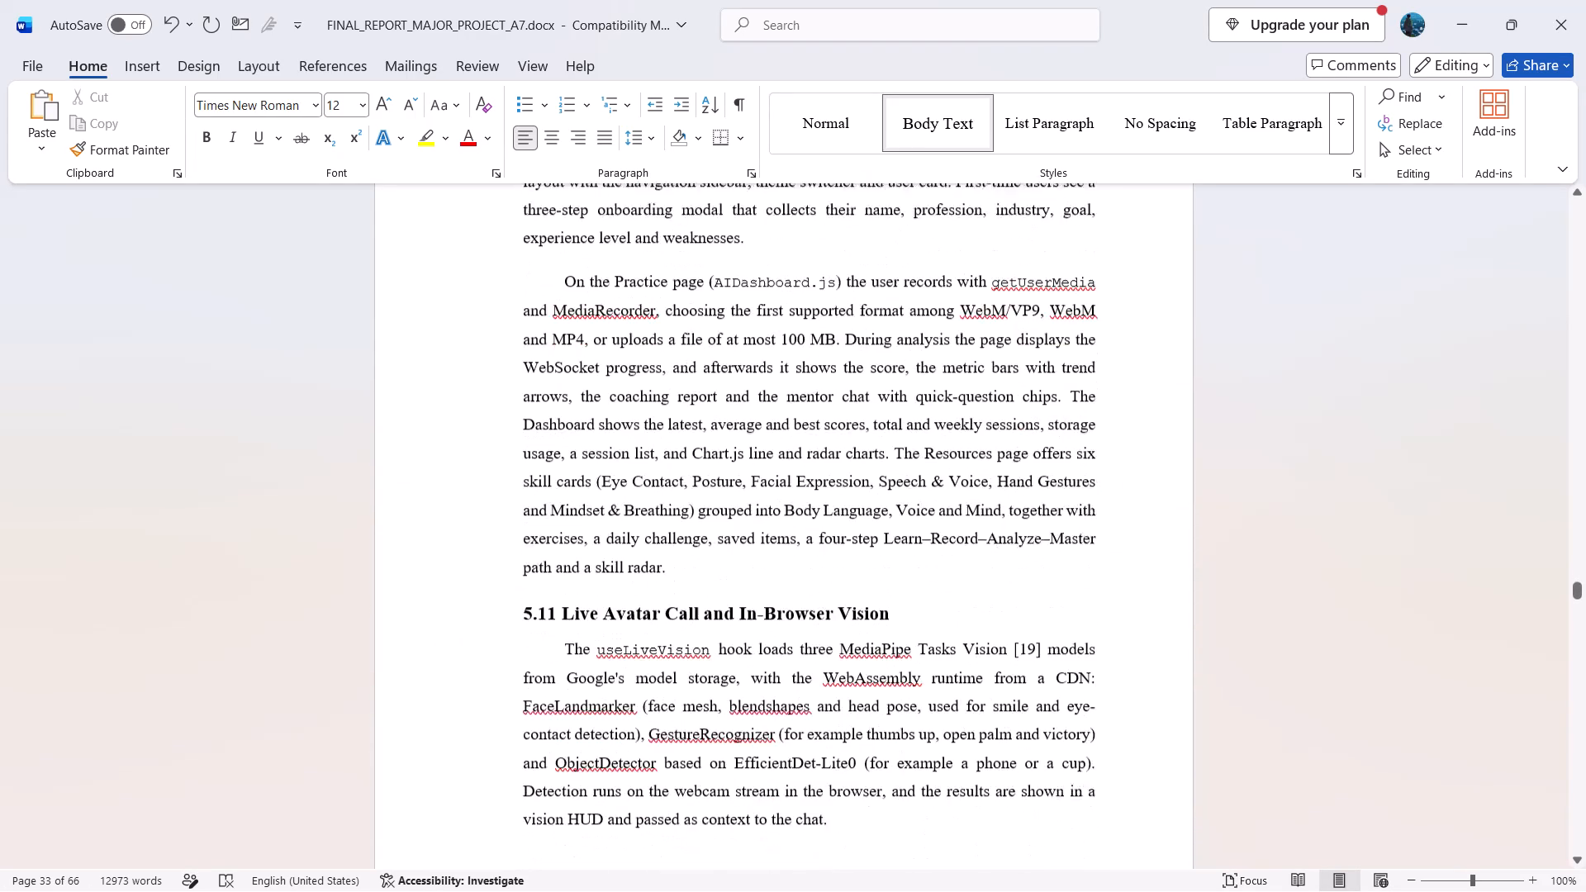
scroll(976, 492, down, 2)
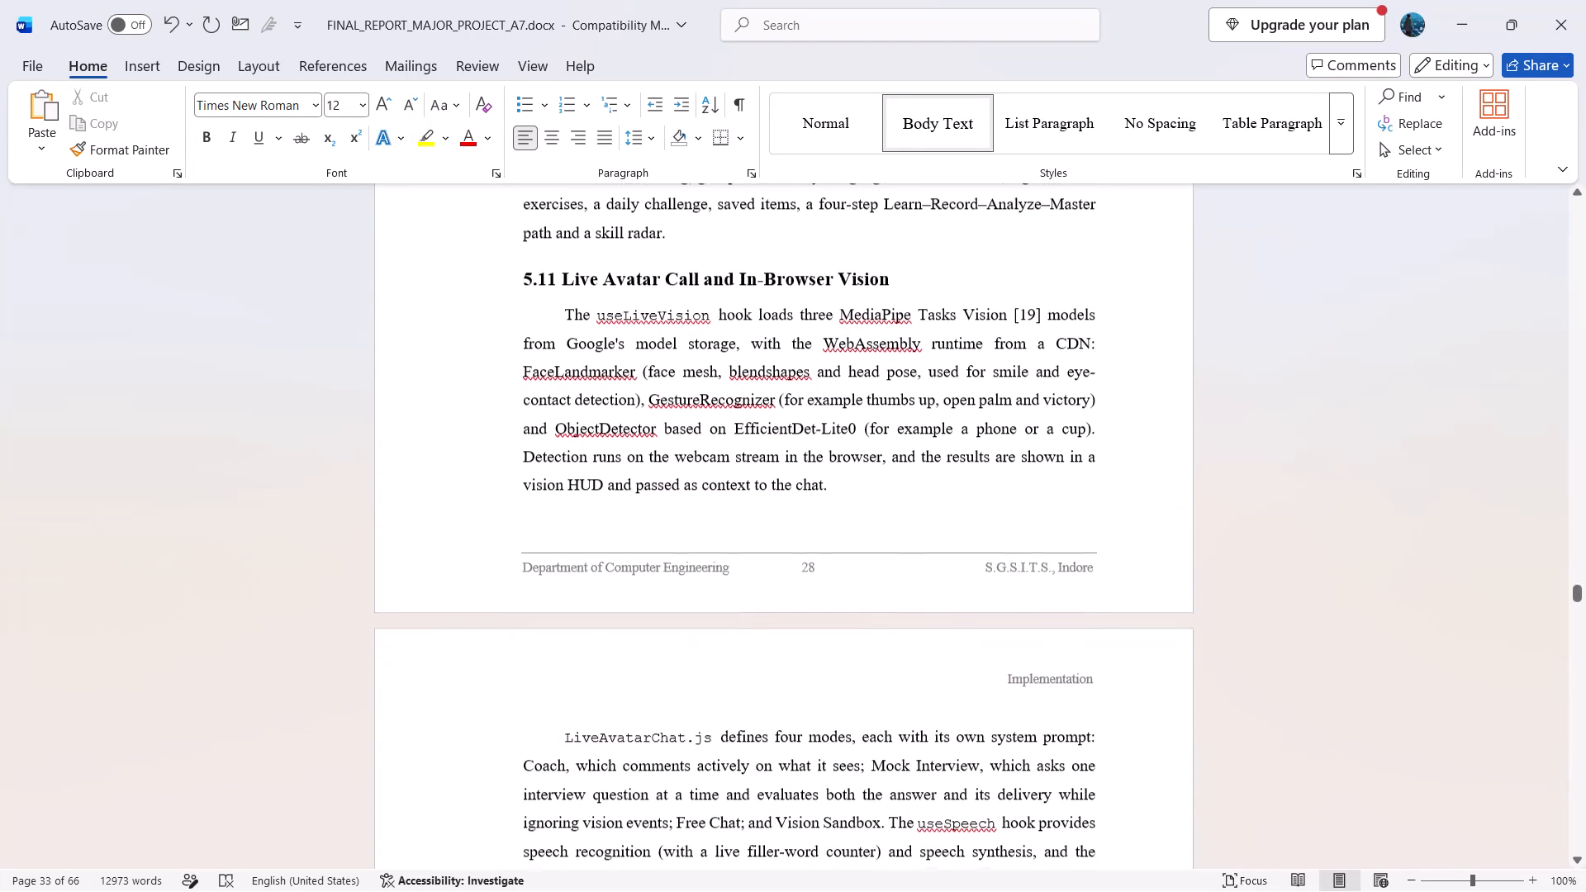
scroll(976, 492, down, 2)
scroll(976, 492, up, 1)
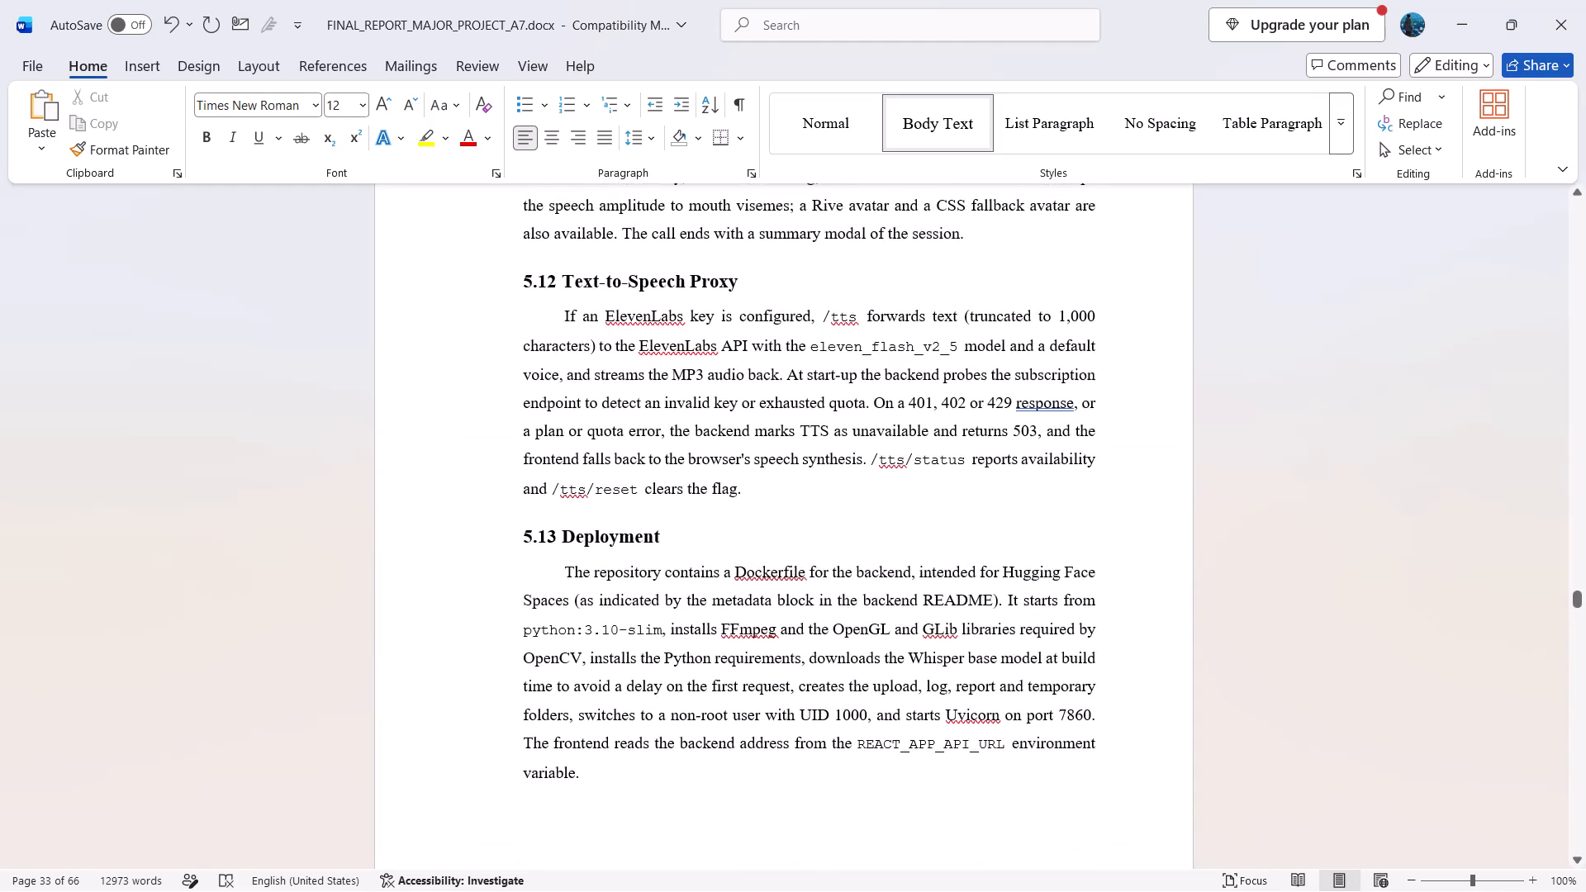
Review Chapter 6 sections 6.1 Testing Strategy and 6.2 Test Environment, including Tables 6.1 and 6.2, for "Confidence AI" mentions.
scroll(976, 492, down, 3)
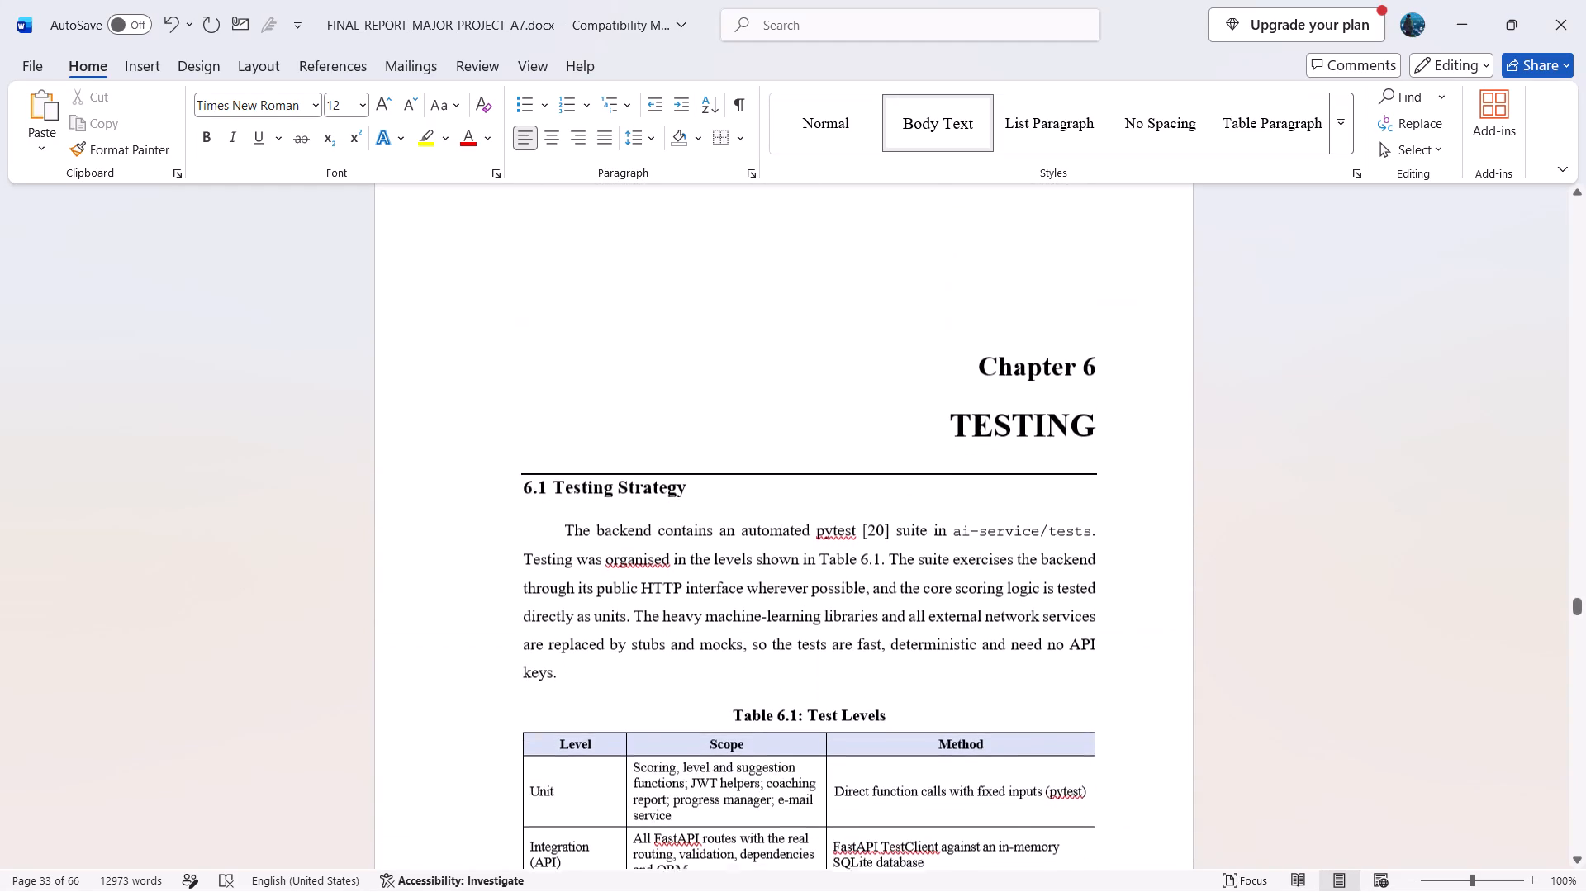
scroll(976, 492, down, 3)
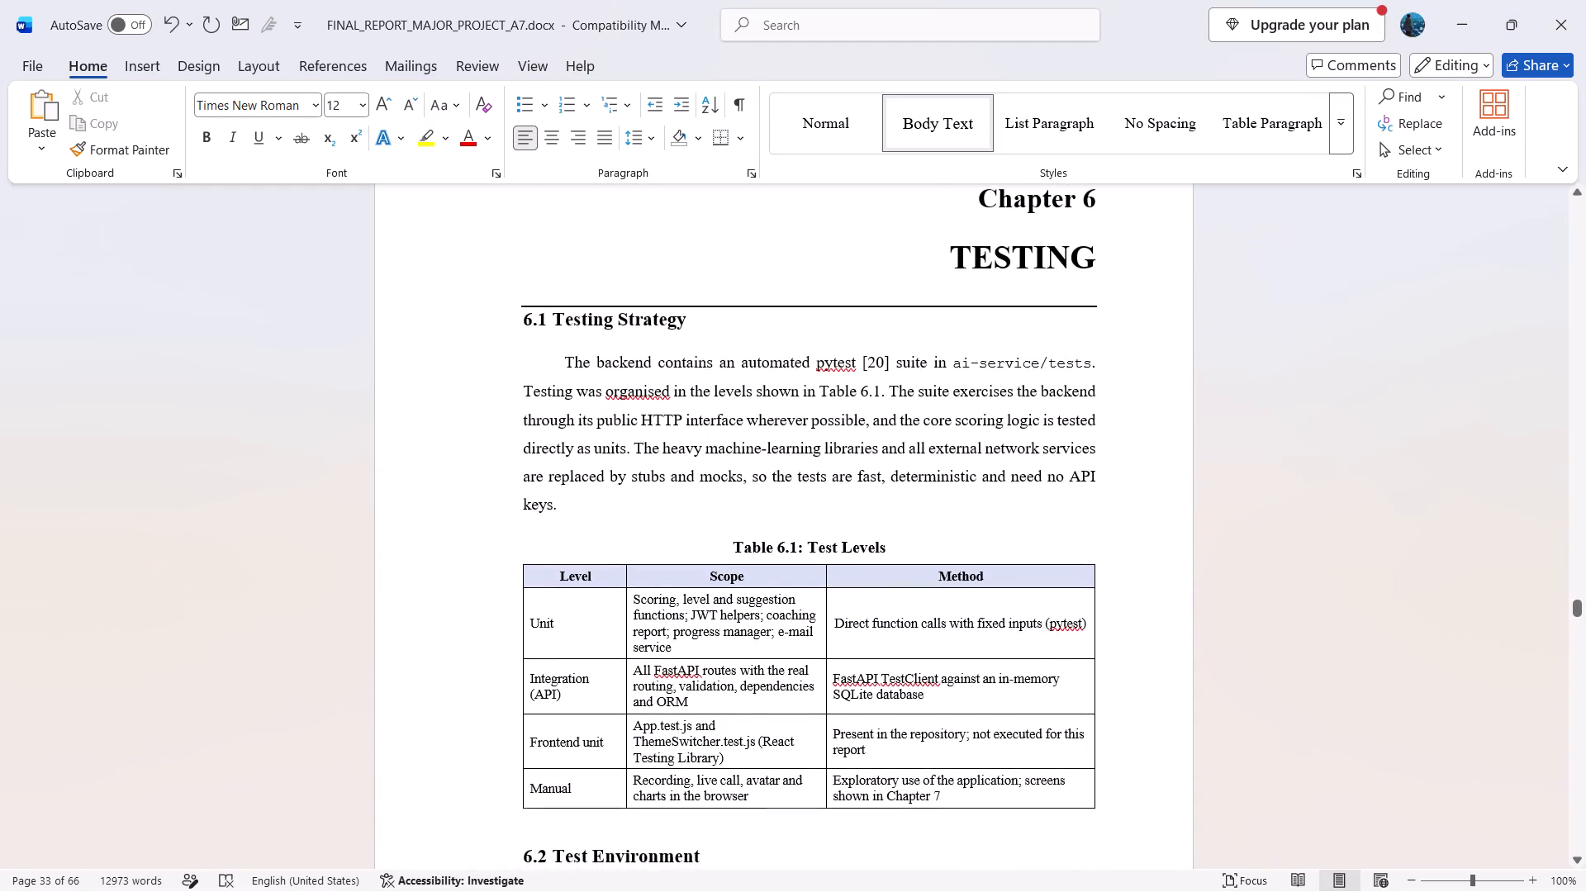
scroll(976, 492, down, 2)
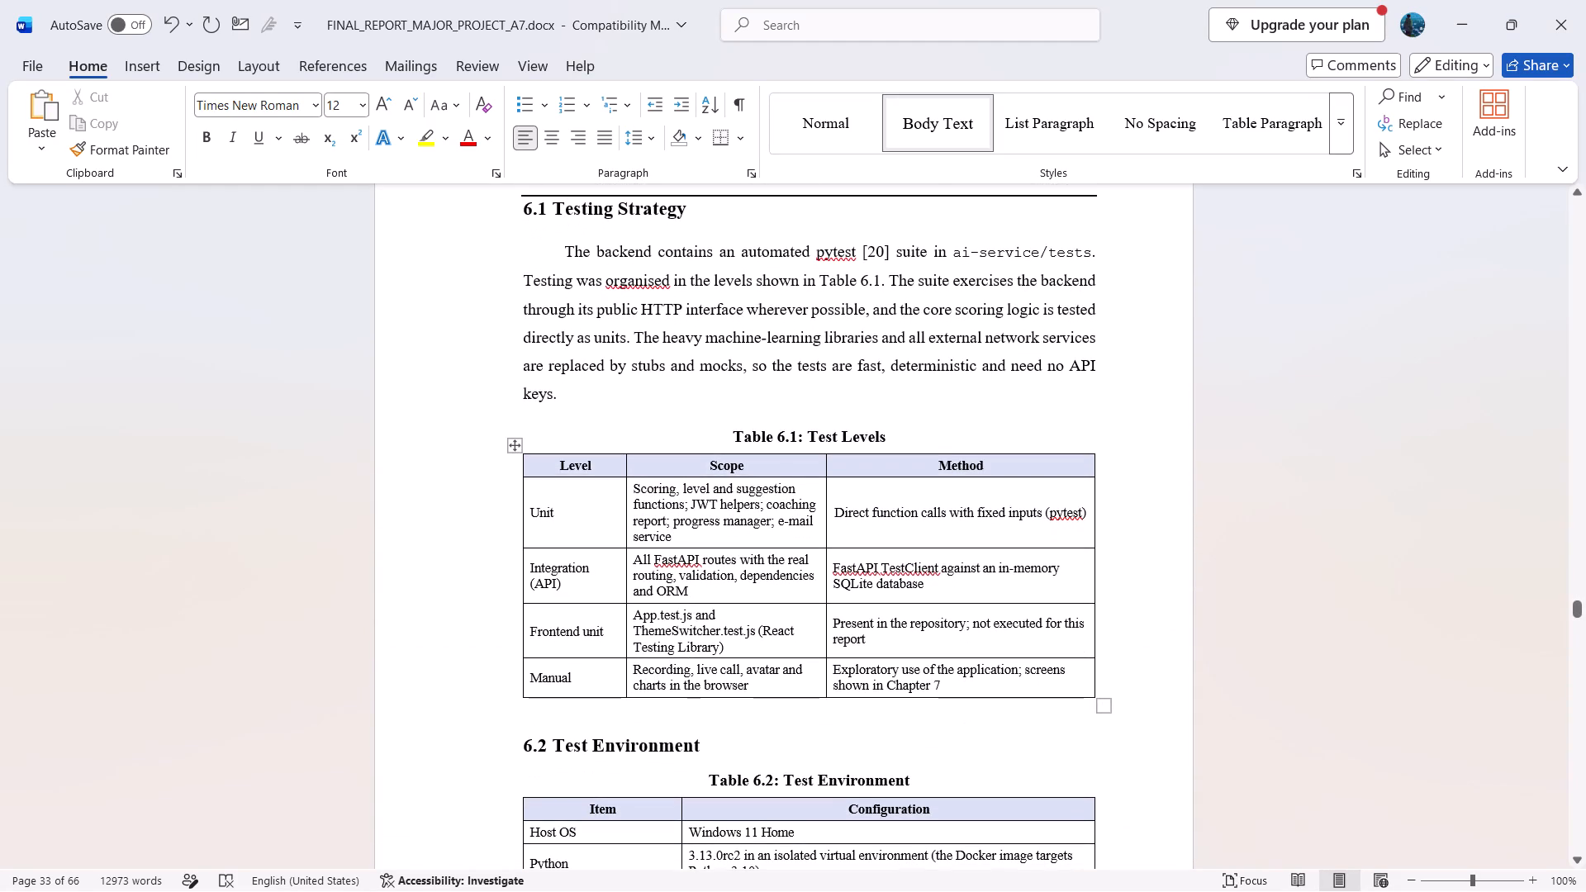
scroll(976, 492, down, 1)
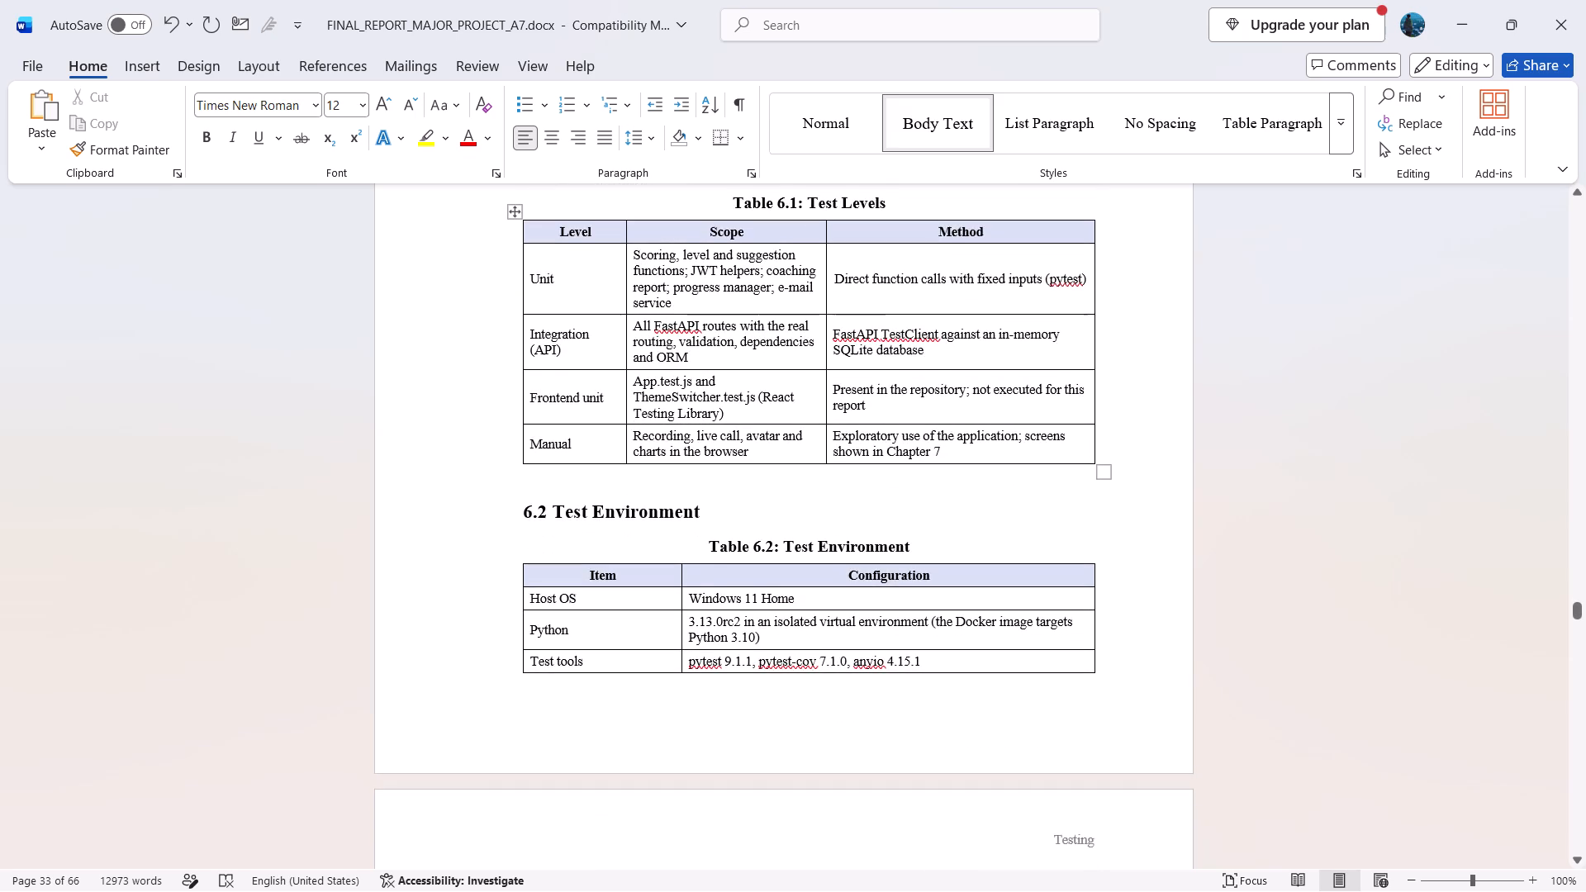
scroll(976, 492, down, 3)
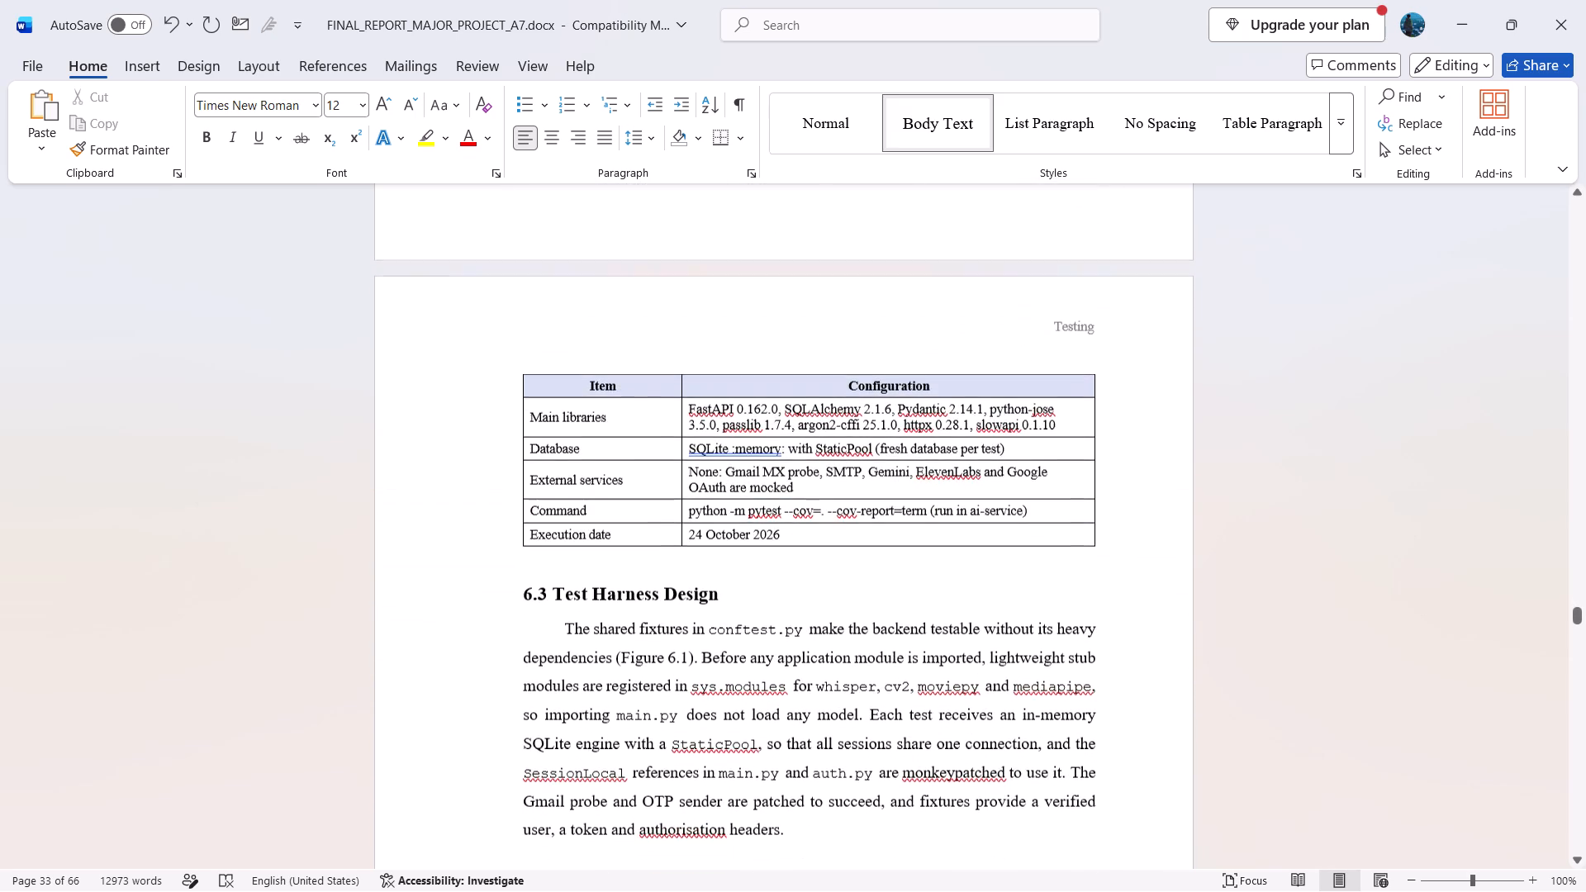
Check sections 6.3 Test Harness Design through 6.8 Test Execution Evidence, including Figure 6.1 and Table 6.3, for "Confidence AI" mentions.
scroll(976, 492, down, 2)
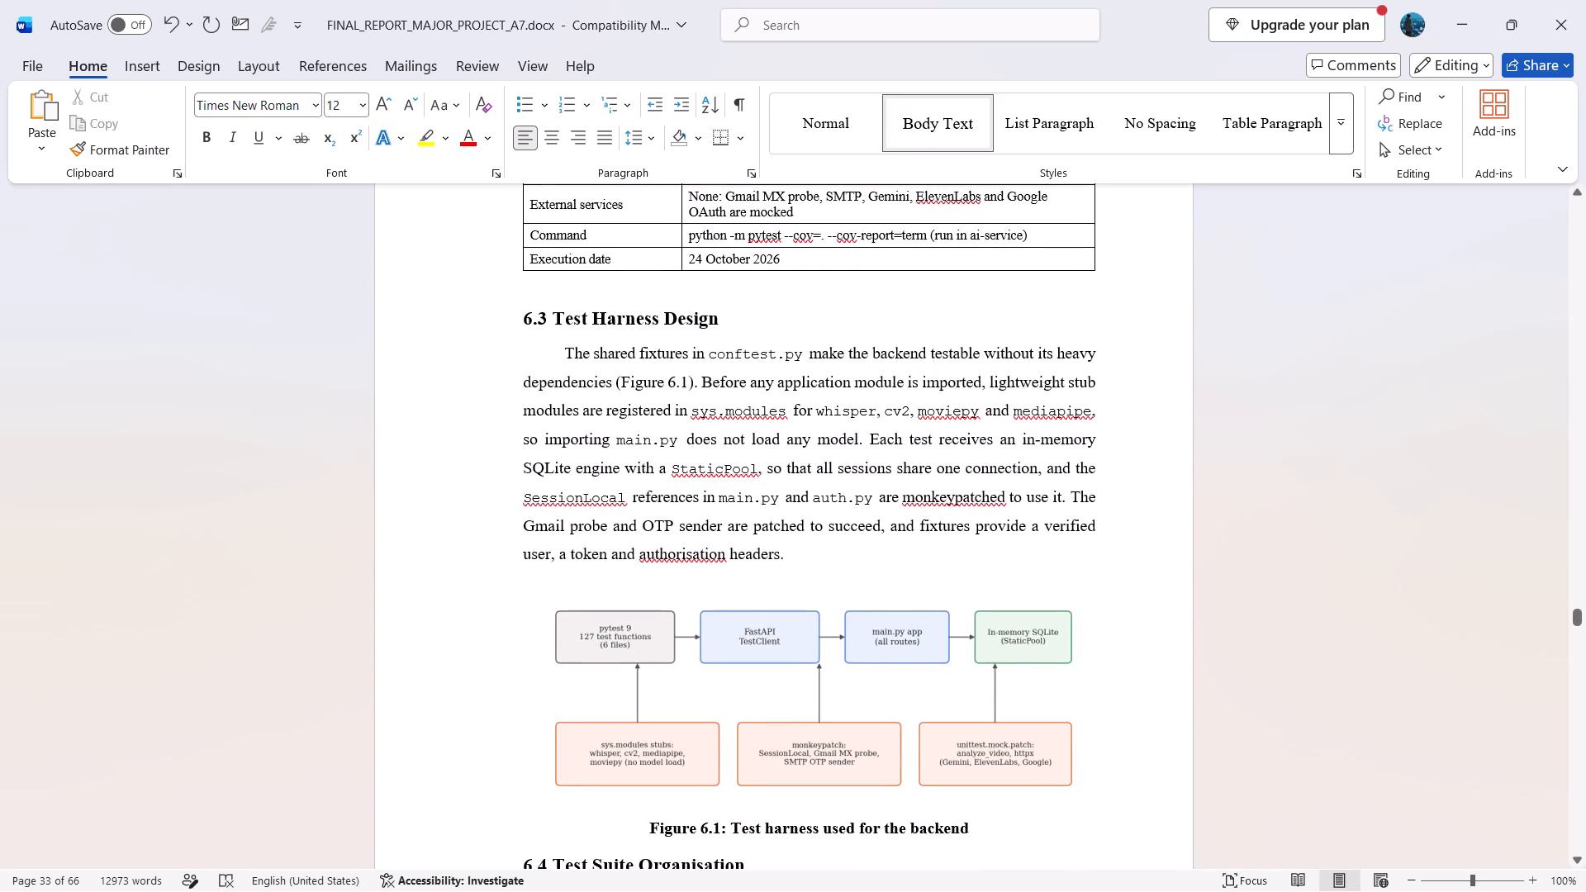
scroll(976, 492, down, 3)
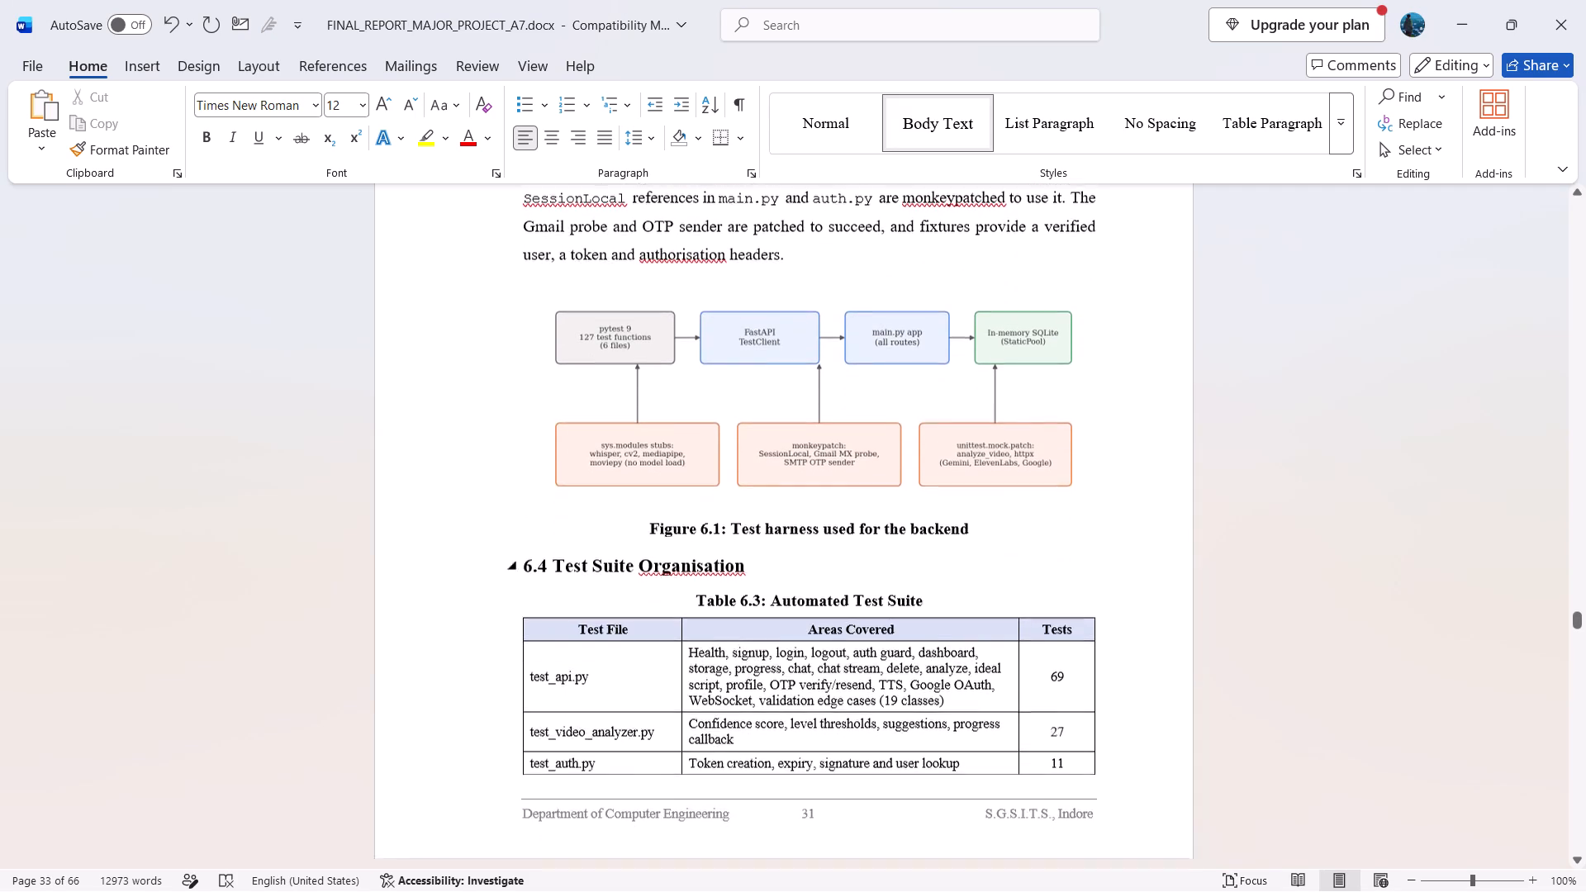
scroll(976, 492, down, 3)
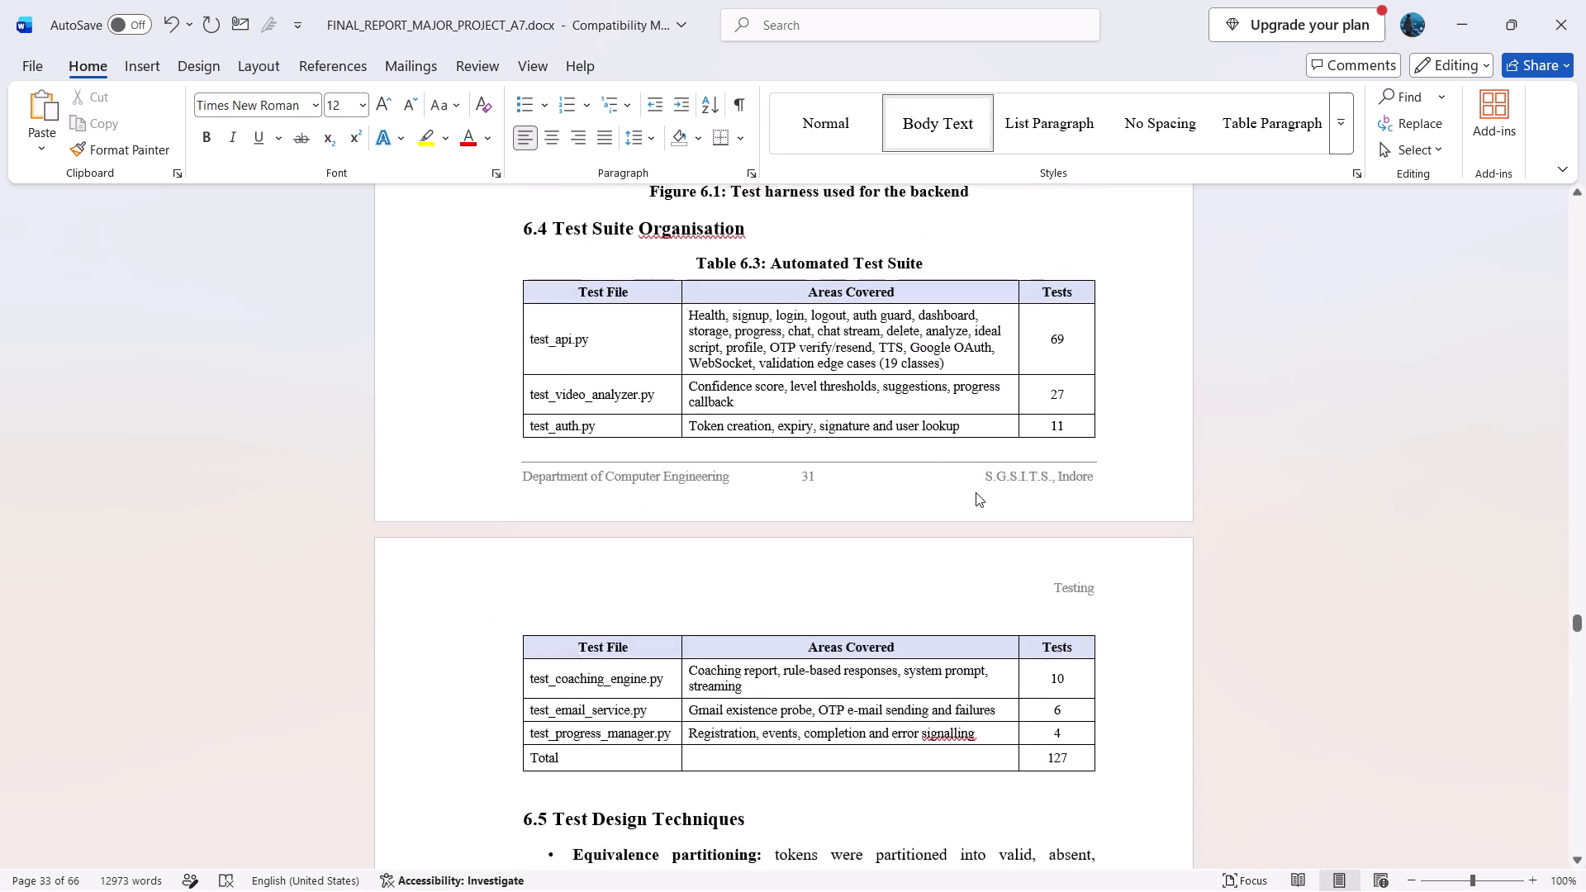
scroll(976, 492, down, 2)
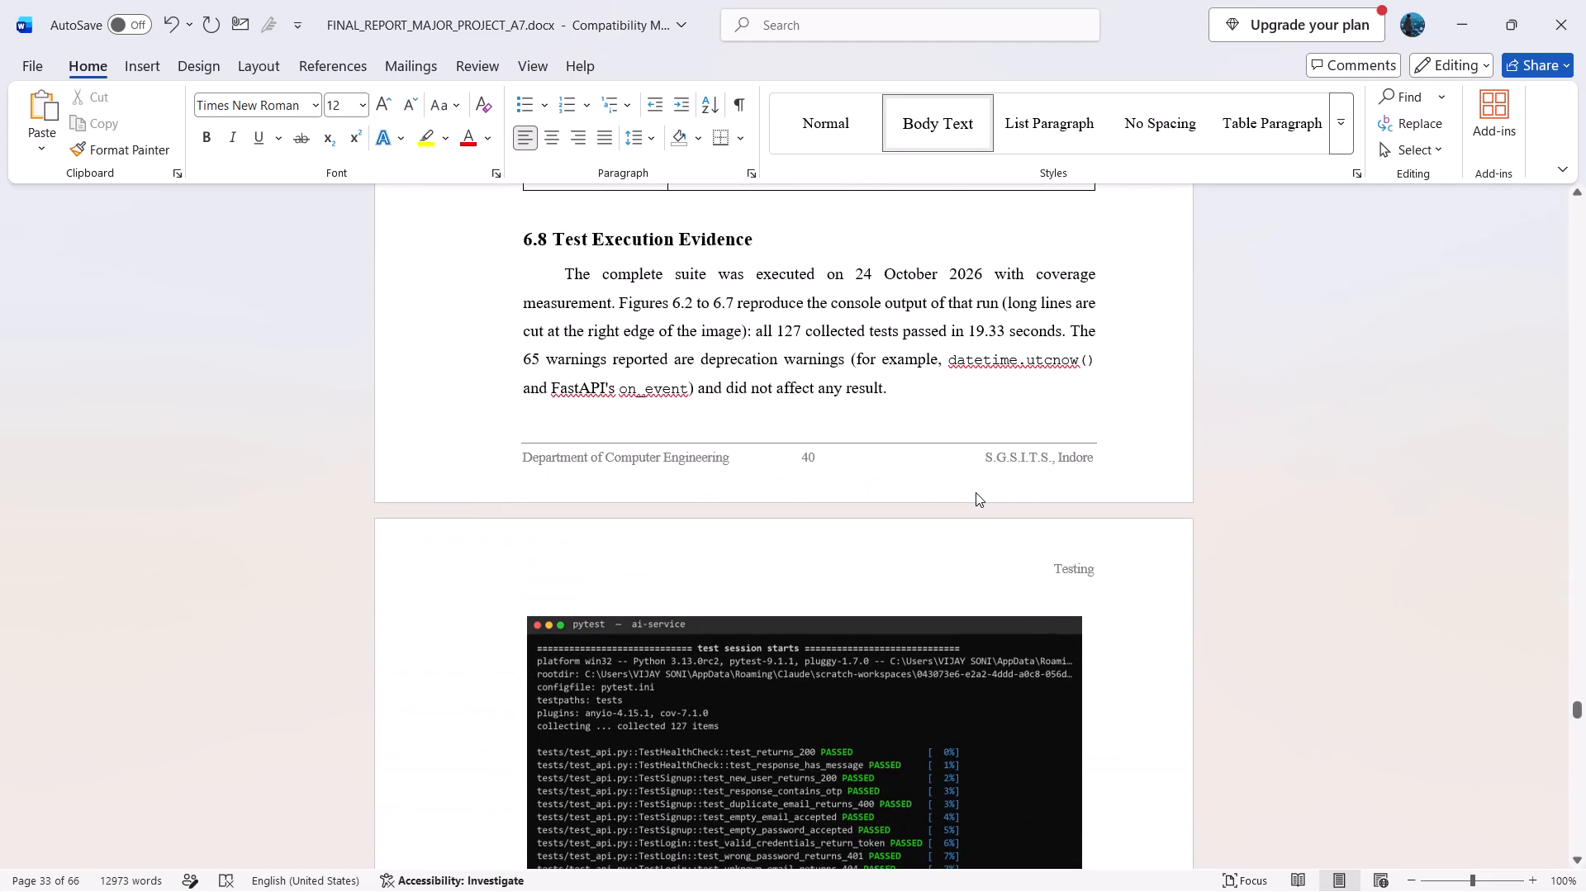
Examine the test run and coverage console screenshots in Figures 6.2 to 6.7 and their captions for "Confidence AI" mentions.
scroll(976, 492, down, 2)
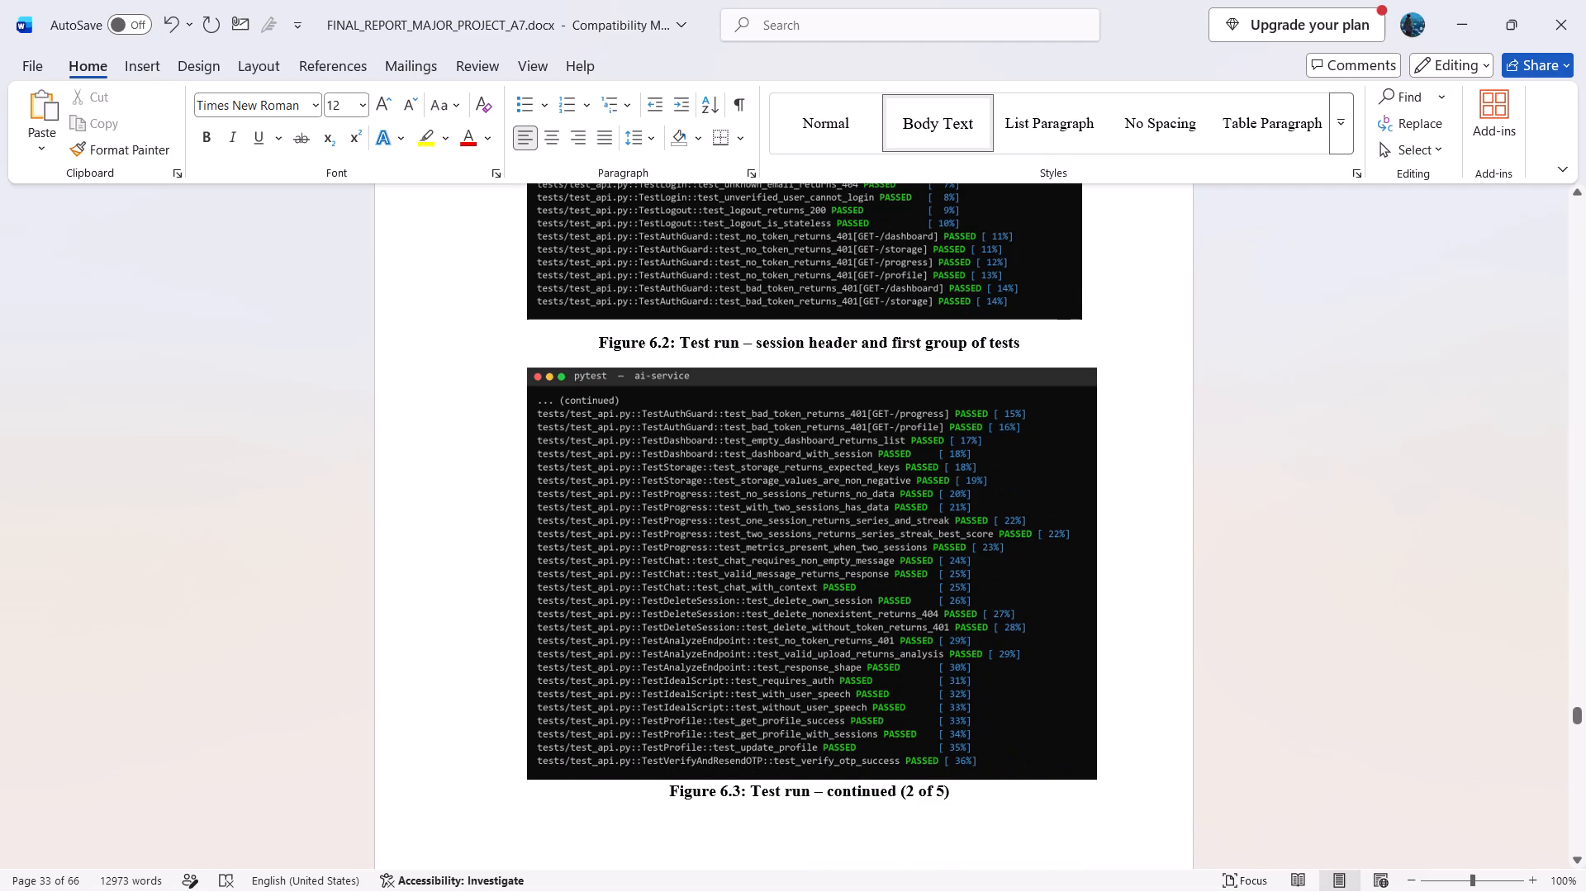
scroll(976, 492, down, 2)
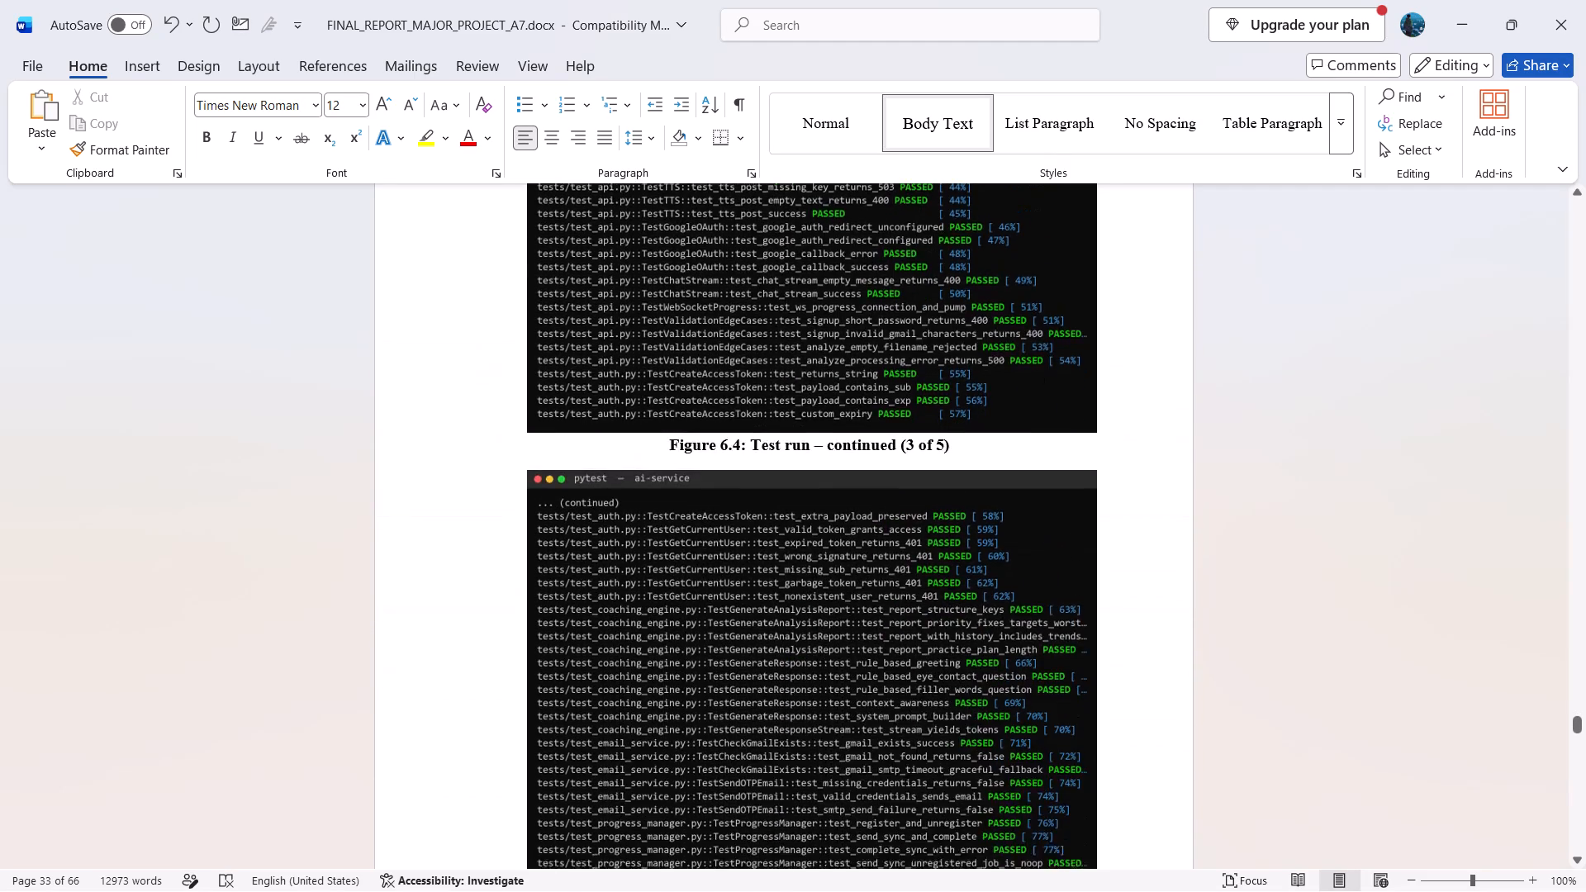
scroll(976, 492, down, 2)
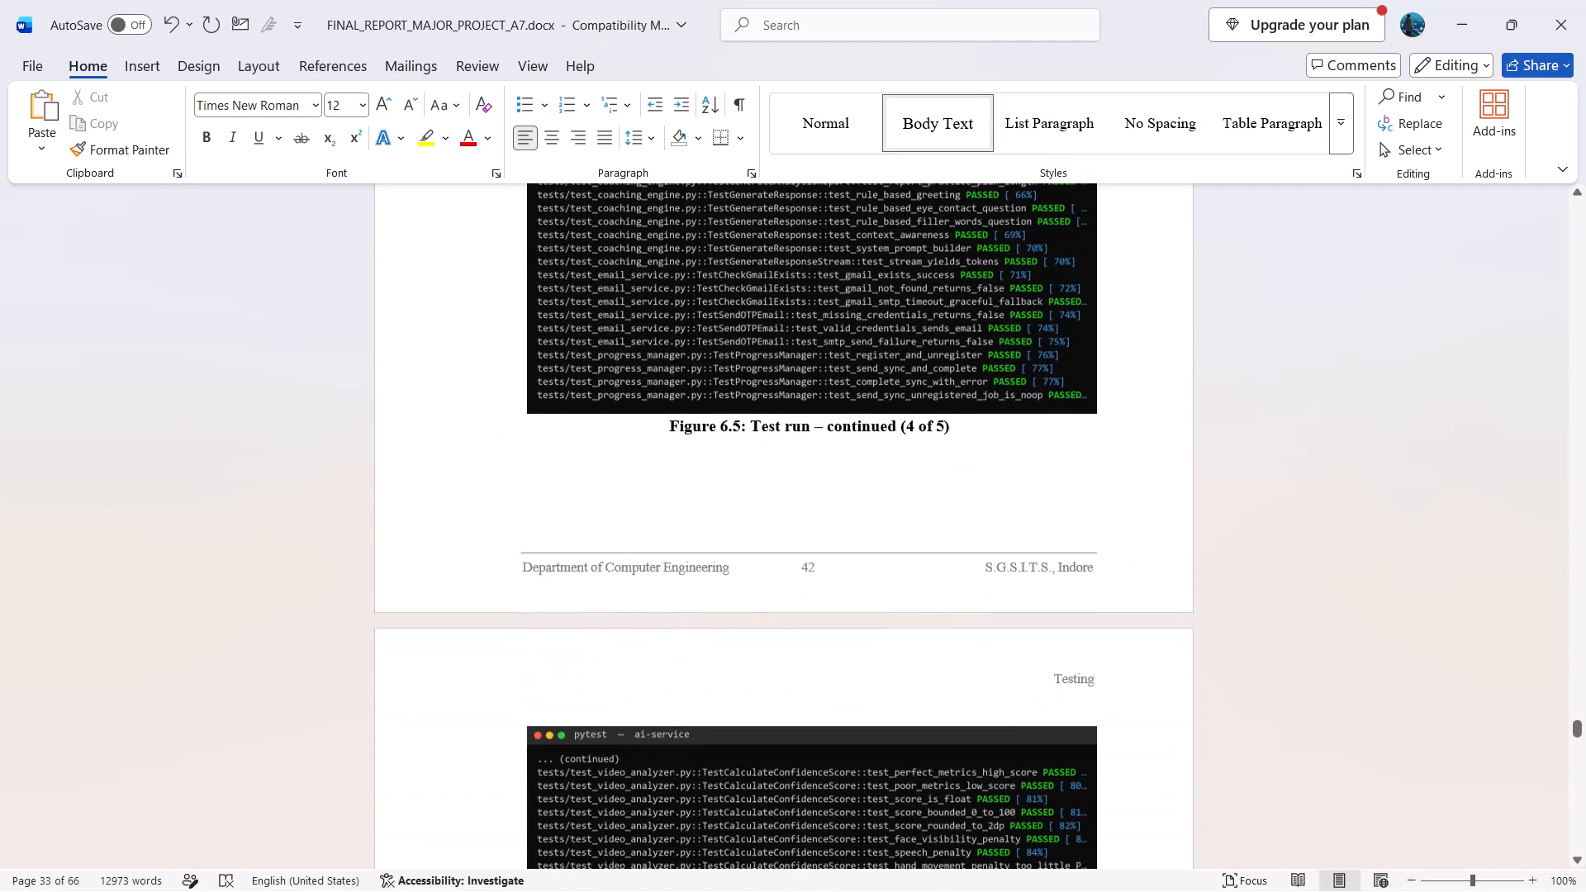
scroll(976, 492, down, 3)
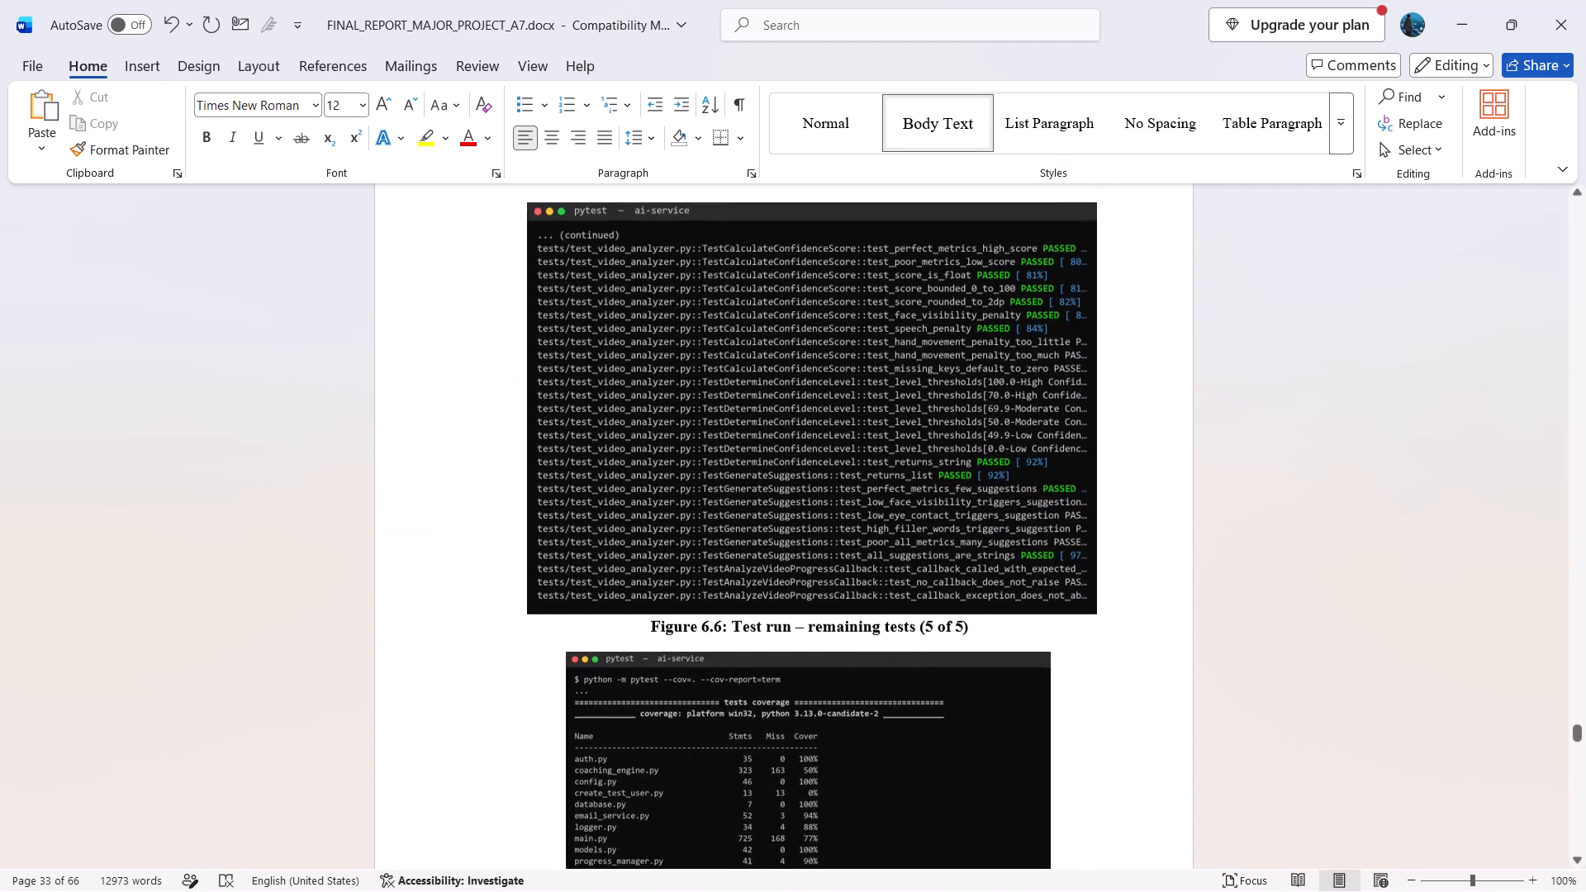
scroll(976, 492, down, 5)
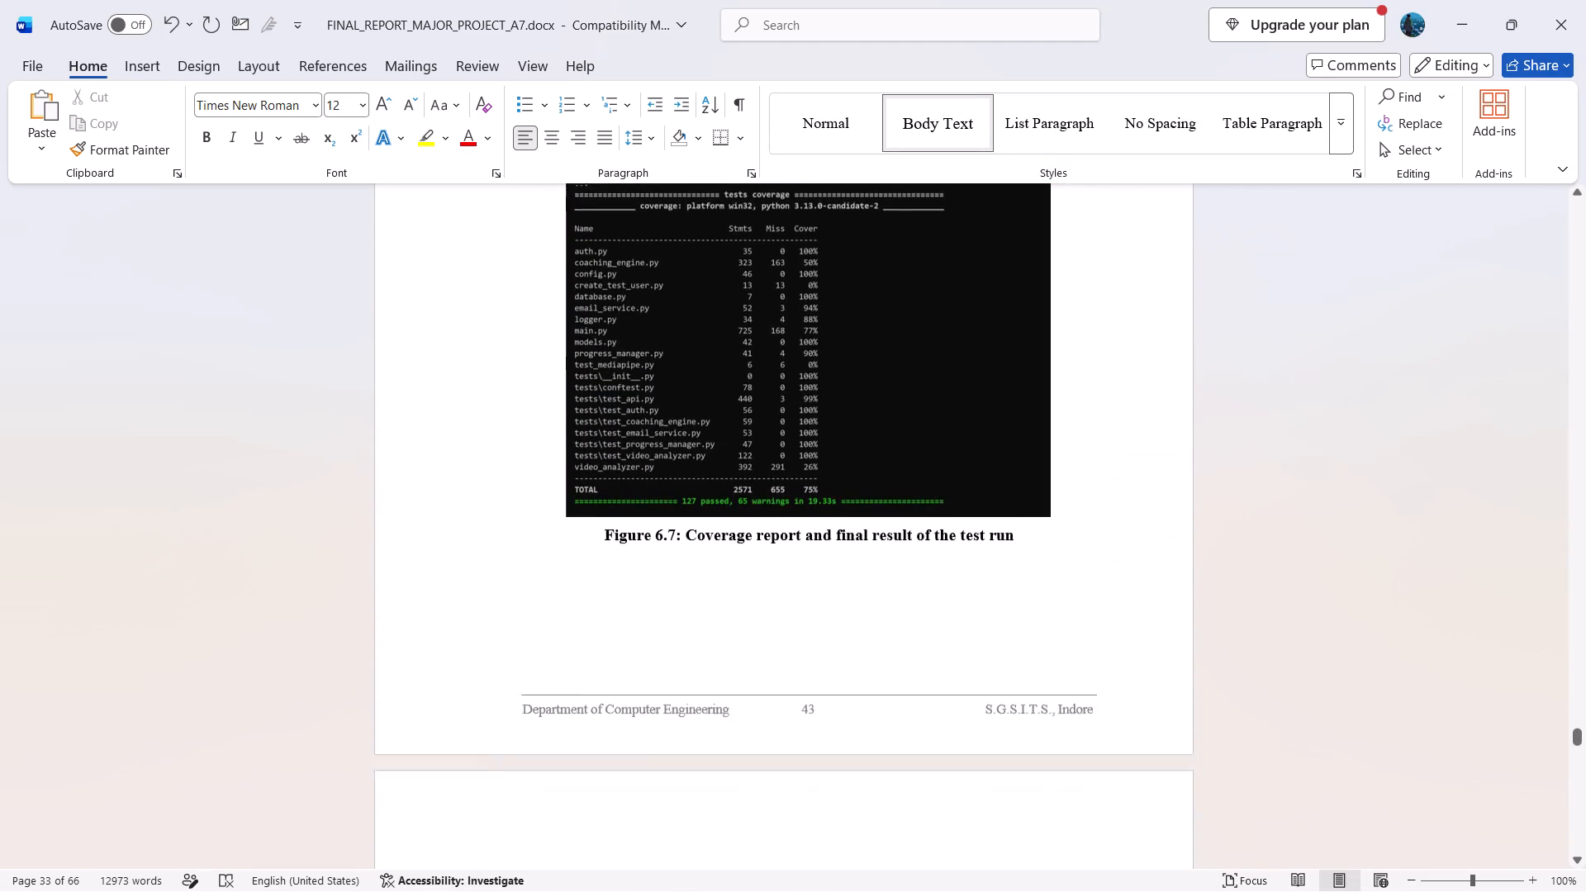
Check the start of Chapter 7, section 7.1 Application Screens with Figures 7.1 to 7.3, for "Confidence AI" mentions.
scroll(976, 492, down, 2)
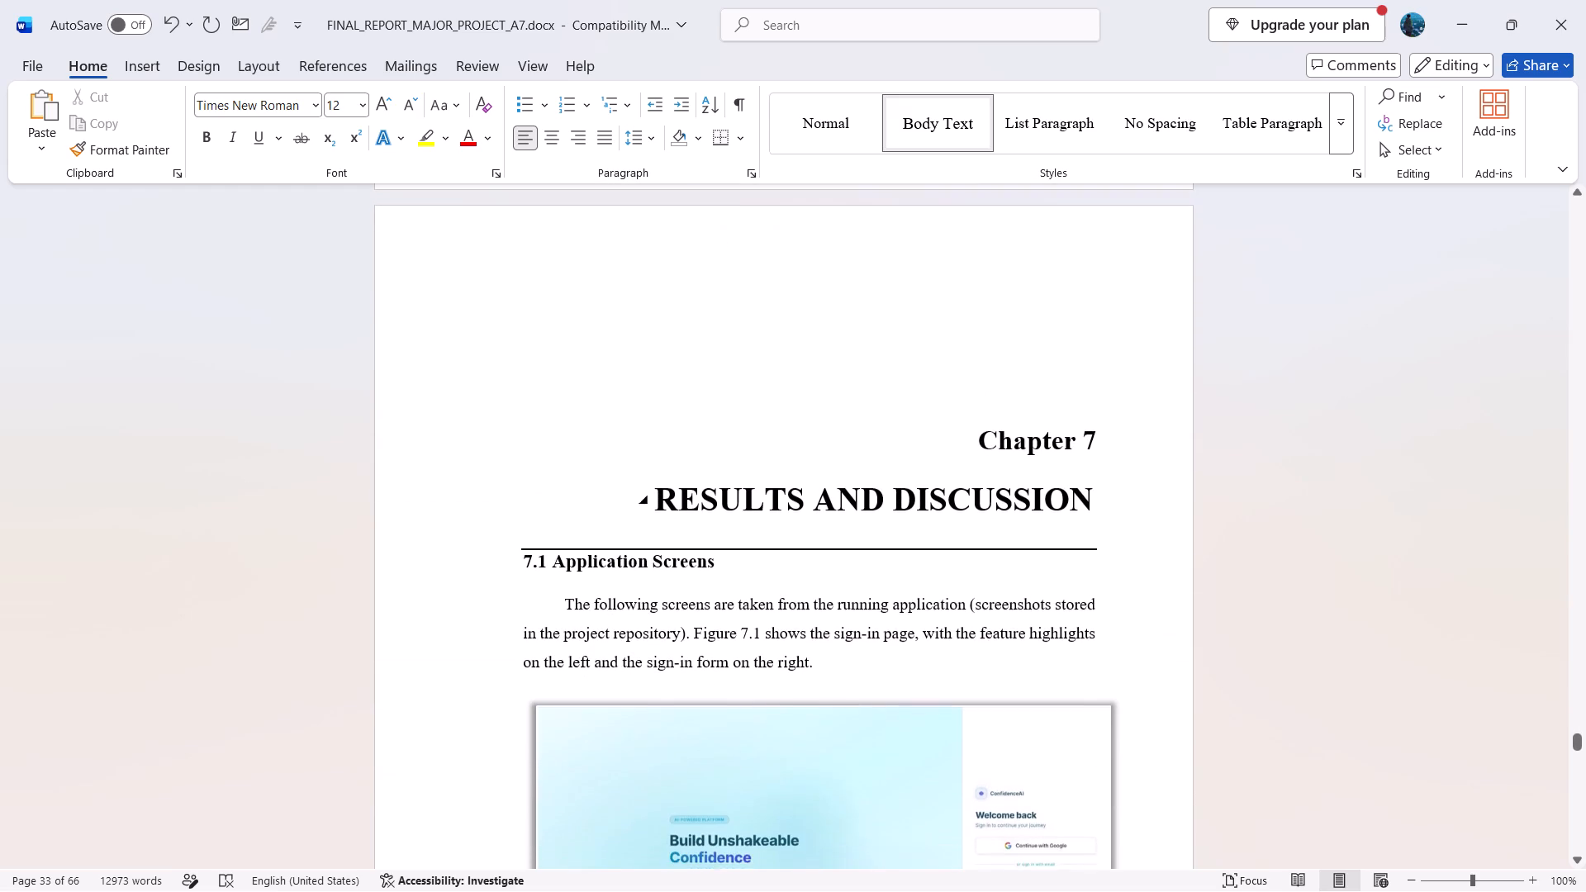
scroll(976, 492, down, 1)
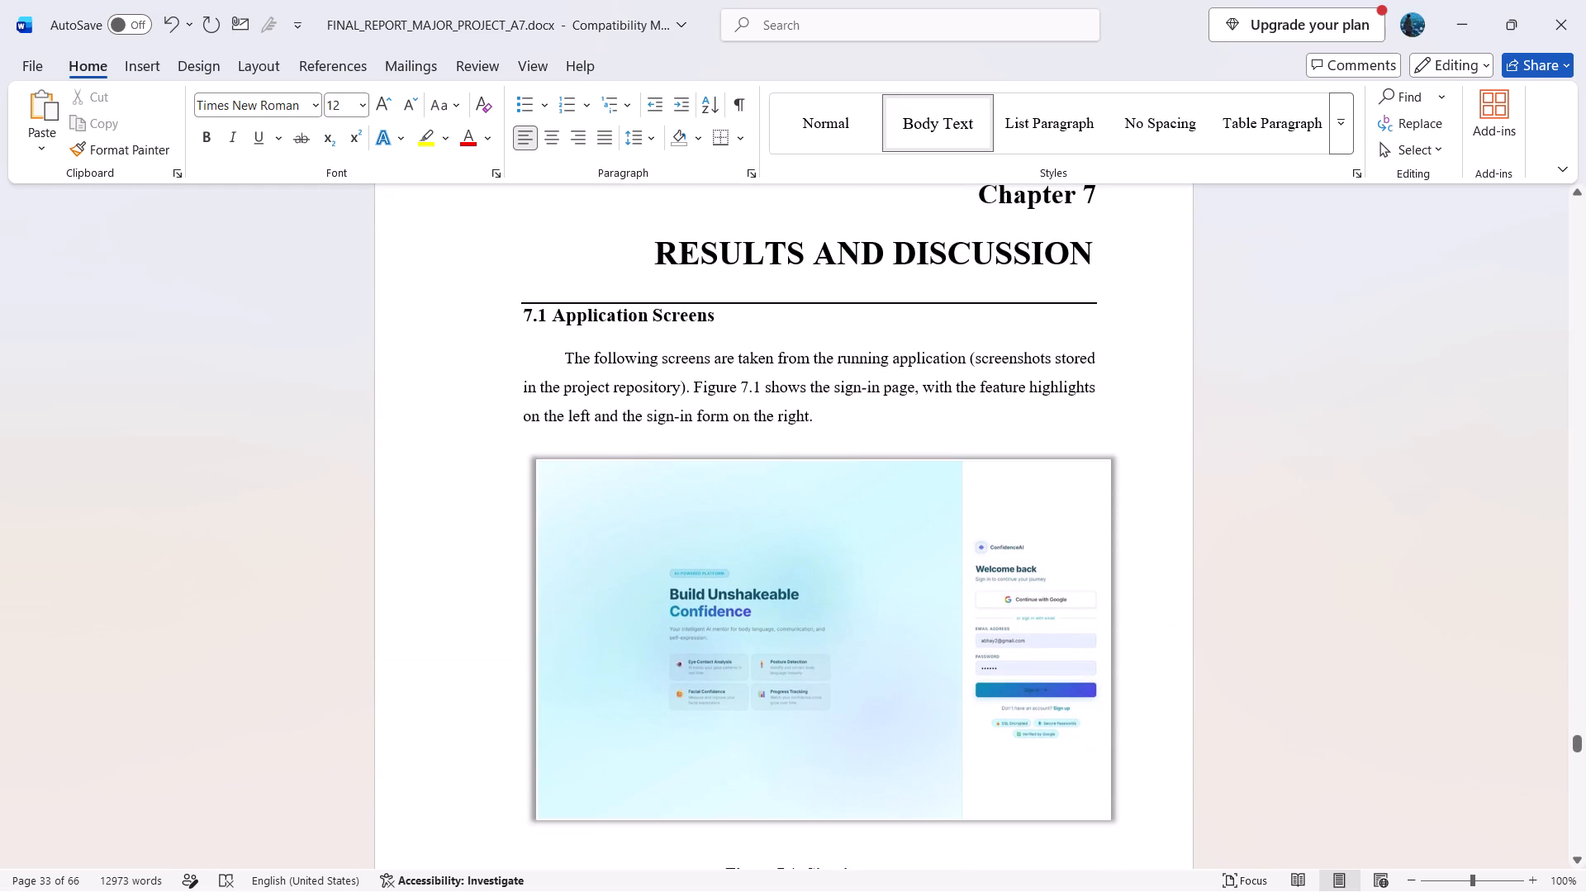
scroll(976, 492, down, 1)
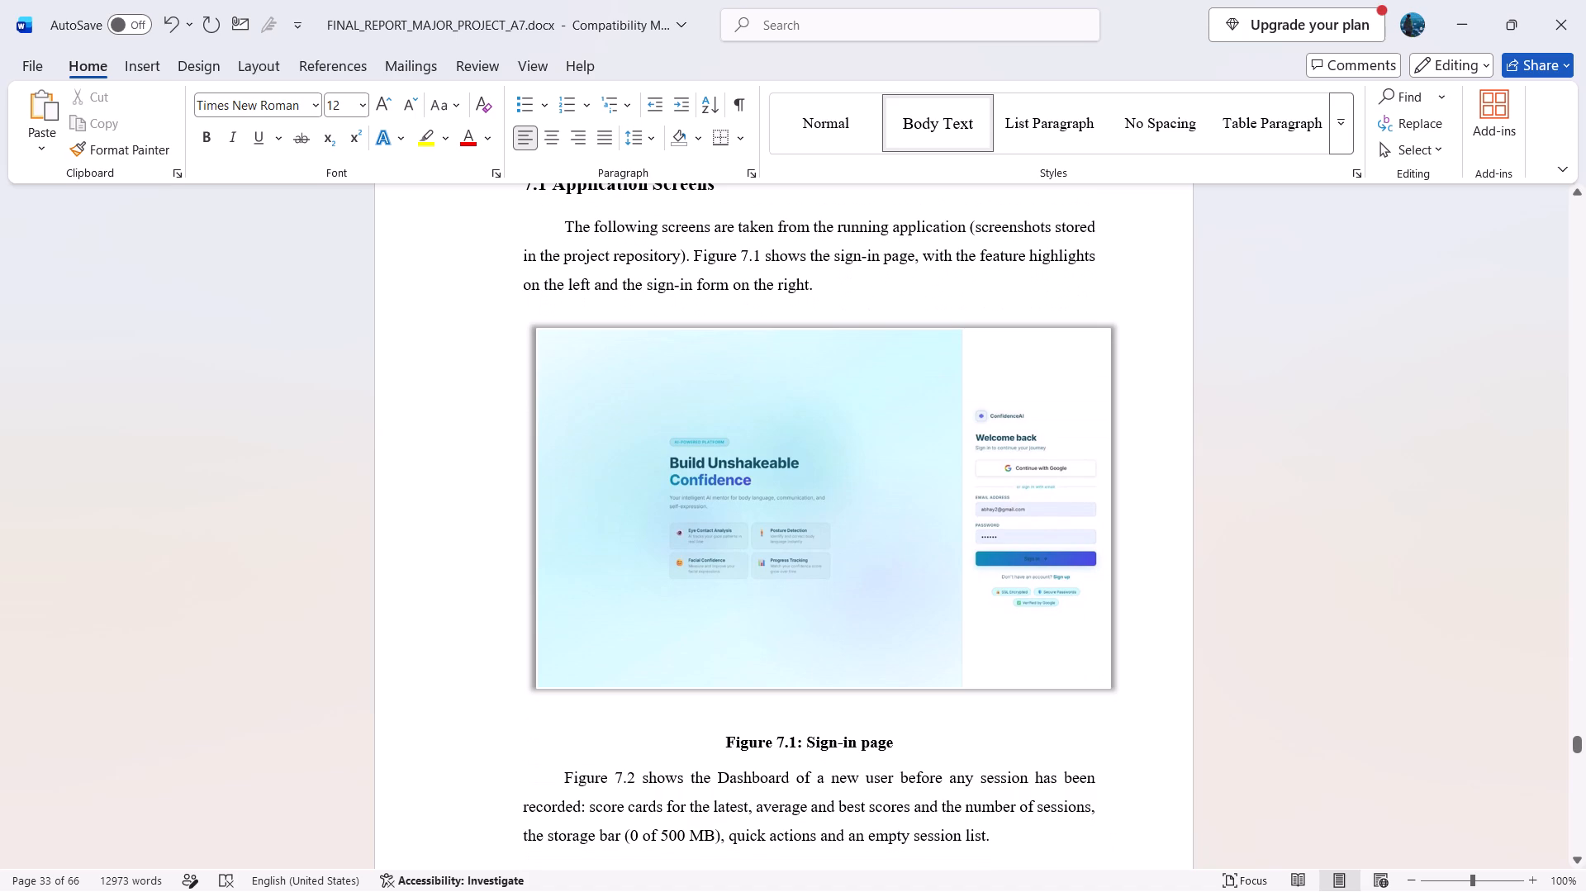
scroll(976, 492, down, 4)
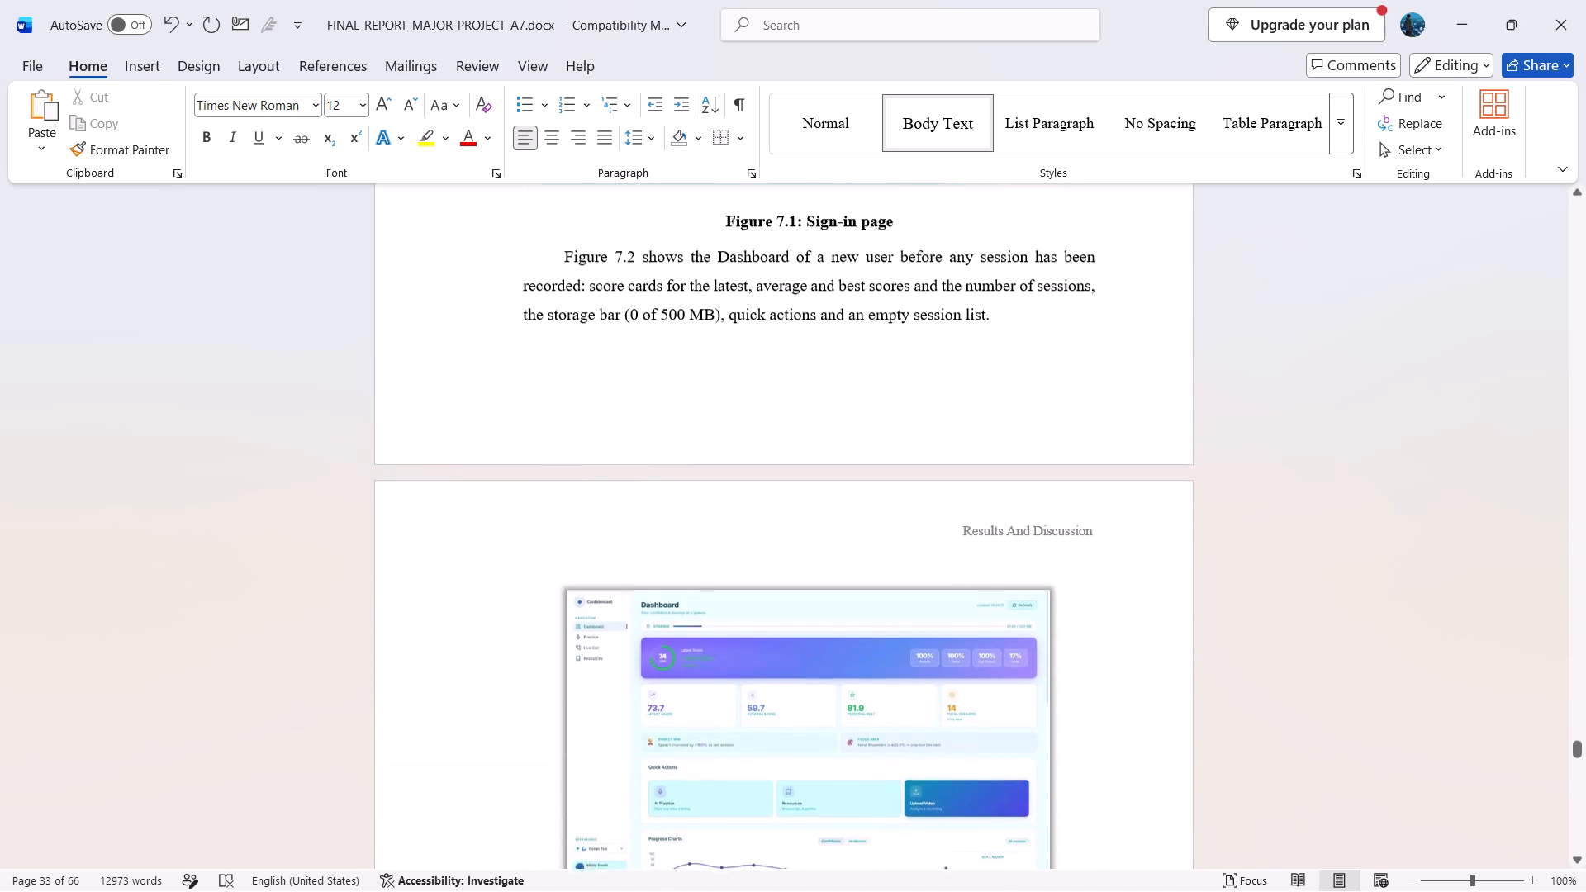
scroll(976, 492, down, 3)
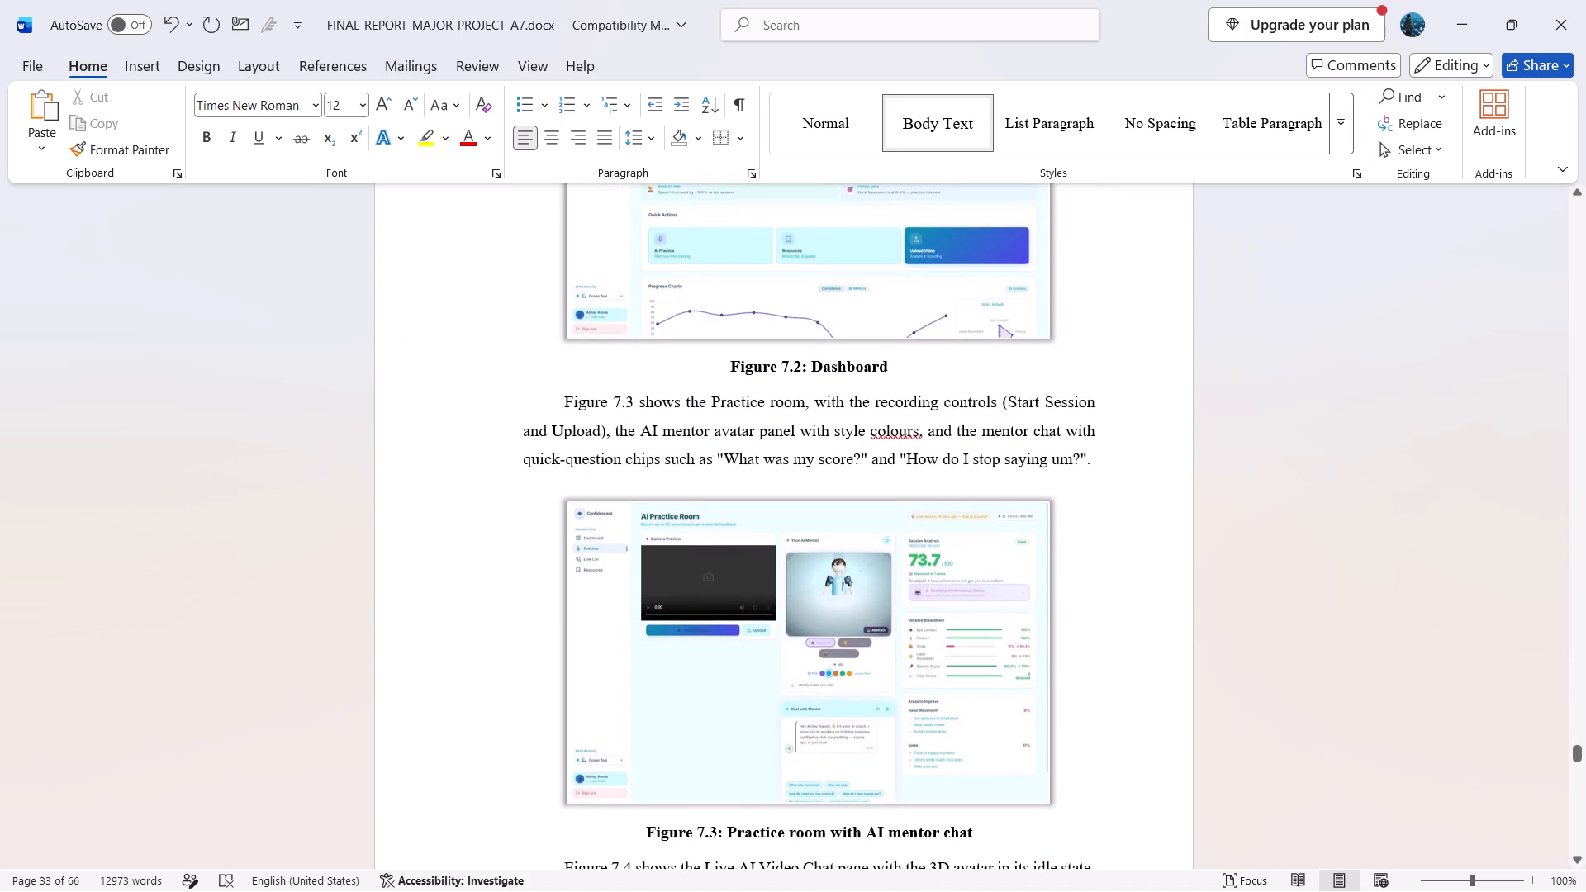
scroll(976, 492, down, 3)
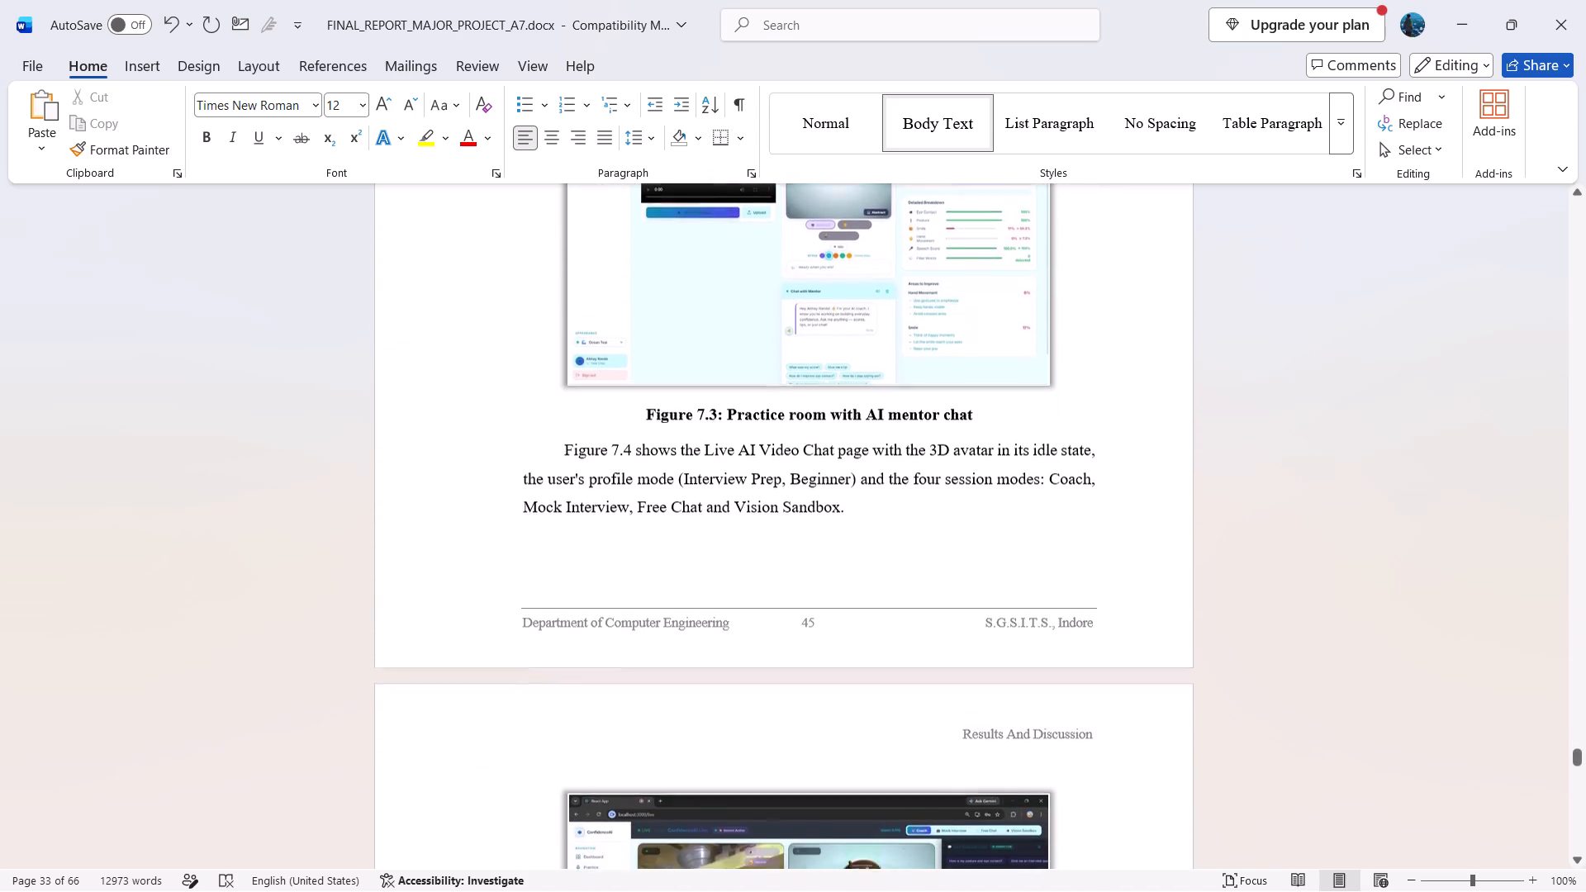
Examine Figure 7.4 Live avatar call and Figure 7.5 Learning resources, with their captions and descriptions, for "Confidence AI" mentions.
scroll(976, 492, down, 3)
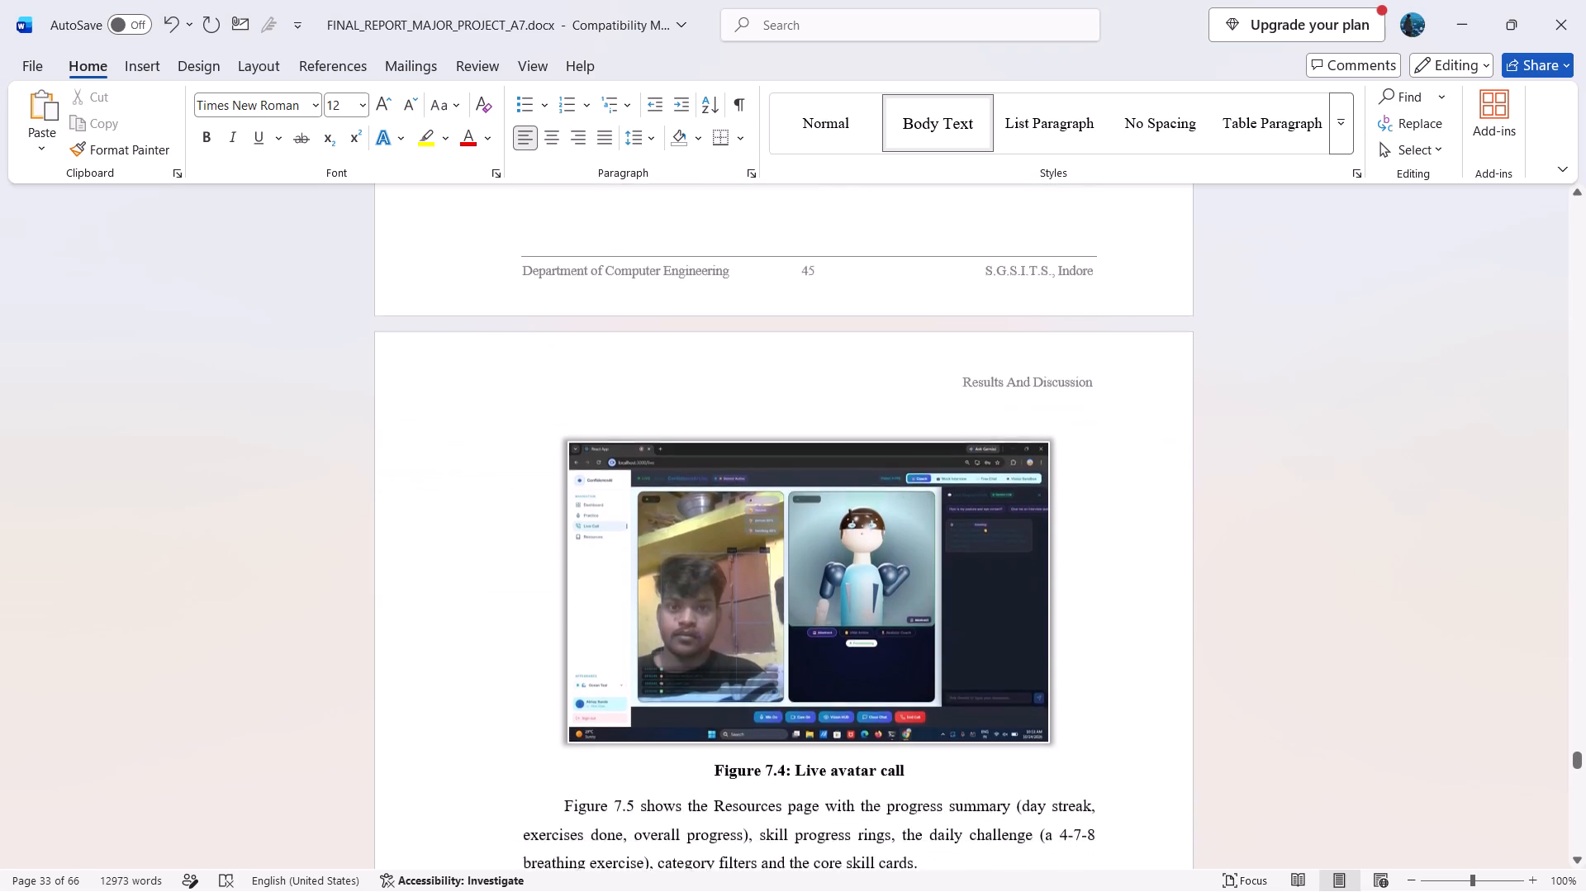
scroll(976, 492, down, 2)
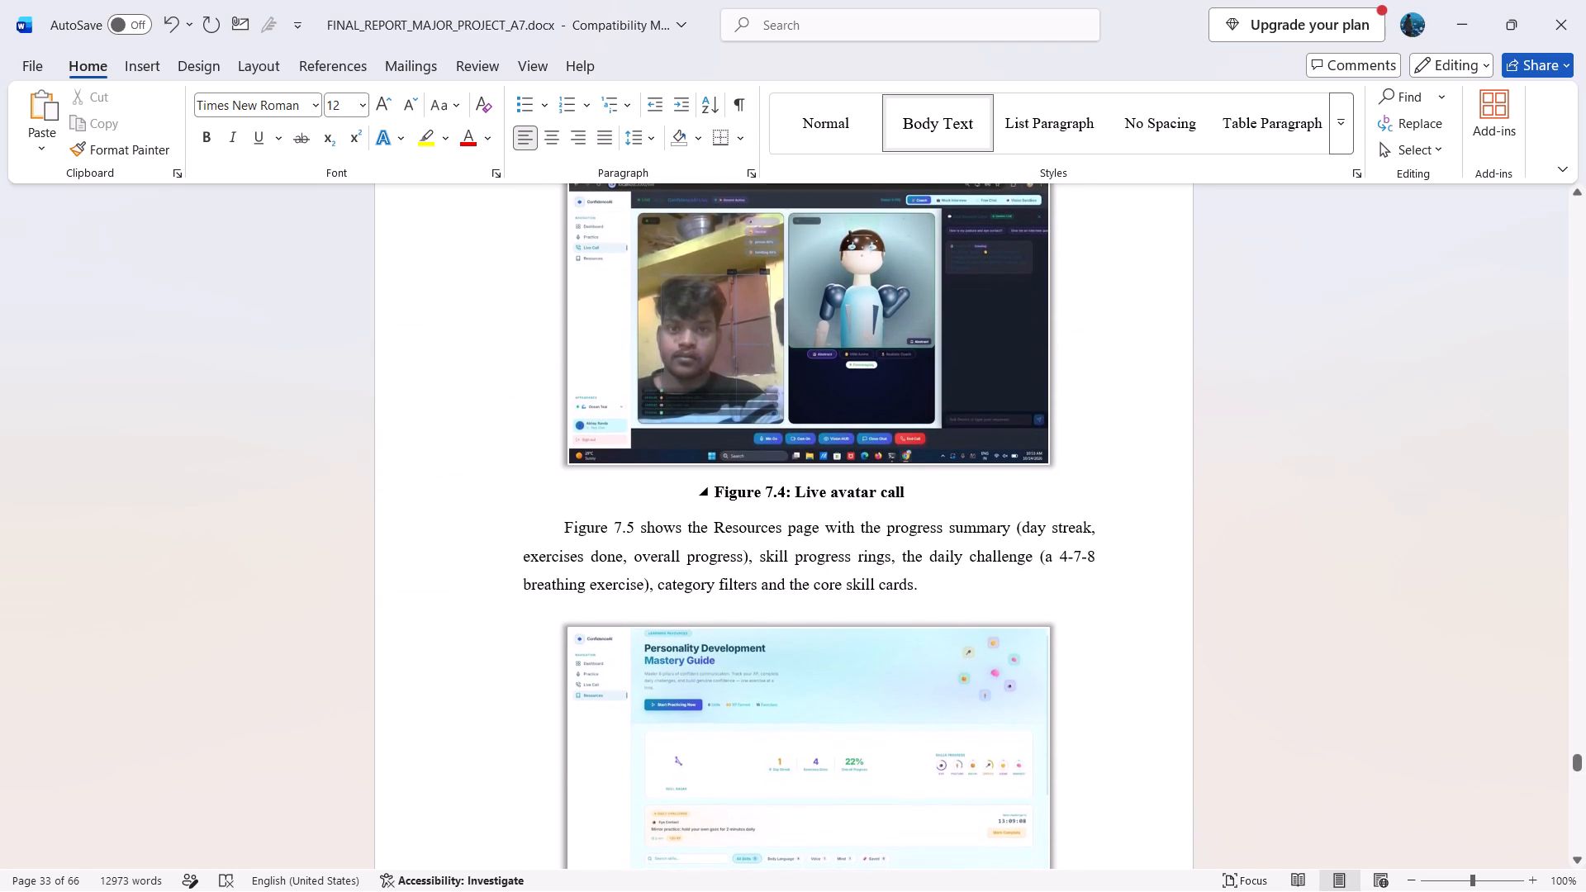
scroll(976, 492, down, 1)
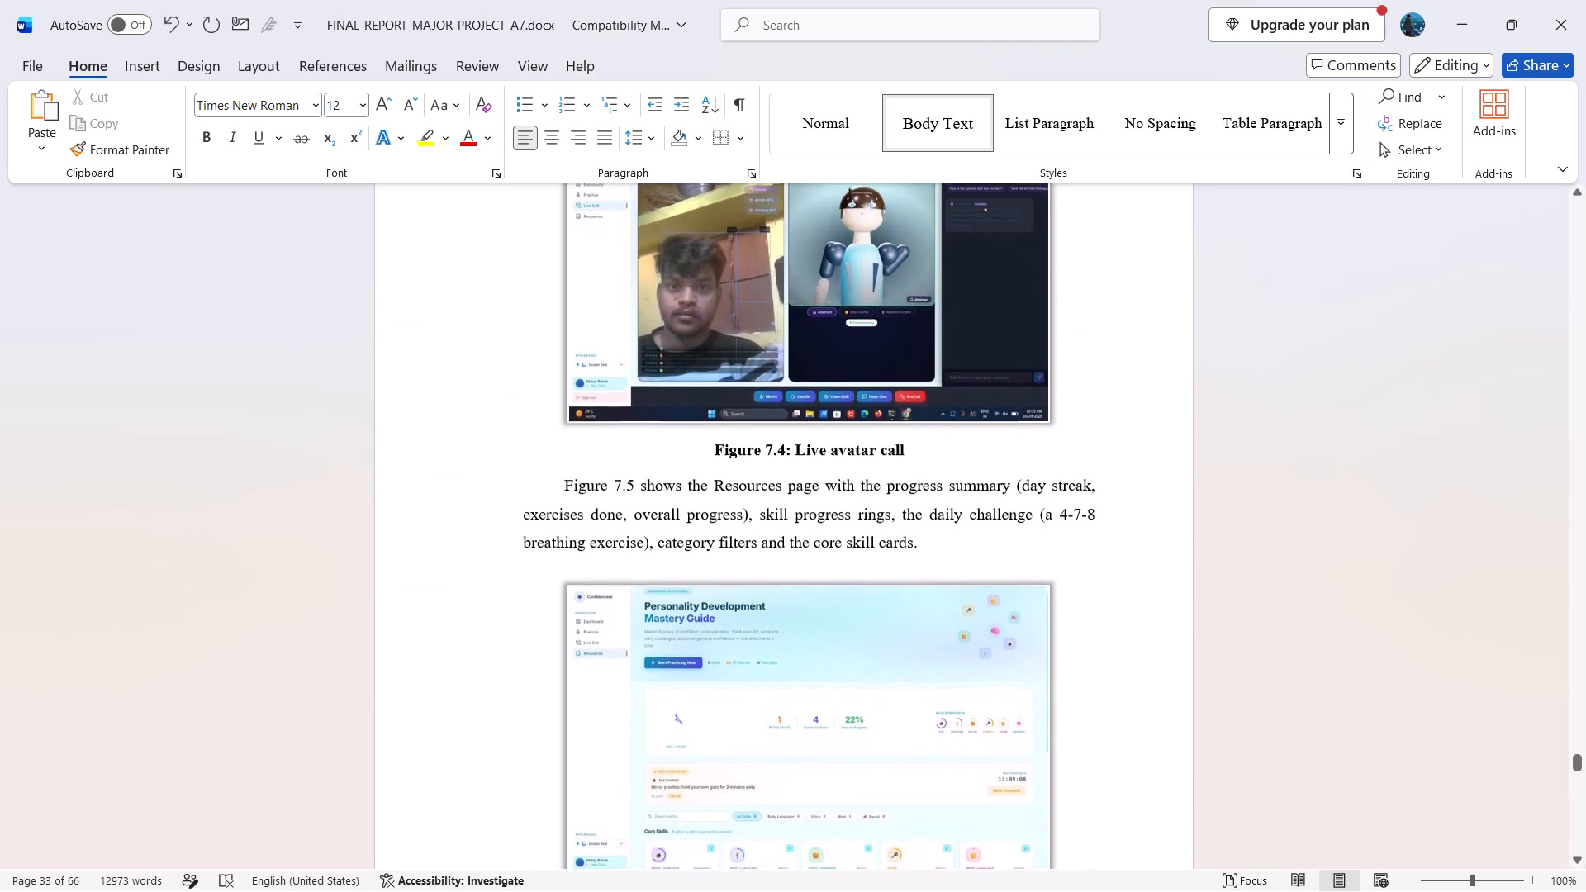
scroll(976, 492, up, 1)
scroll(970, 485, down, 1)
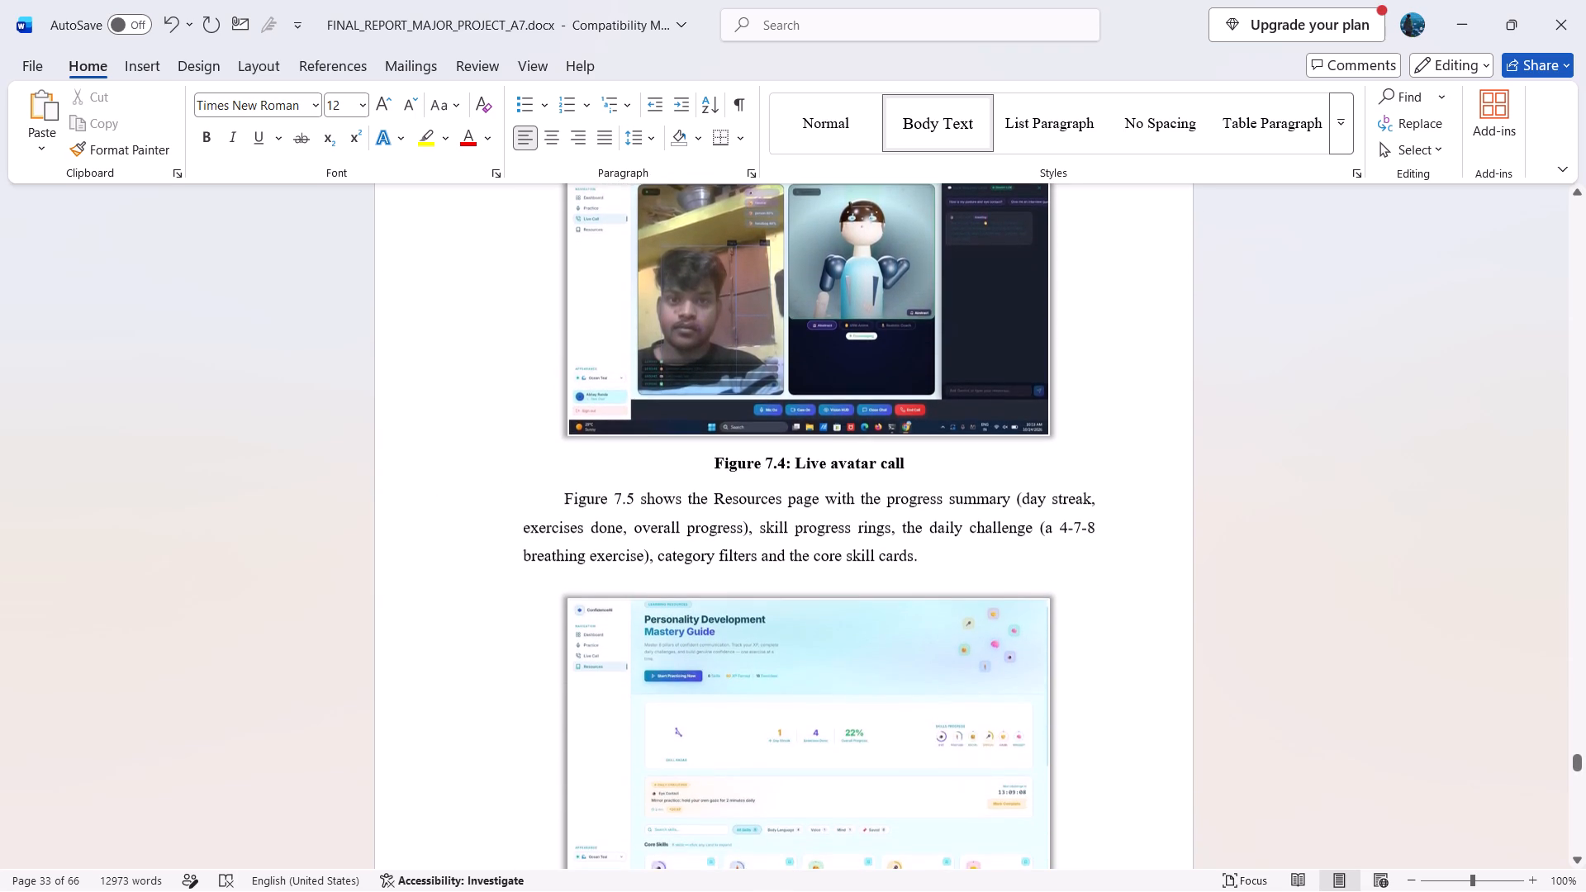
scroll(970, 485, down, 2)
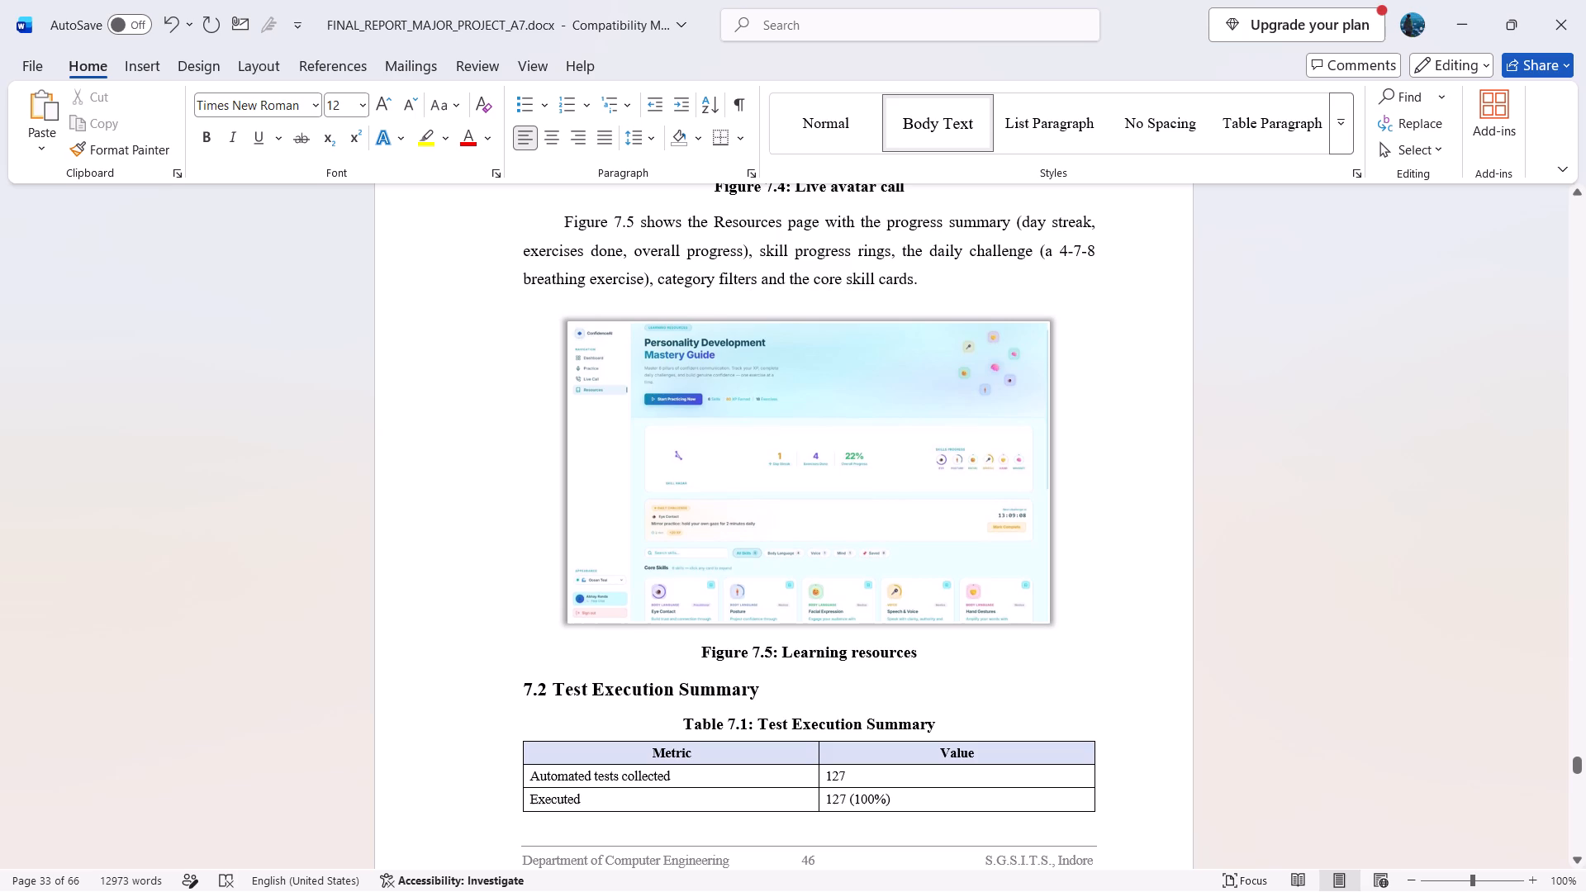
Check sections 7.2 Test Execution Summary through 7.6 Discussion, including the tables, Figure 7.6 and the observations table, for "Confidence AI" mentions.
scroll(970, 485, down, 3)
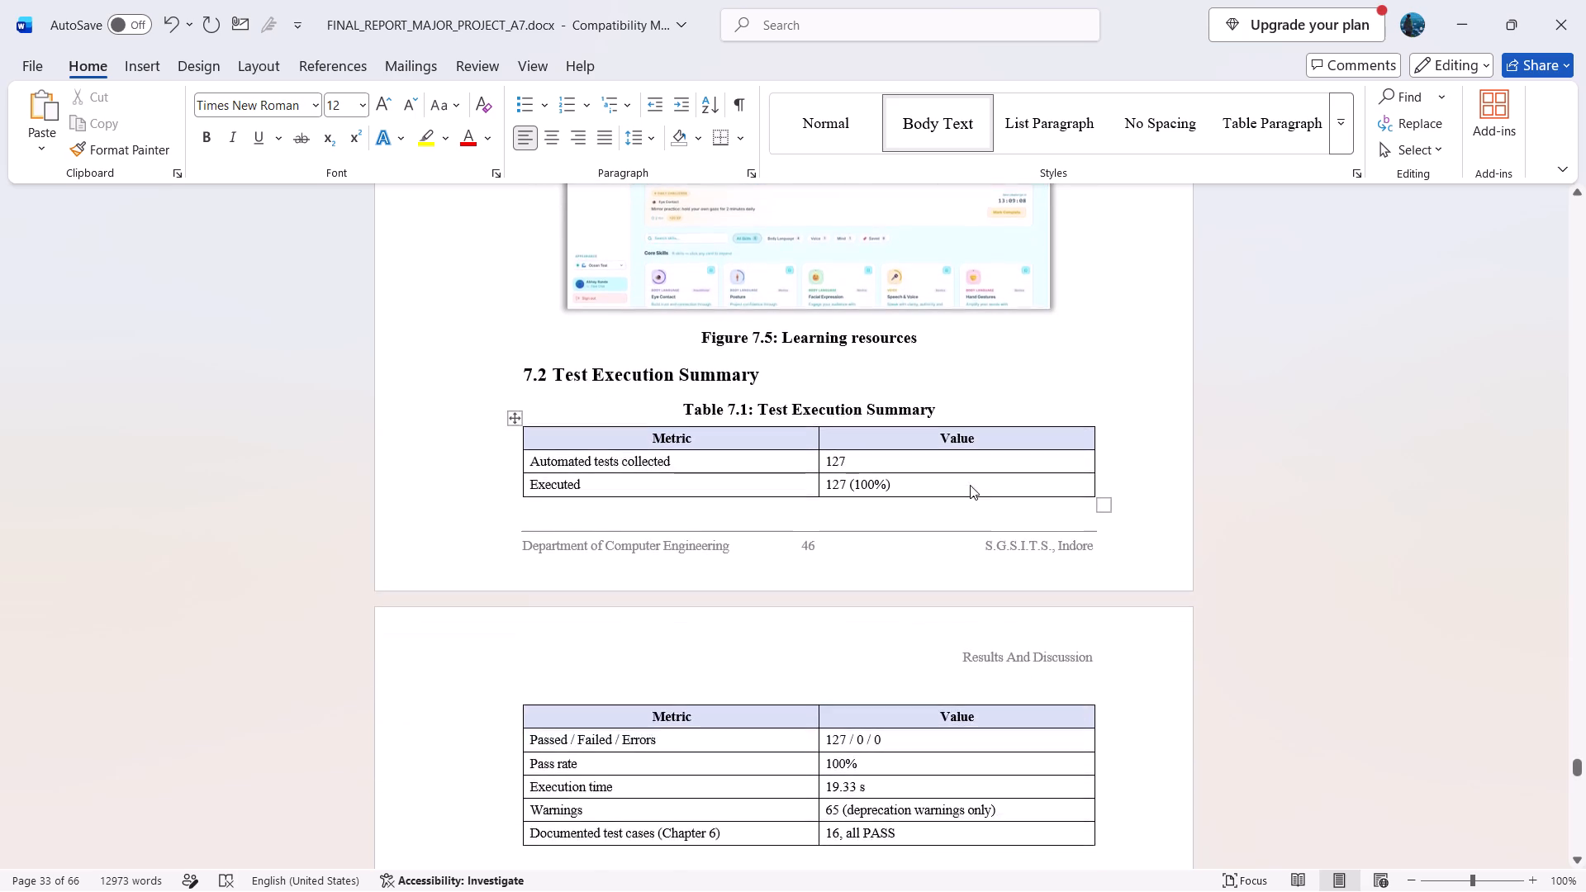
scroll(970, 485, down, 3)
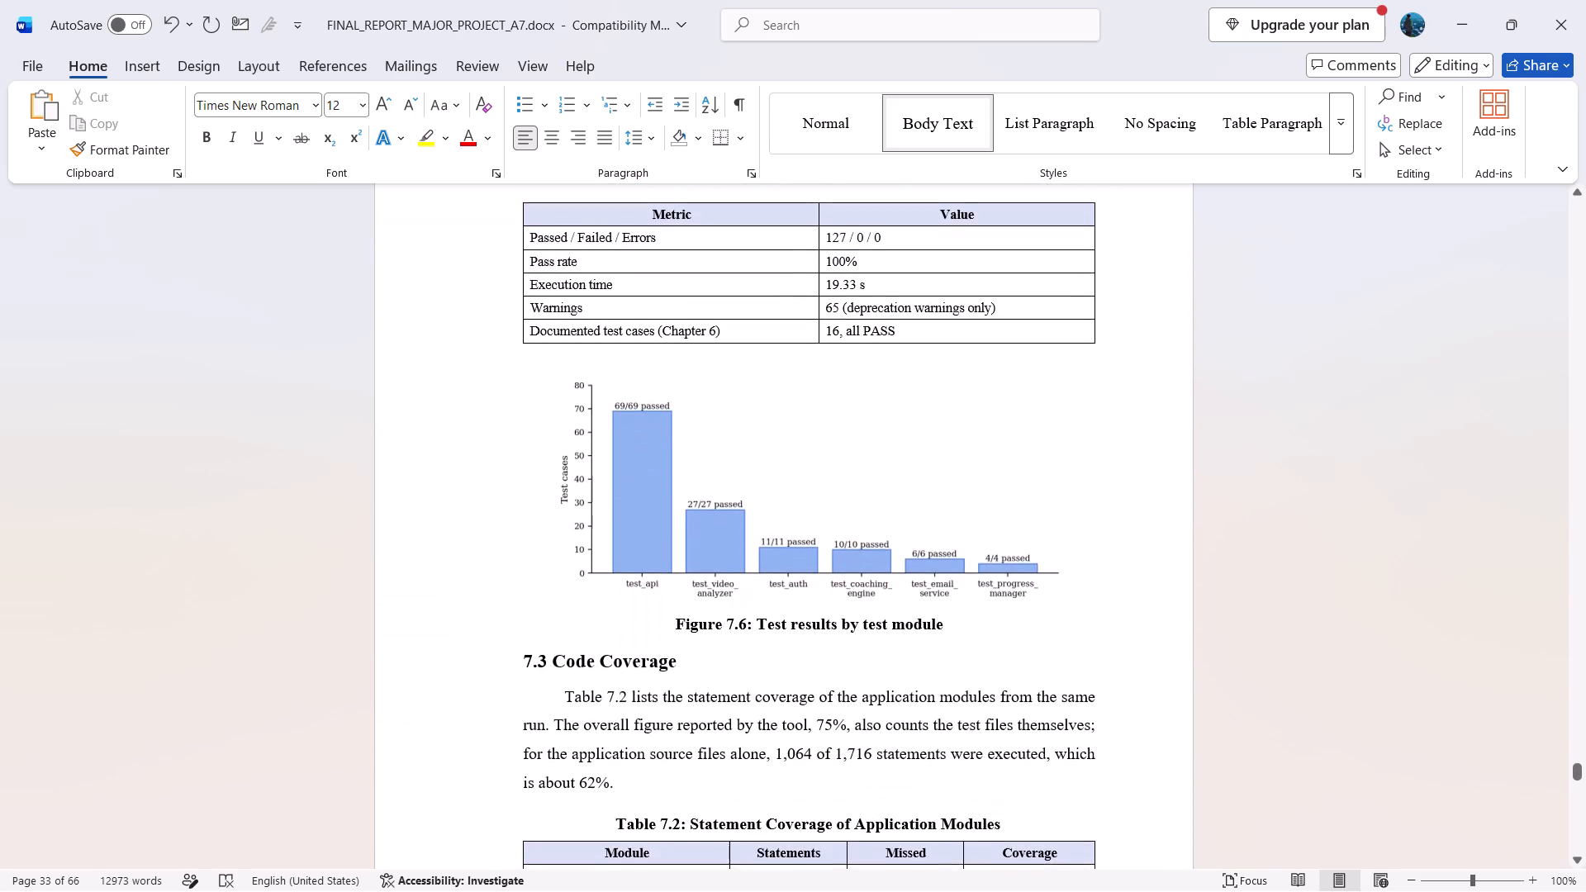
scroll(970, 485, down, 6)
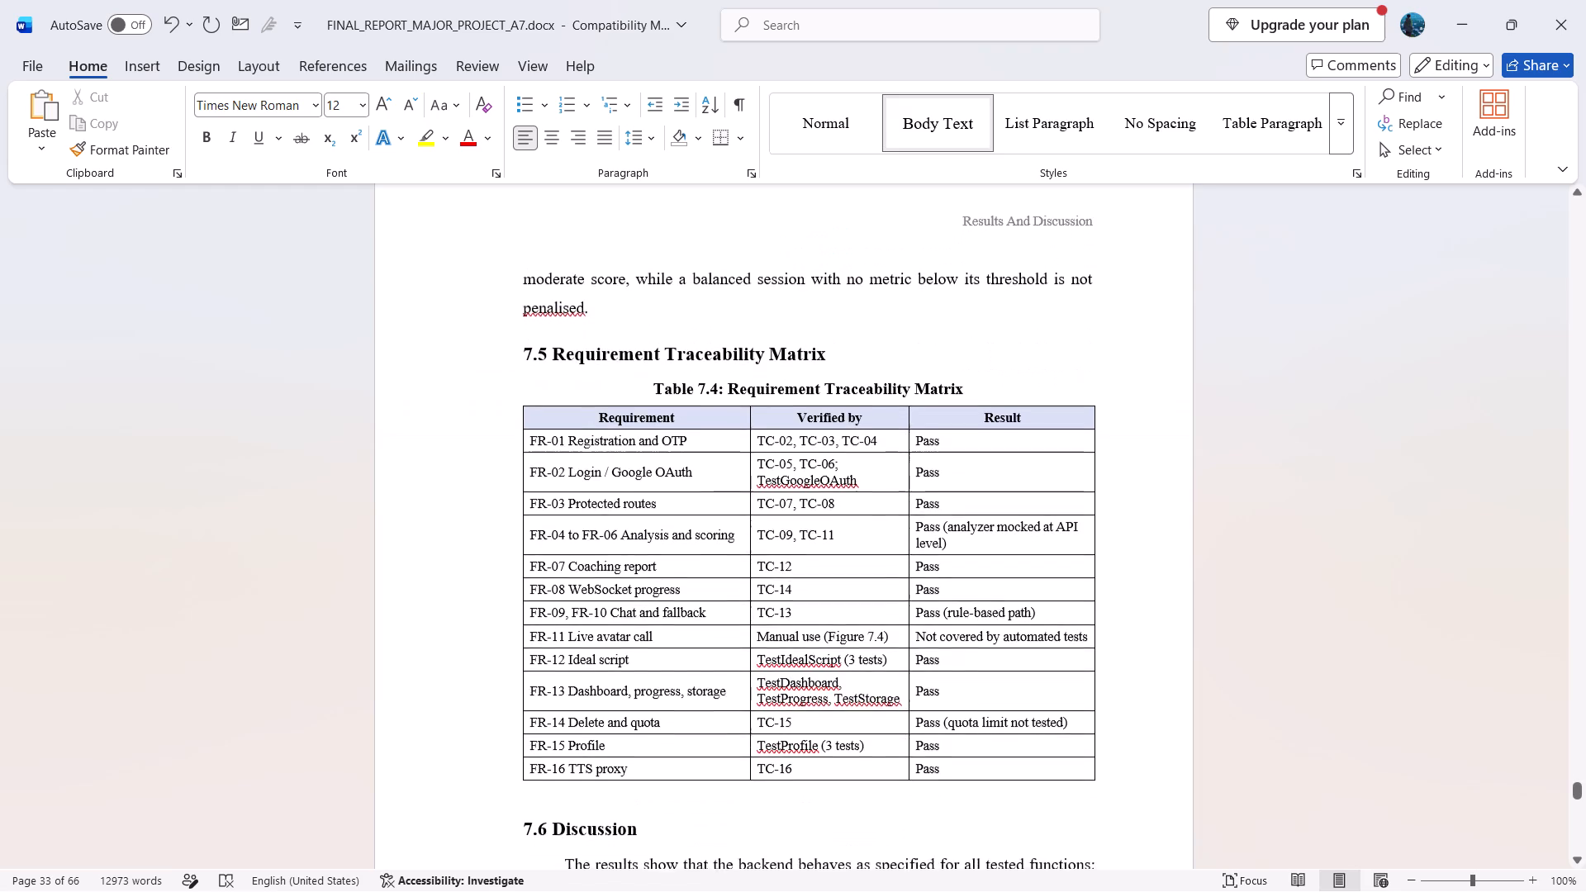
scroll(970, 485, down, 3)
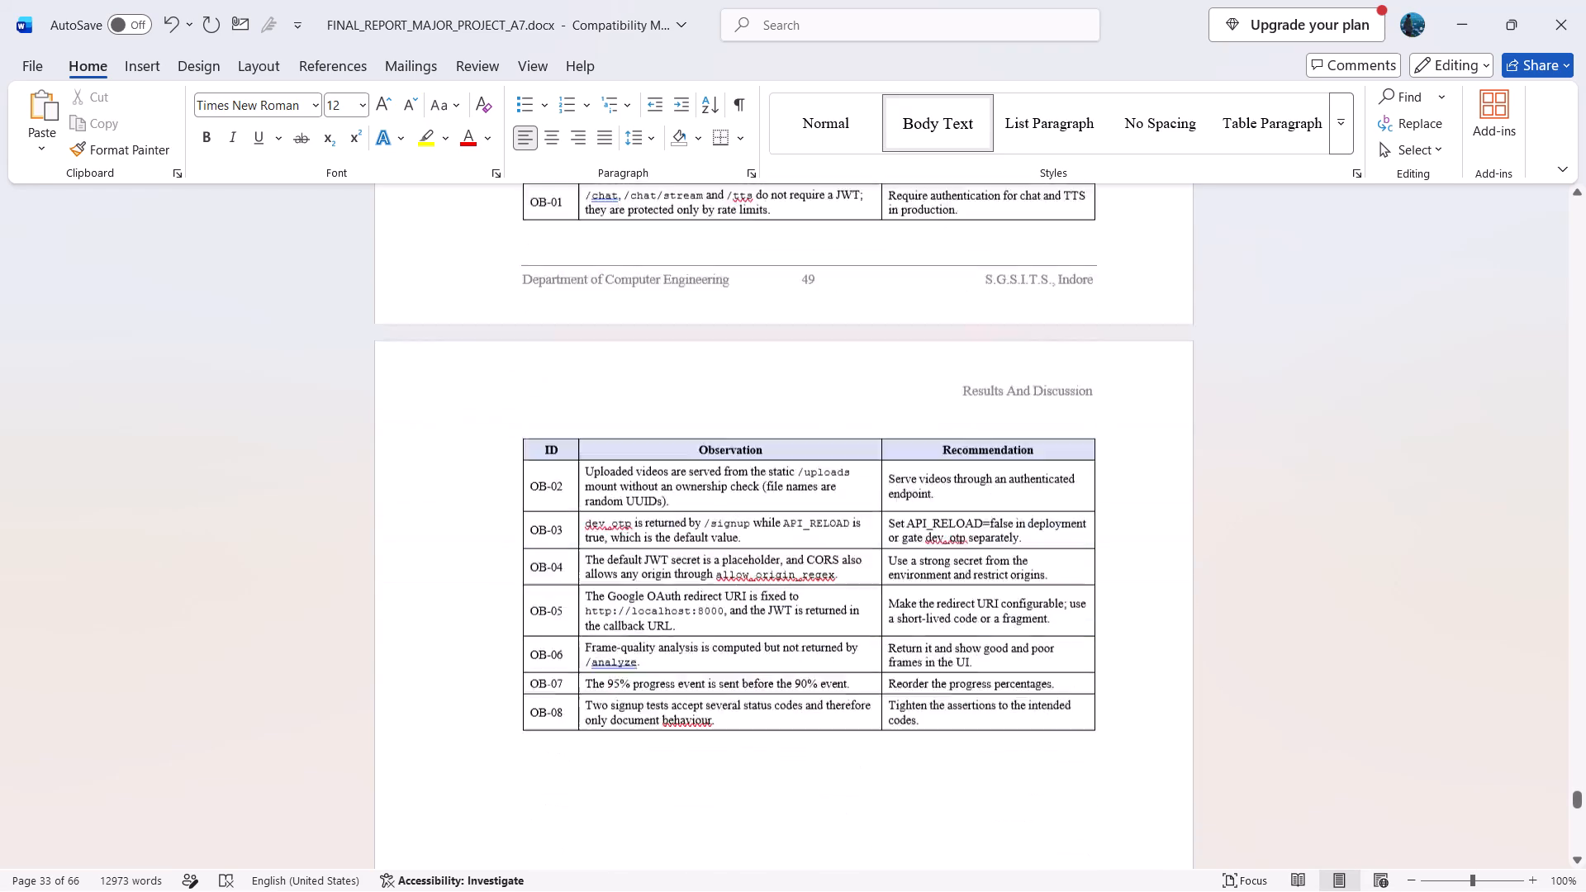
scroll(970, 485, down, 3)
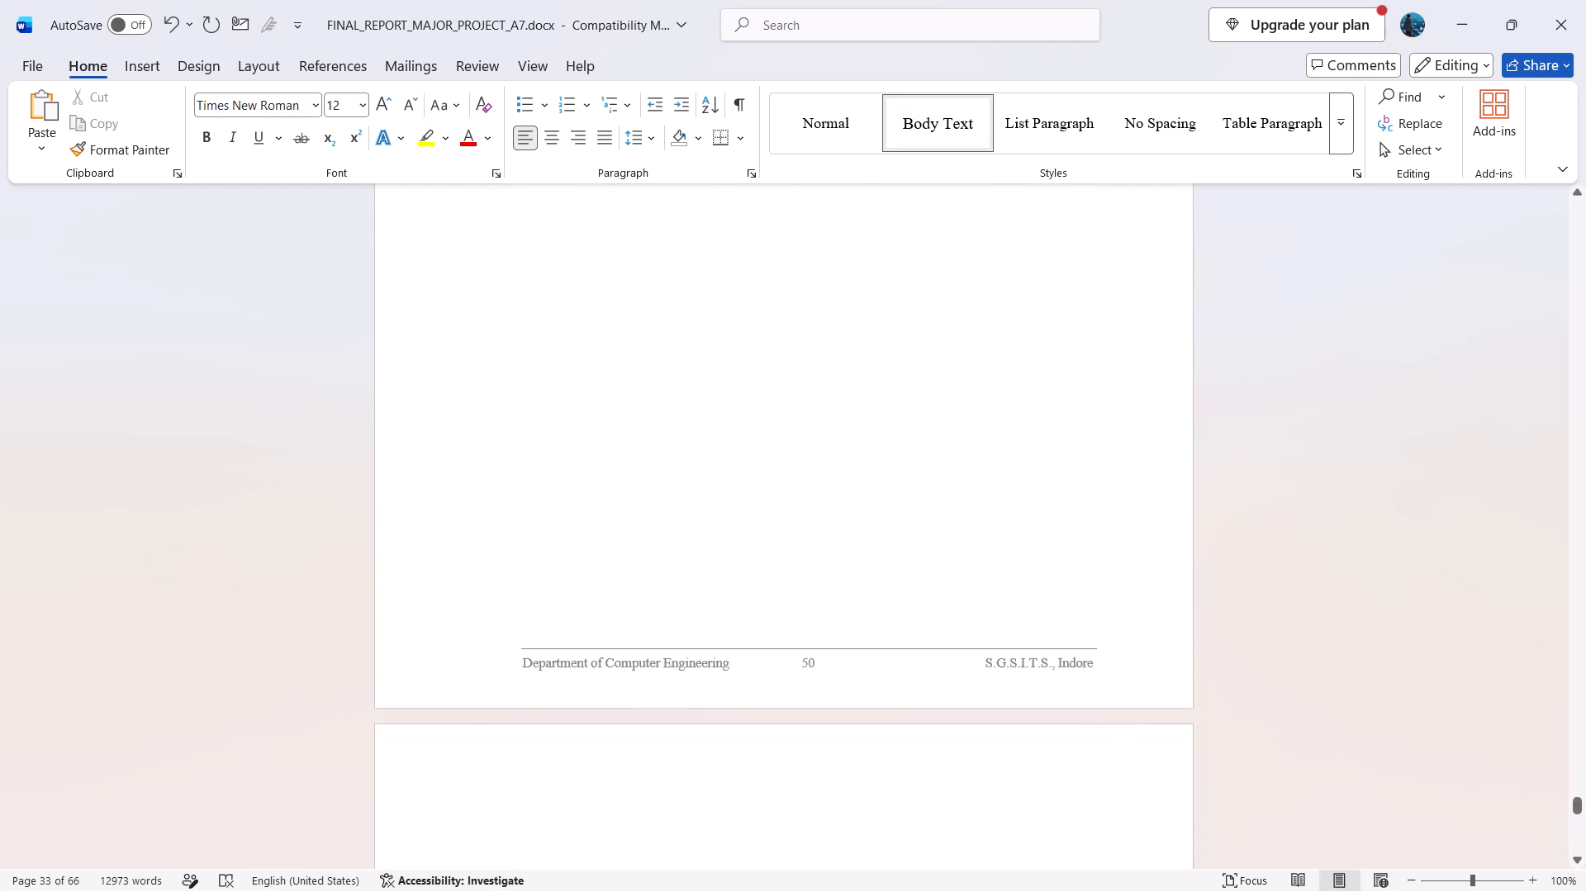
Delete "AI" from "Confidence AI" in the first sentence of section 8.1 Conclusion in Chapter 8.
scroll(970, 485, down, 3)
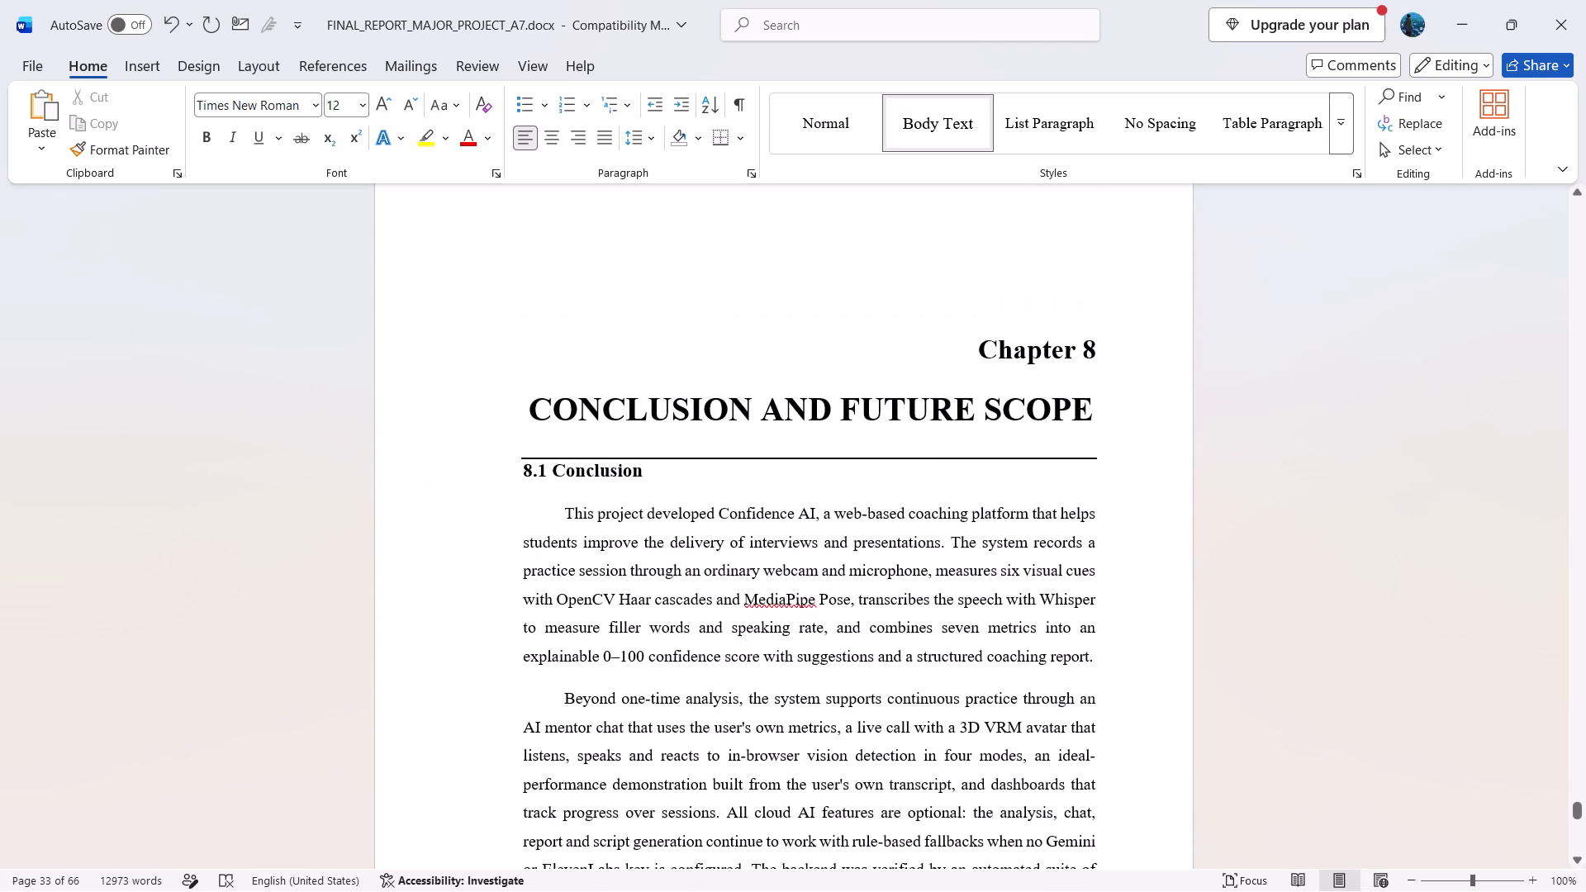
scroll(970, 485, down, 1)
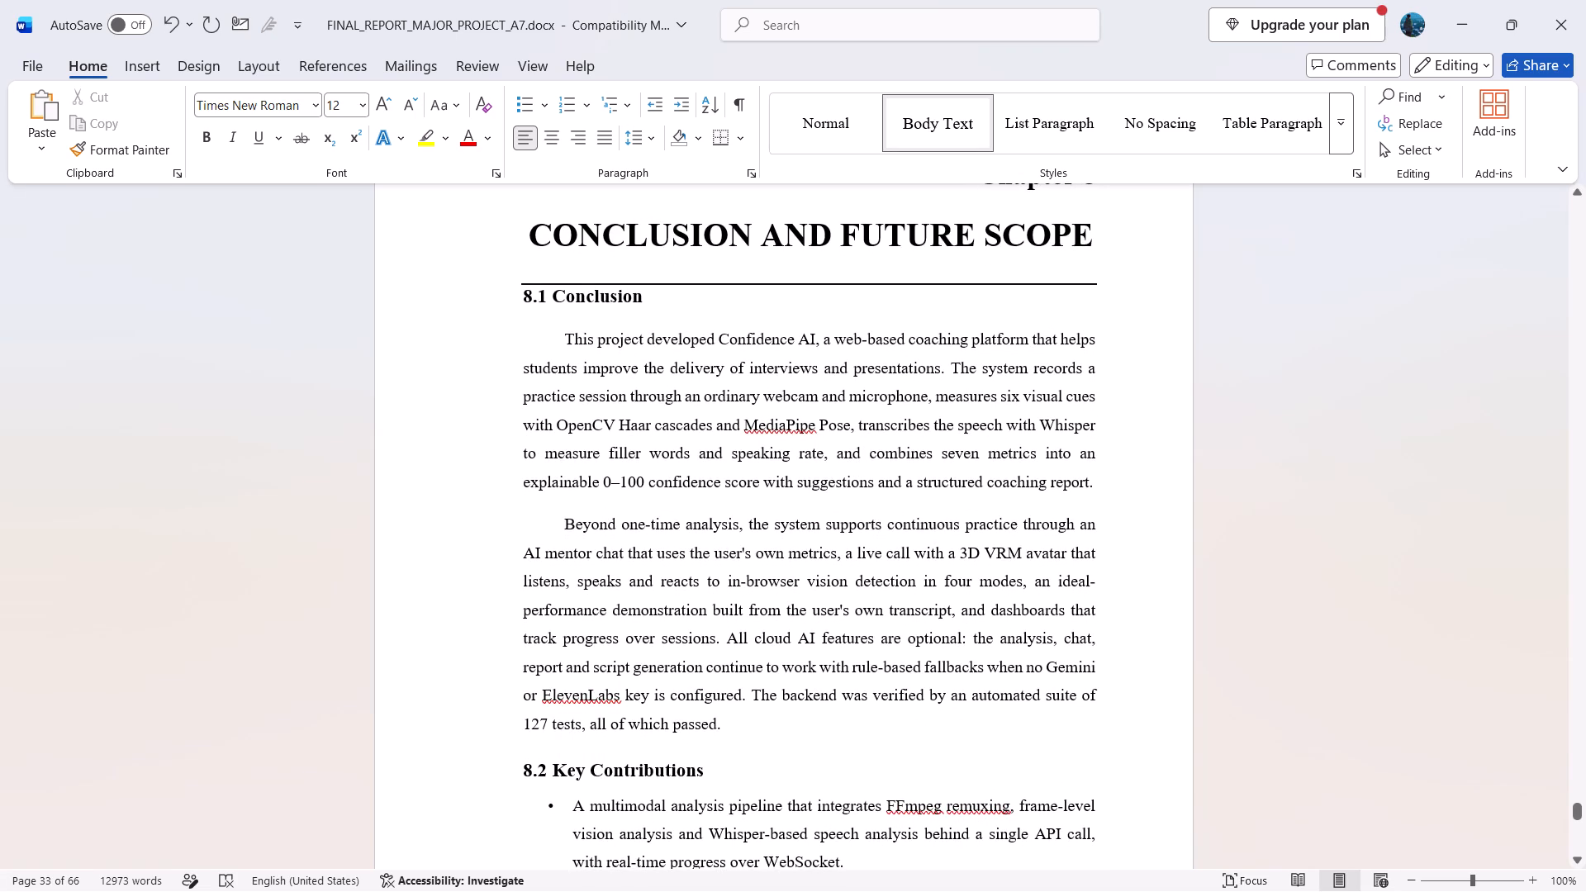
click(813, 343)
key(BackSpace)
key(BackSpace)
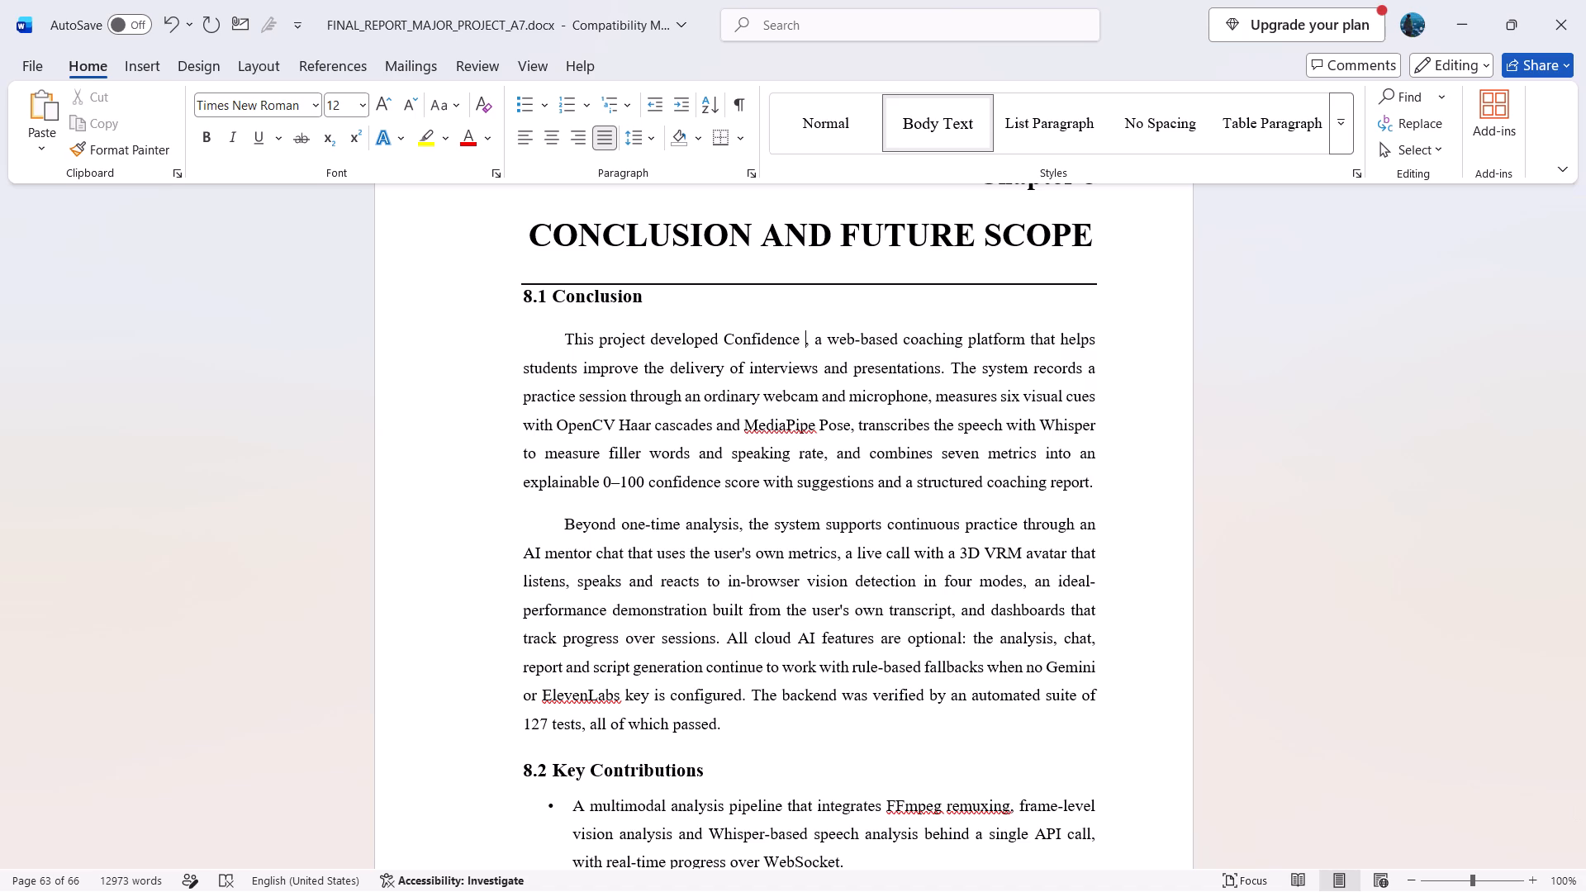
Check the rest of Chapter 8, from section 8.1 Conclusion through 8.4 Future Scope and Table 8.1, for "Confidence AI" mentions.
scroll(813, 343, down, 1)
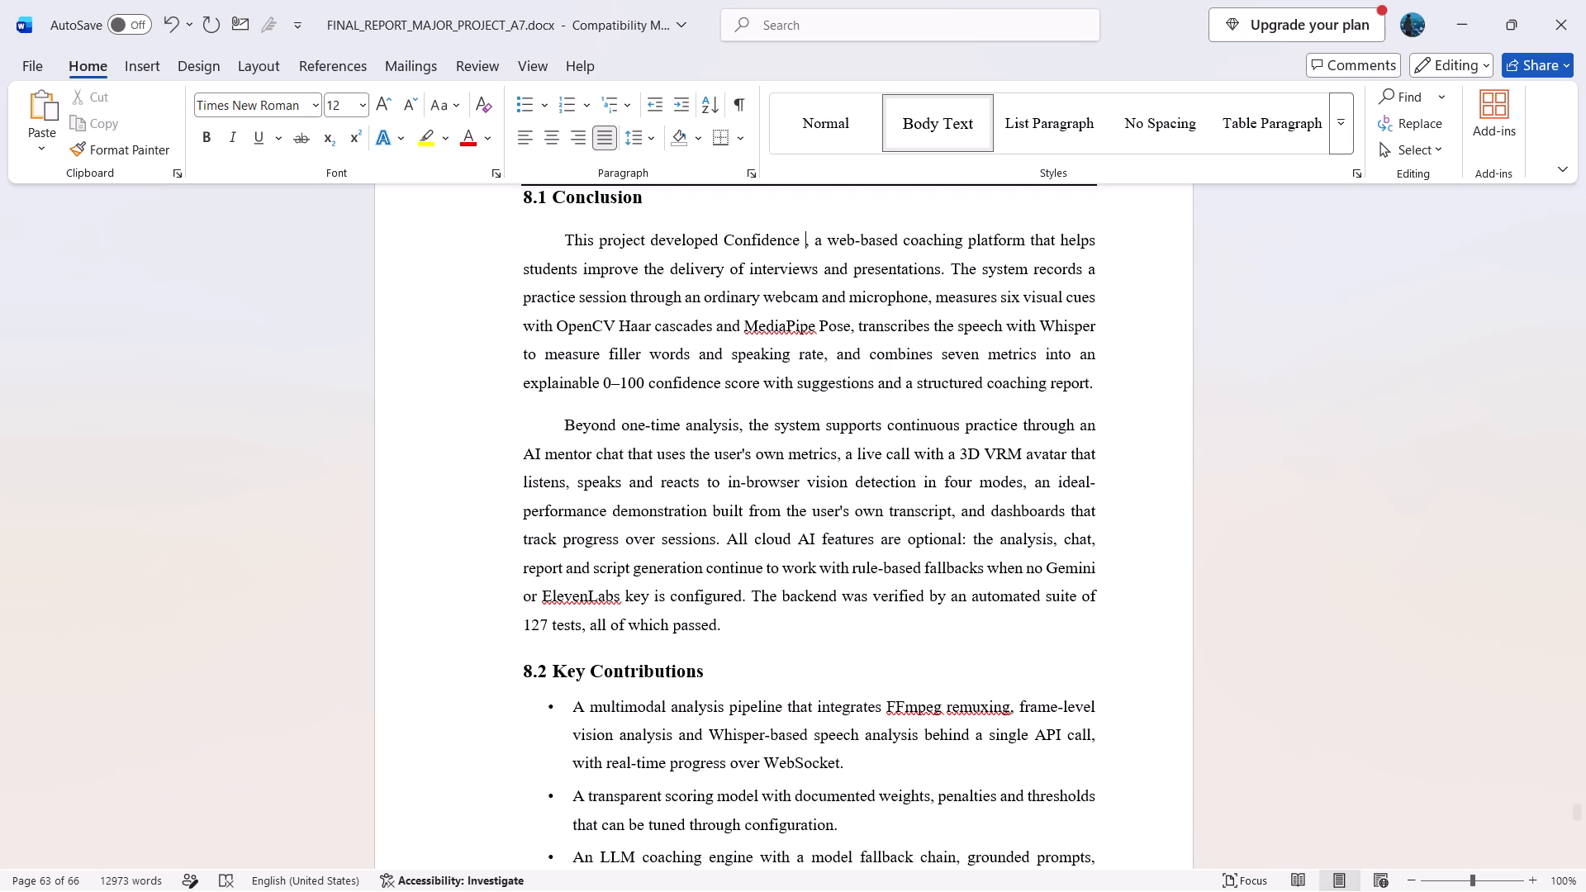
scroll(813, 336, down, 1)
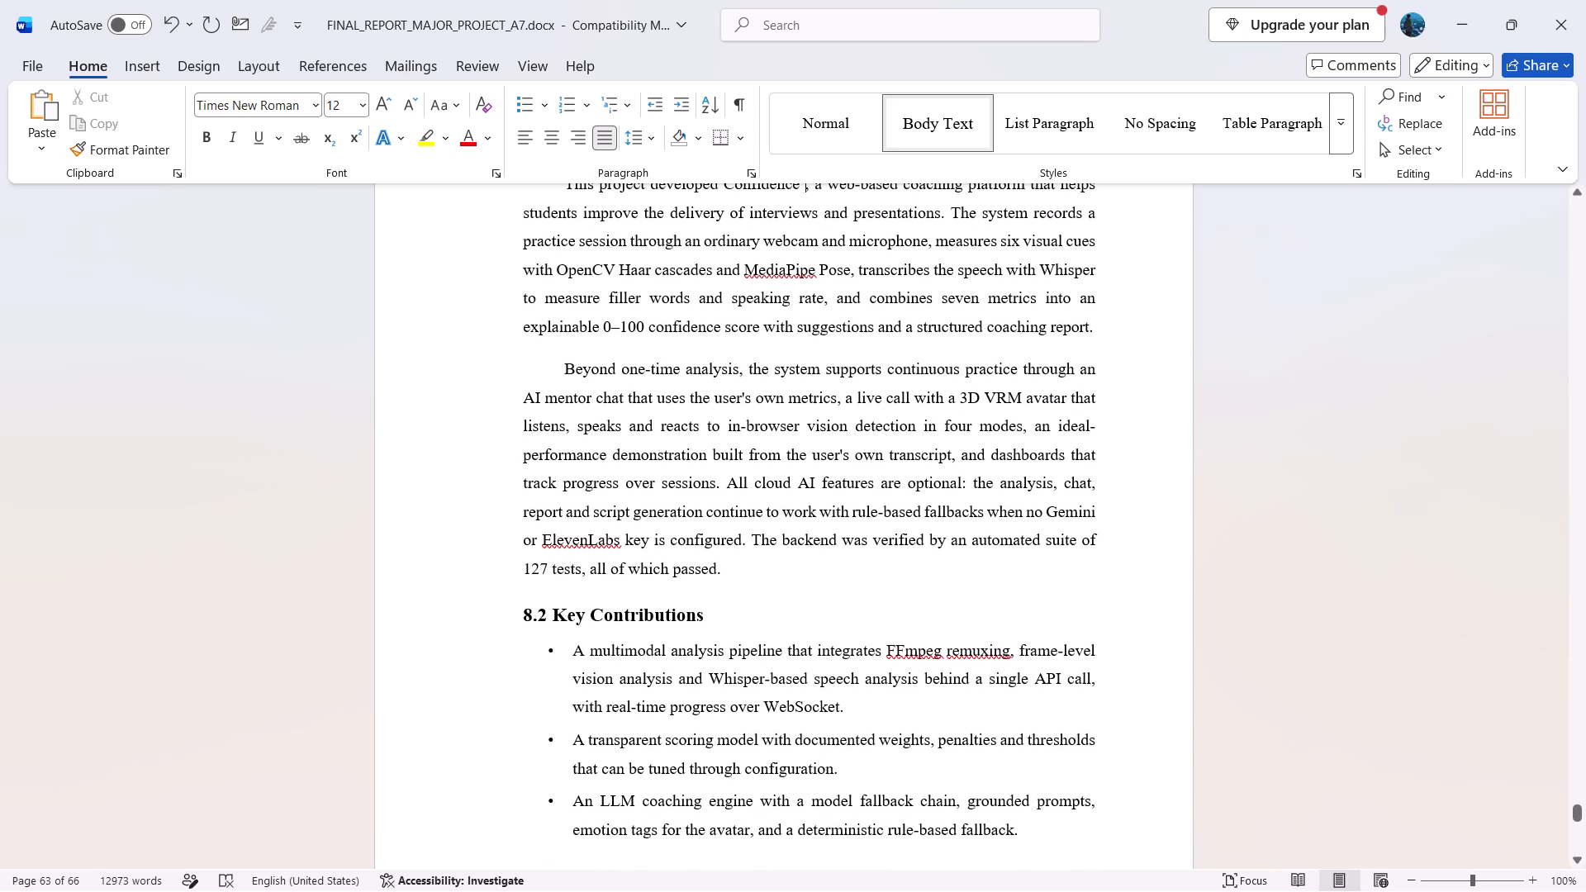
scroll(813, 336, down, 2)
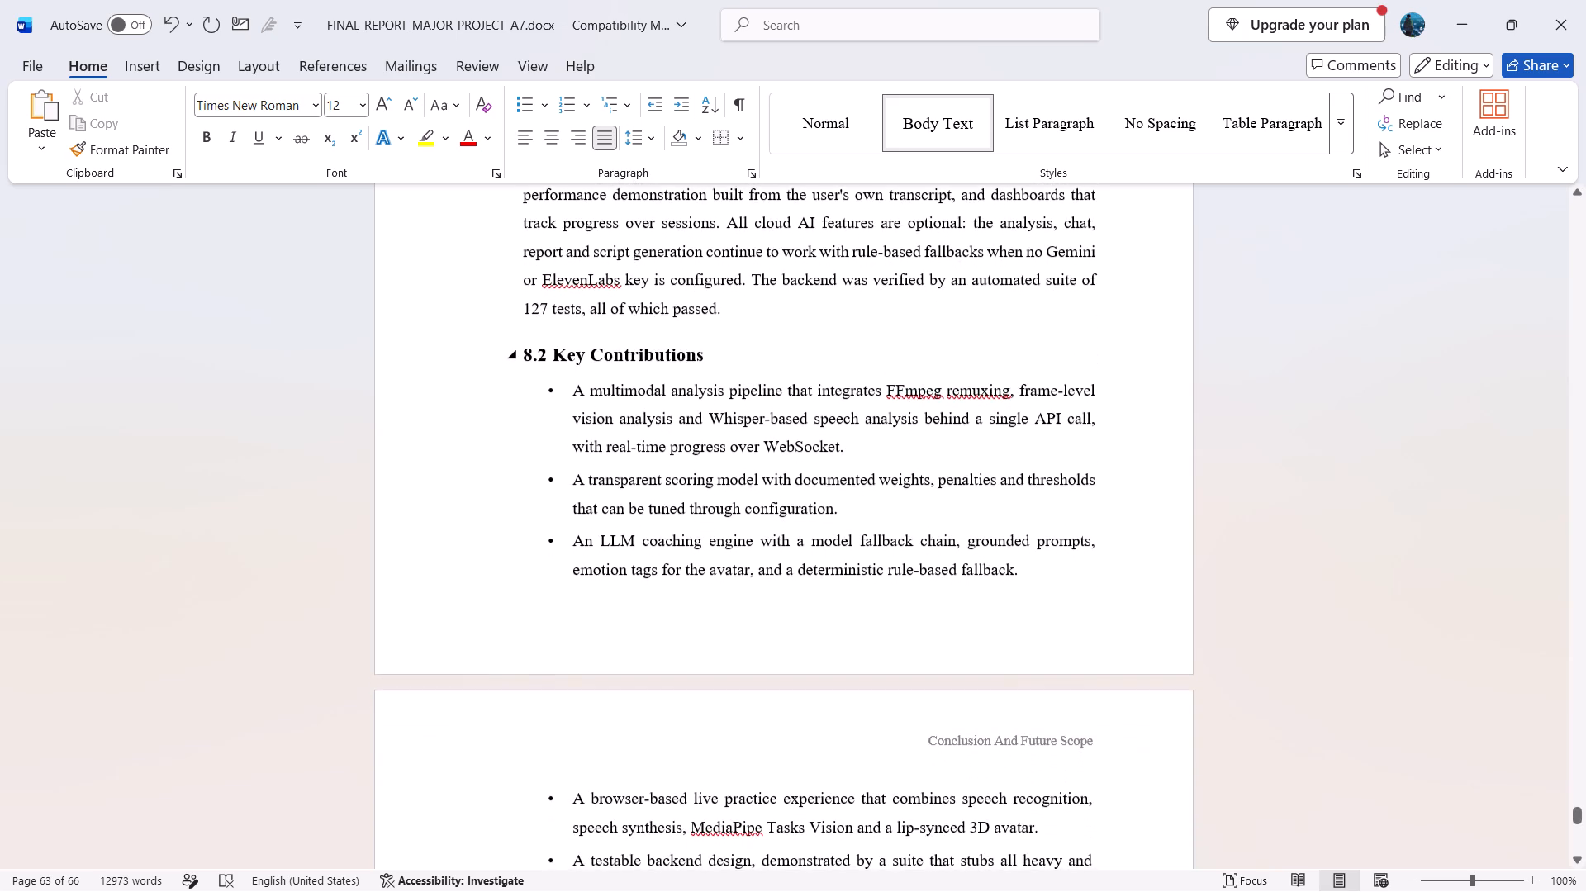
scroll(813, 336, down, 2)
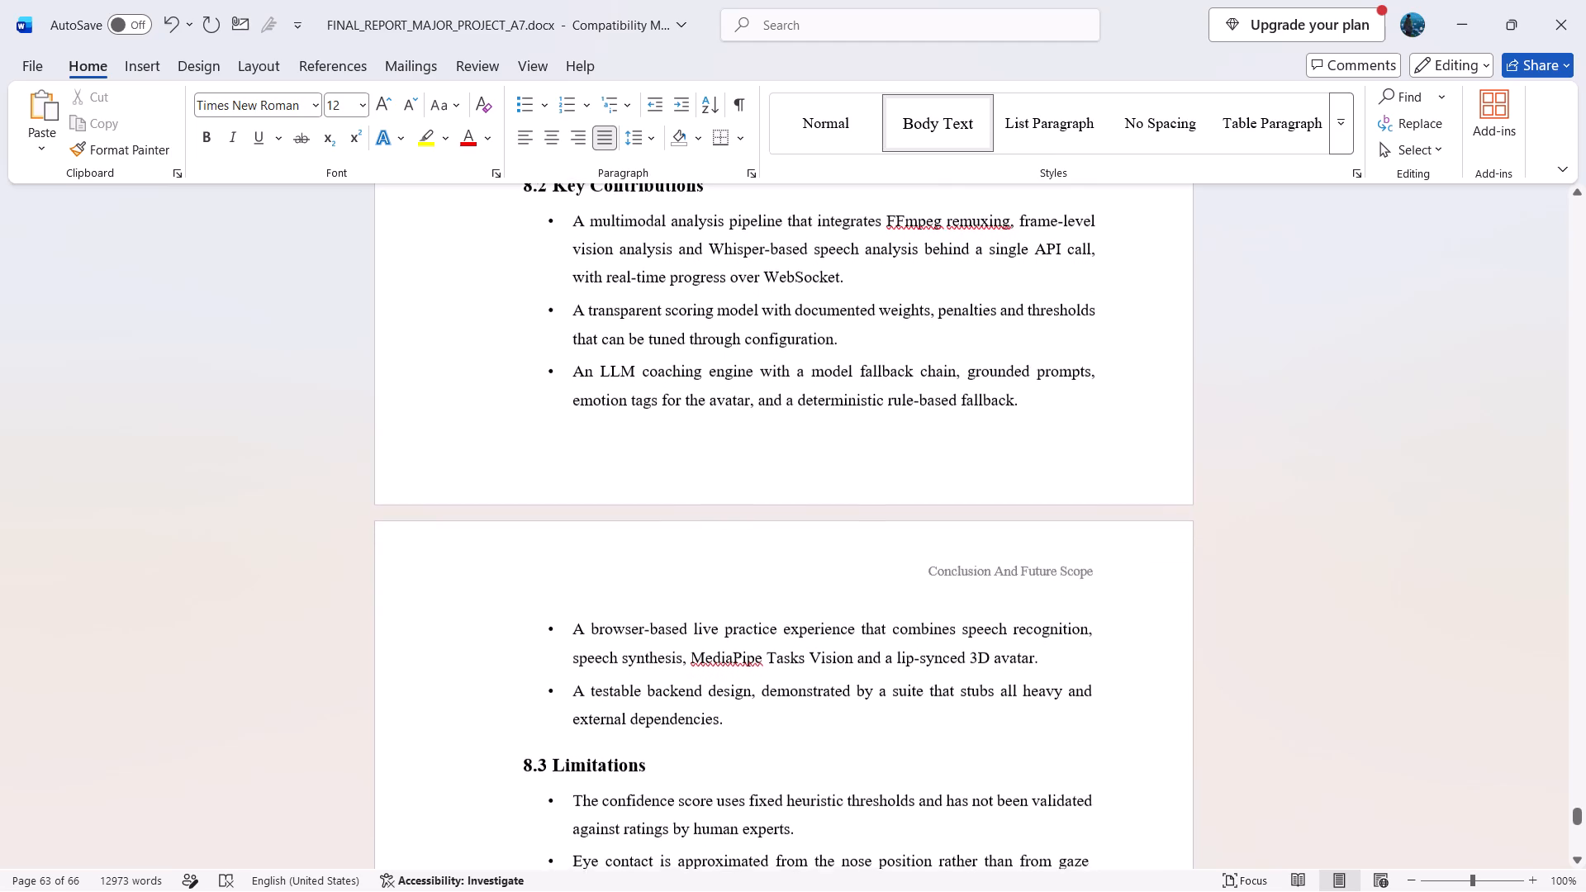
scroll(813, 336, down, 3)
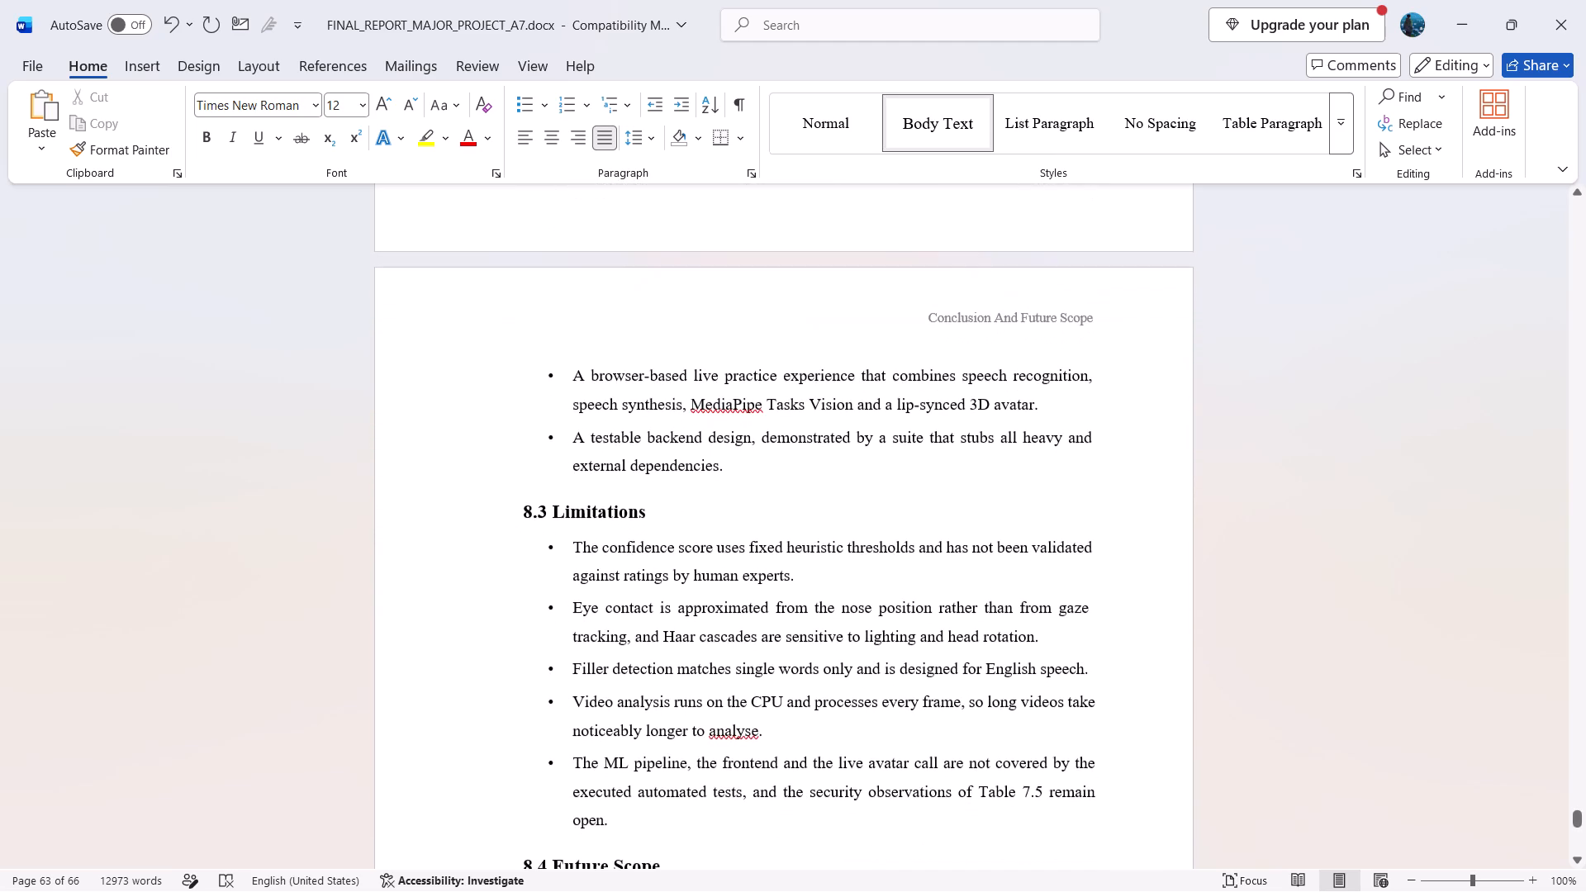
scroll(813, 336, down, 3)
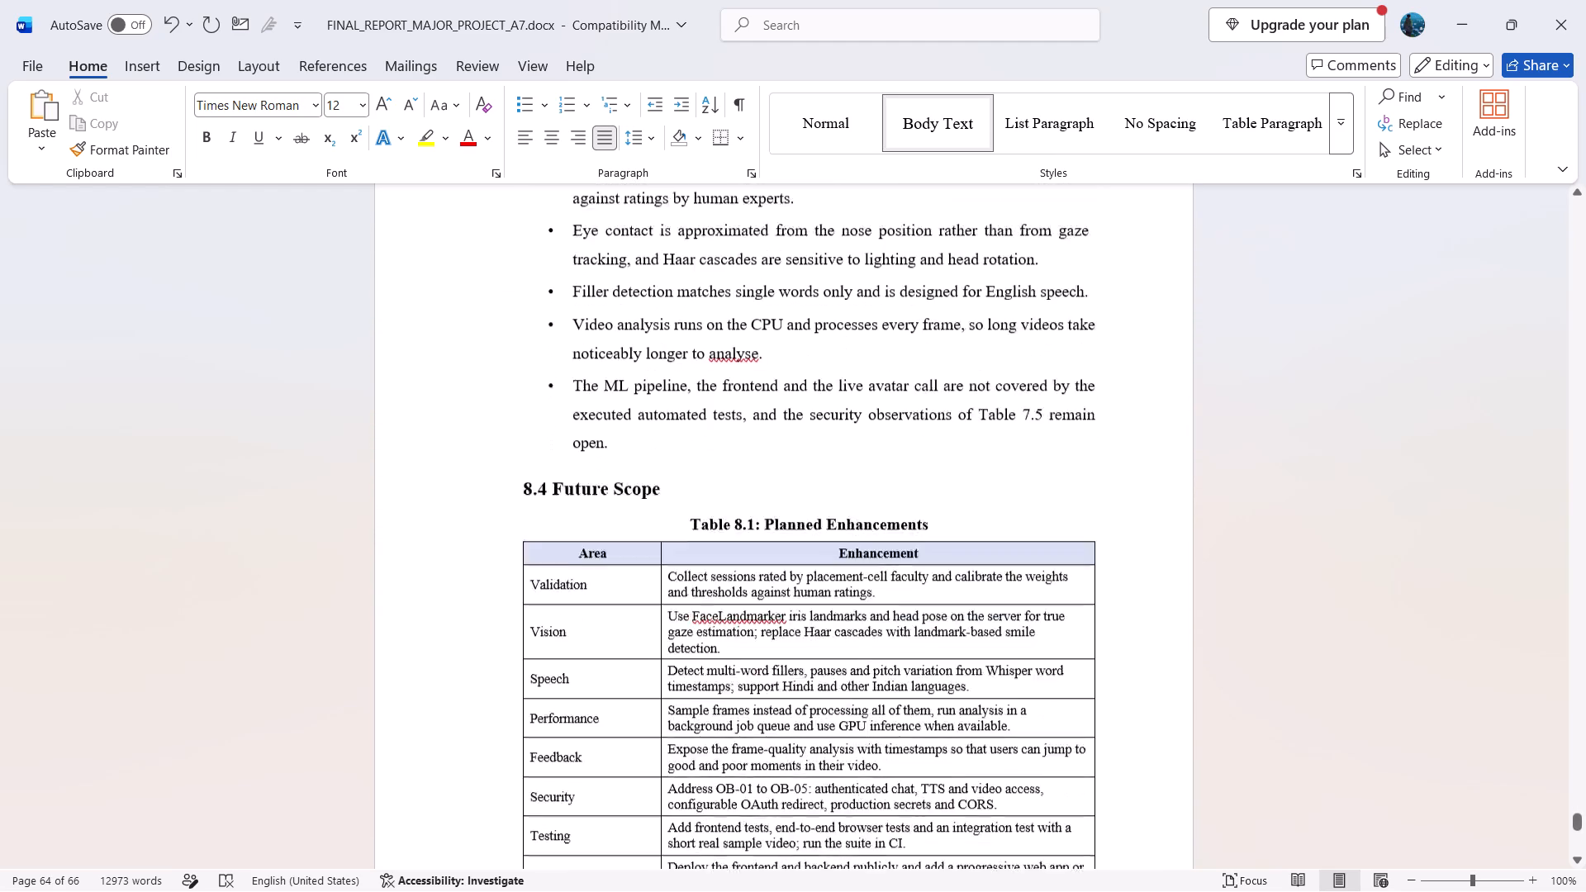
scroll(813, 336, down, 3)
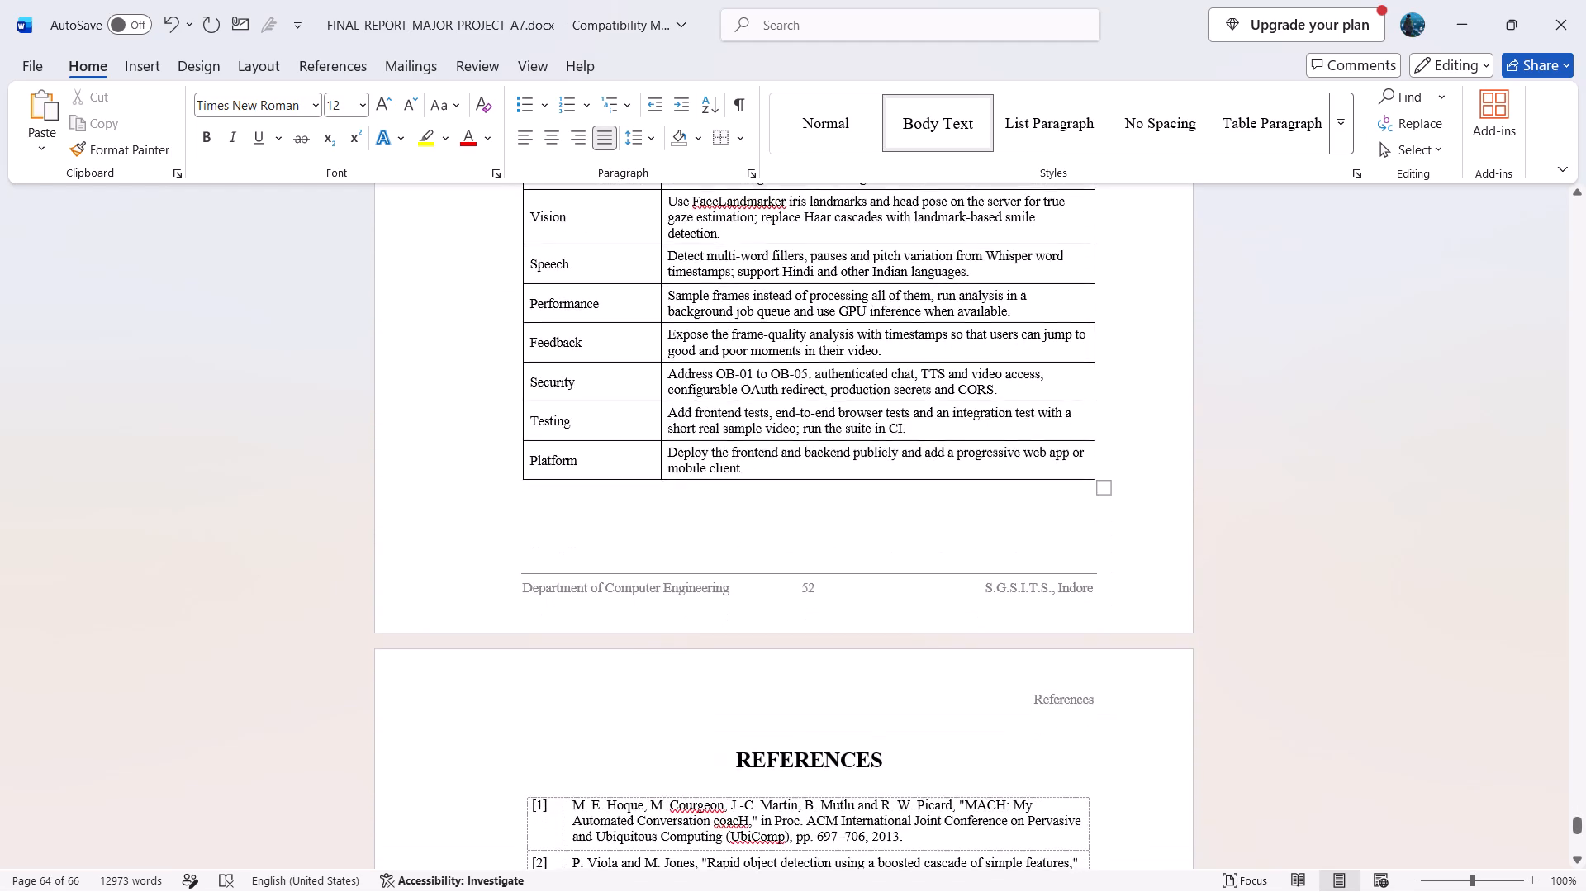
Review the References list, entries 1 to 23, and the page after it for "Confidence AI" mentions.
scroll(813, 336, down, 2)
scroll(813, 336, up, 1)
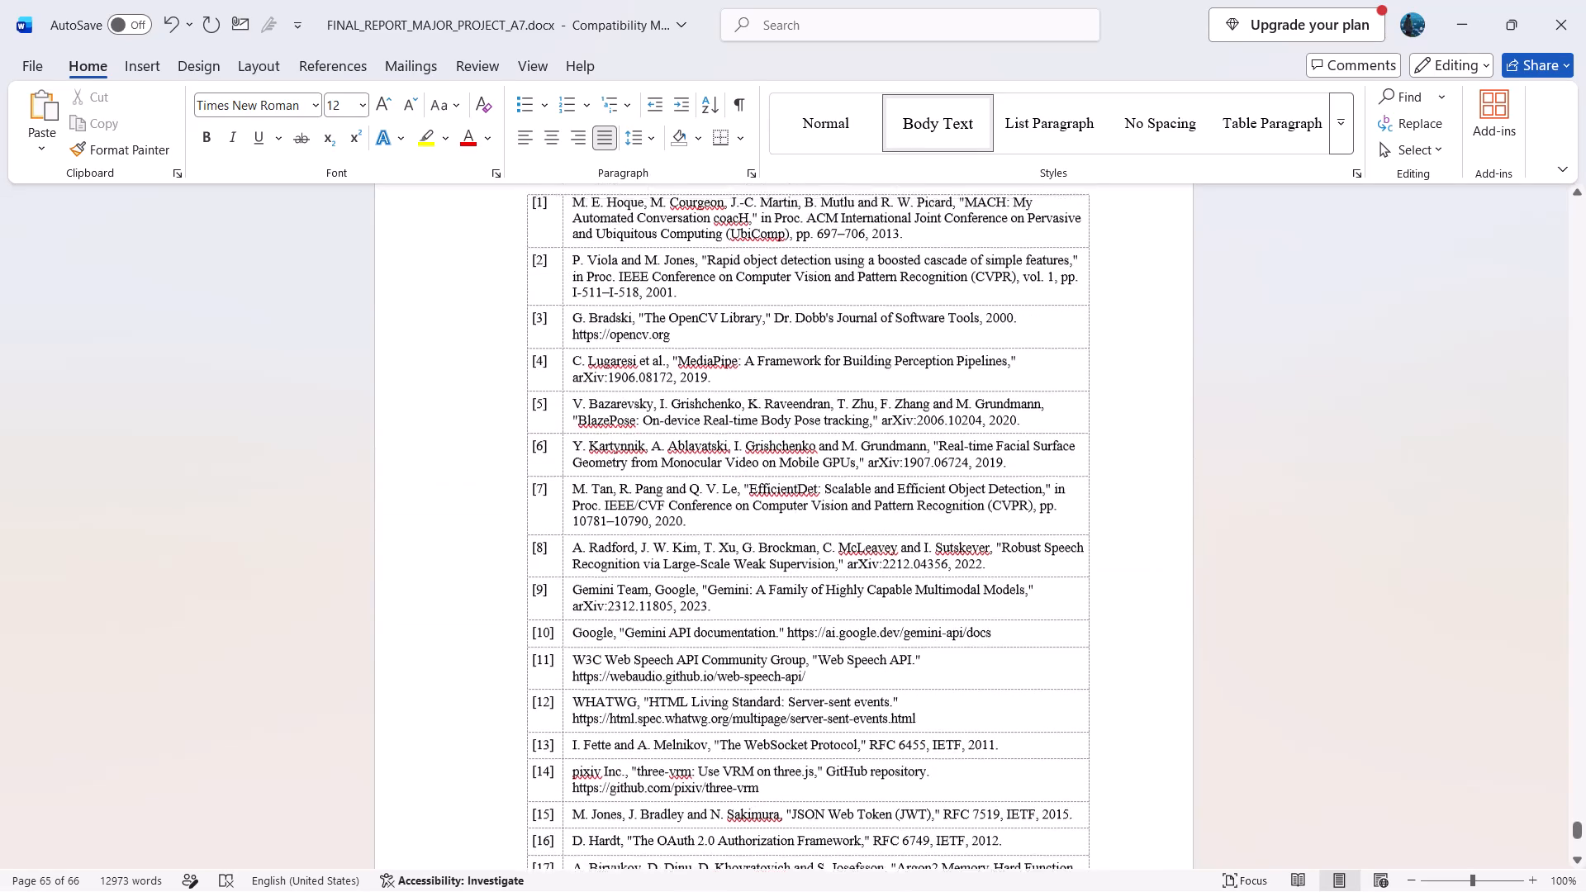
scroll(813, 336, up, 1)
scroll(813, 336, down, 2)
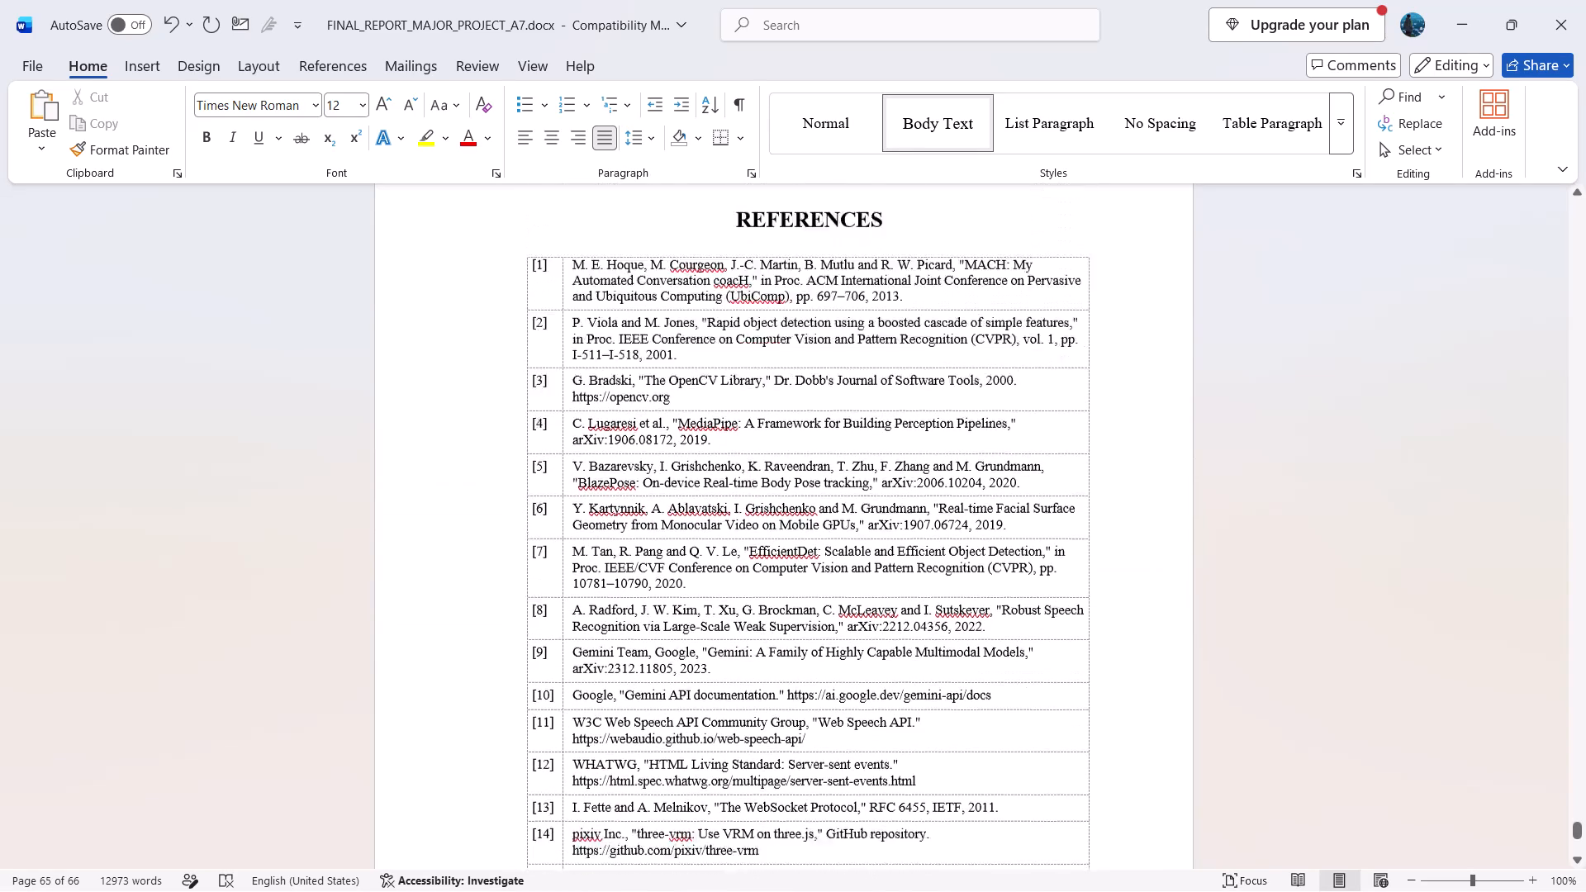
scroll(813, 336, down, 4)
scroll(813, 336, up, 1)
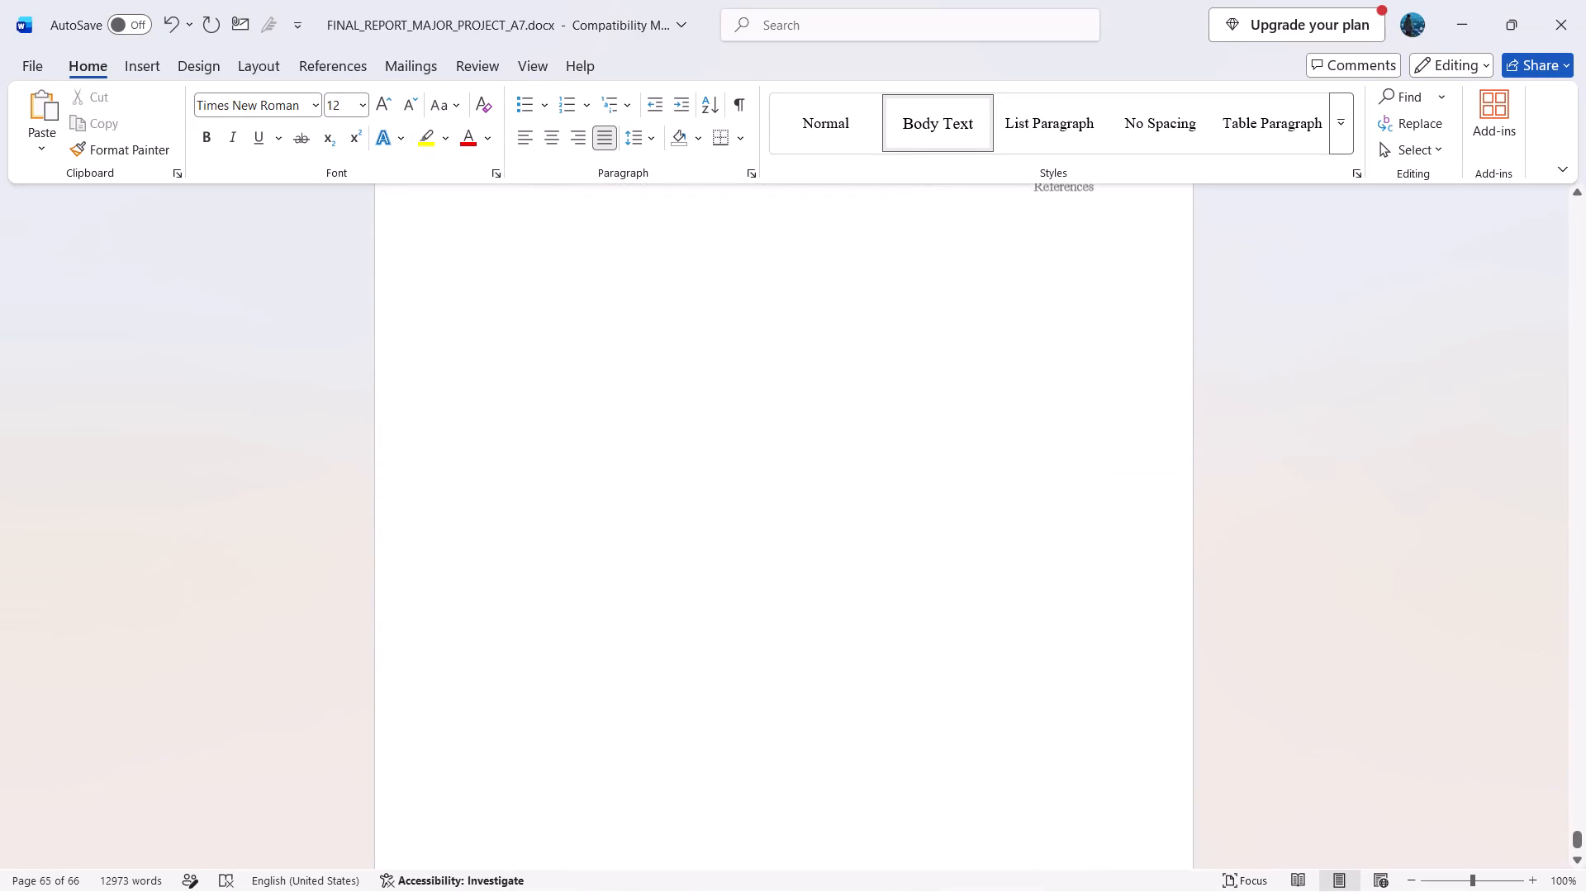
scroll(813, 336, up, 1)
scroll(813, 336, right, 1)
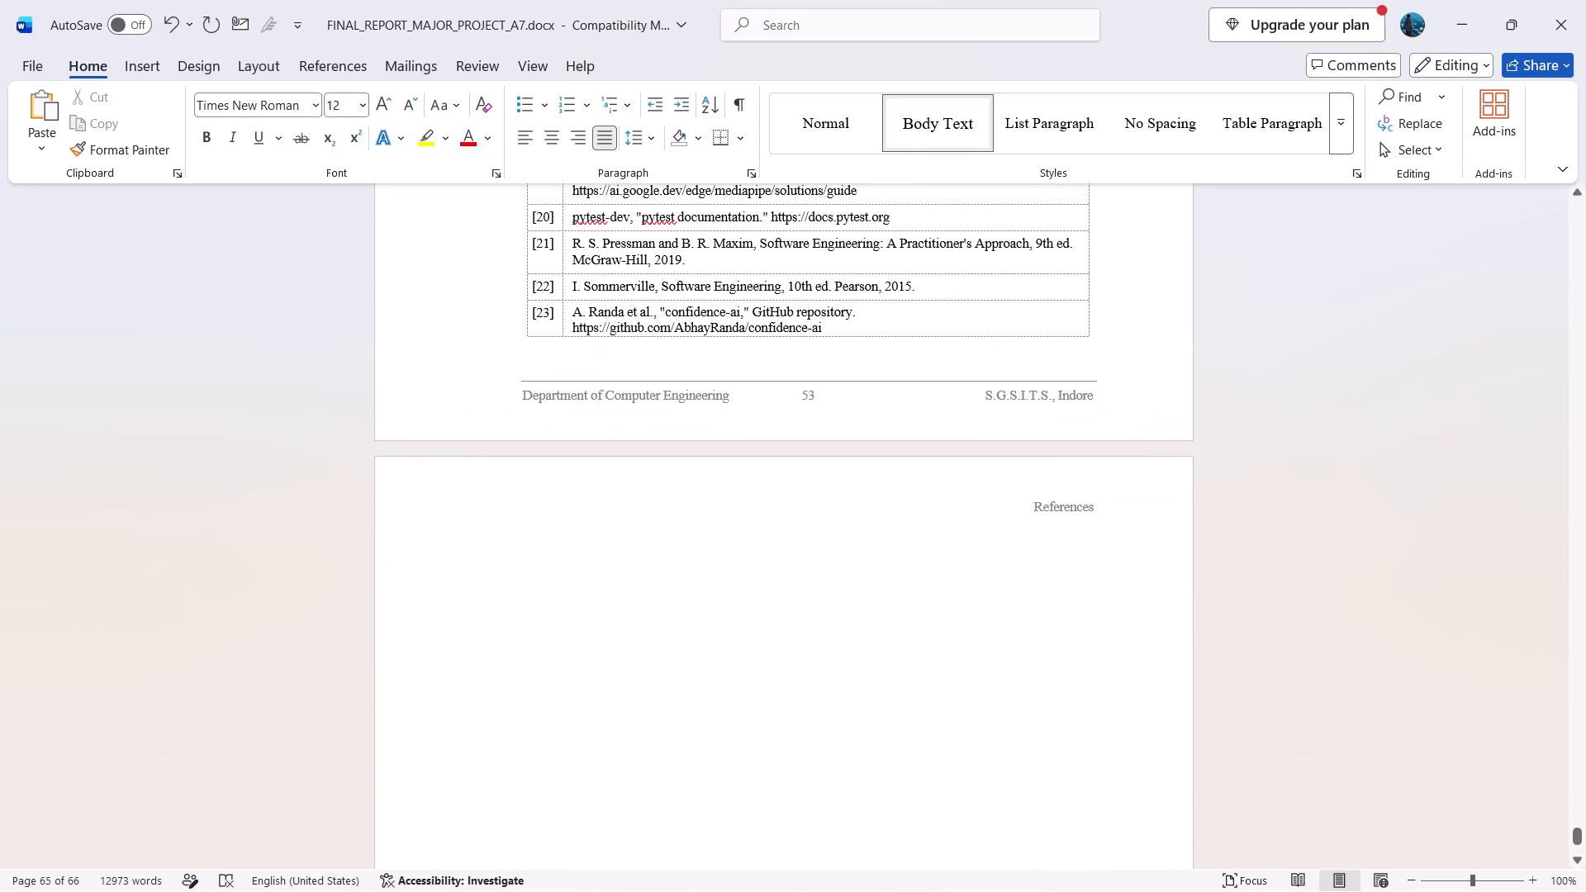
scroll(826, 326, up, 2)
scroll(826, 326, right, 1)
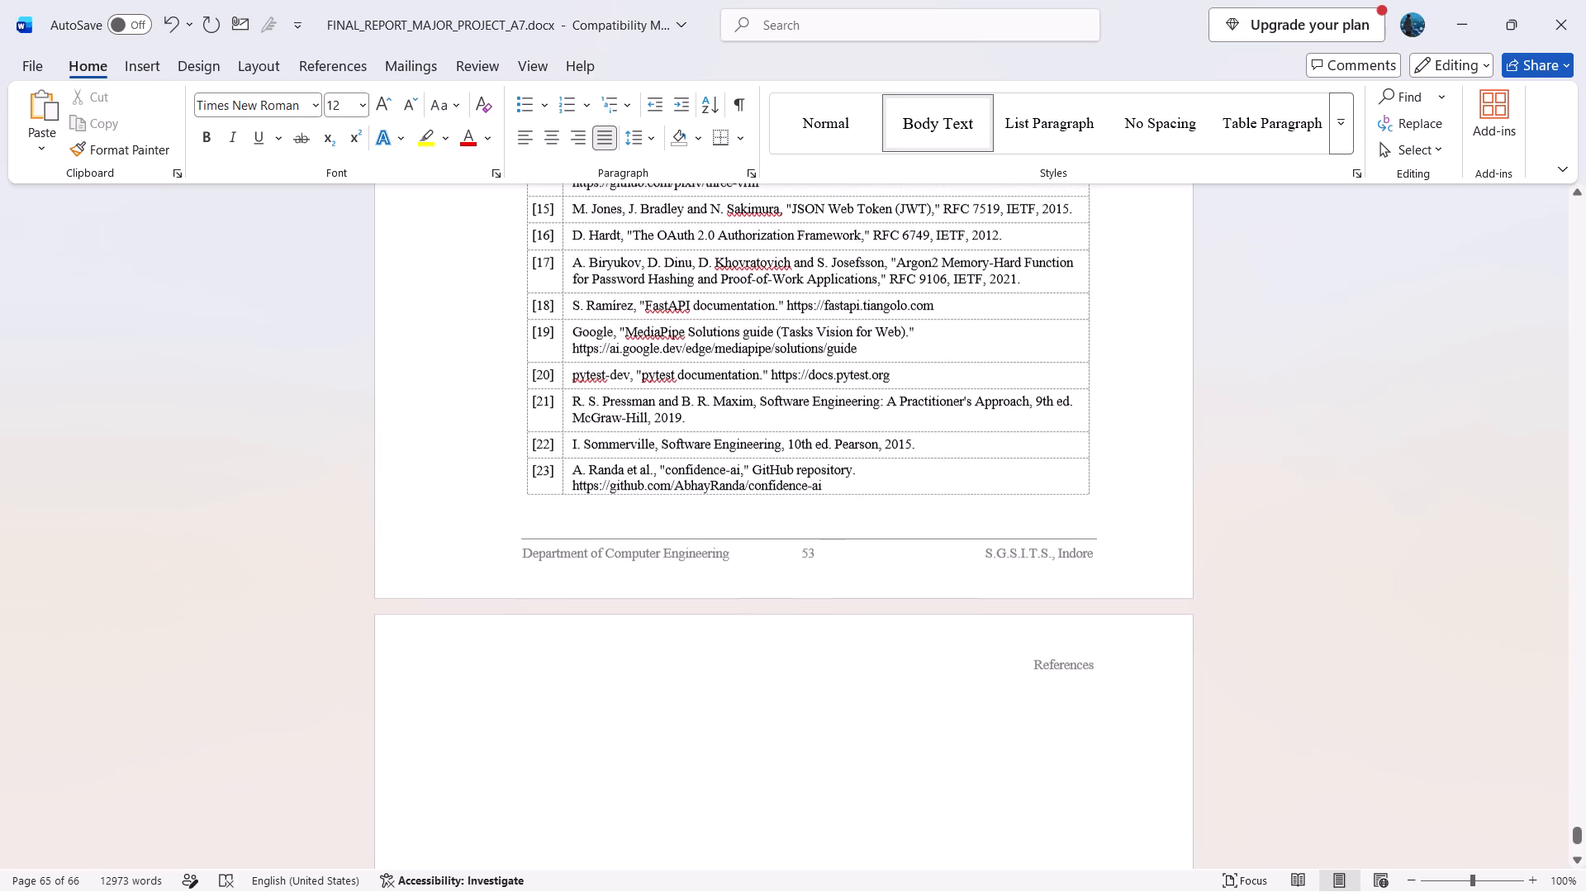
scroll(826, 326, up, 3)
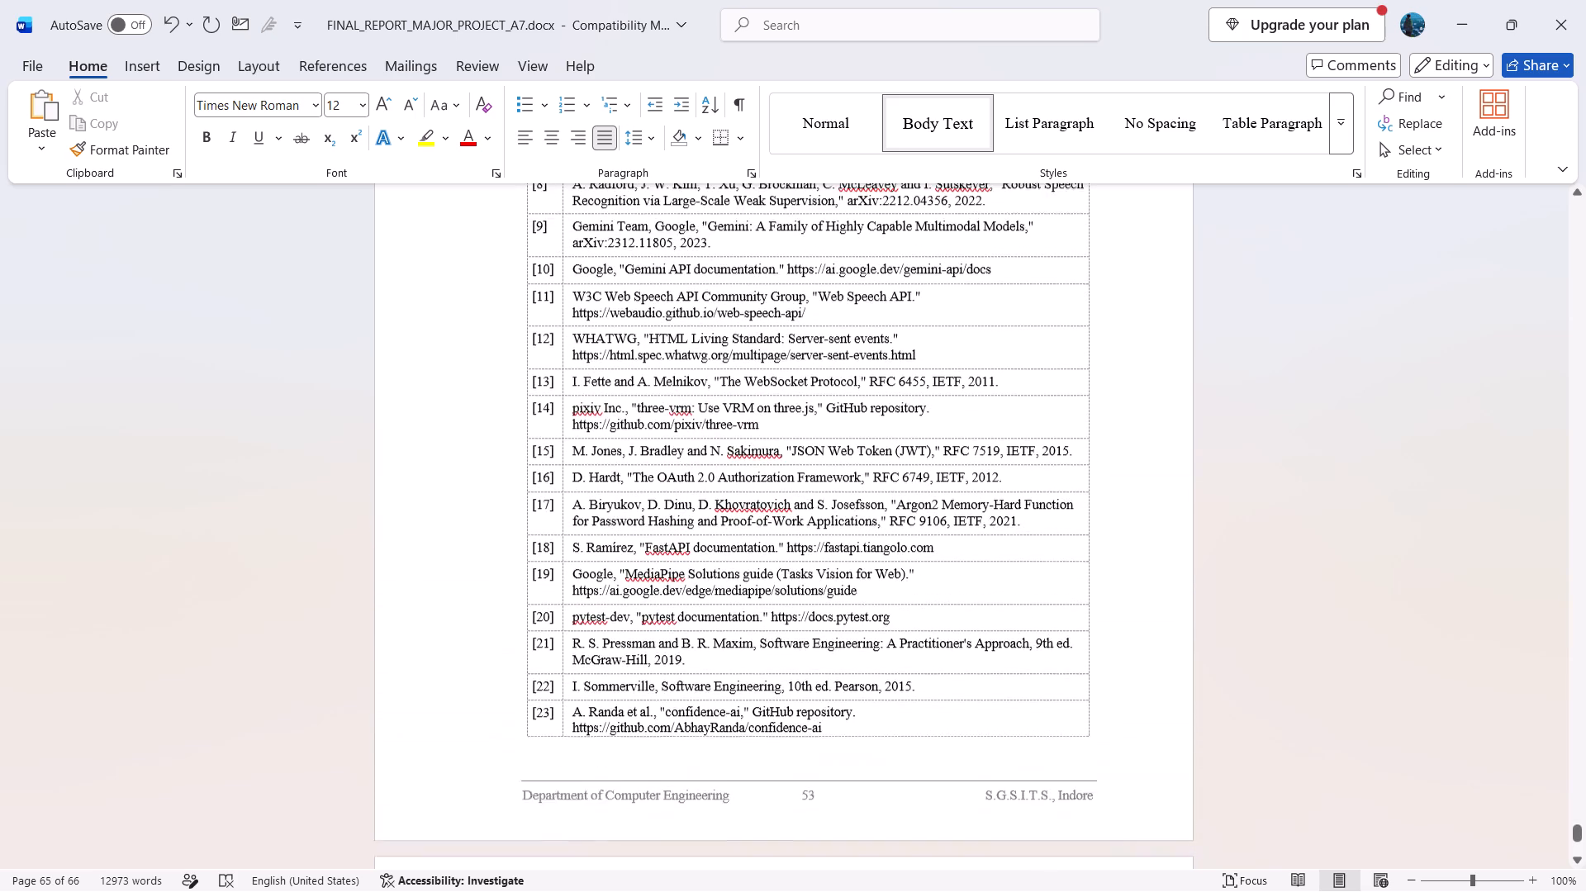
scroll(826, 326, up, 4)
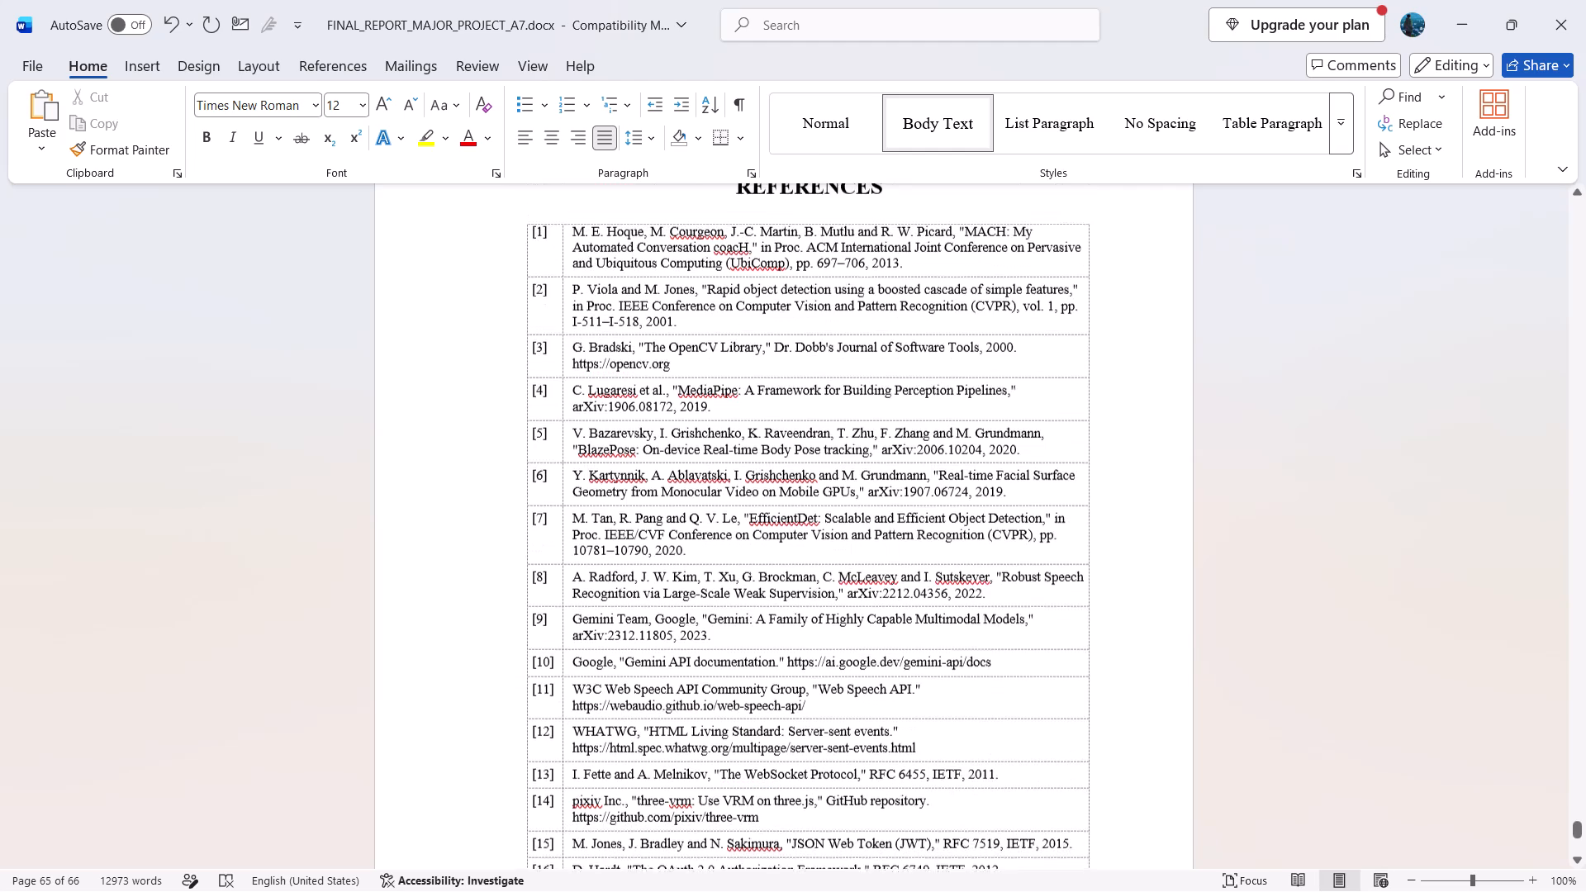
Recheck Chapter 8 backwards from the References through Table 8.1, Limitations and Key Contributions to section 8.1 Conclusion.
scroll(826, 326, up, 2)
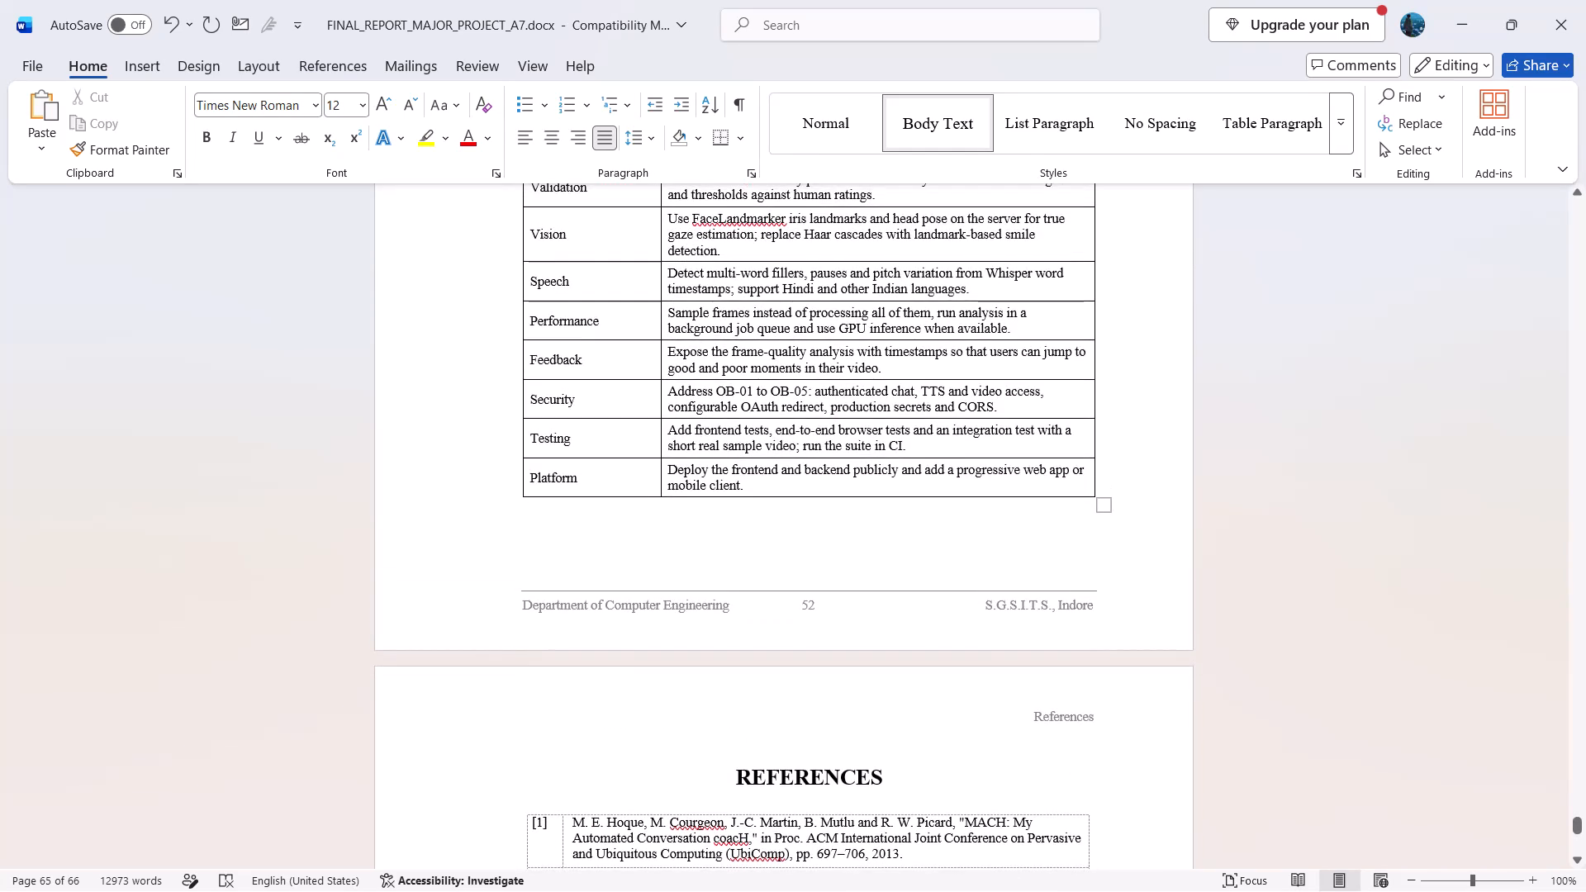
scroll(826, 326, up, 4)
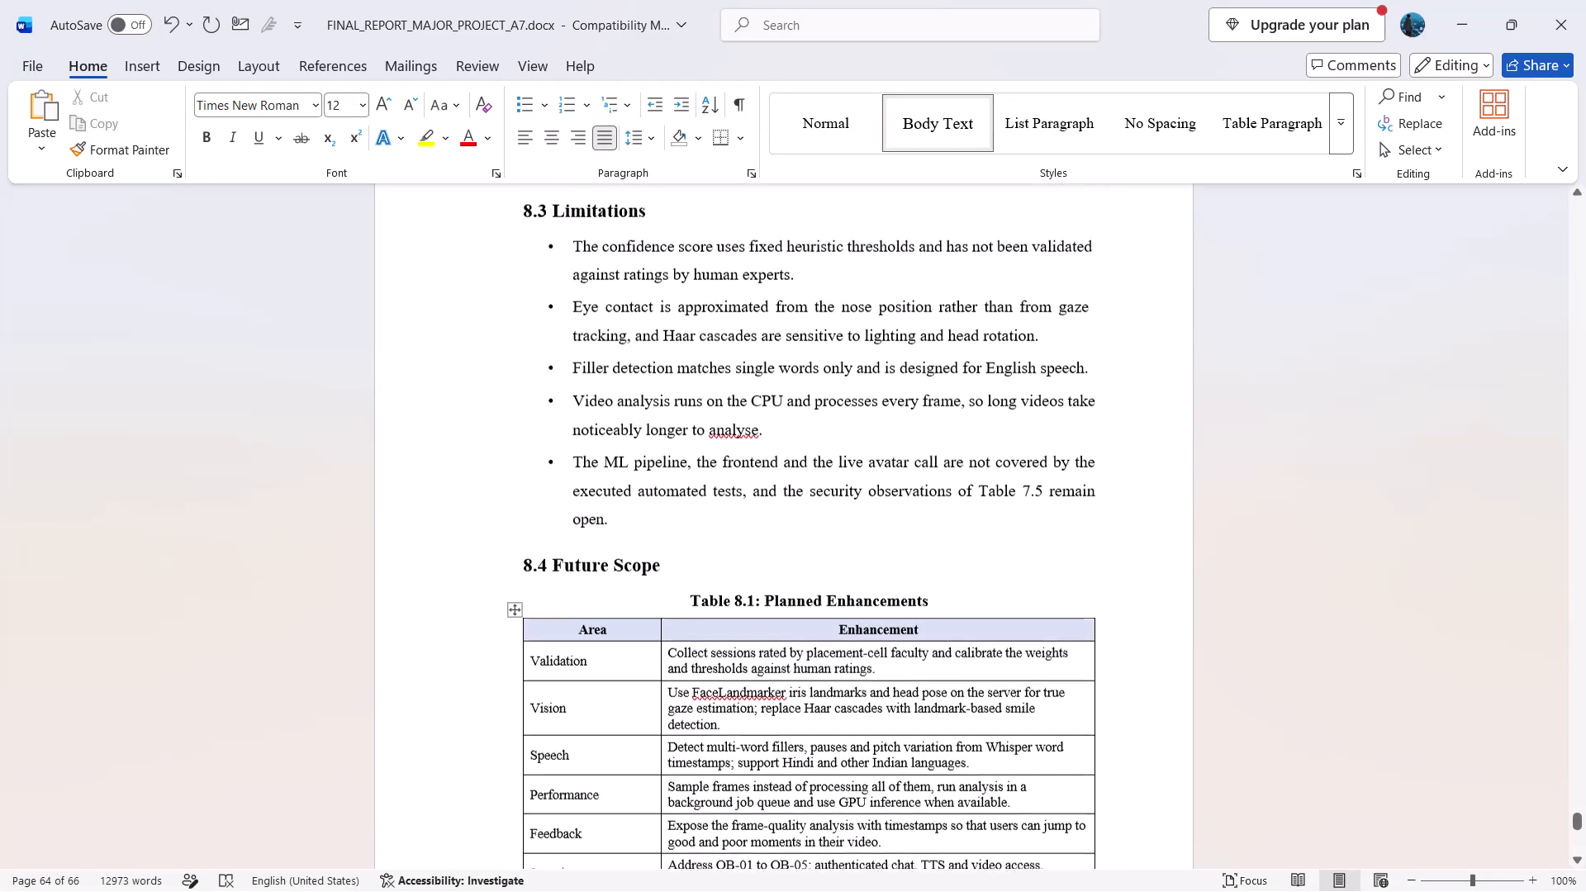
scroll(826, 326, up, 2)
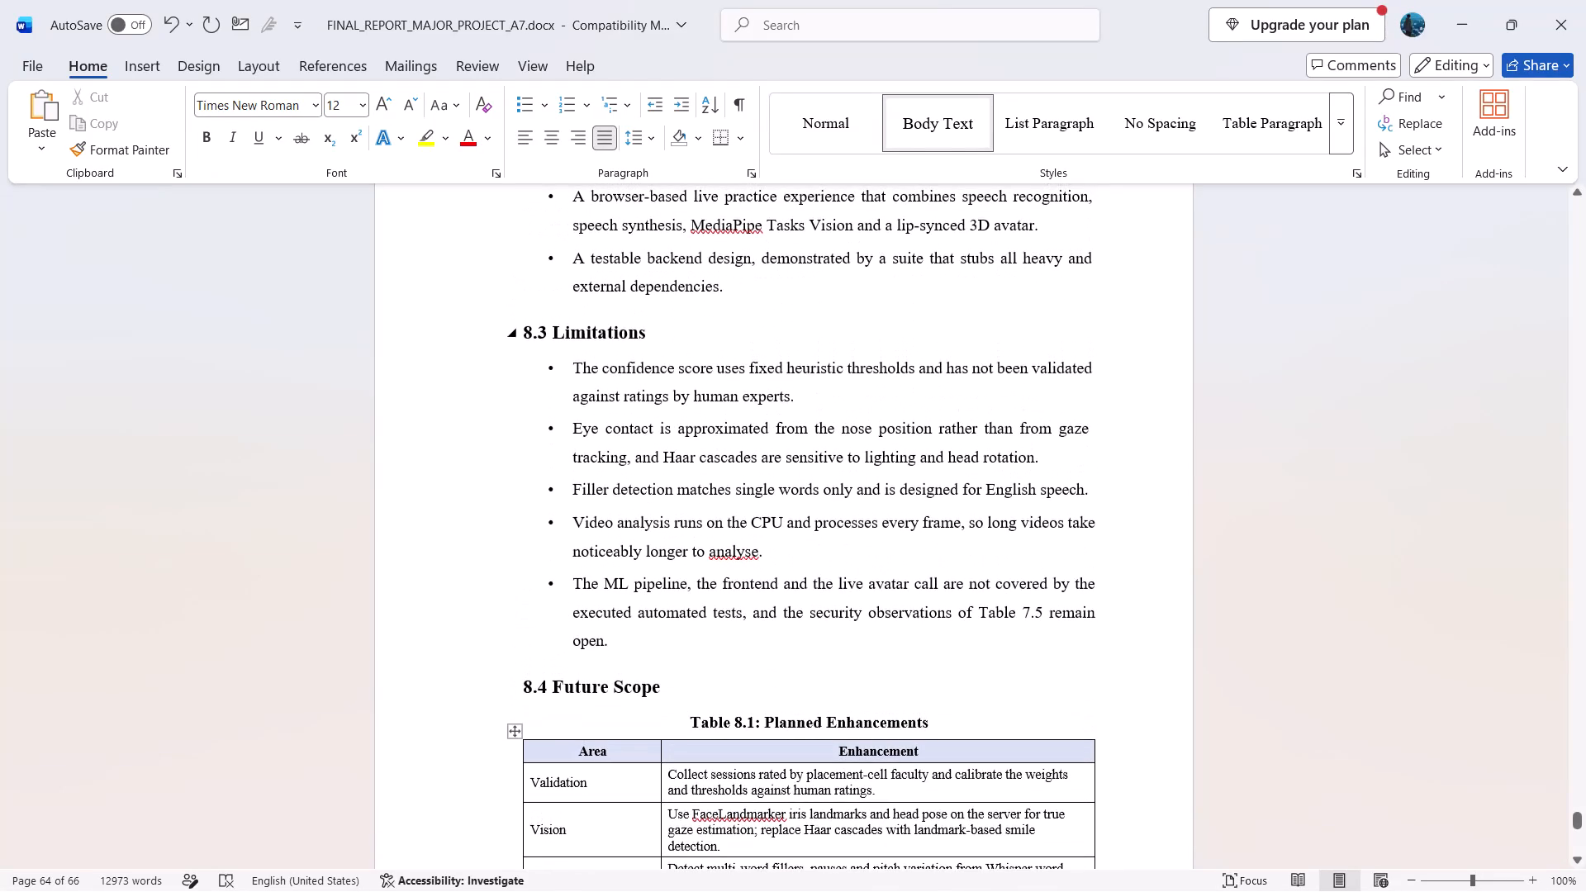
scroll(826, 326, up, 2)
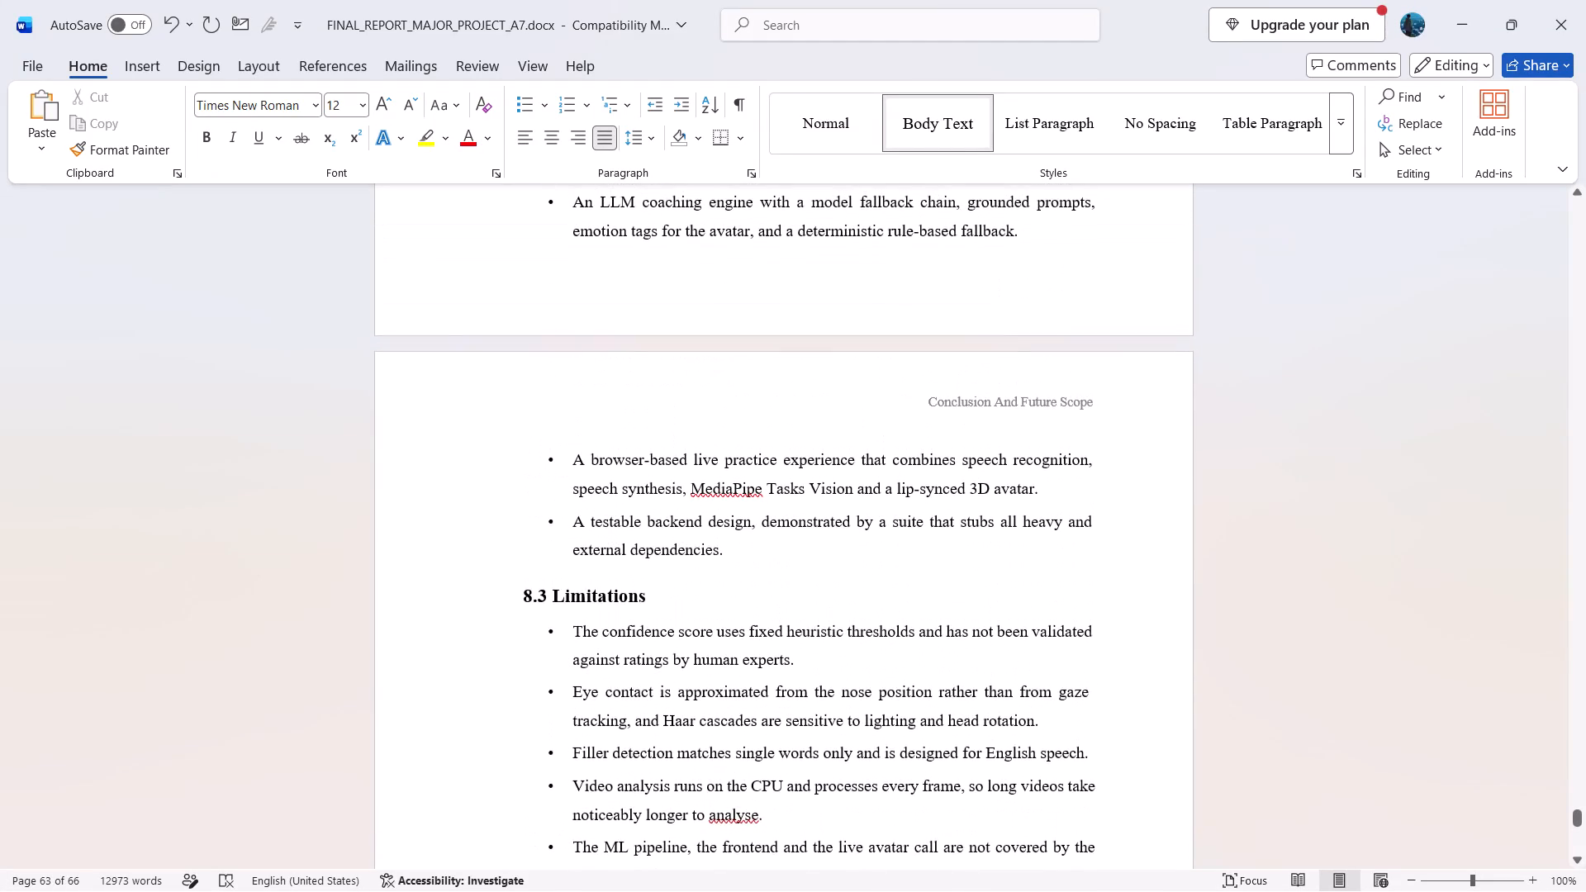
scroll(826, 326, up, 3)
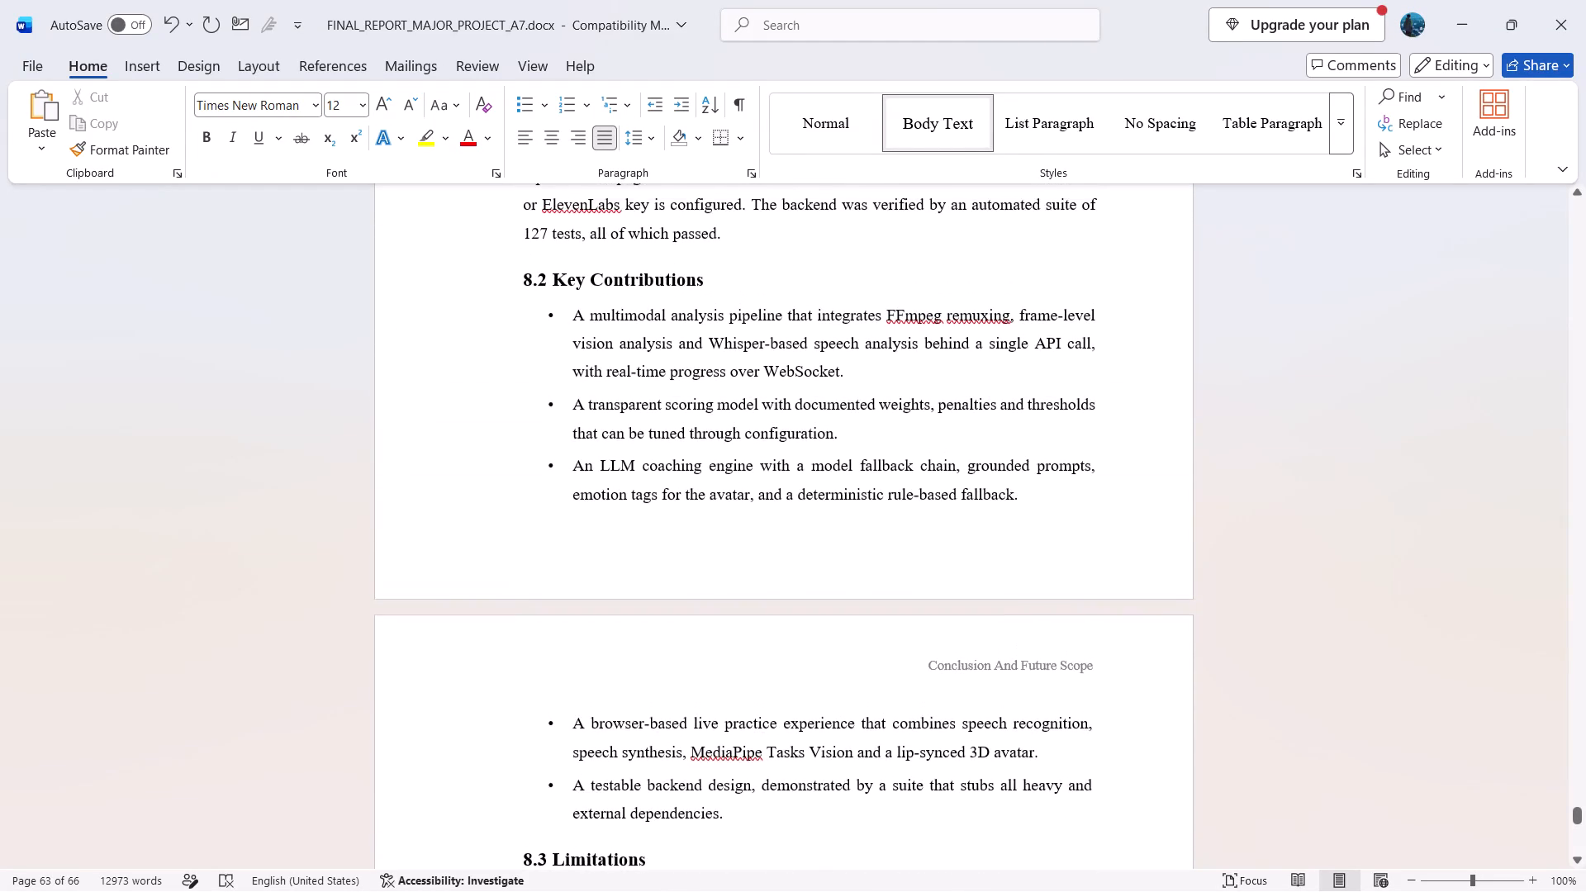
scroll(826, 326, up, 2)
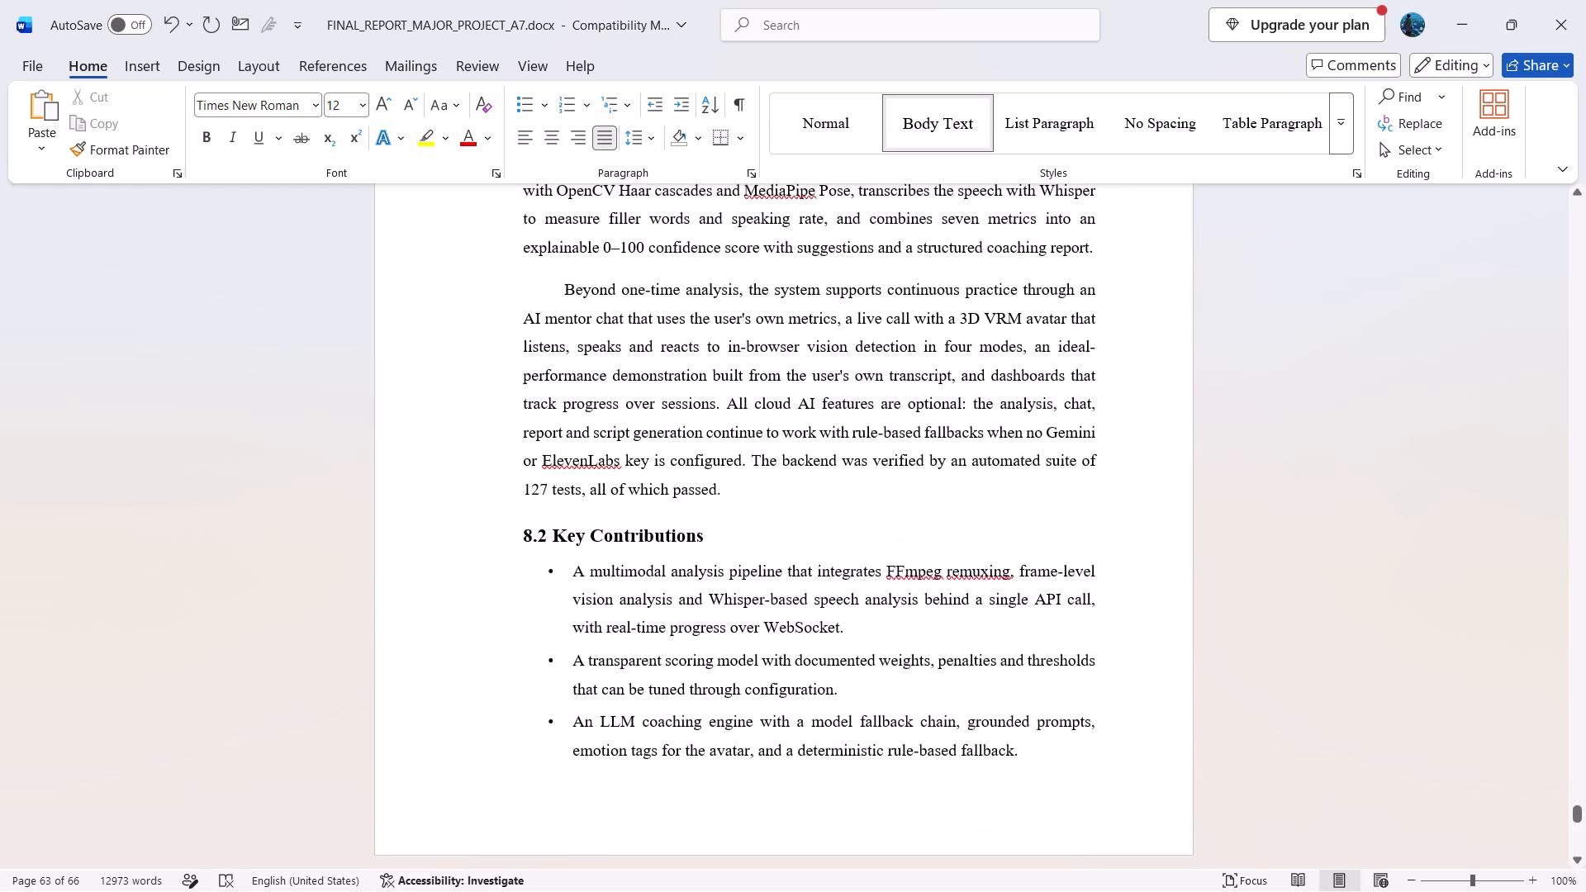
scroll(826, 326, up, 1)
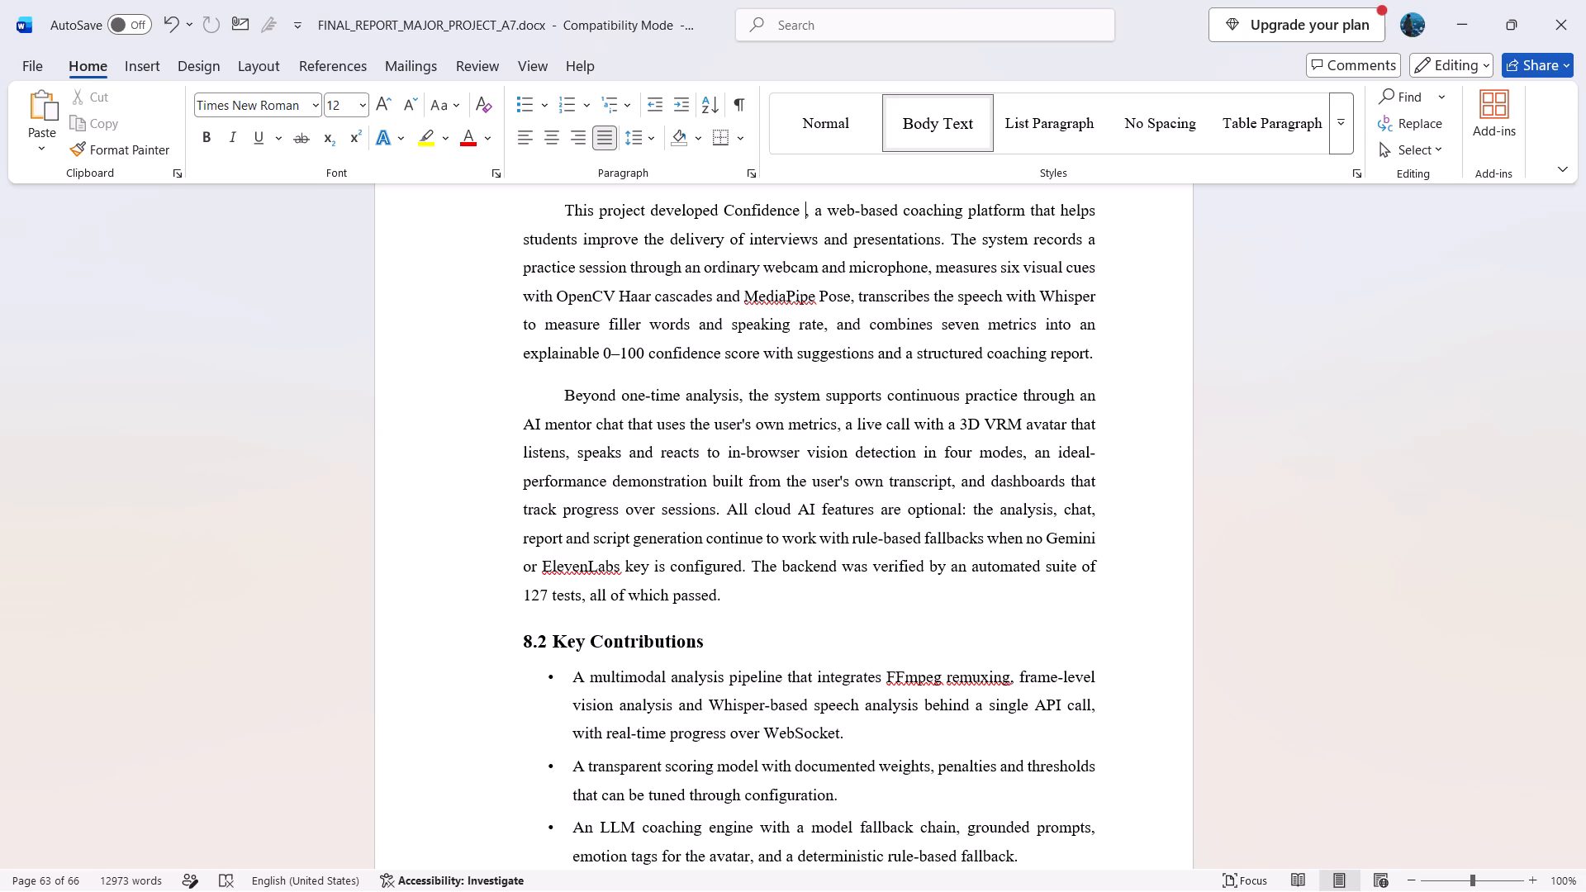
scroll(837, 348, up, 3)
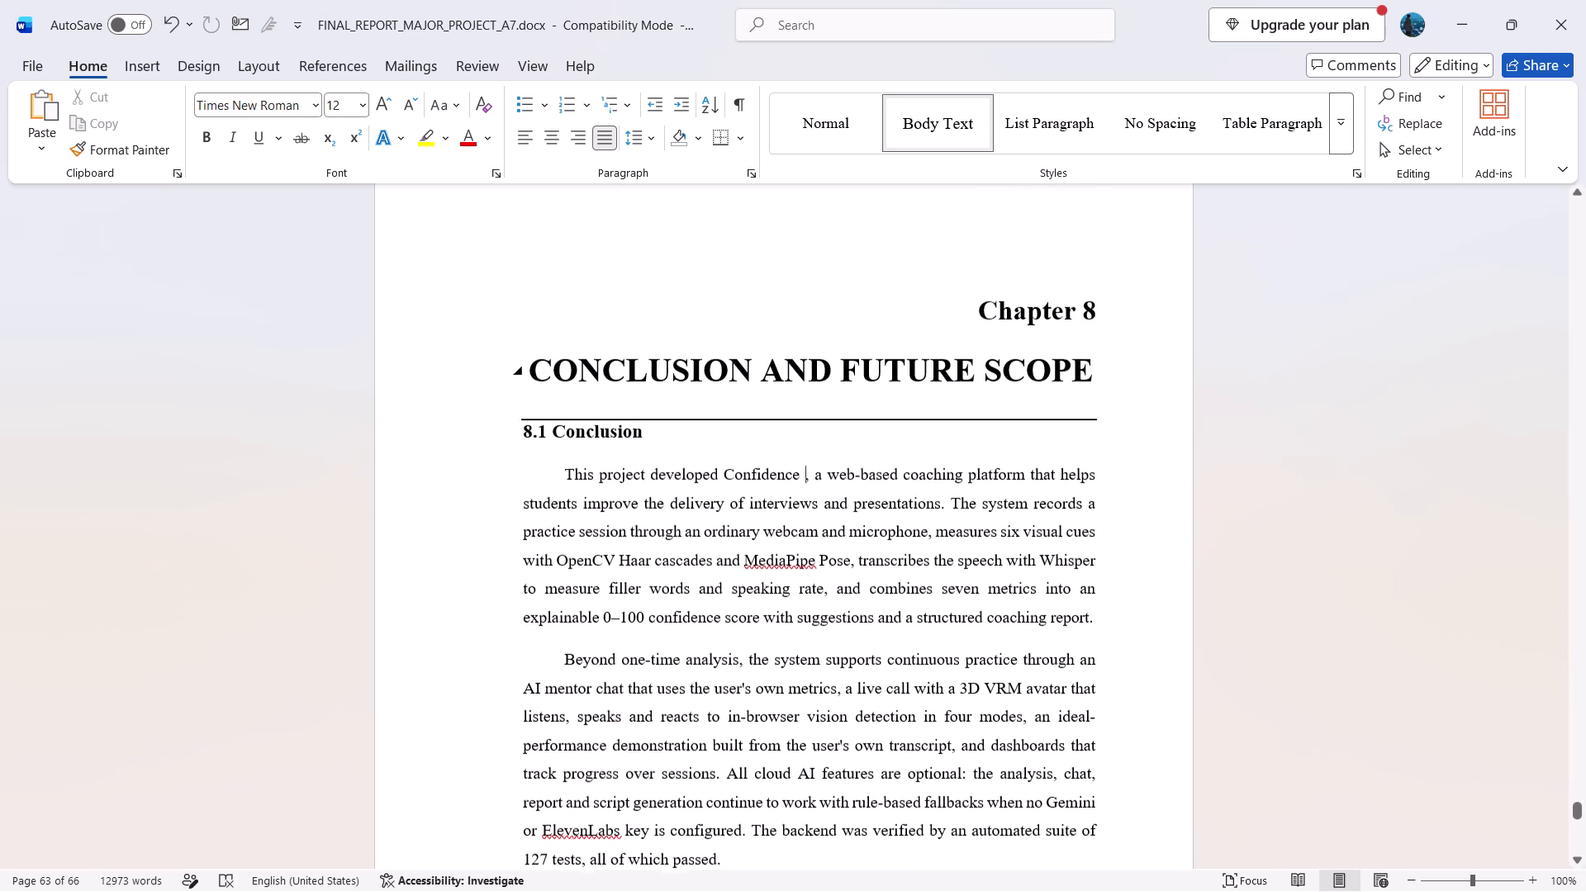
Recheck Chapter 7 backwards from the Table 7.5 code review observations to section 7.2 Test Execution Summary, including tables and charts.
scroll(837, 348, up, 2)
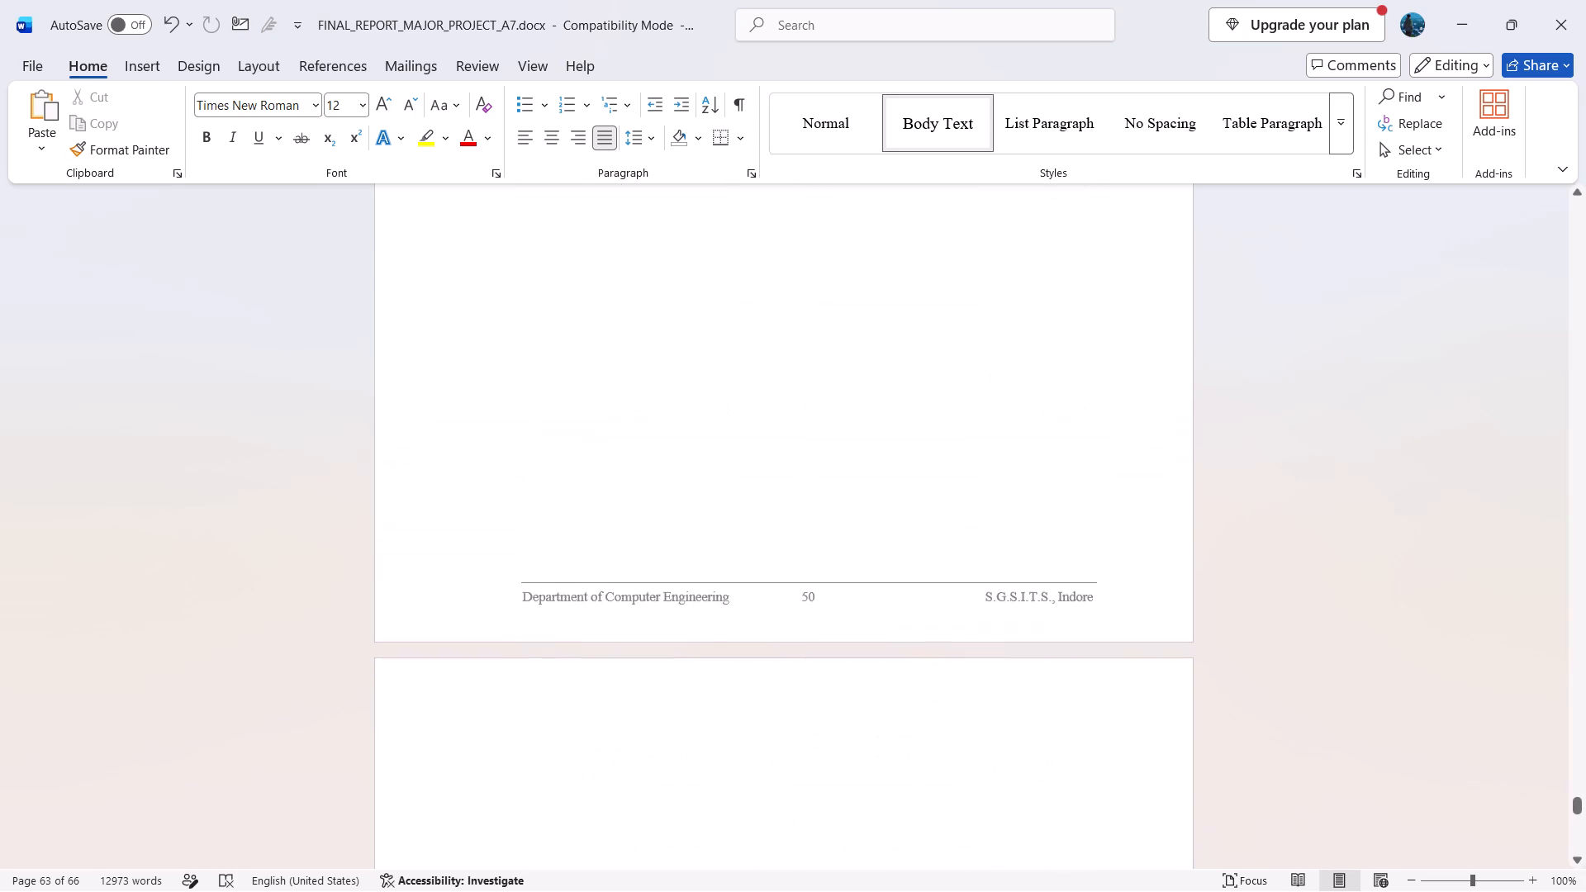
scroll(837, 348, up, 3)
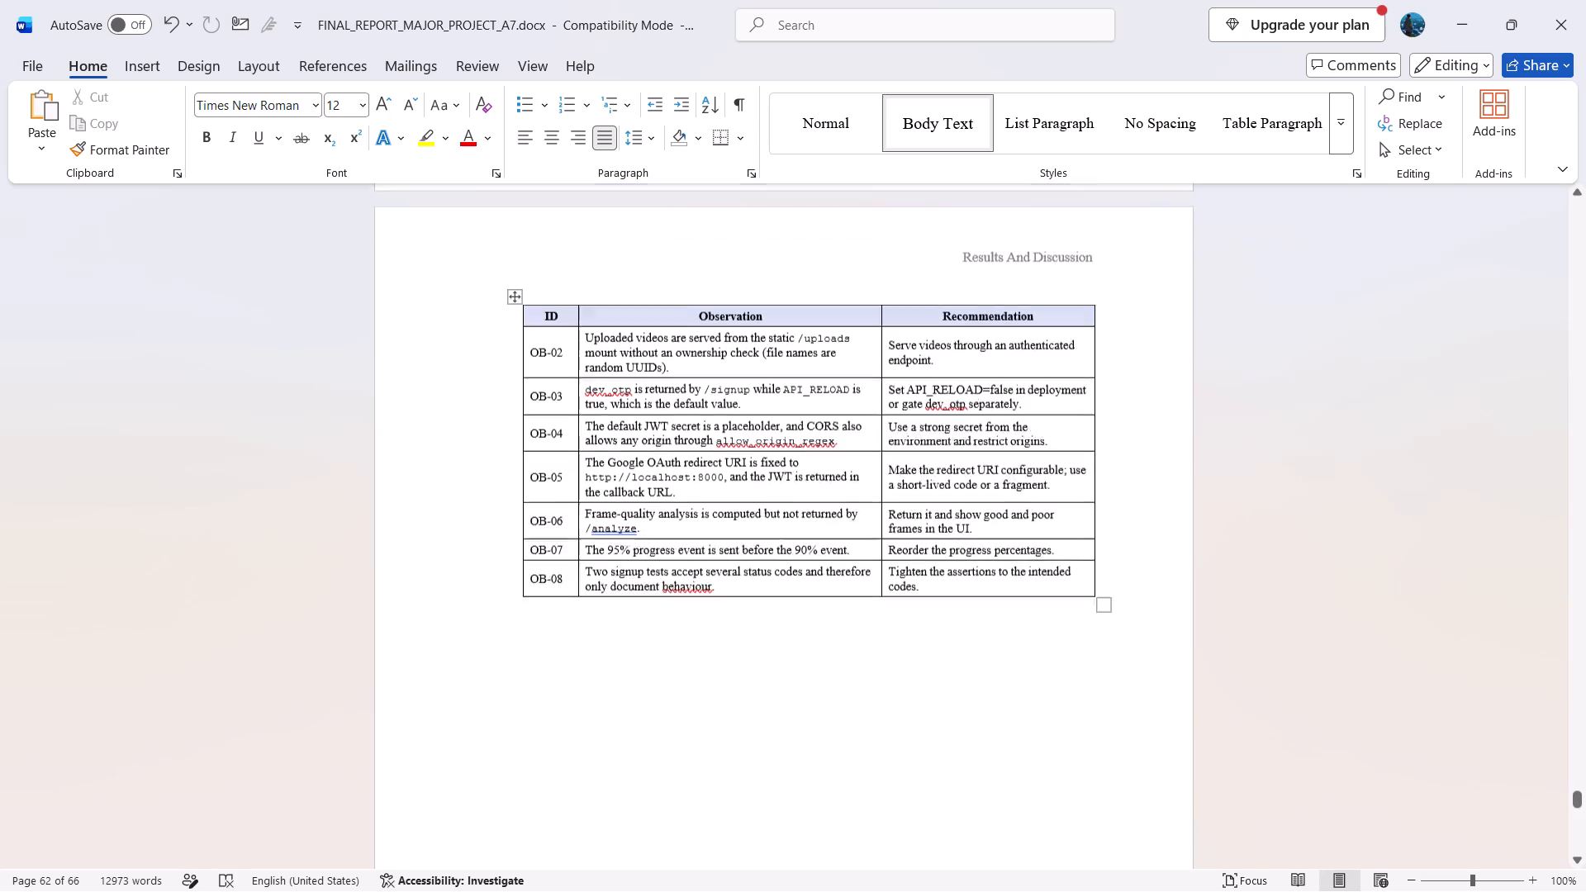
scroll(837, 348, up, 3)
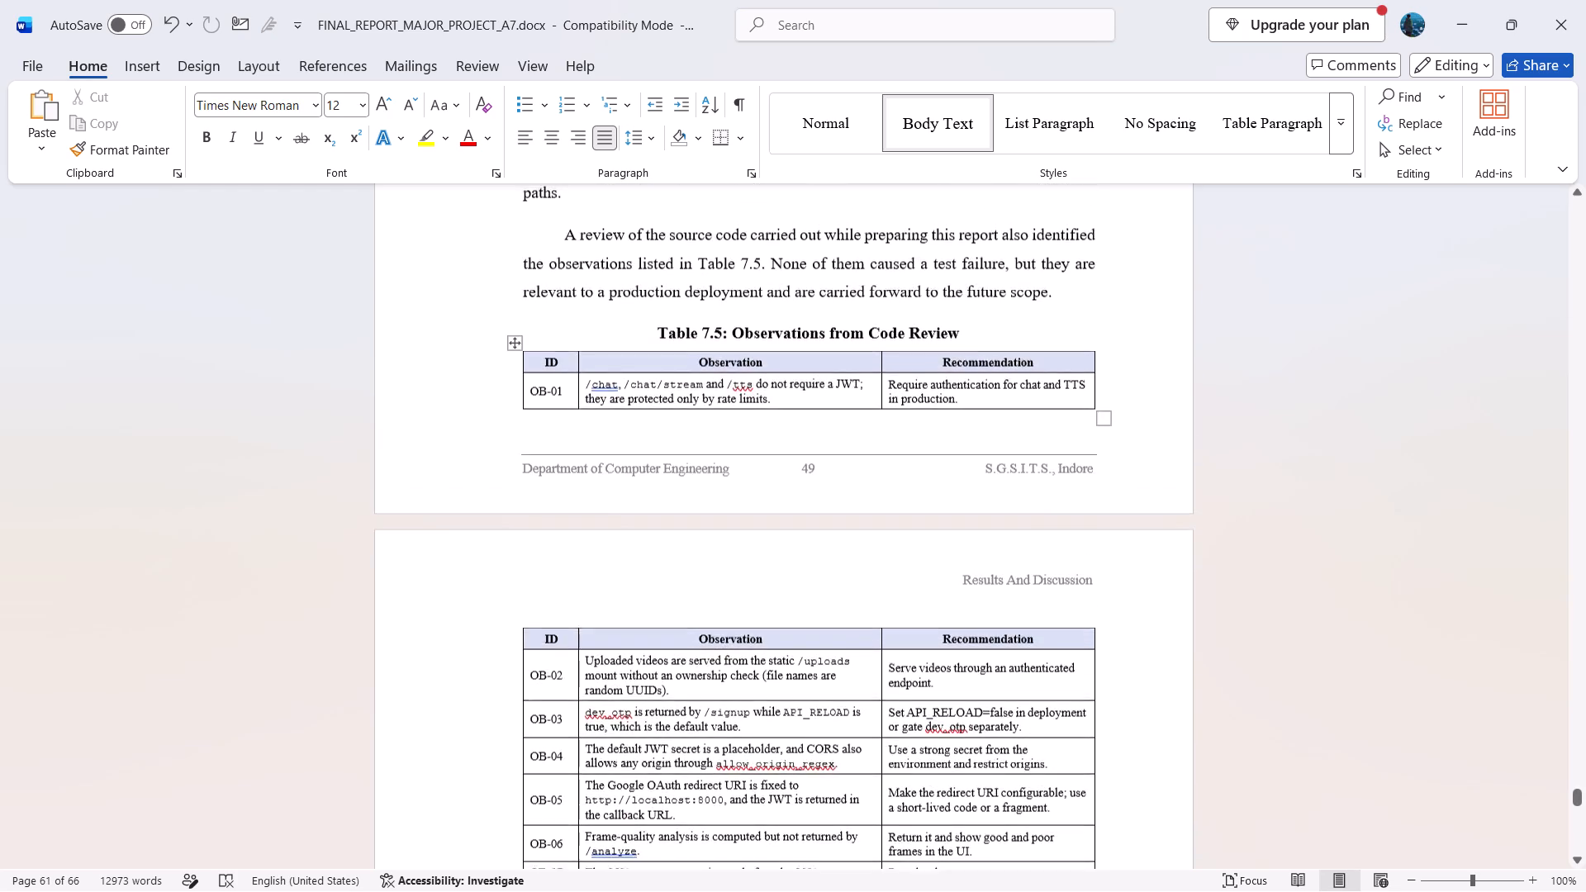
scroll(837, 348, up, 3)
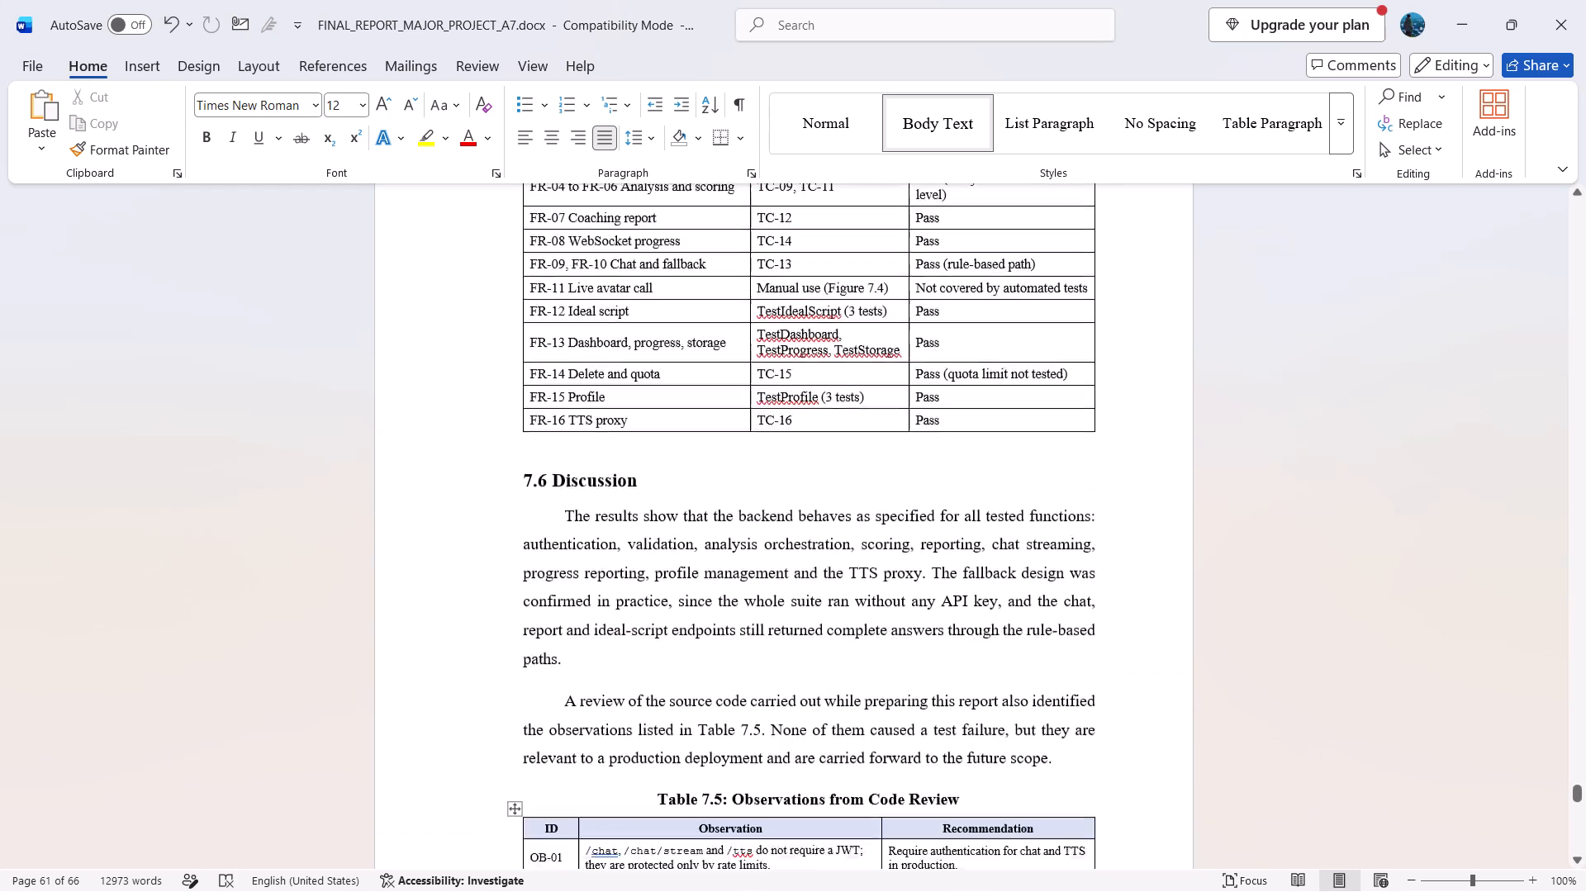
scroll(837, 348, up, 3)
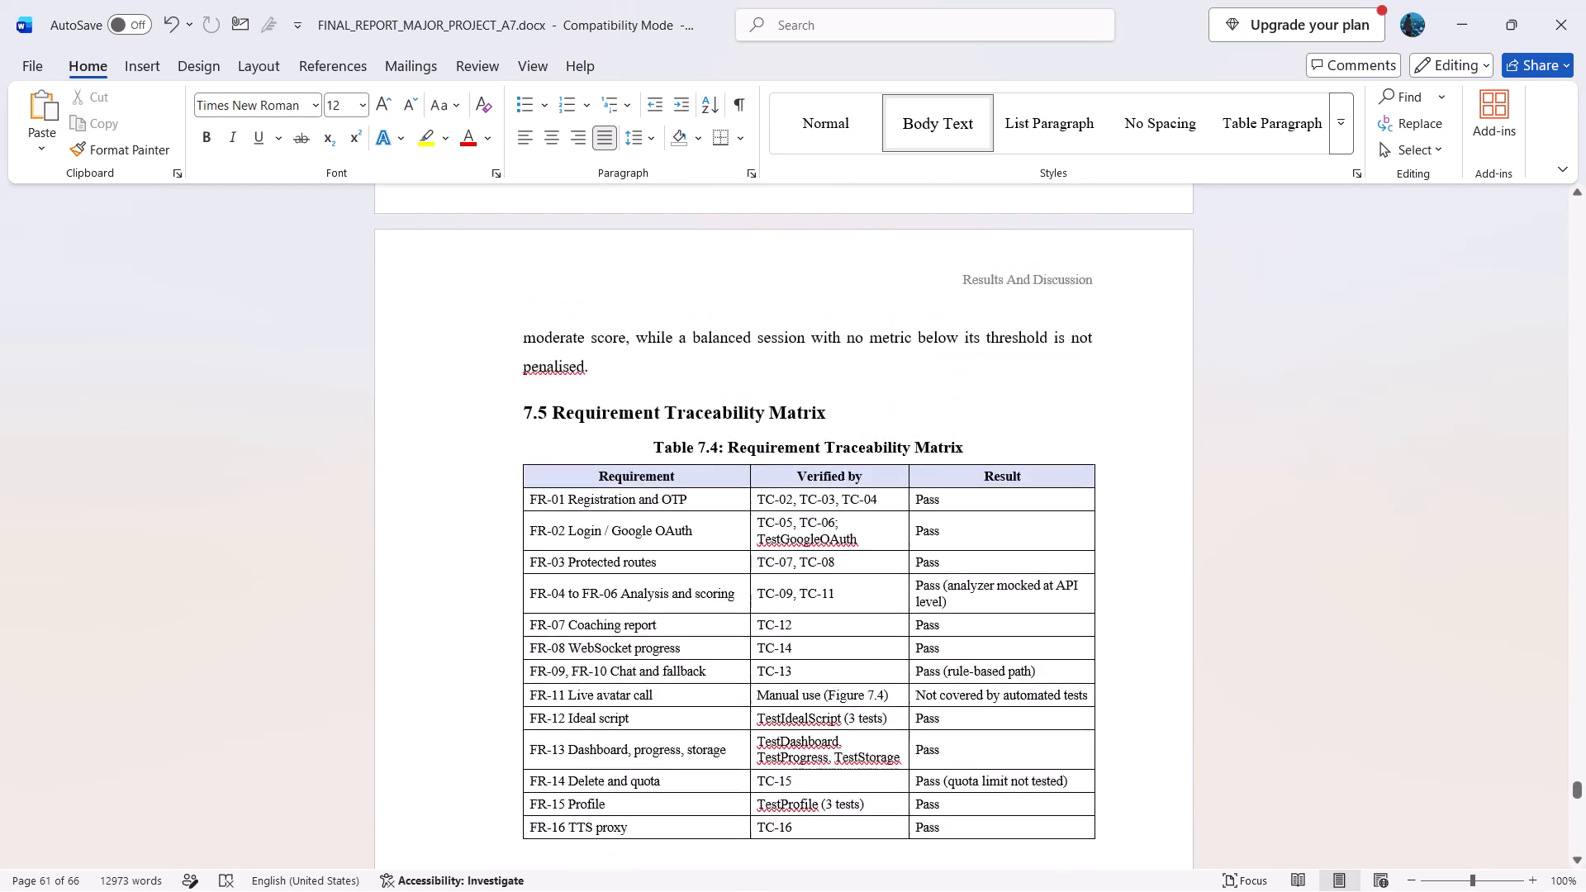
scroll(837, 348, up, 4)
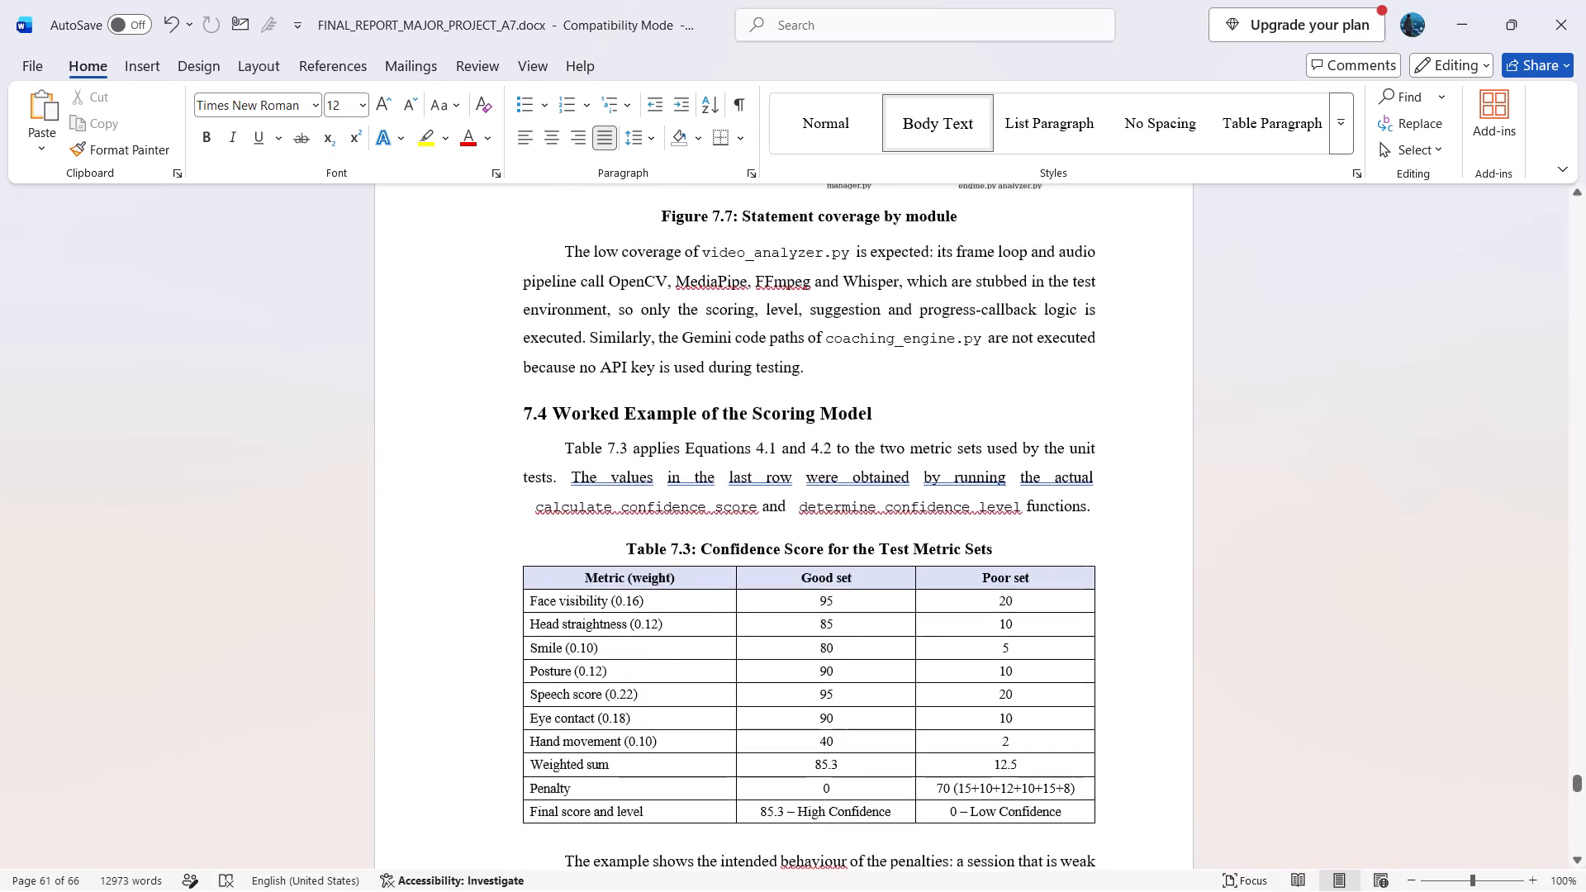
scroll(837, 348, up, 3)
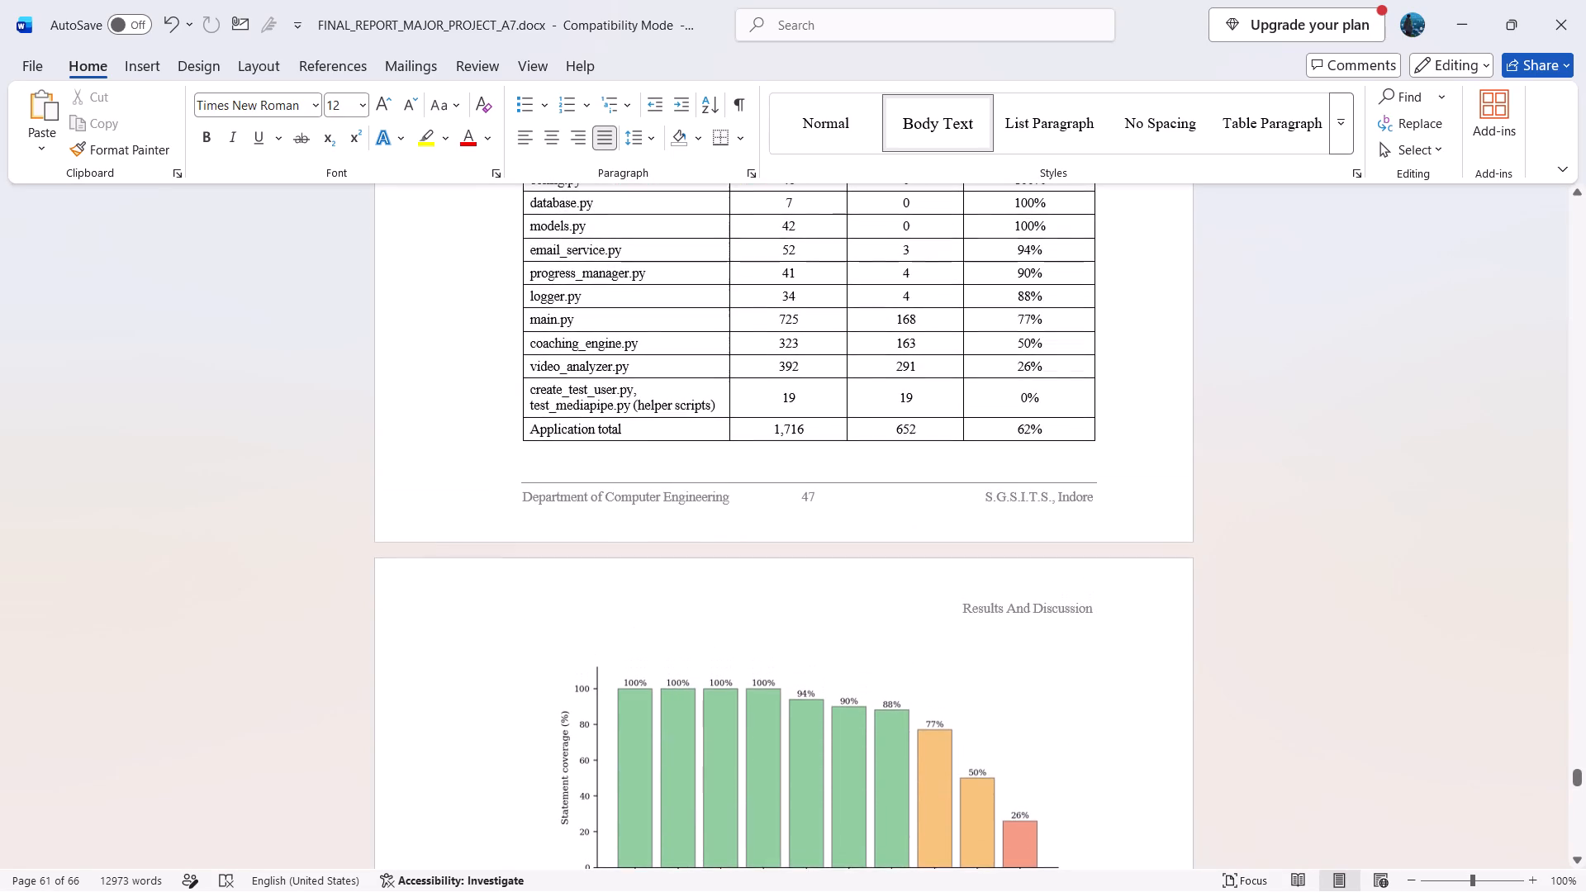
scroll(837, 348, up, 2)
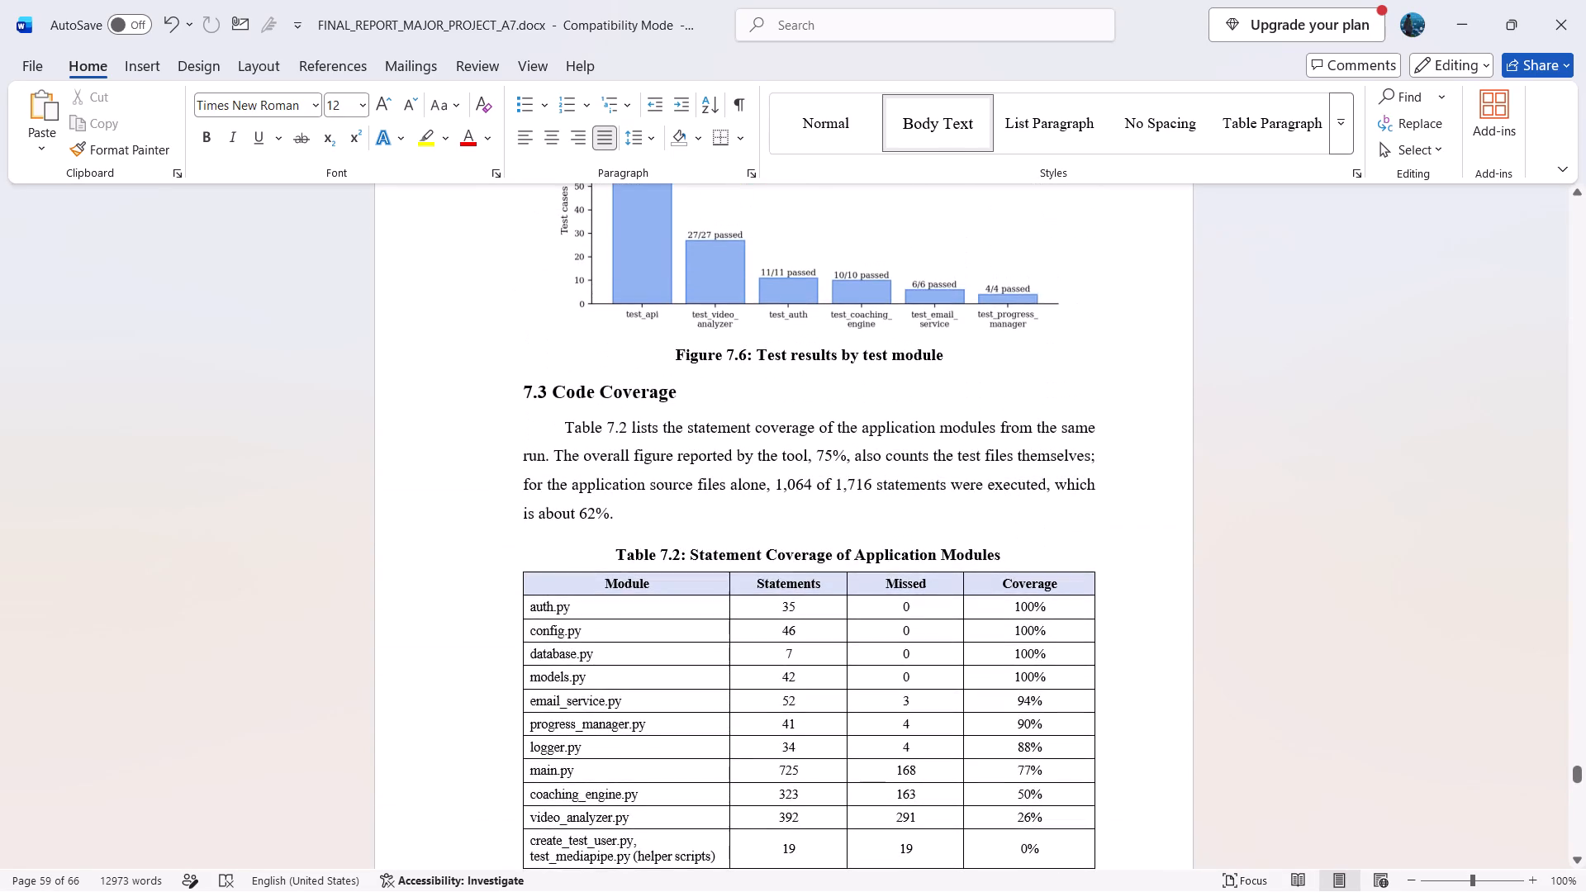
scroll(837, 348, up, 3)
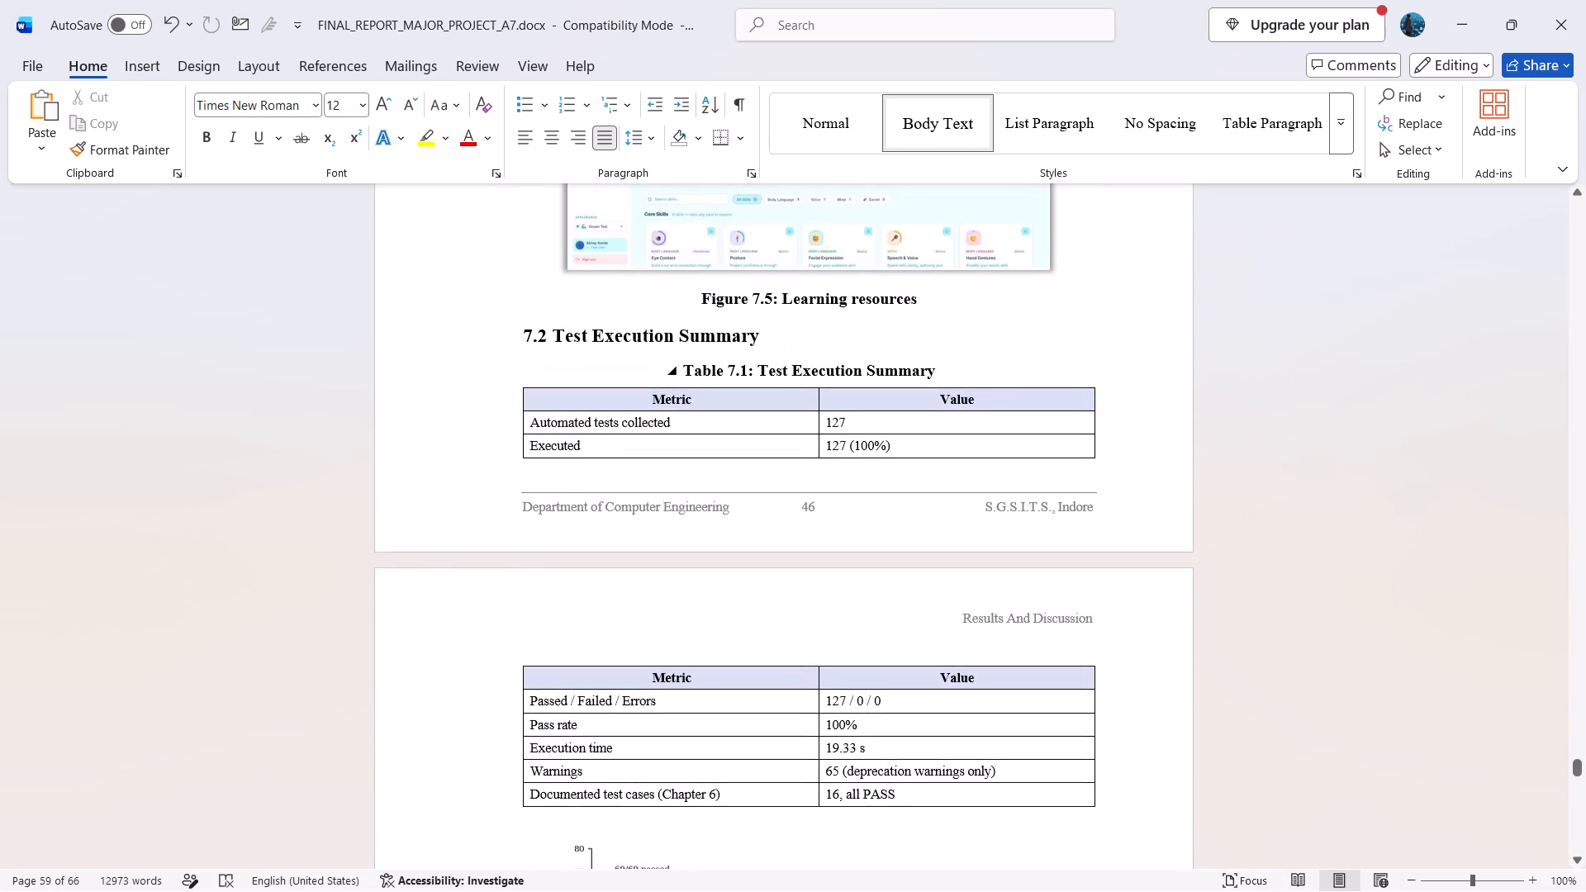
Recheck the application screenshots and their descriptions in section 7.1, from Figure 7.5 Learning resources back to Figure 7.1 Sign-in page.
scroll(837, 348, up, 2)
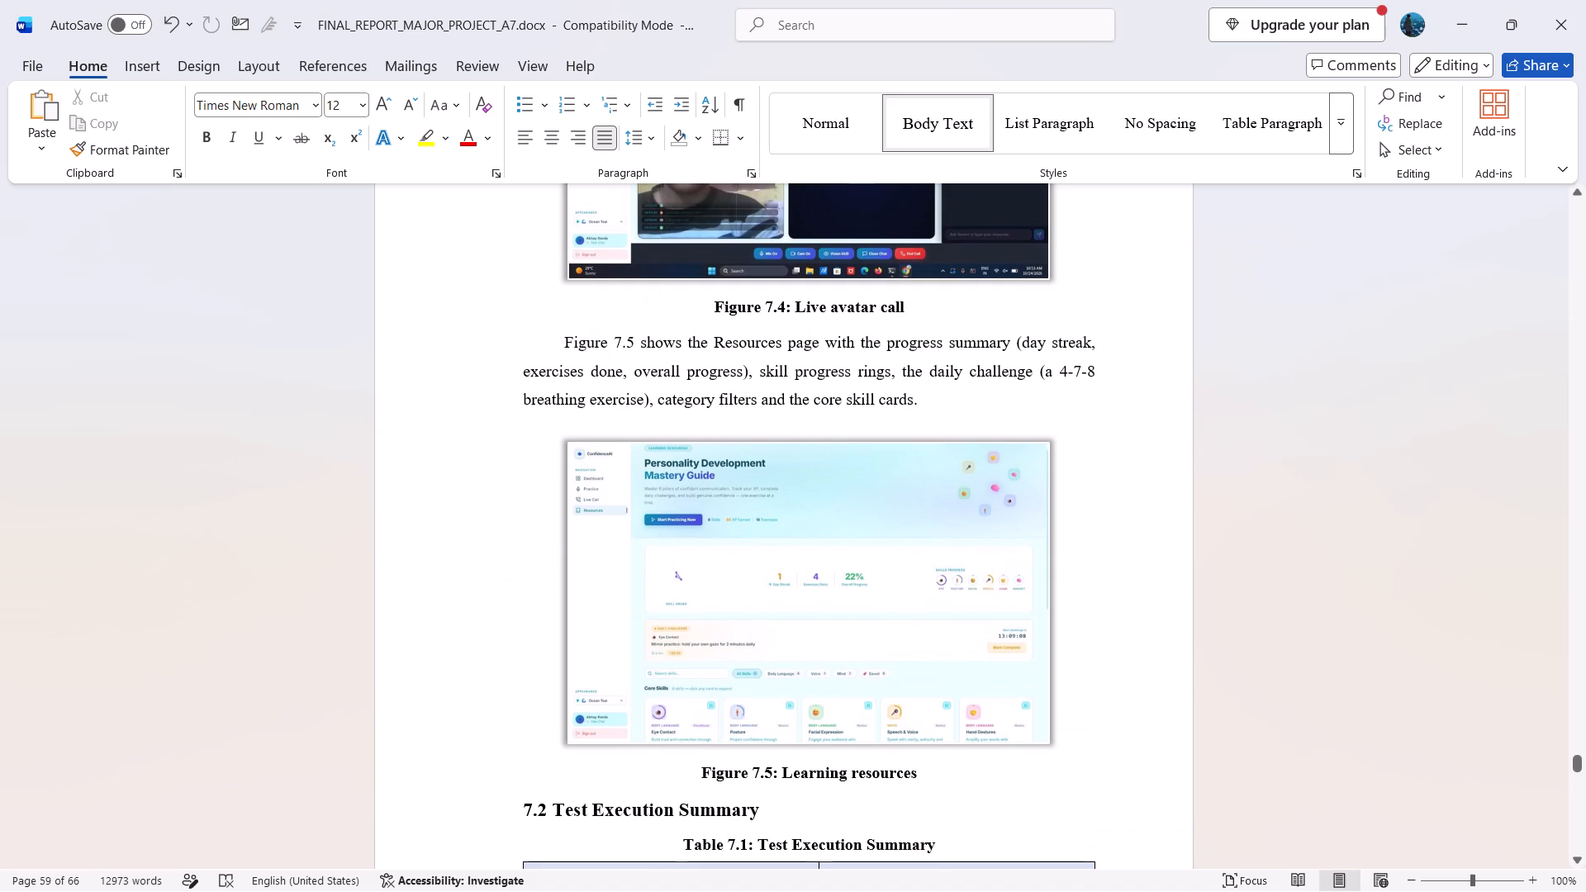
scroll(837, 348, up, 1)
scroll(837, 348, down, 1)
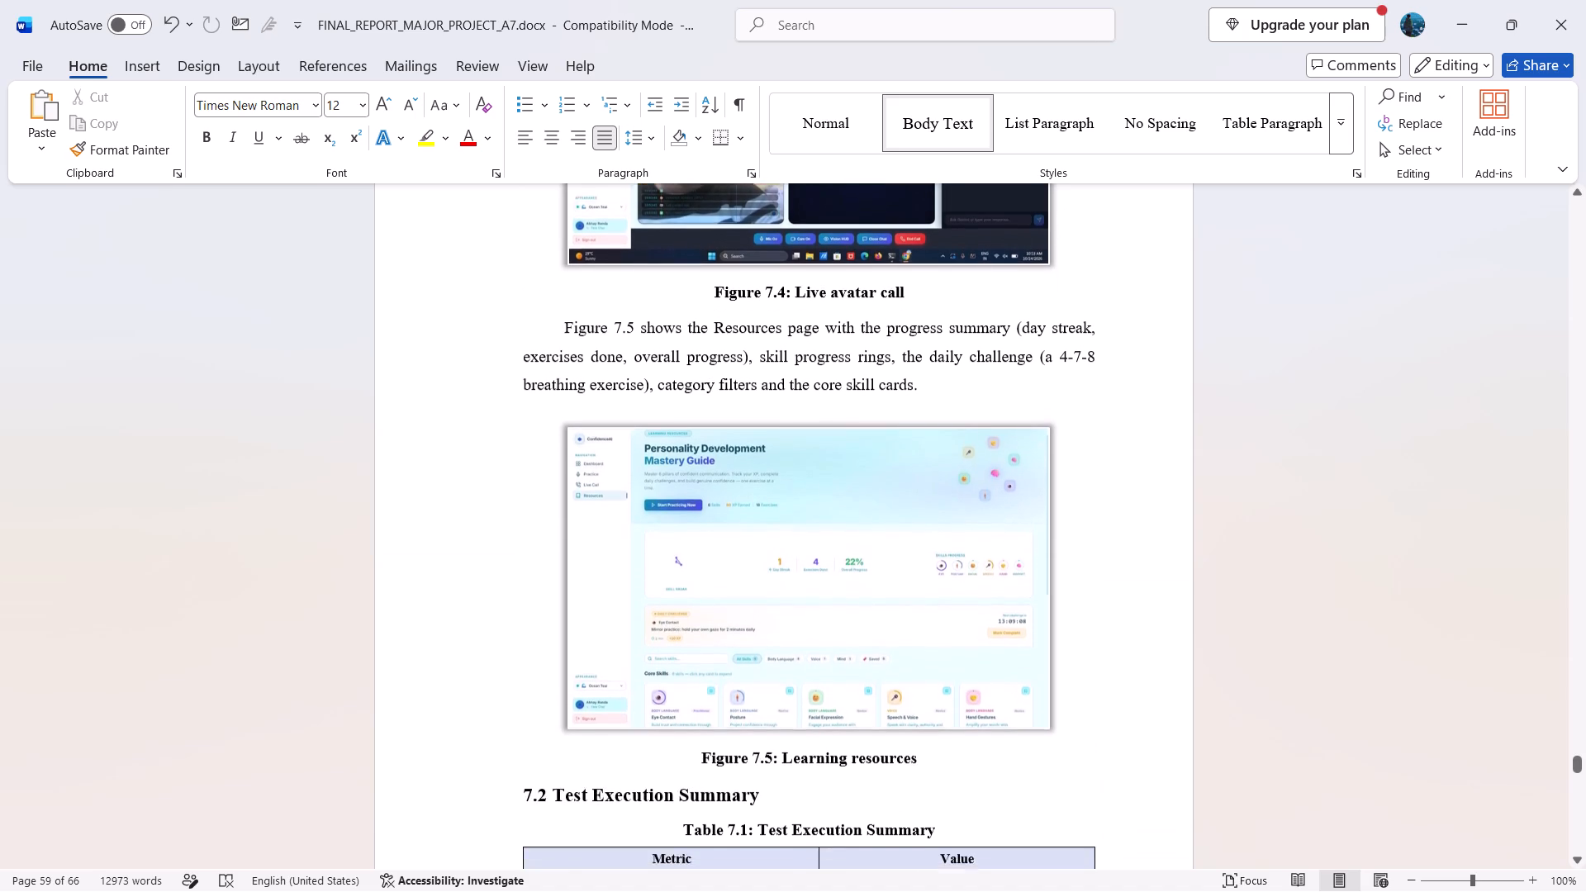
scroll(837, 348, up, 1)
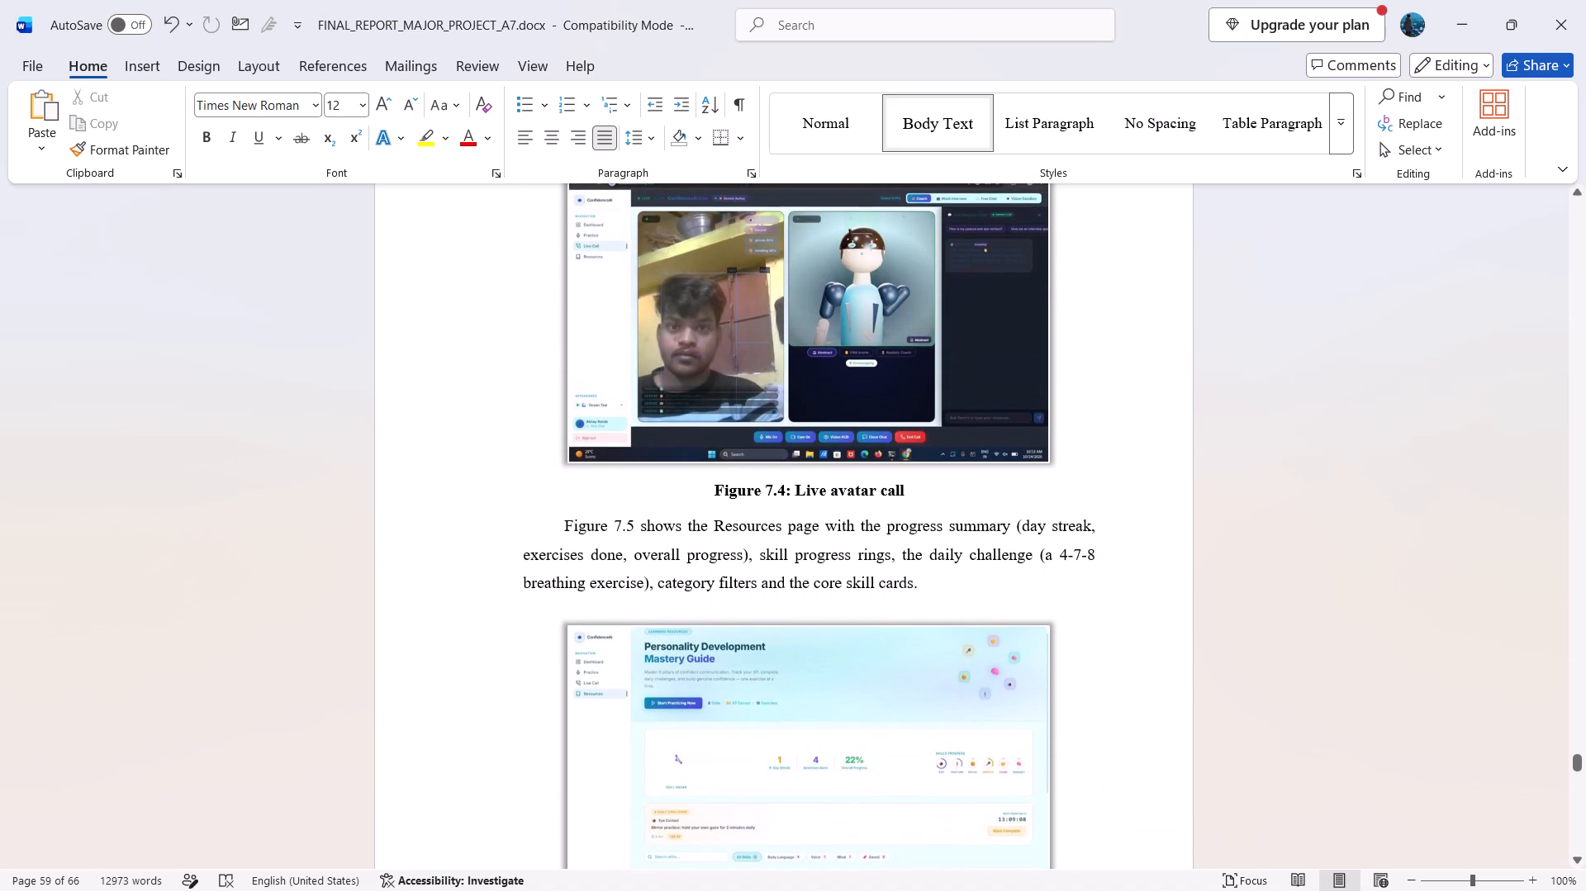
scroll(837, 348, up, 3)
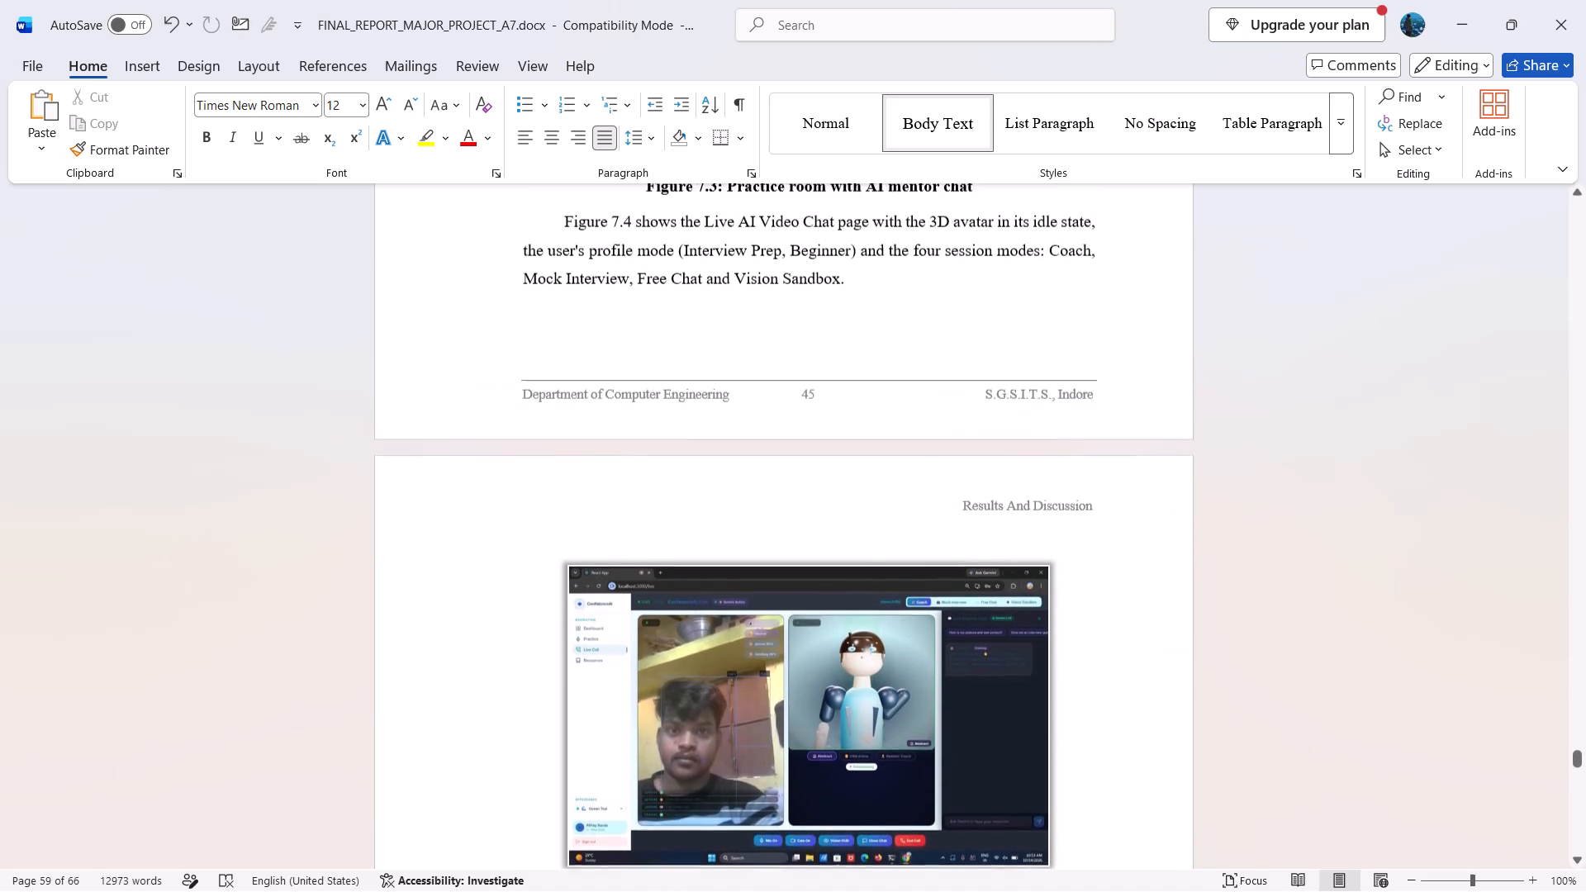
scroll(837, 348, up, 6)
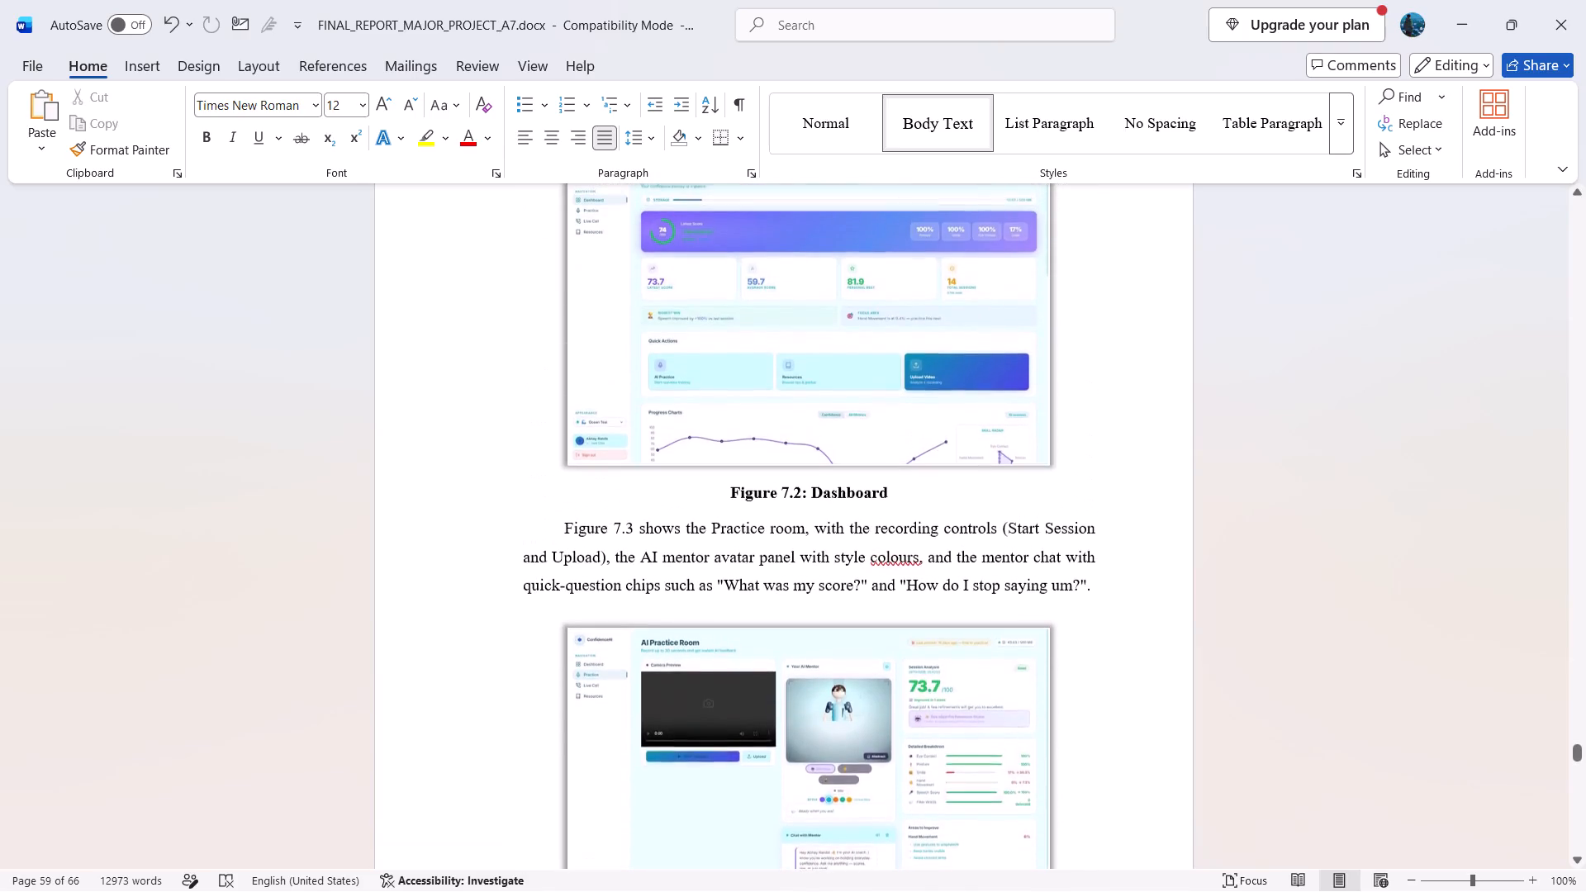
scroll(837, 348, up, 3)
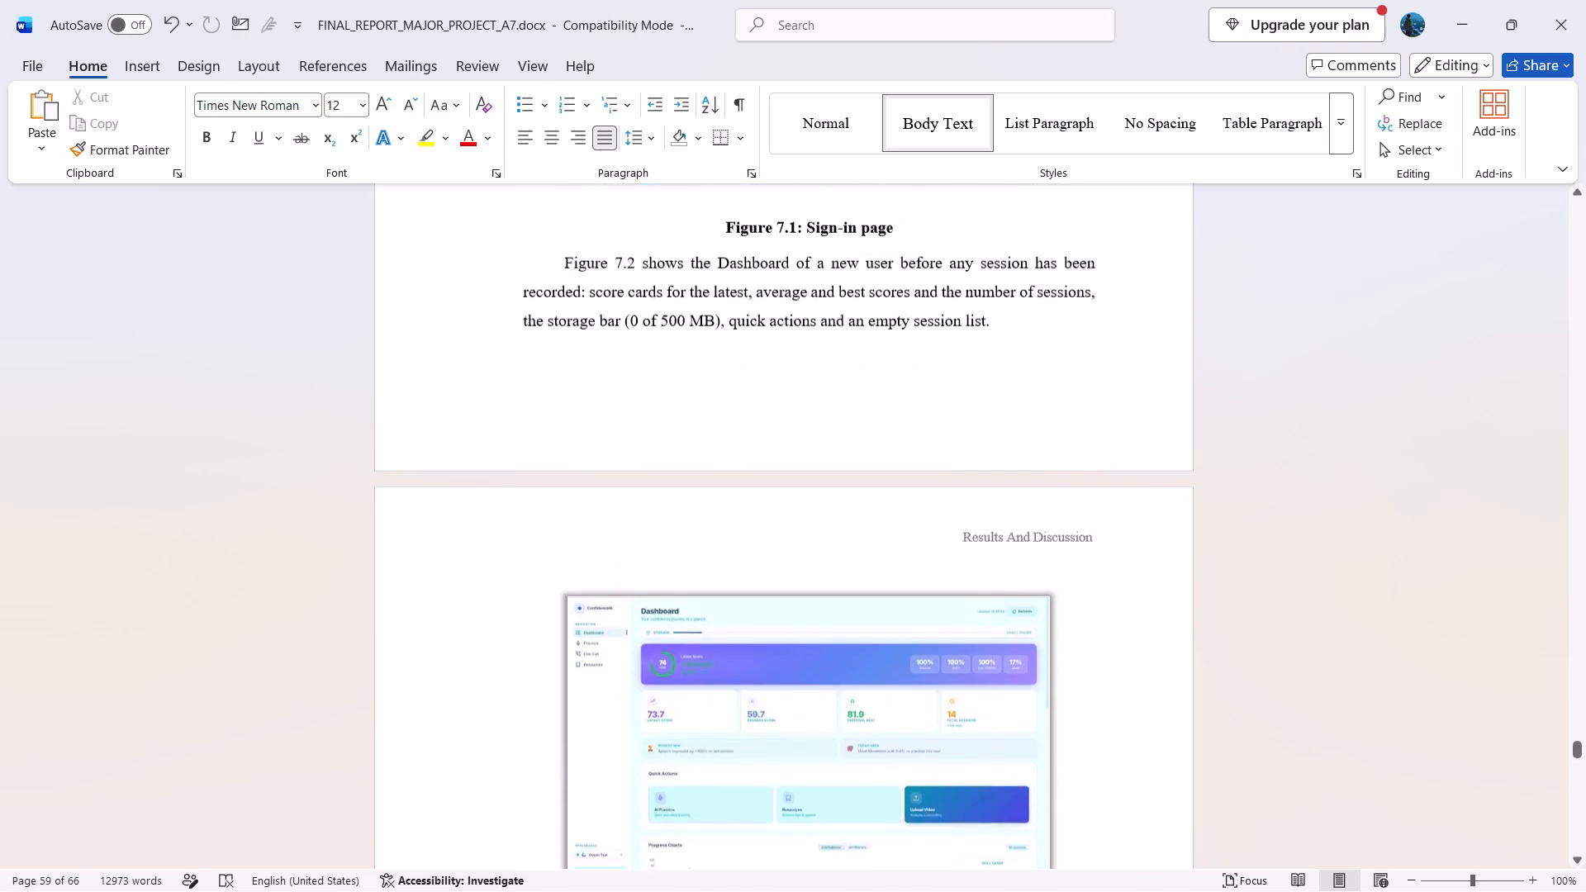
scroll(837, 348, up, 3)
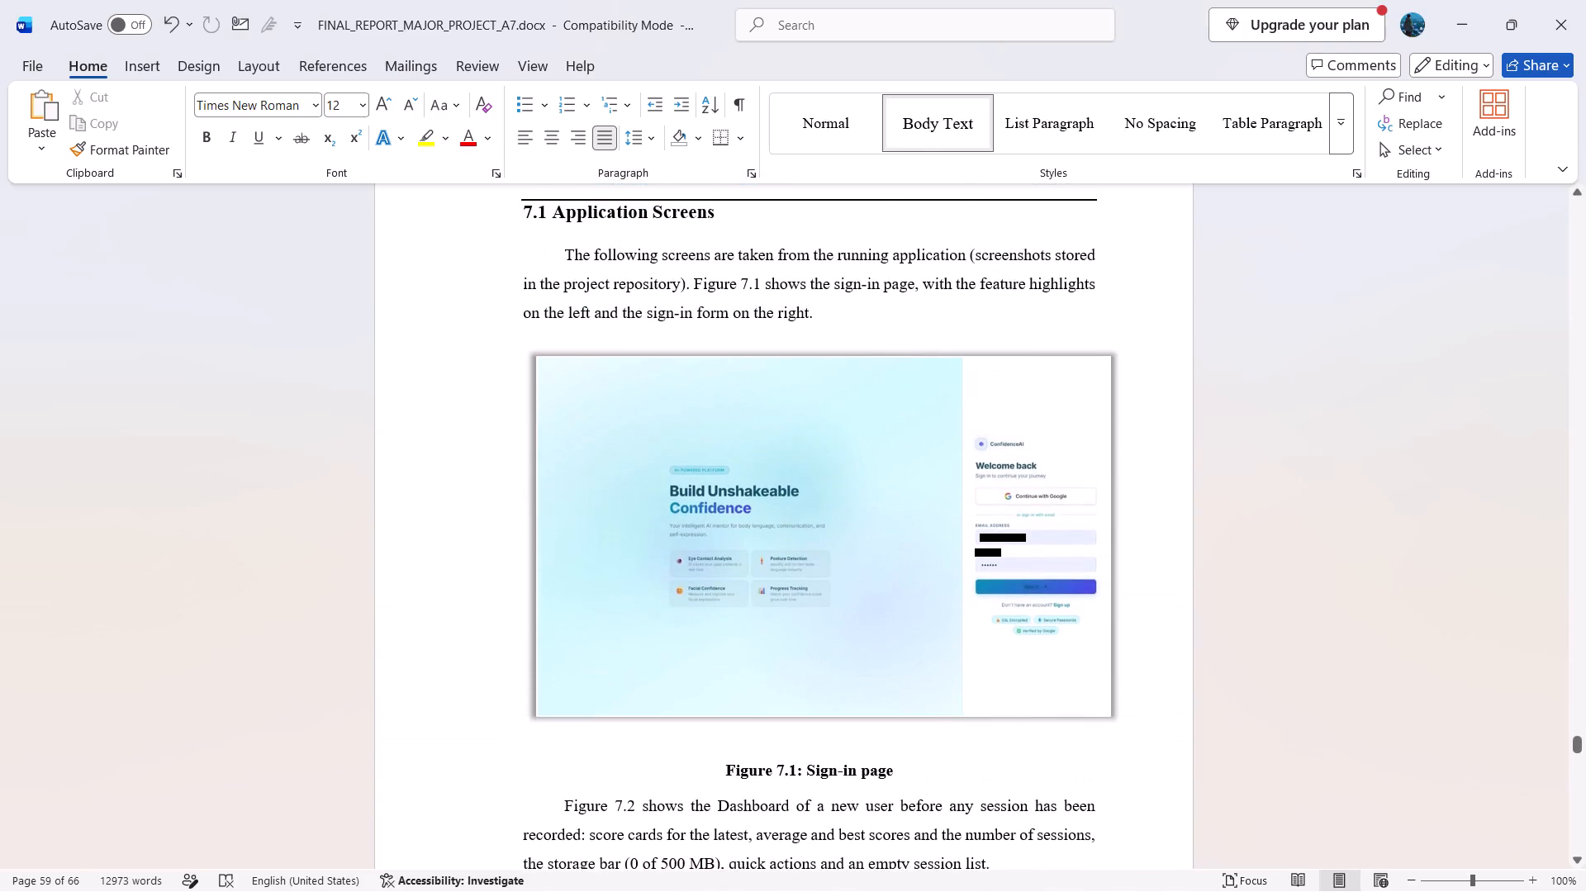
scroll(837, 348, up, 2)
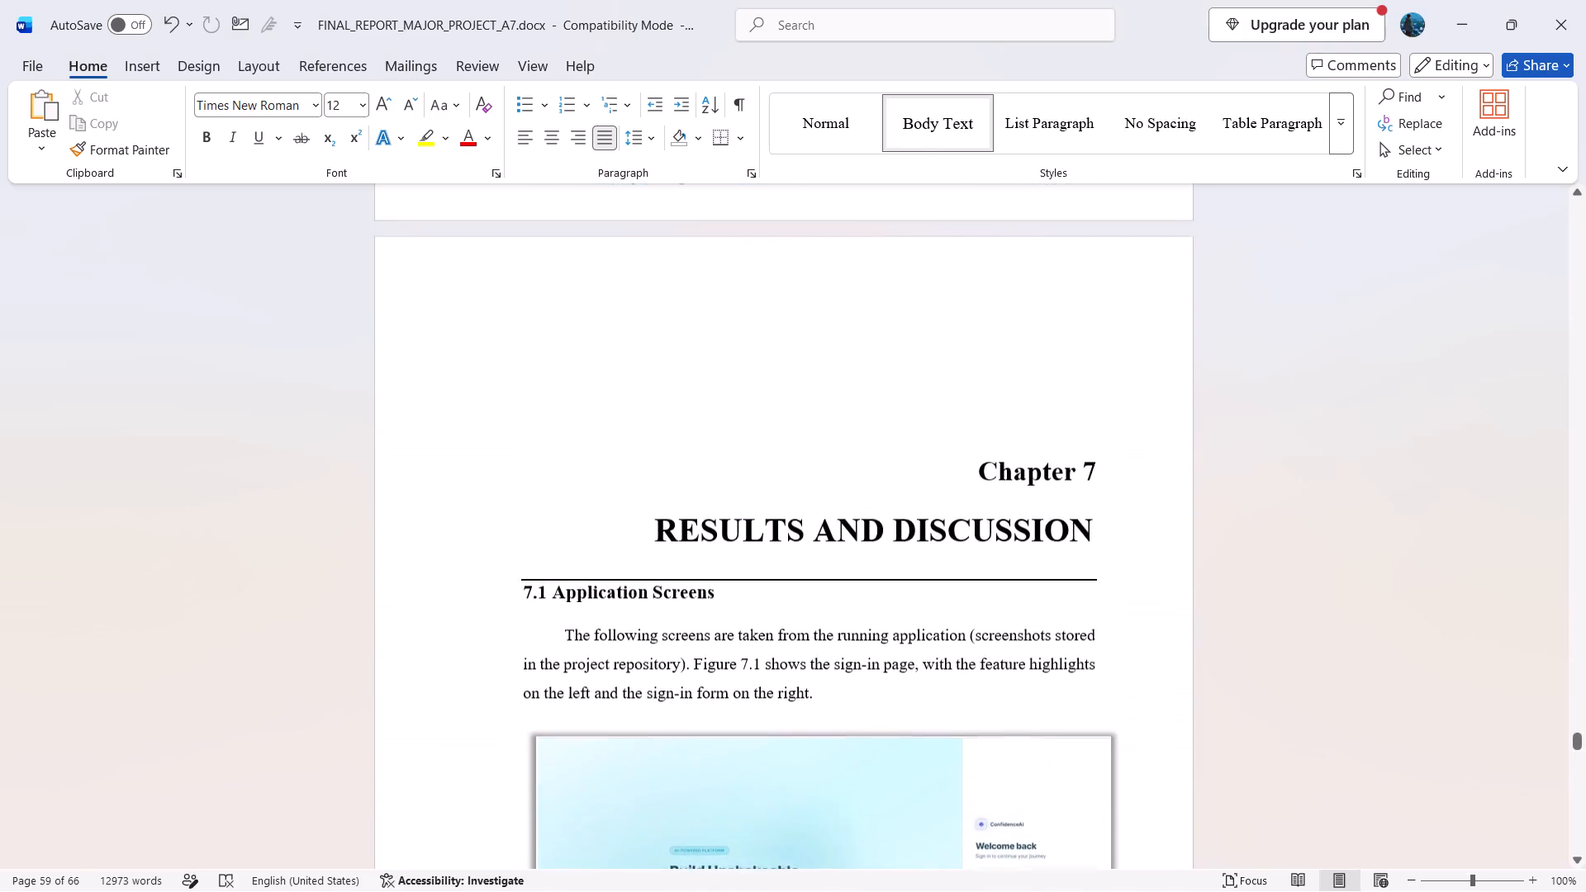
Recheck the test run screenshots from Figure 6.7 back to Figure 6.2 and the section 6.8 Test Execution Evidence text.
scroll(837, 348, up, 2)
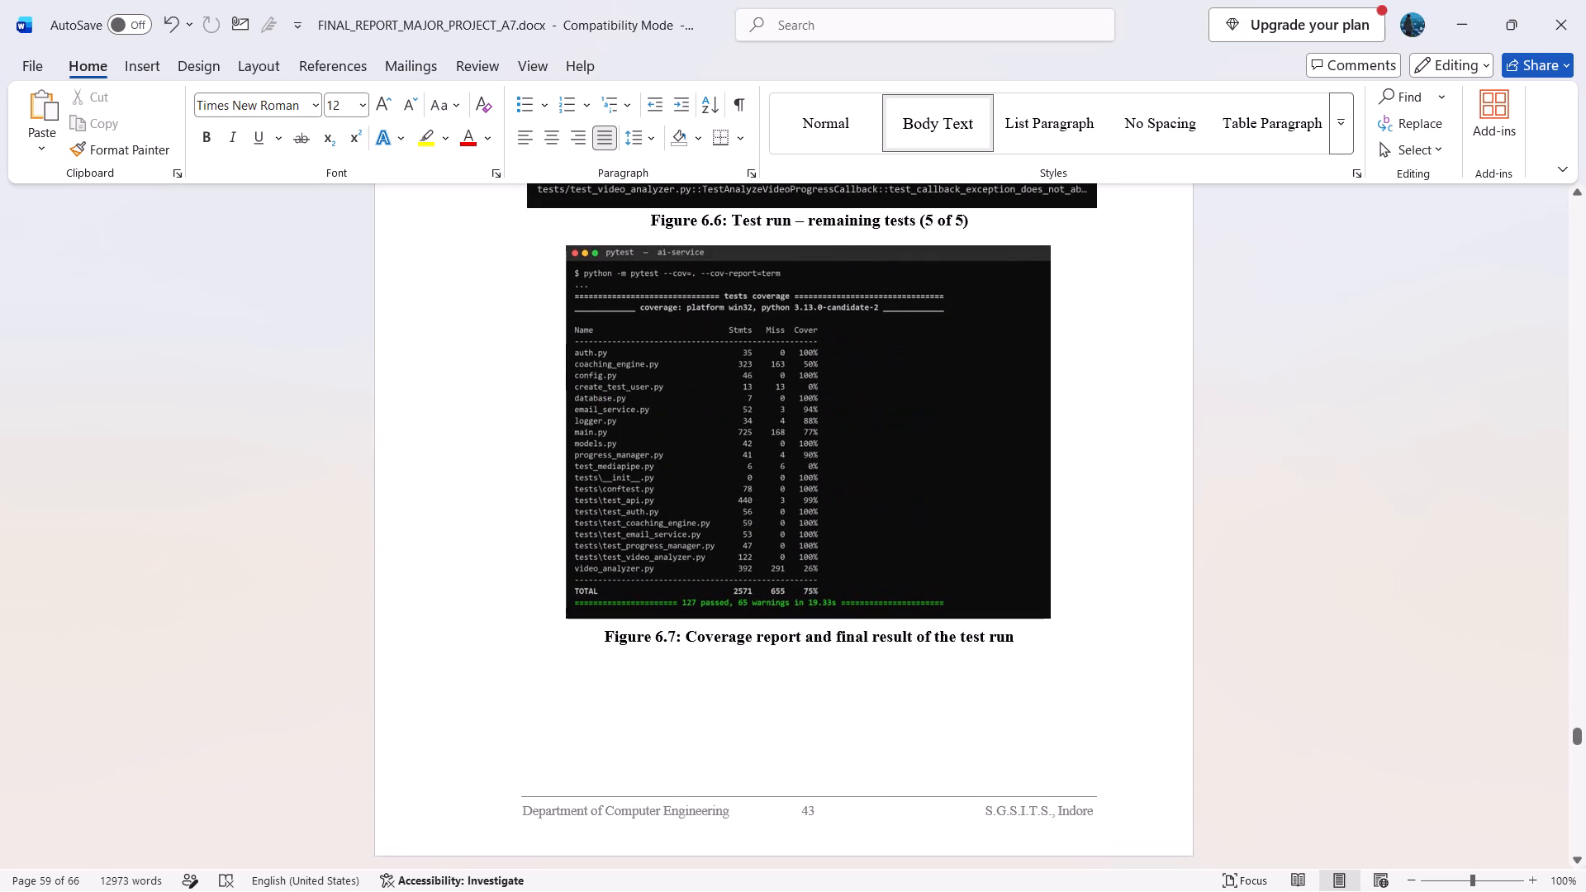
scroll(837, 348, up, 1)
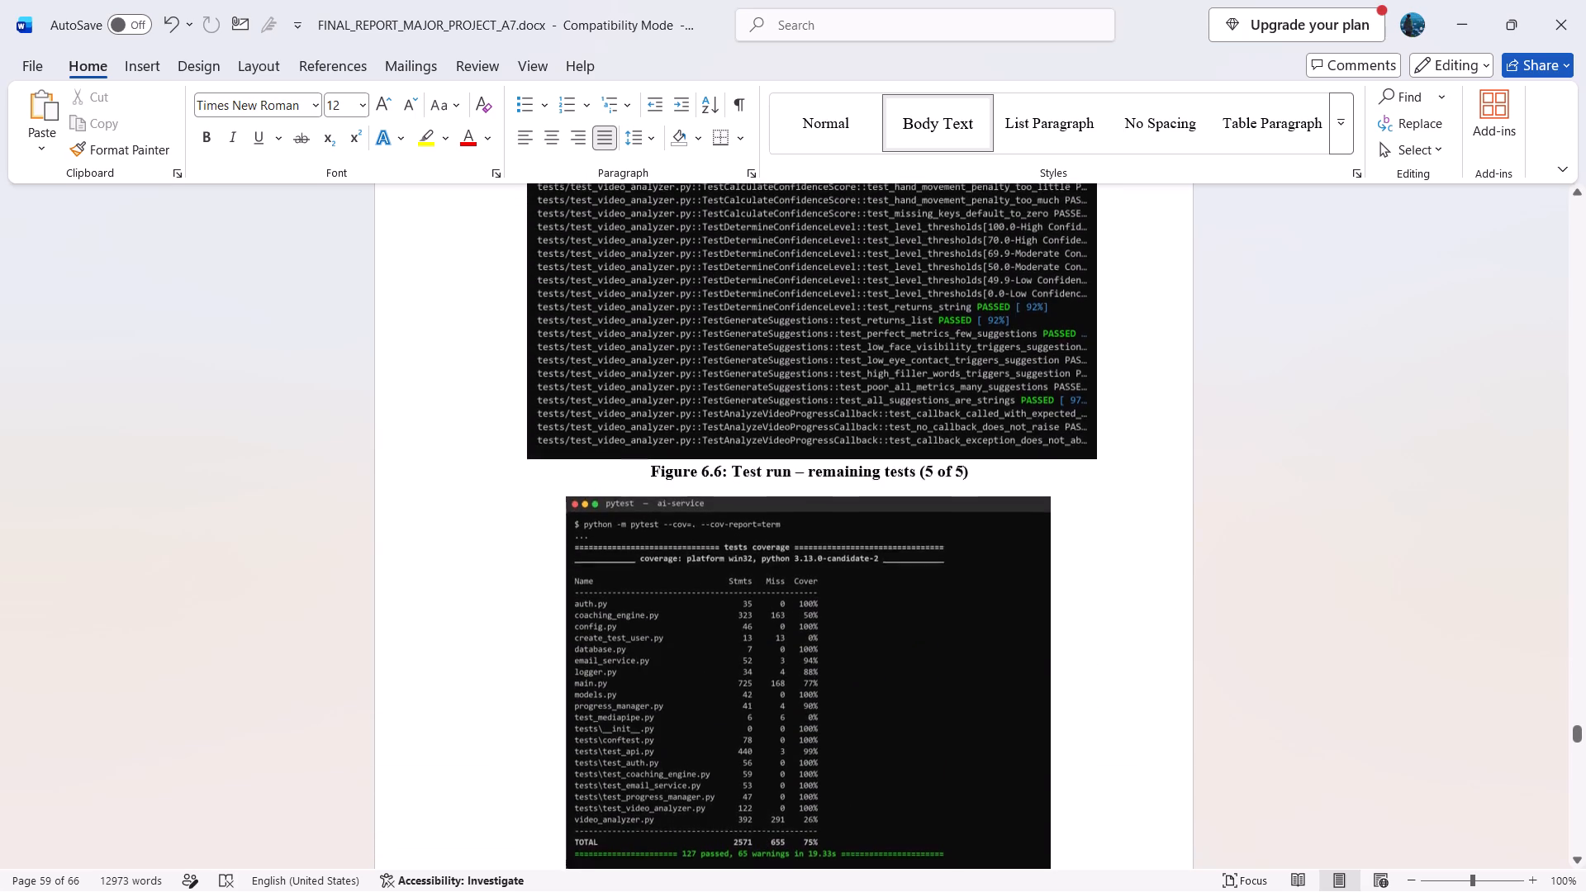
scroll(837, 348, up, 3)
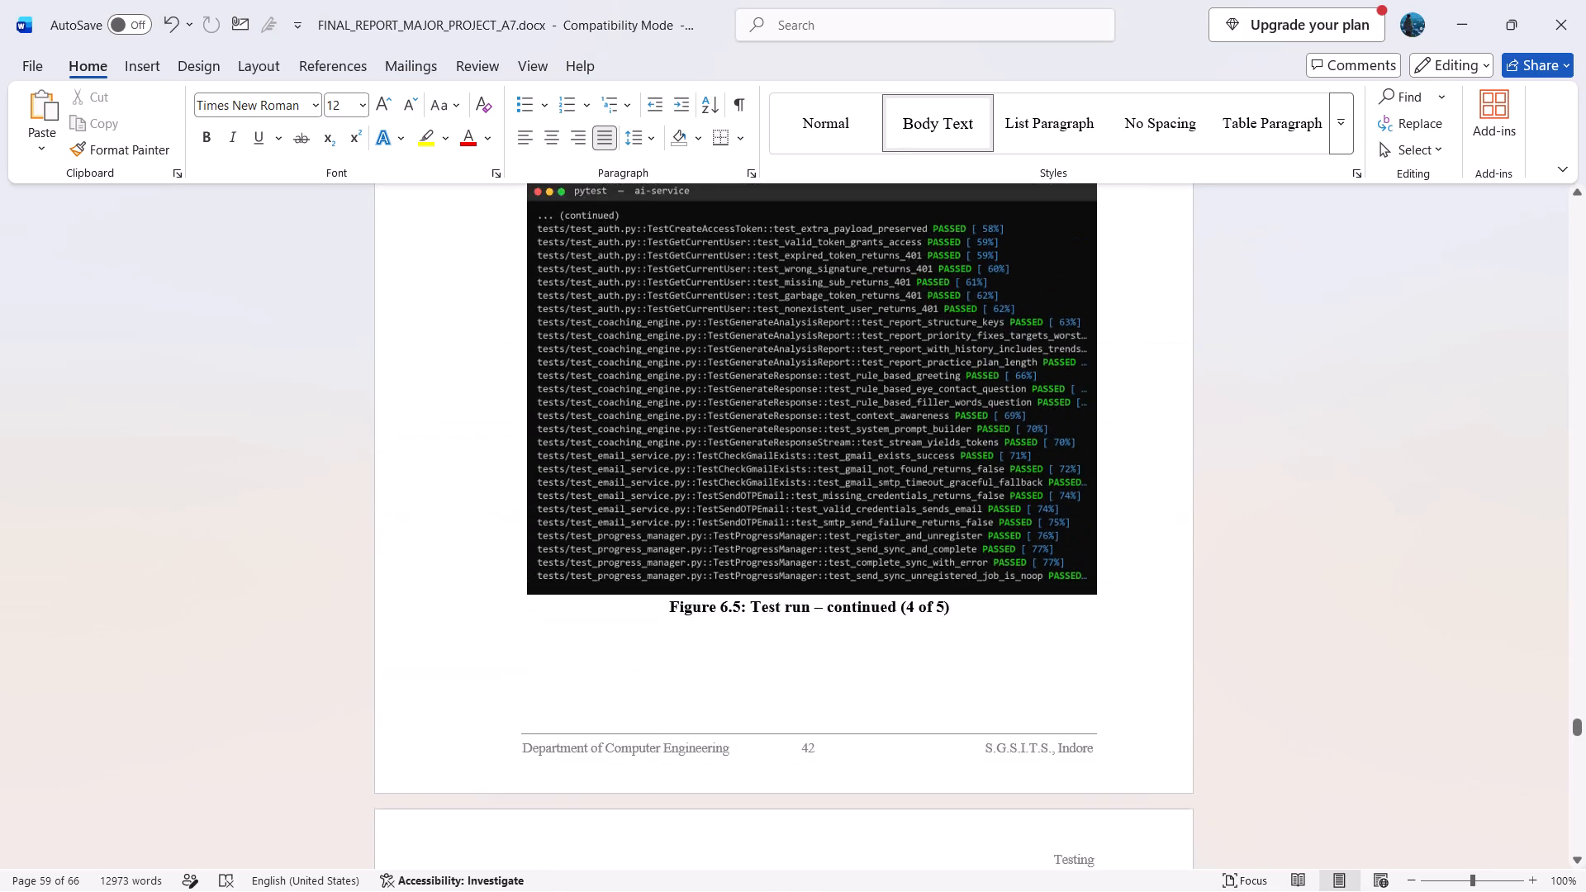
scroll(837, 348, up, 7)
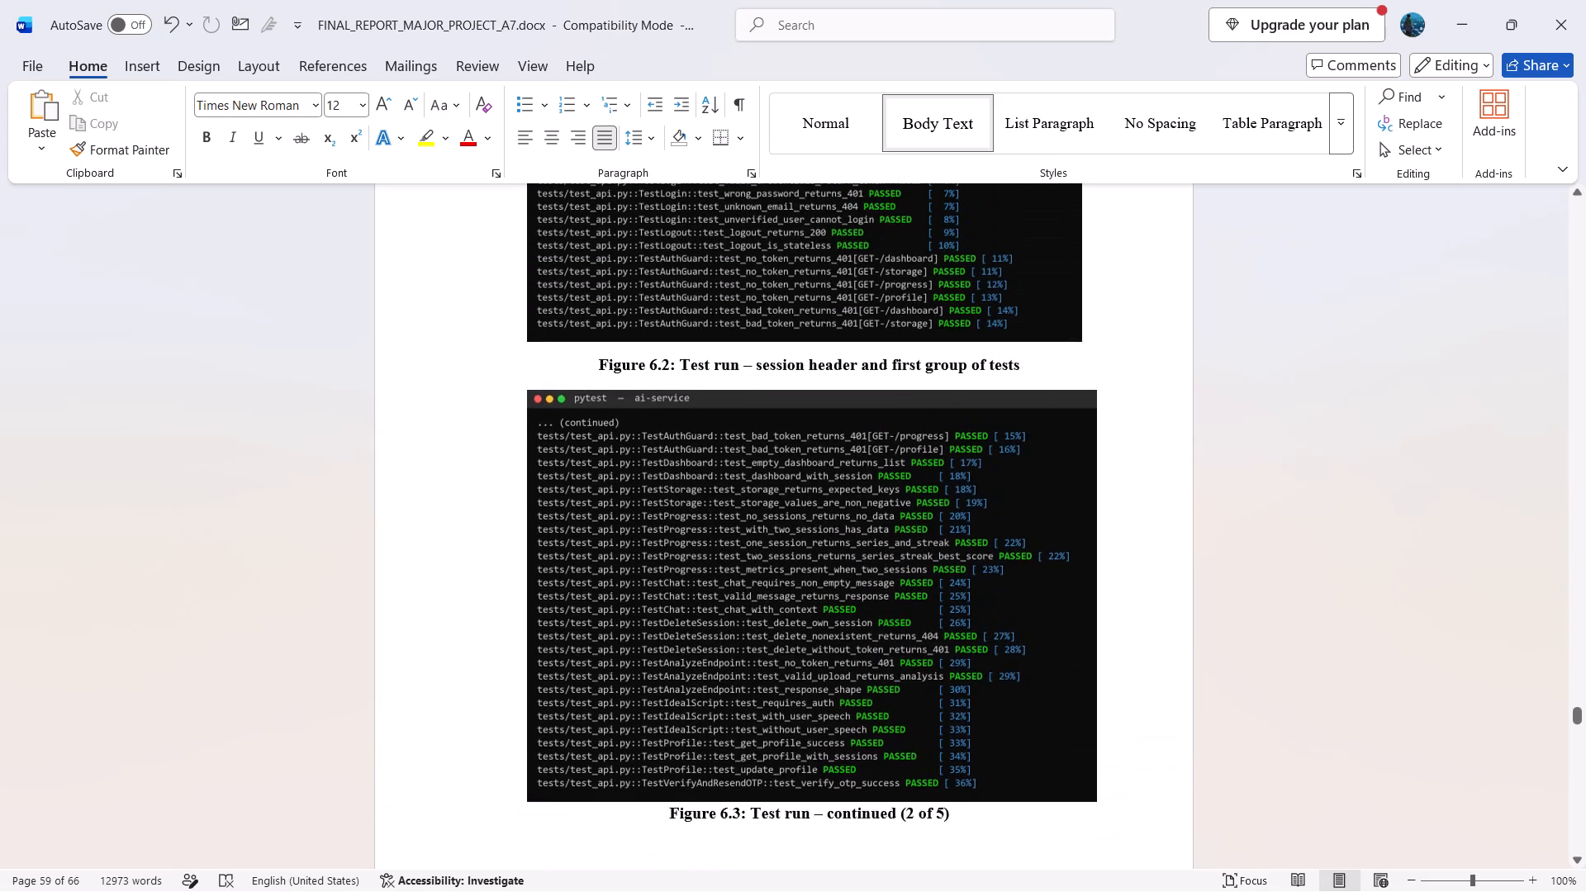
scroll(837, 348, up, 2)
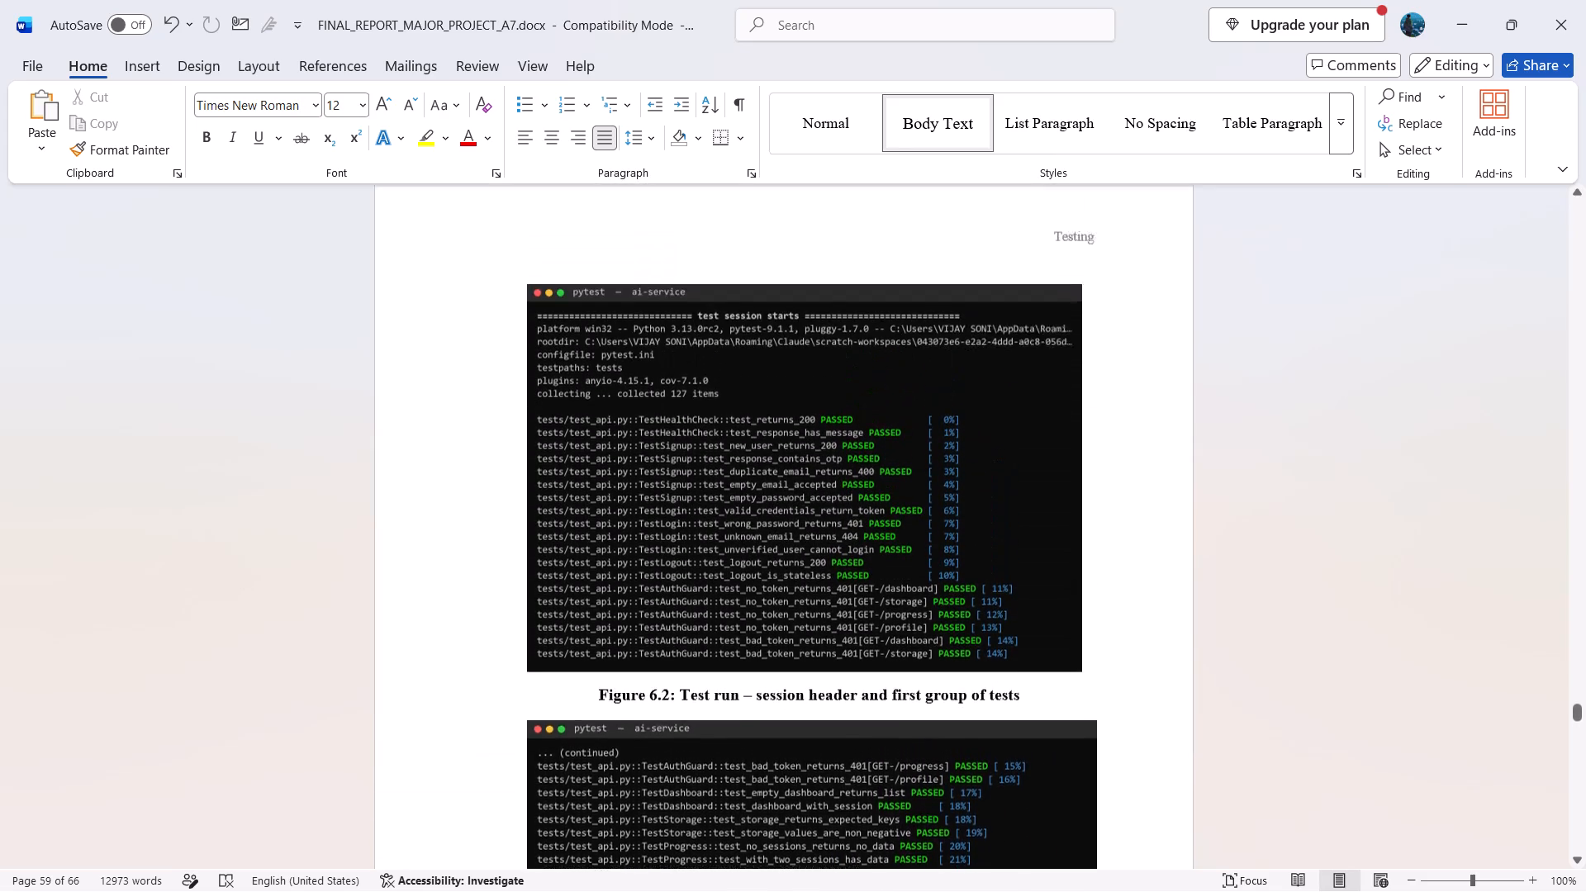
scroll(837, 348, up, 2)
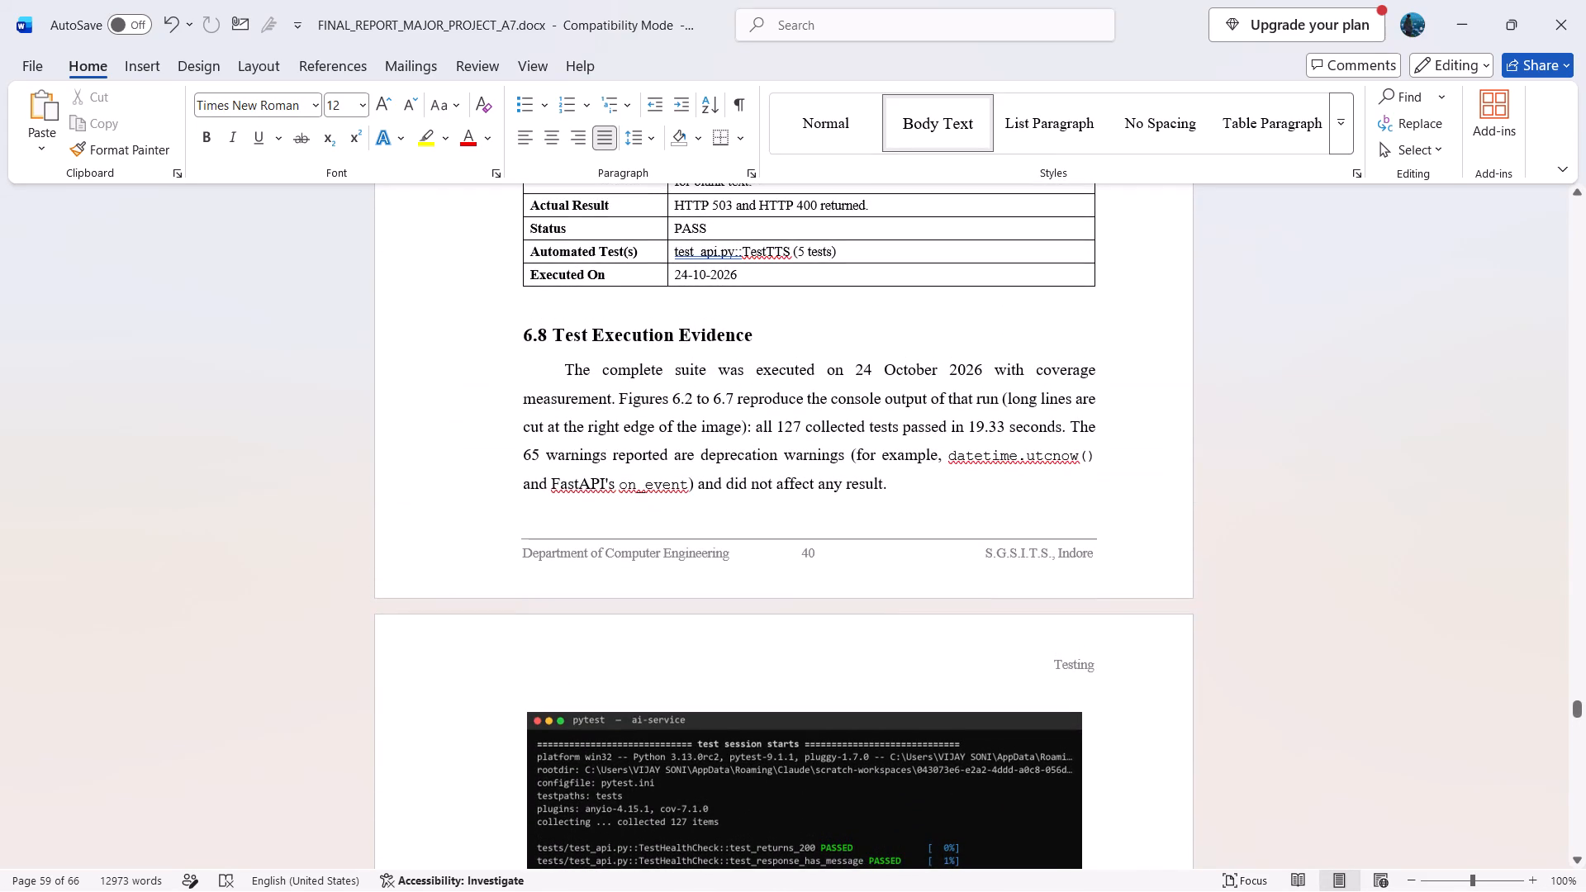
Recheck the detailed test case tables in section 6.7 backwards from TC-16 to TC-09 Analyse Uploaded Video.
scroll(837, 348, up, 3)
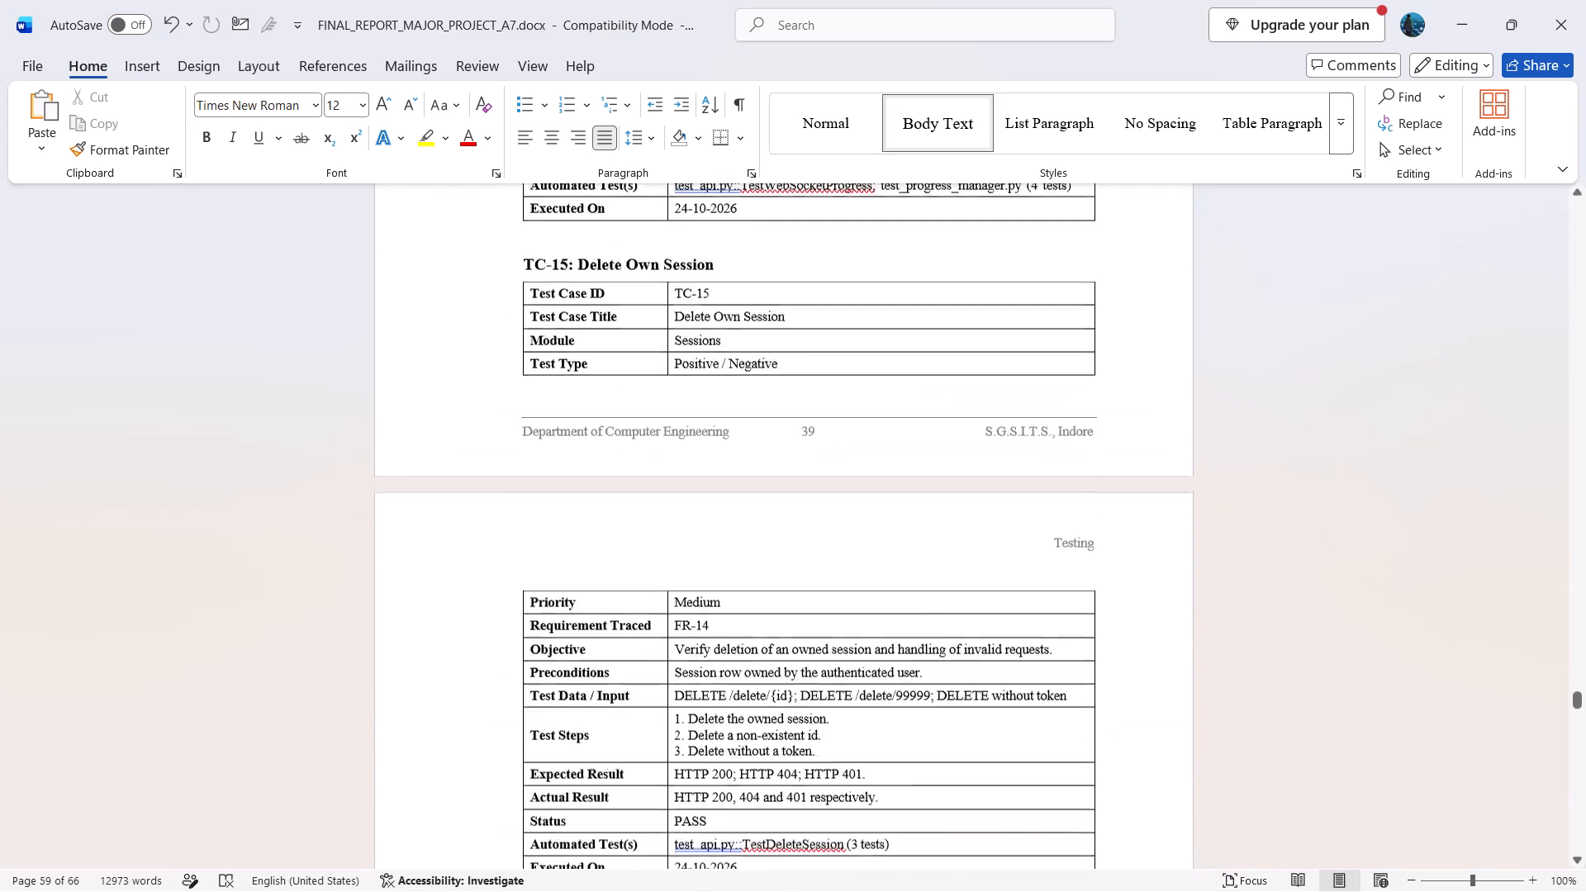
scroll(837, 348, up, 3)
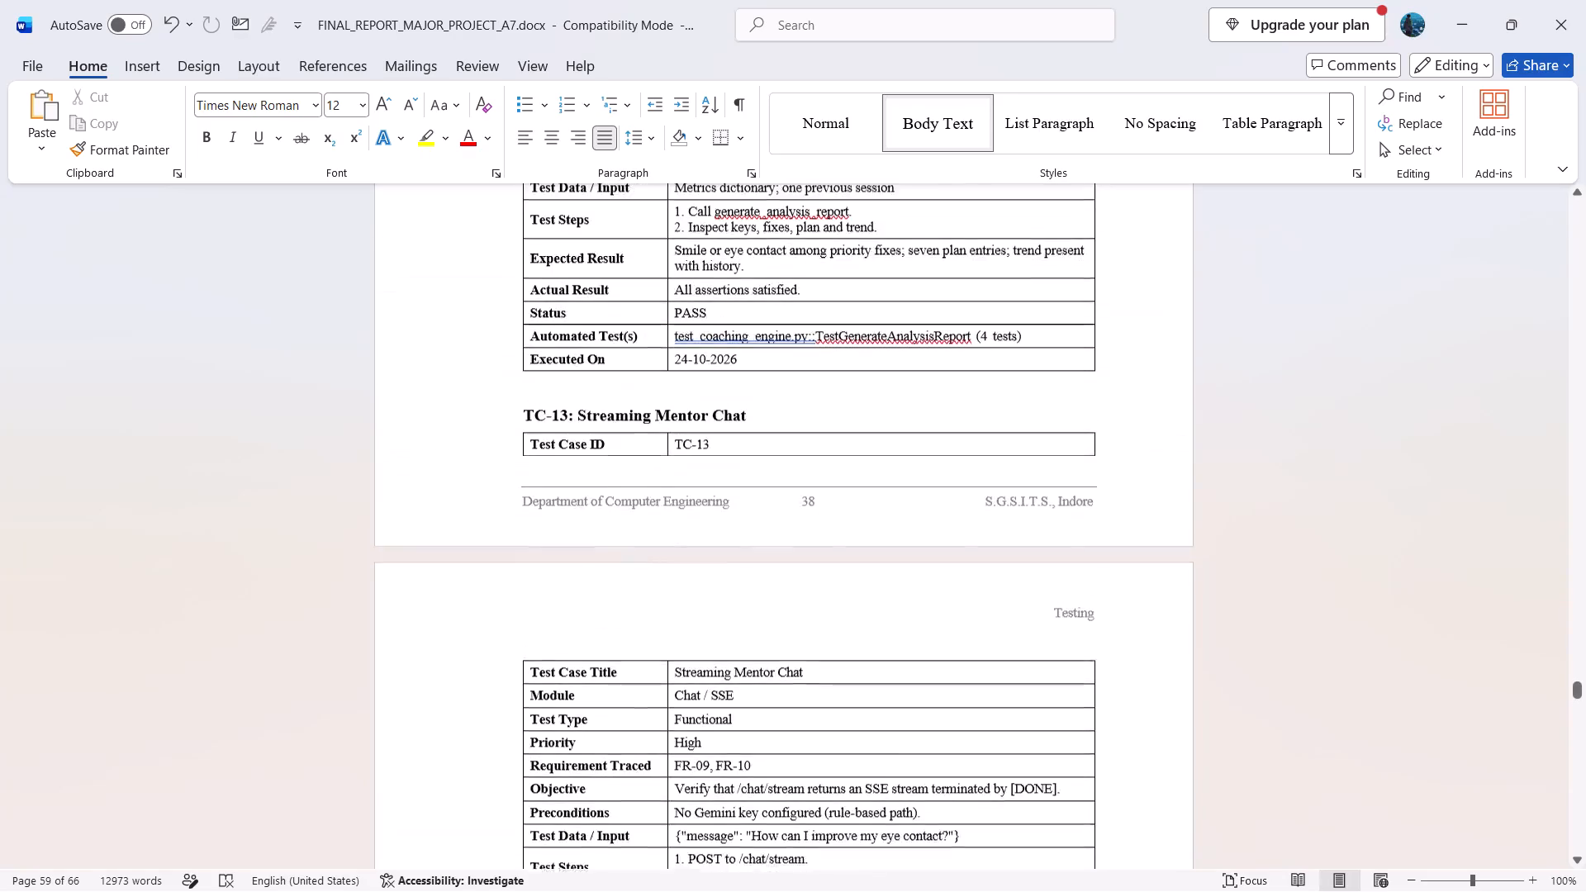
scroll(837, 348, up, 7)
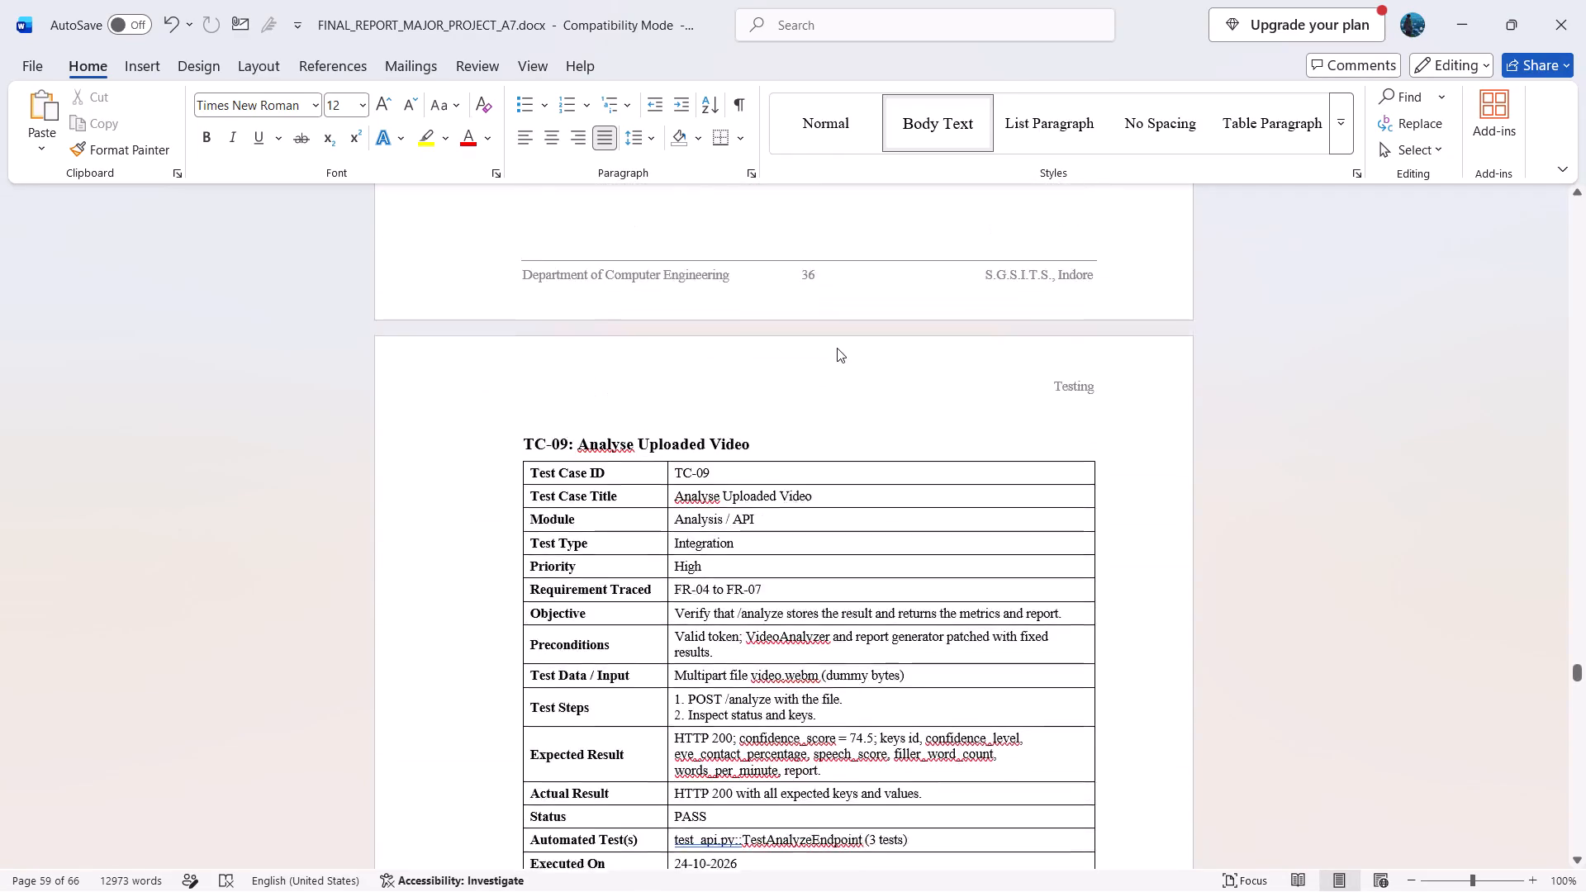
scroll(837, 348, up, 5)
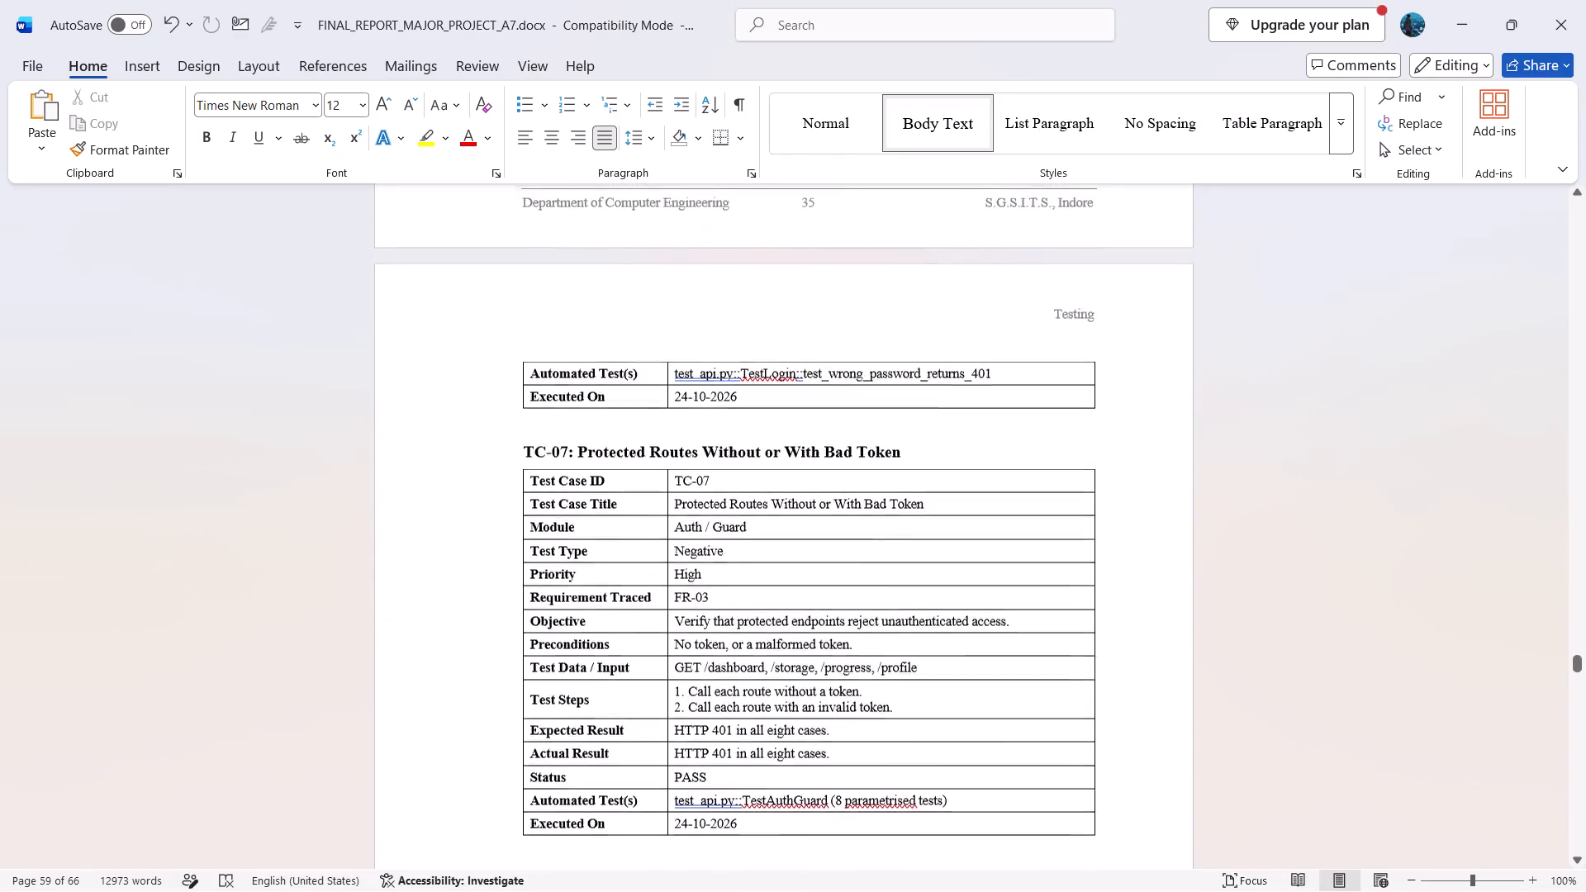
scroll(837, 348, up, 4)
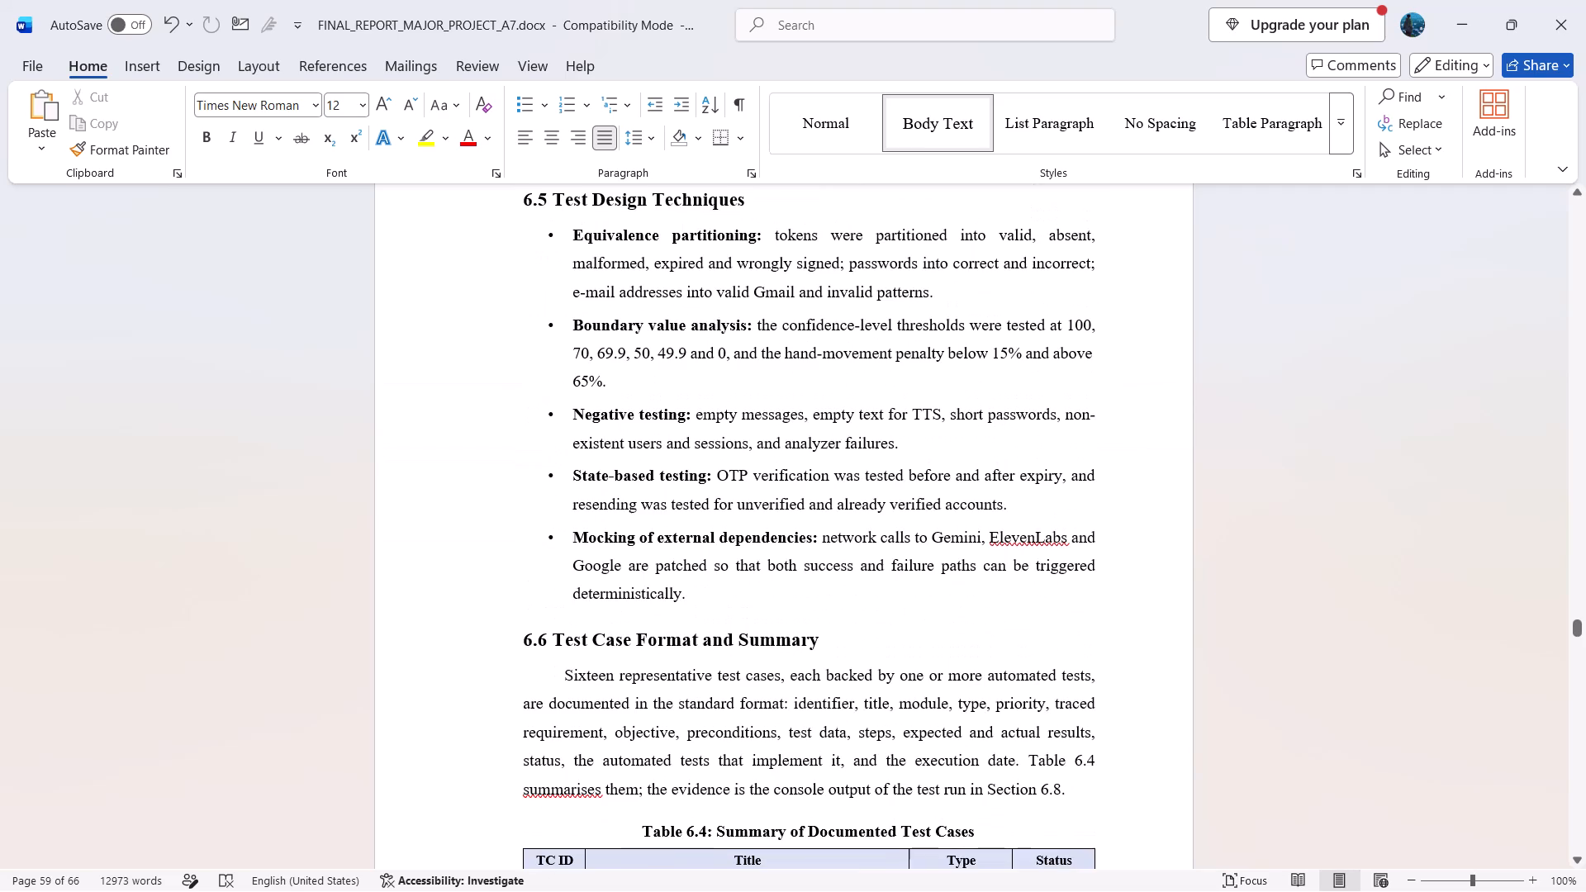
scroll(837, 348, up, 3)
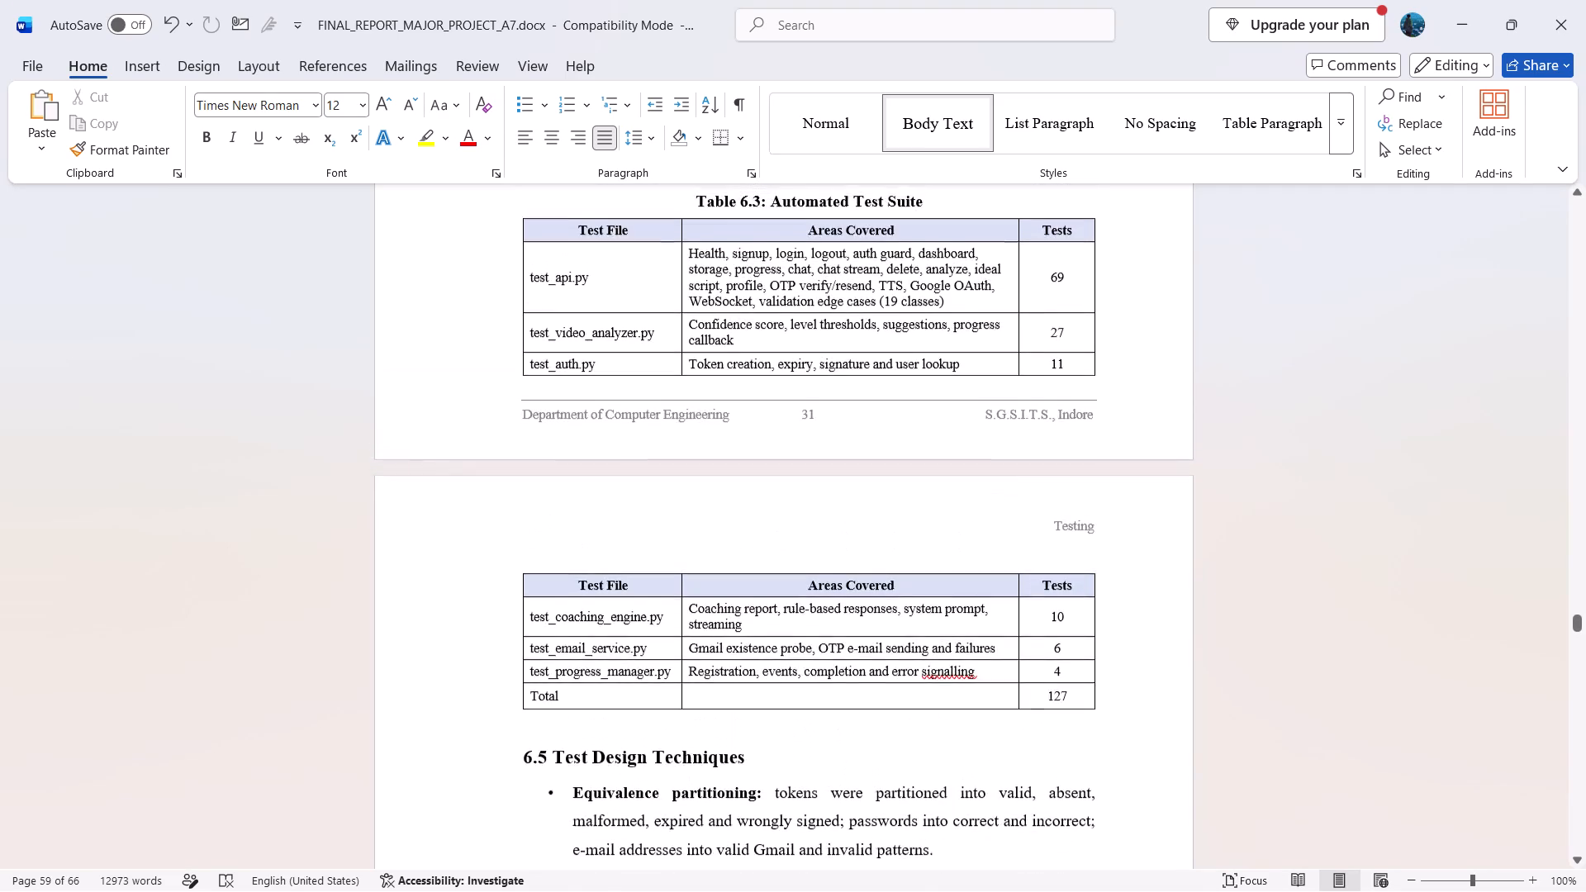
scroll(837, 348, up, 3)
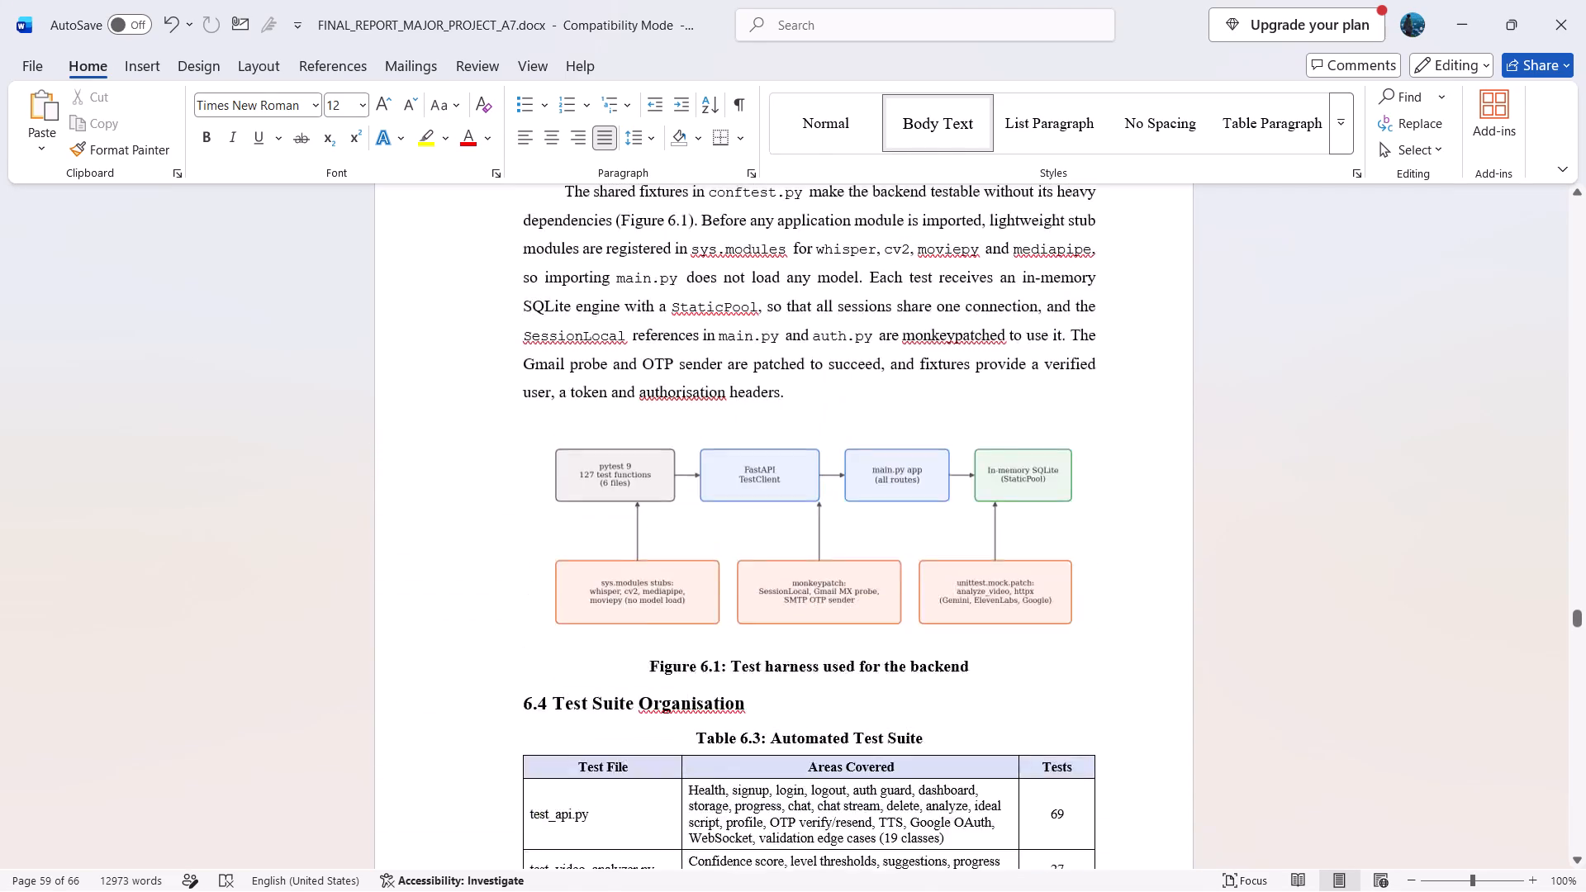
scroll(837, 348, up, 3)
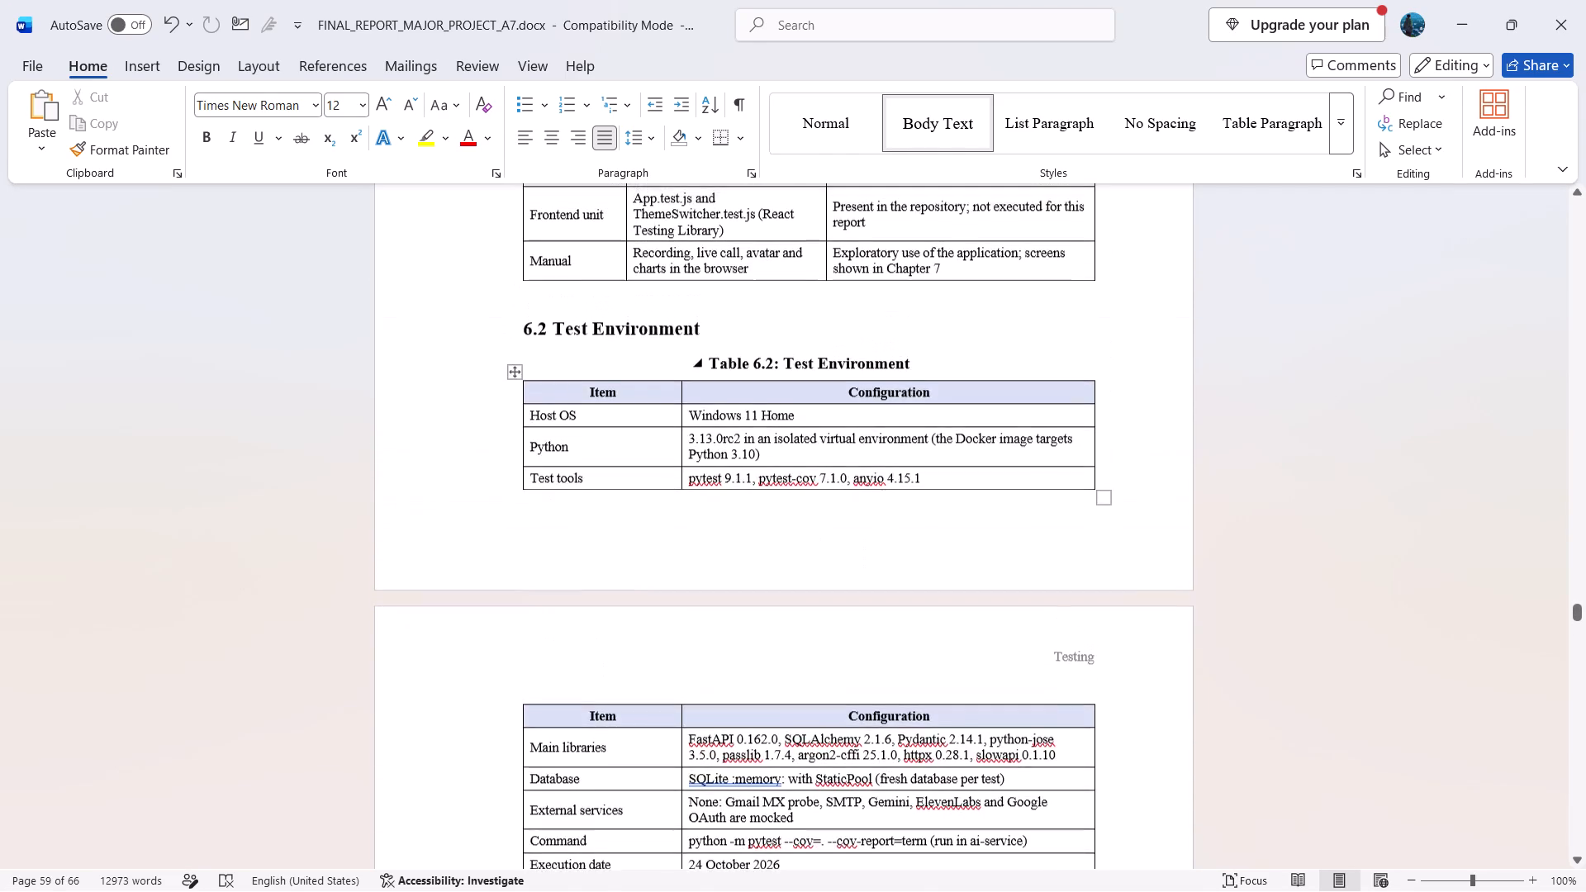
scroll(837, 348, up, 3)
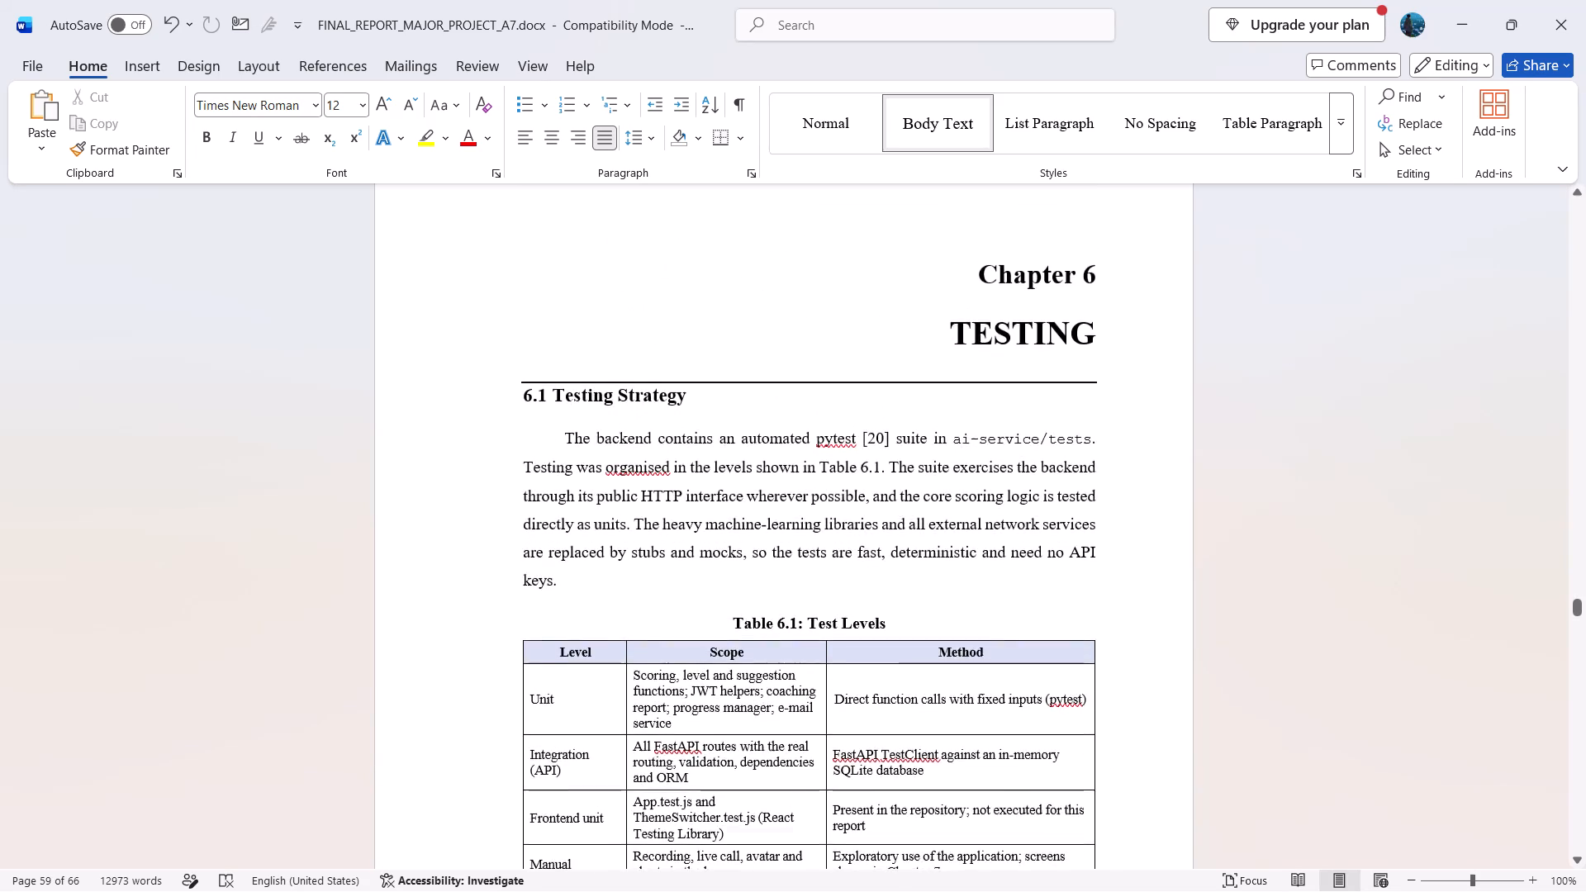
Recheck Chapter 5 backwards from section 5.13 Deployment to section 5.9 Real-Time Progress over WebSocket.
scroll(837, 348, up, 3)
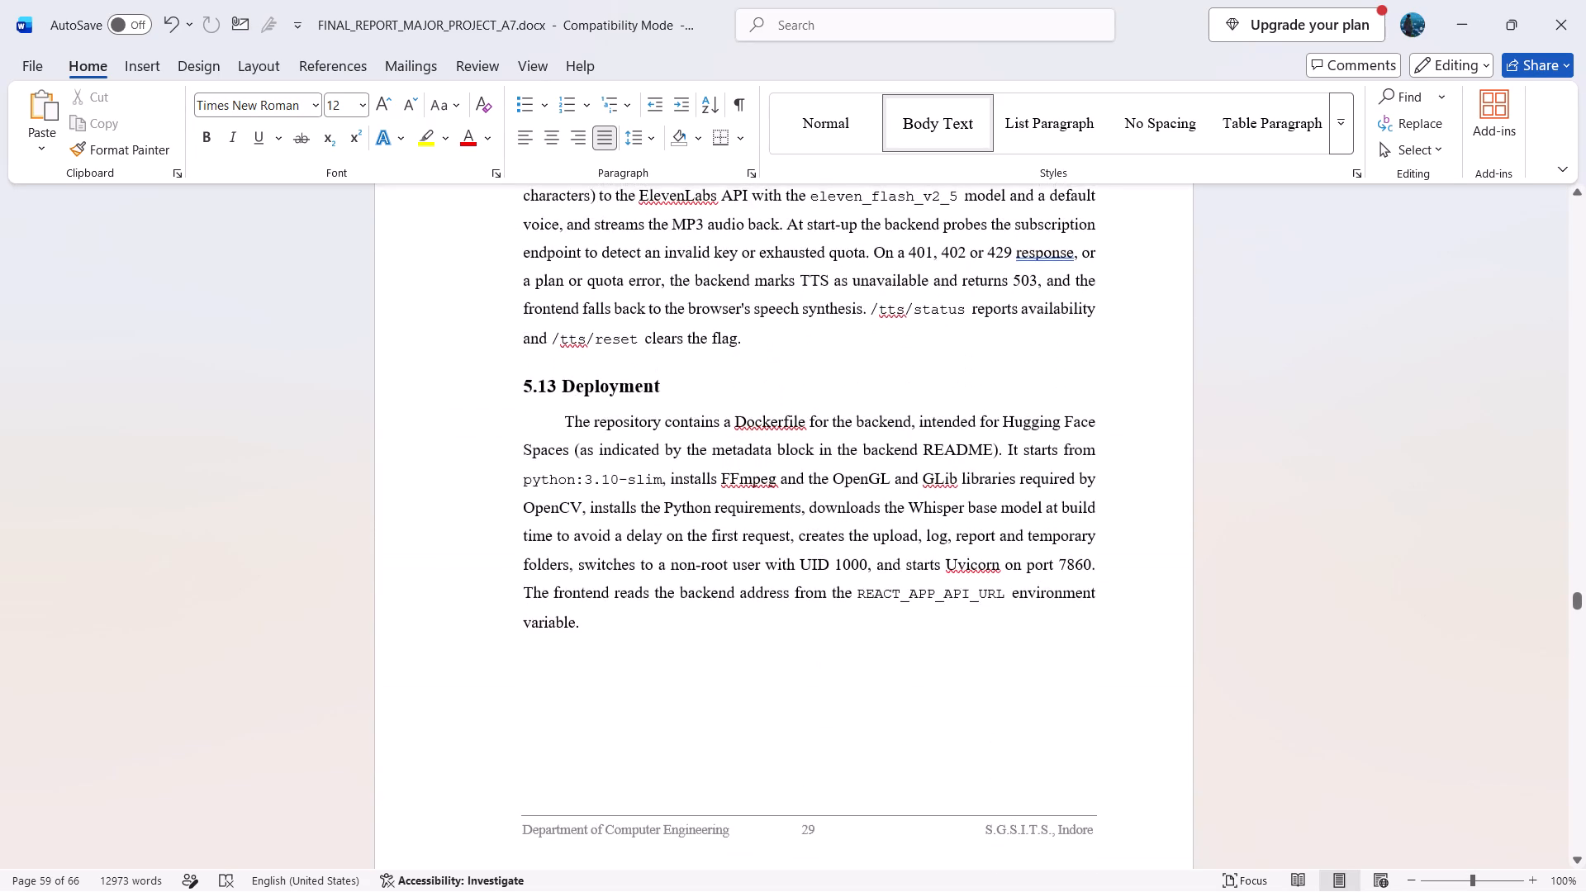
scroll(837, 348, up, 3)
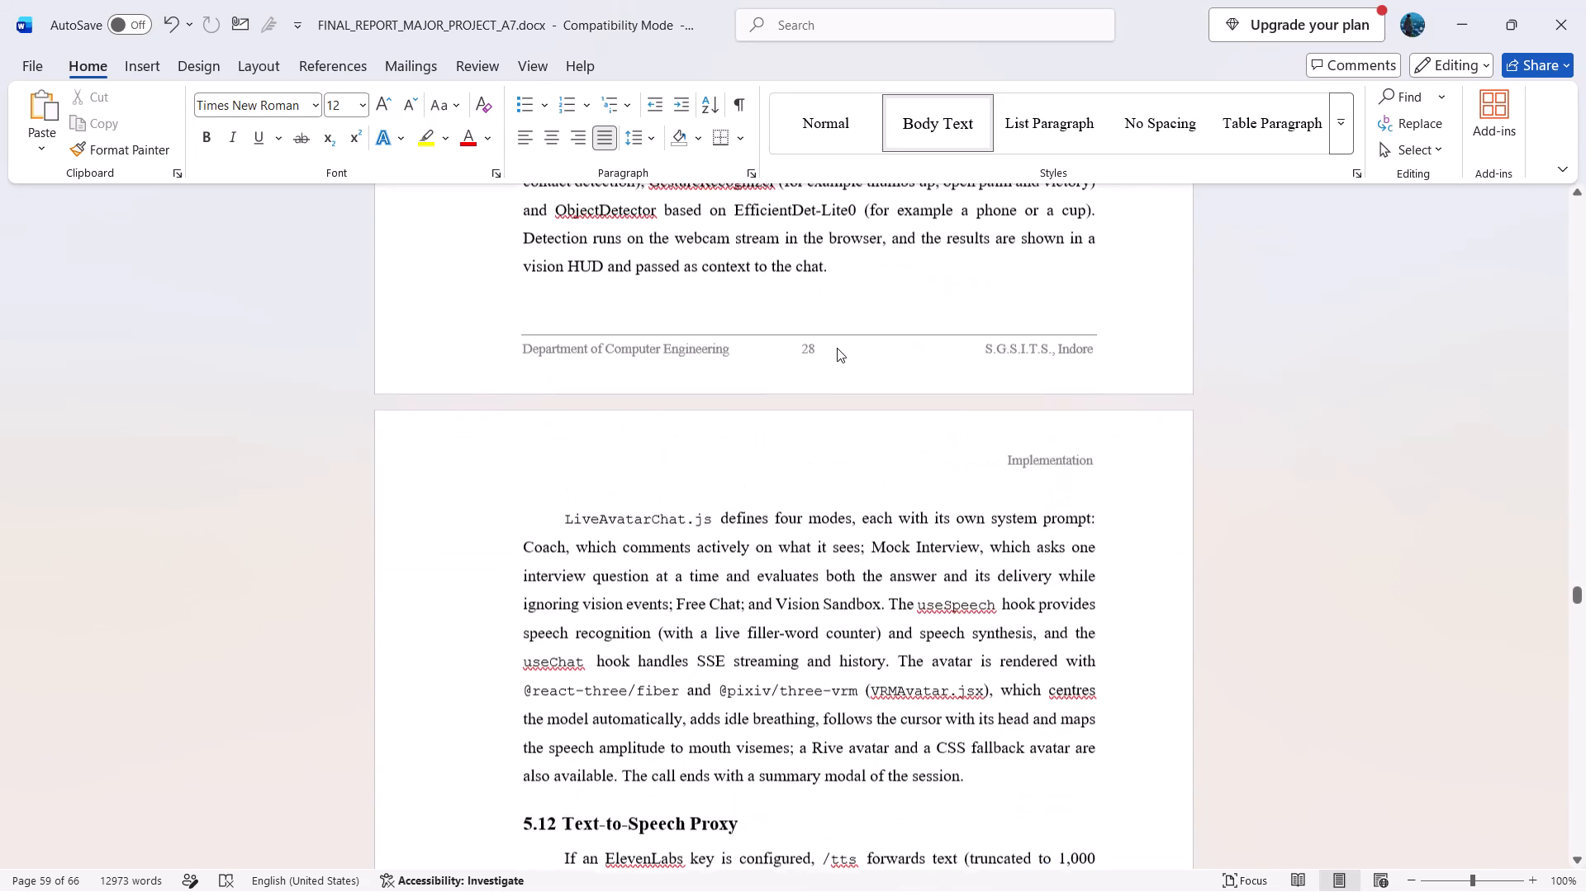
scroll(837, 348, up, 2)
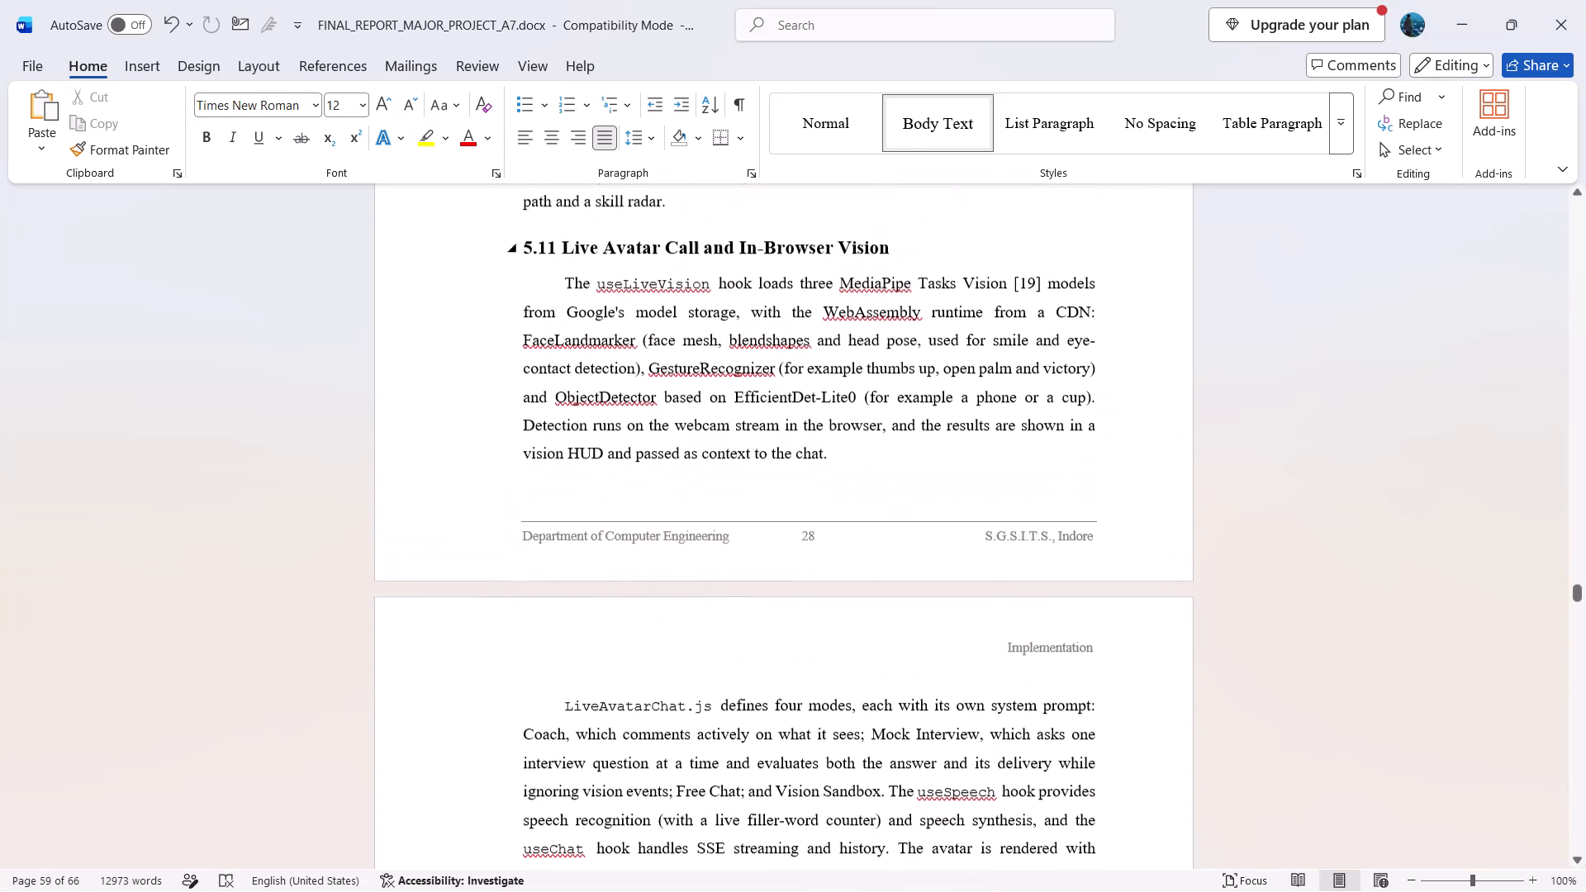
scroll(837, 348, up, 2)
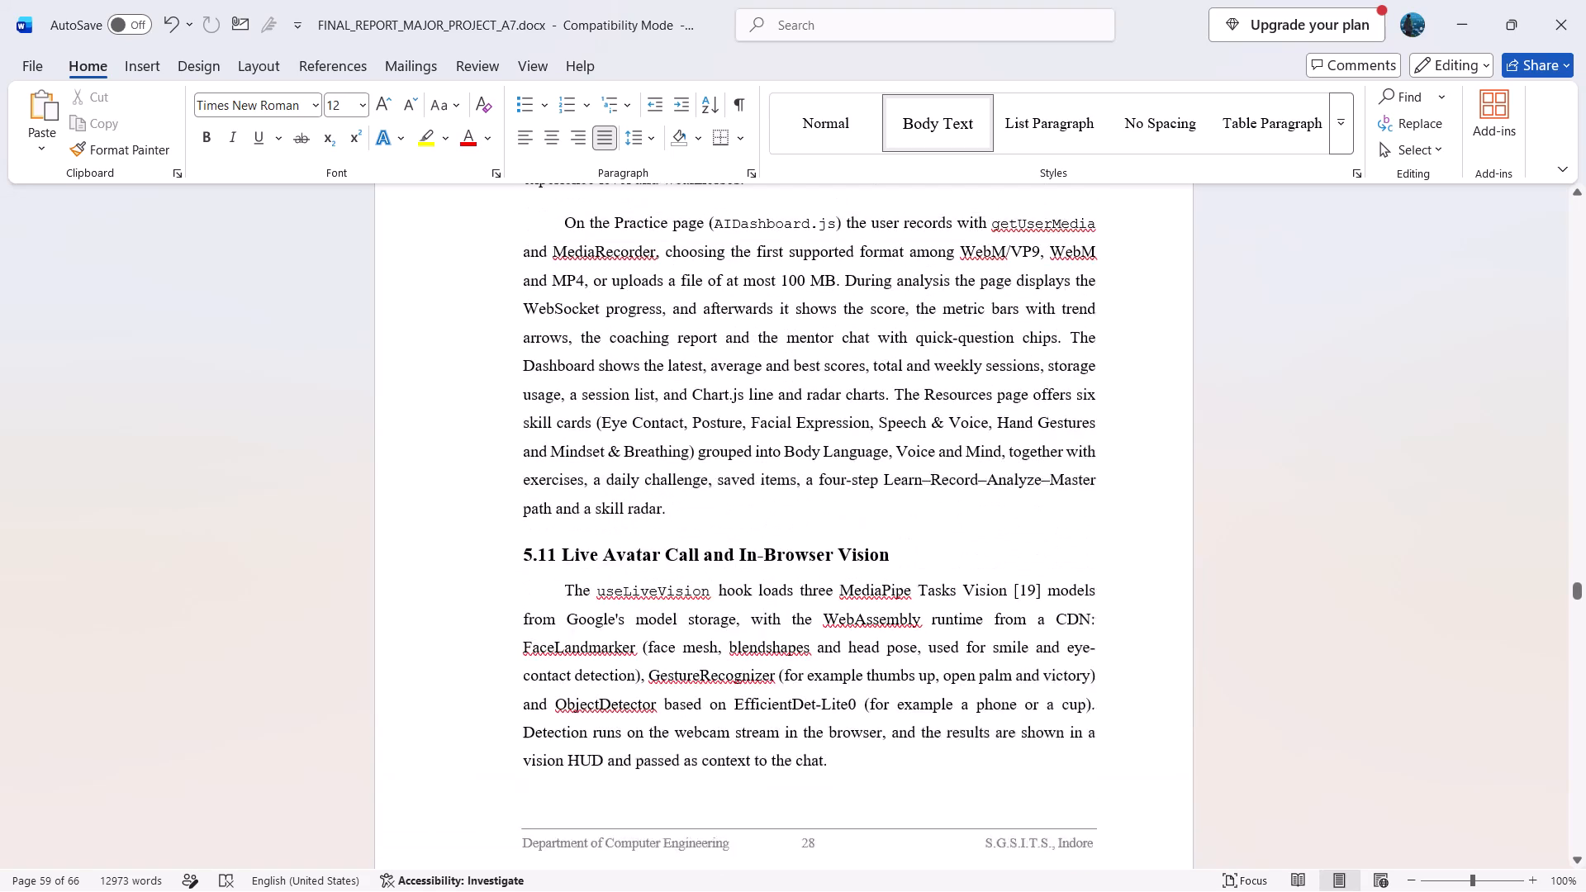
scroll(837, 348, up, 2)
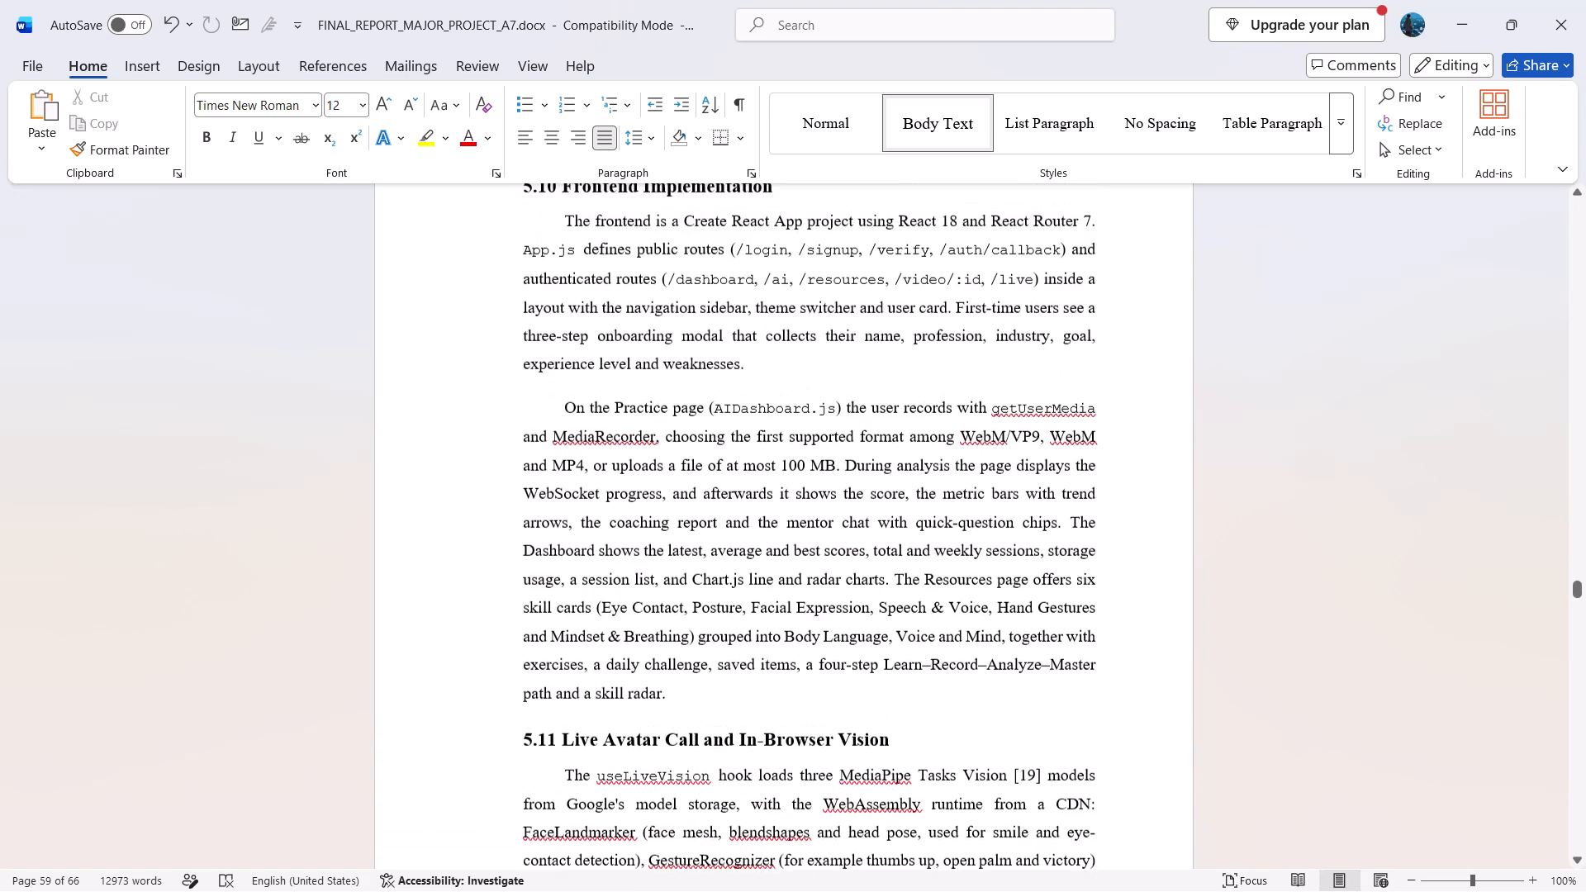
scroll(837, 348, up, 2)
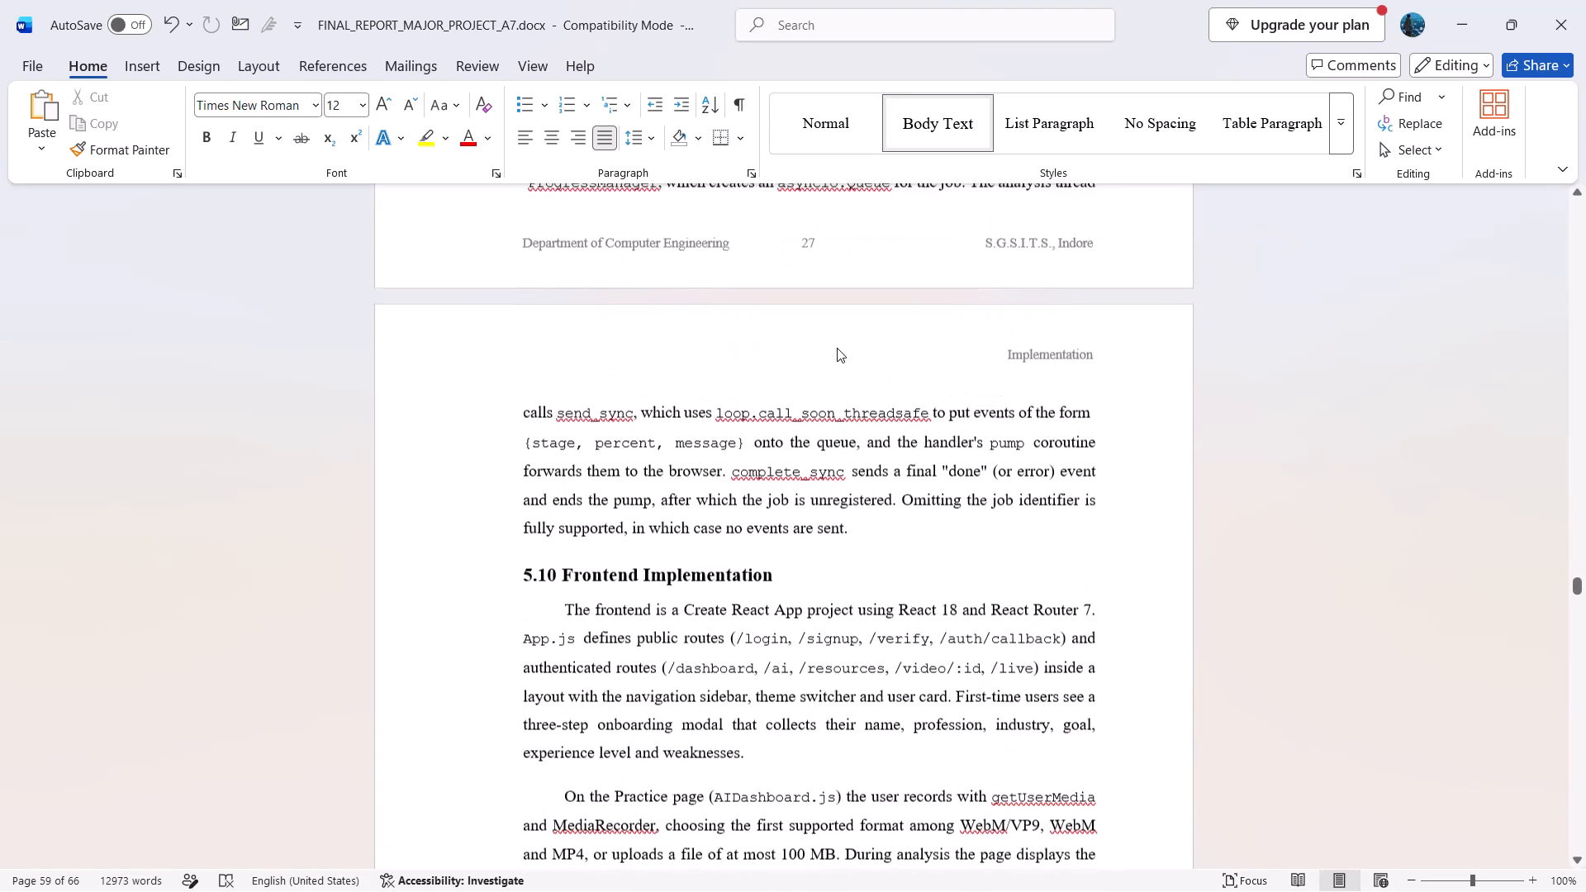
scroll(837, 348, up, 2)
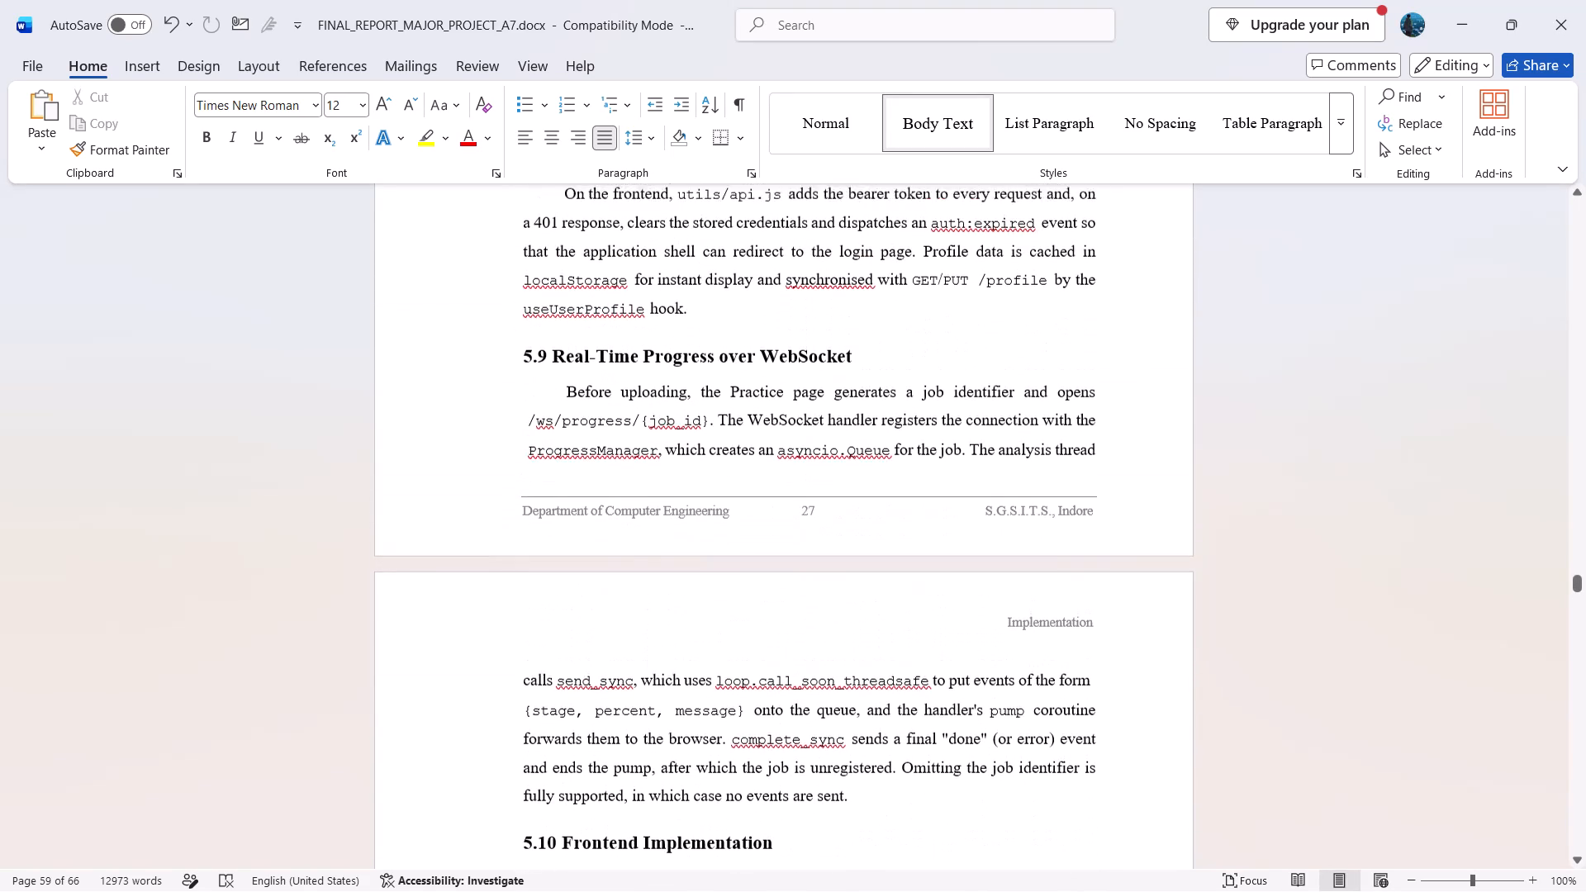
Recheck Chapter 5 backwards from section 5.8 Authentication and User Management to section 5.5 Speech Analysis Module.
scroll(837, 348, up, 3)
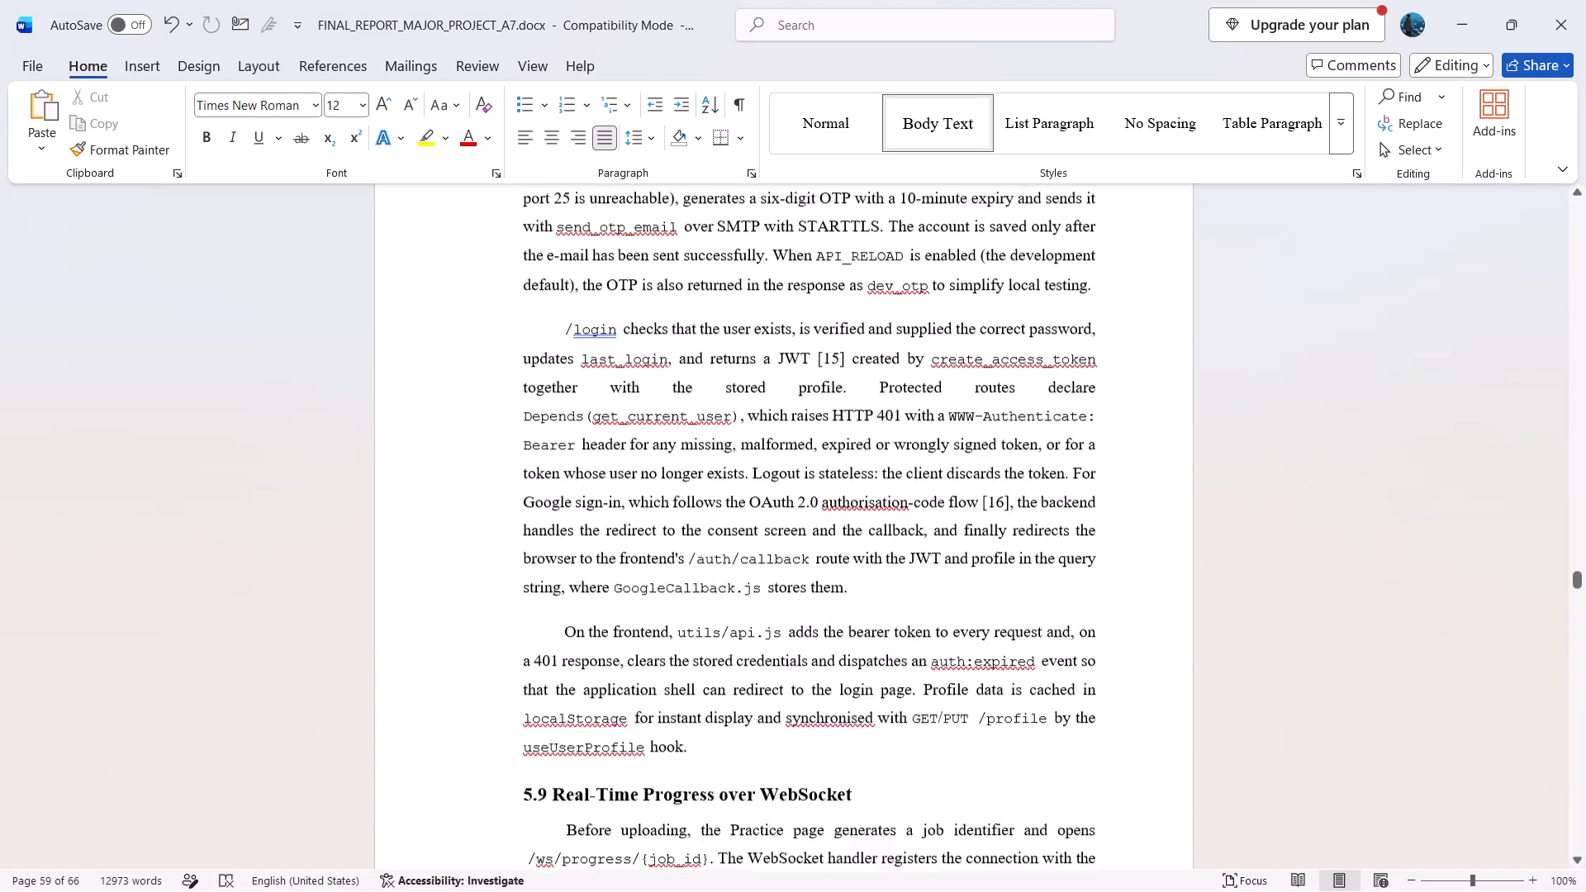
scroll(837, 348, up, 3)
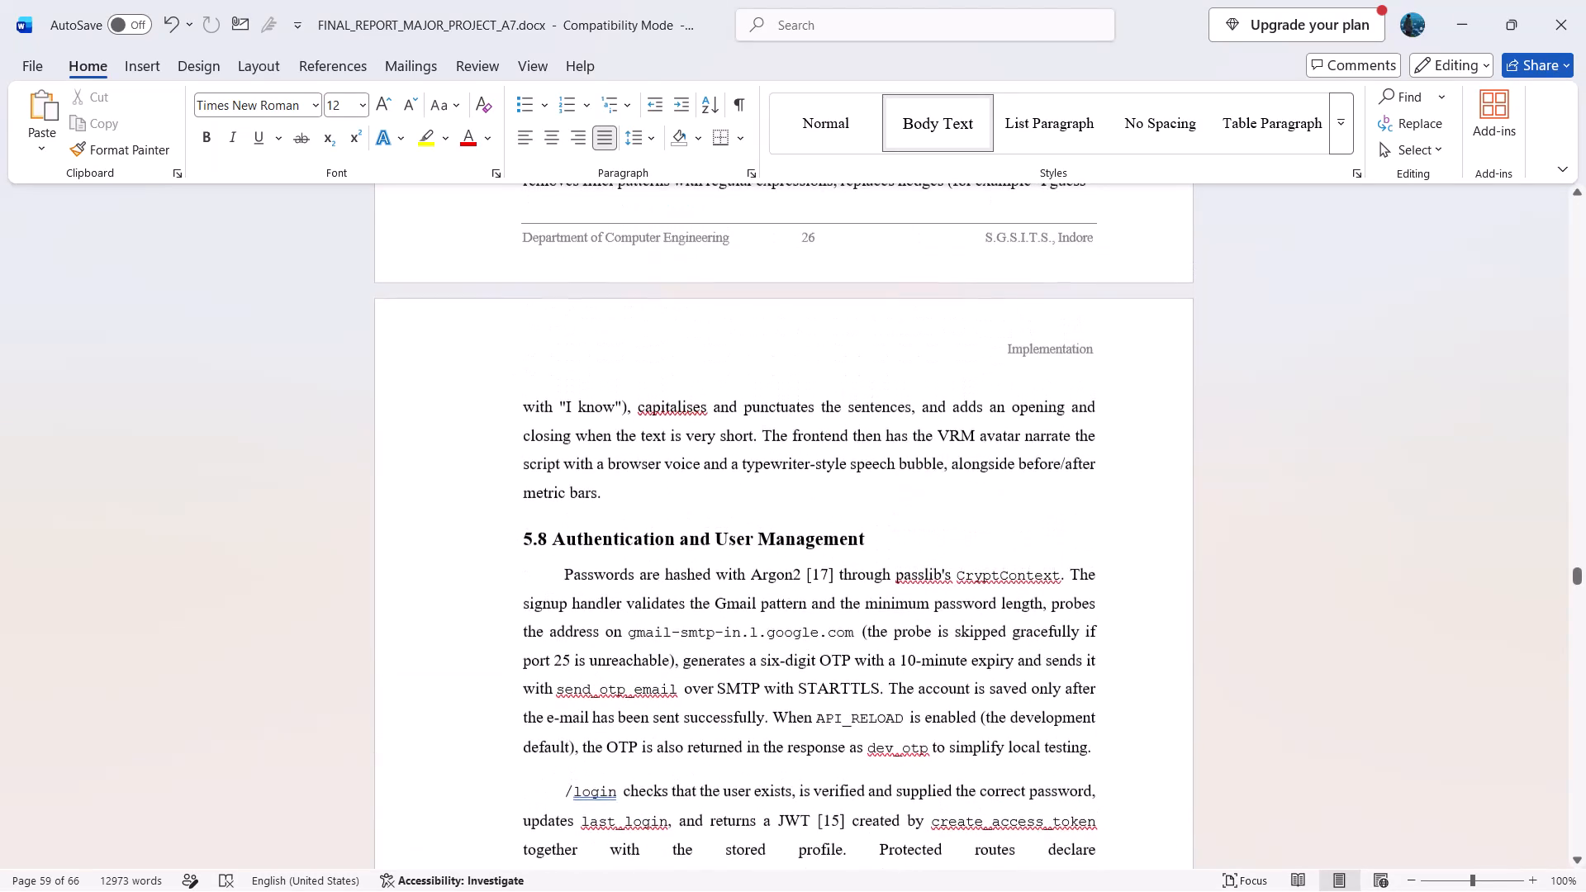
scroll(837, 348, up, 3)
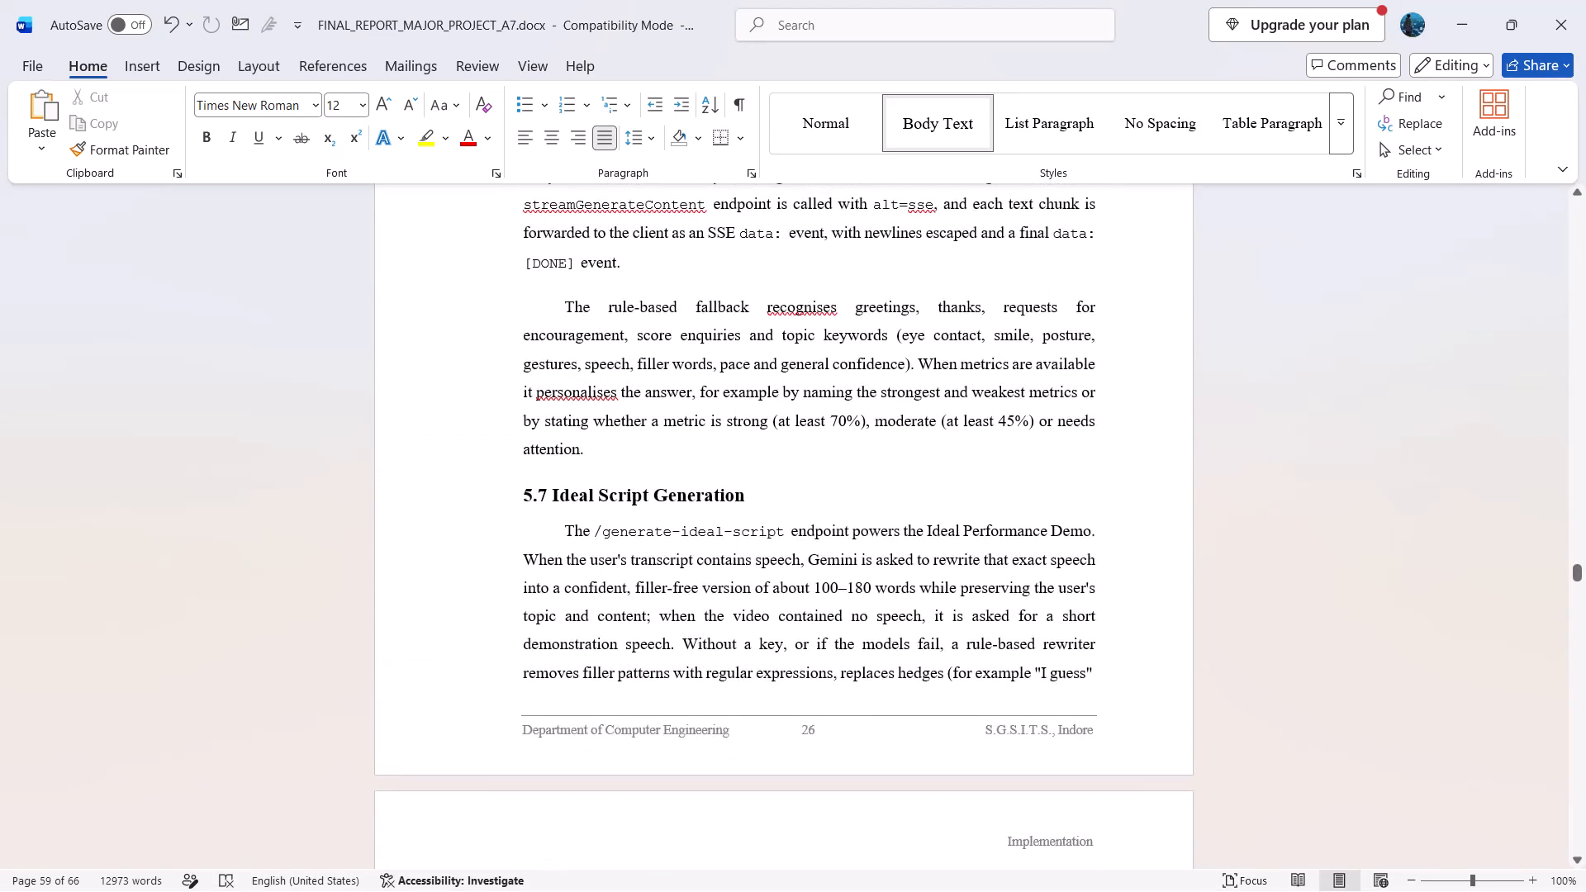
scroll(837, 348, up, 3)
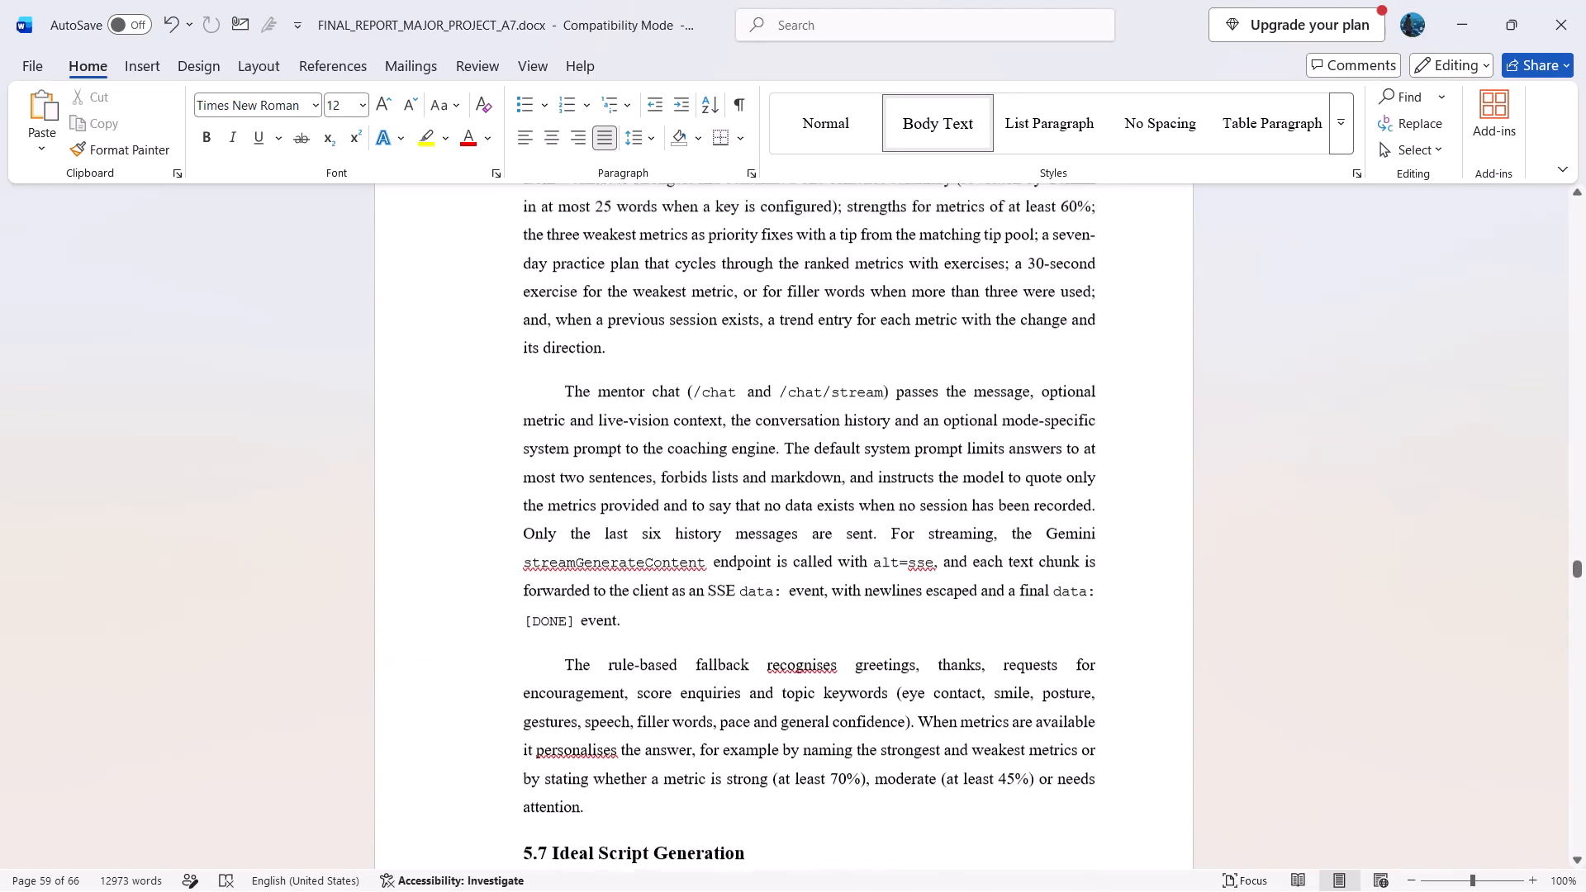
scroll(837, 348, up, 3)
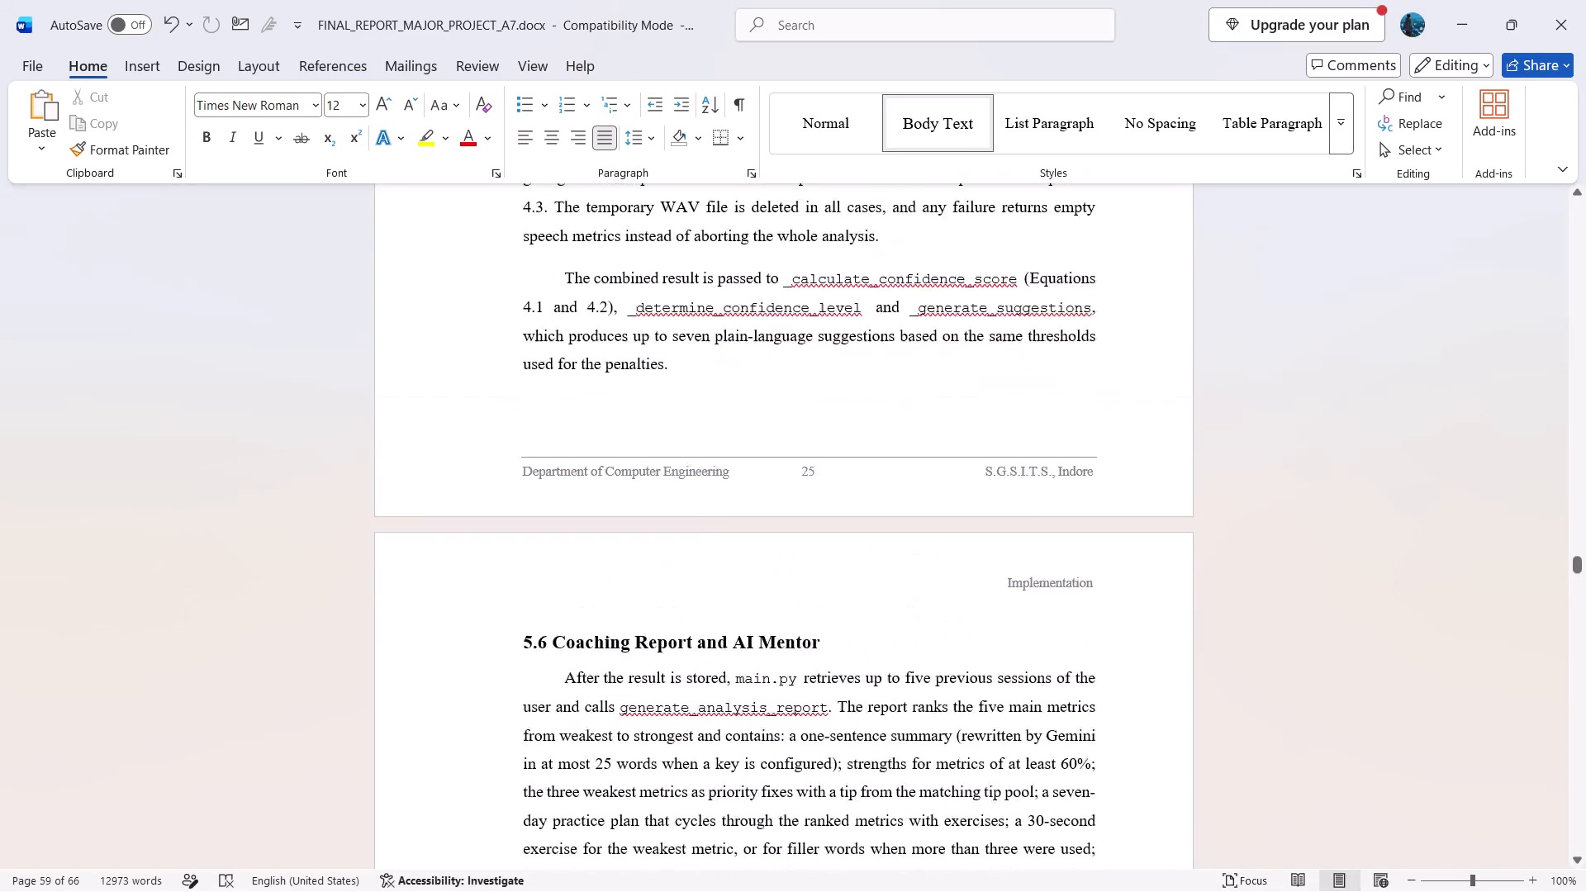
scroll(837, 348, up, 3)
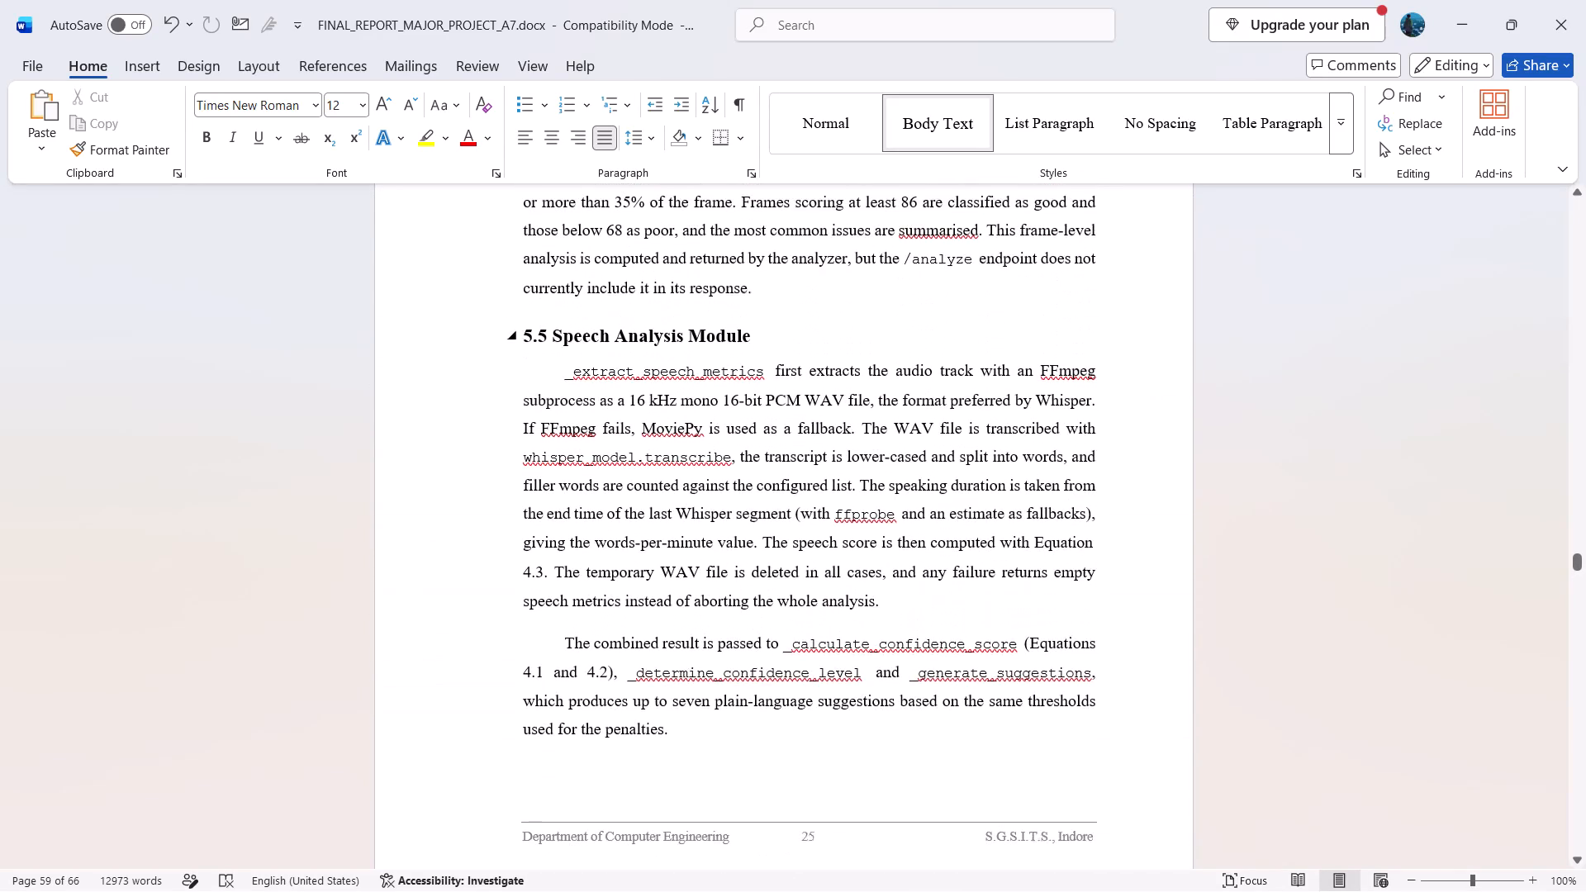
Recheck Chapter 5 backwards from section 5.4 Video Analysis Module to section 5.1, including the Table 5.2 milestones and Table 5.1 development tools.
scroll(837, 348, up, 3)
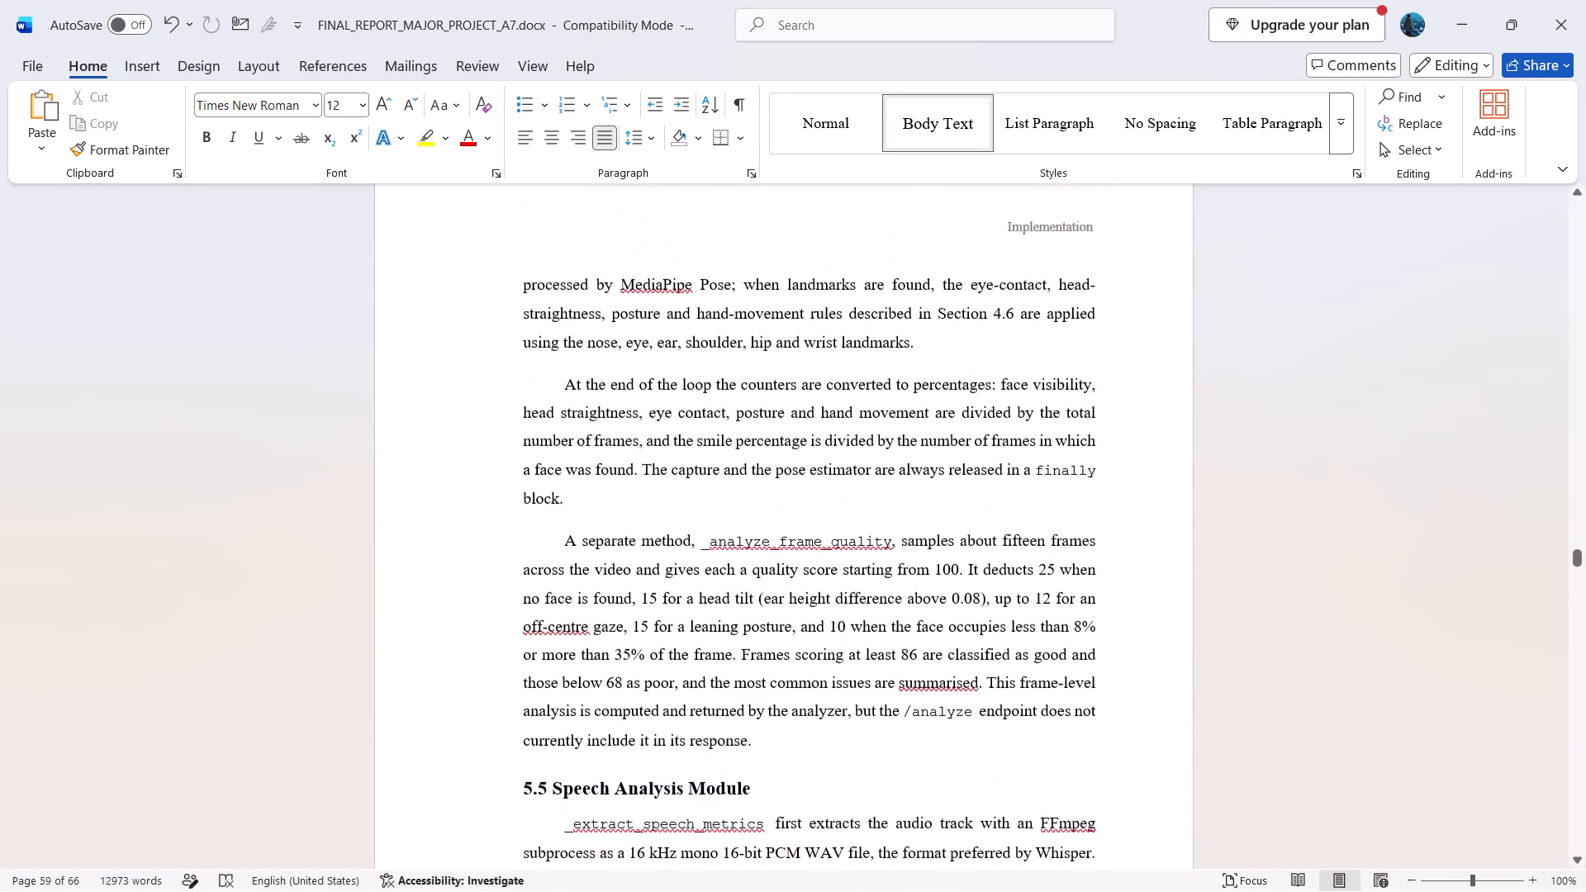
scroll(837, 348, up, 3)
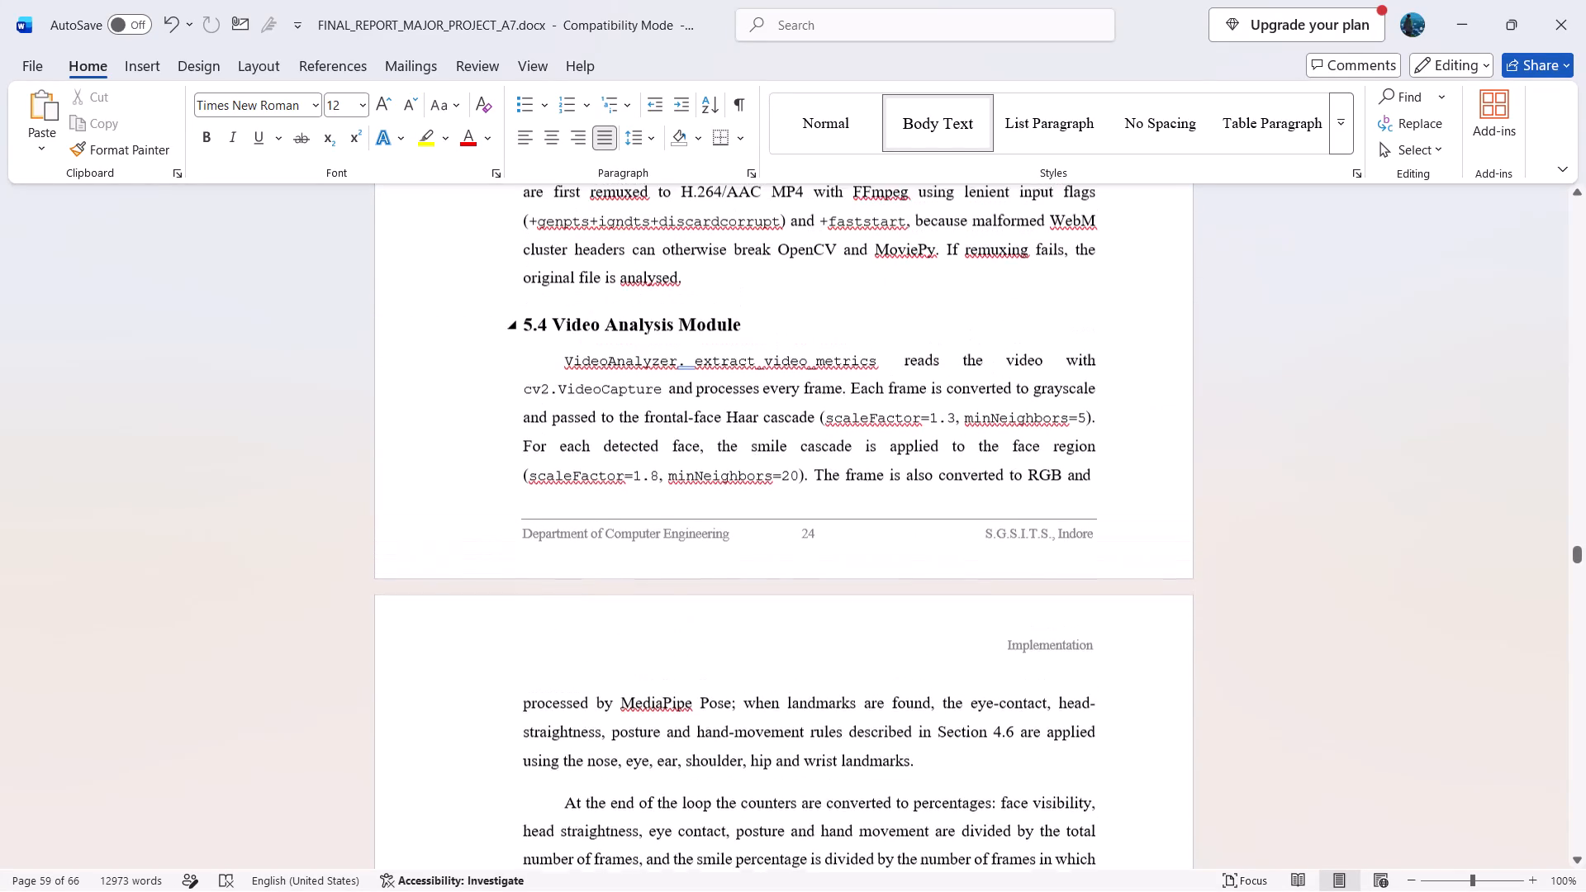
scroll(837, 348, up, 3)
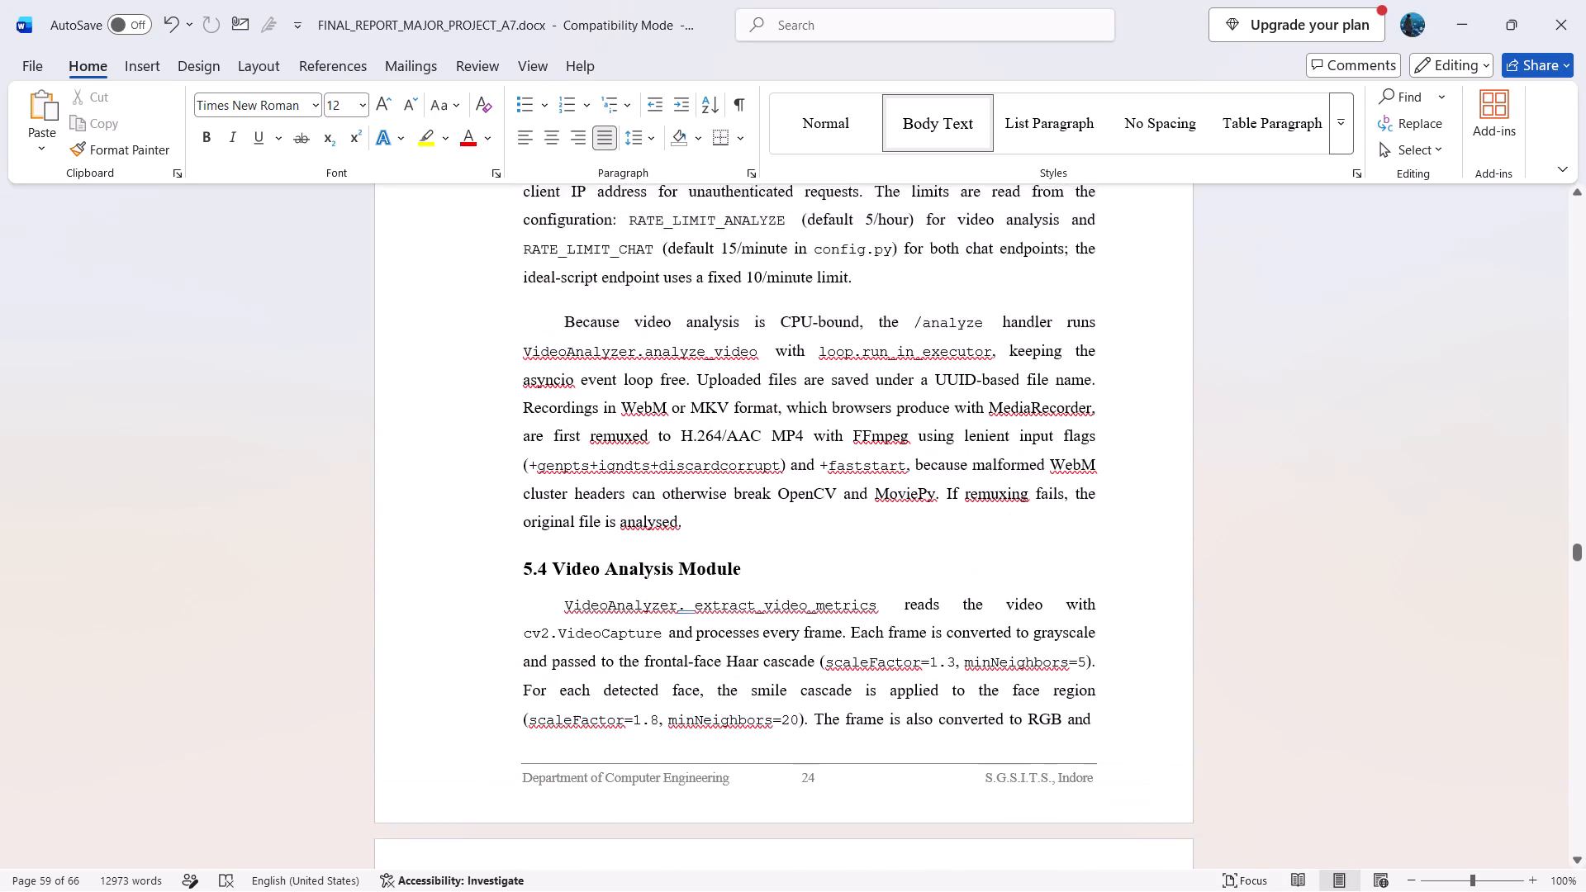
scroll(837, 348, up, 3)
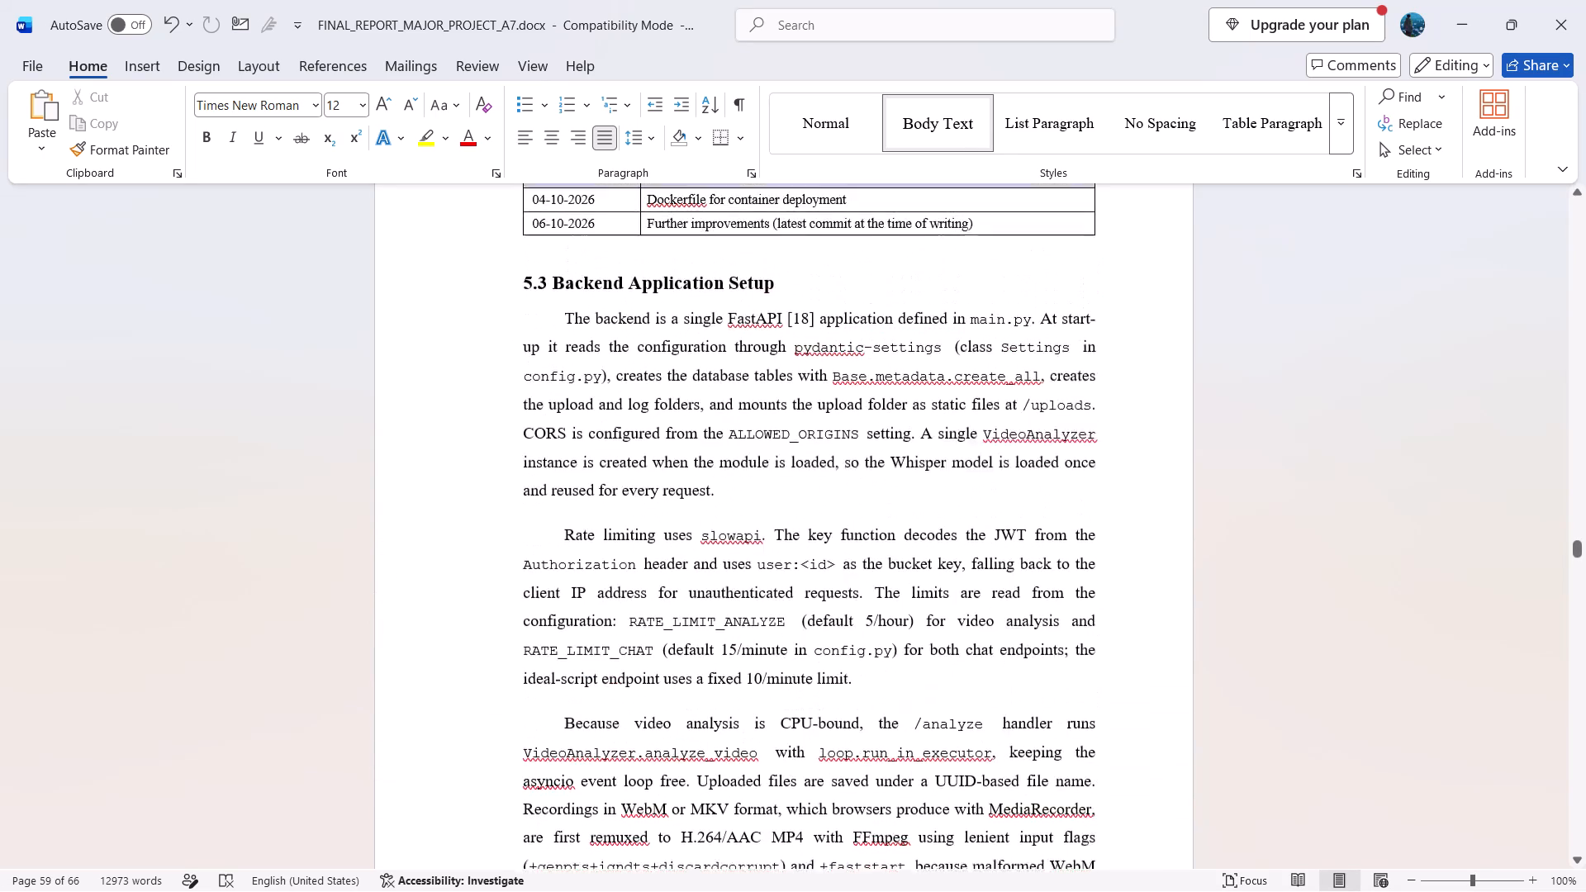
scroll(837, 348, up, 2)
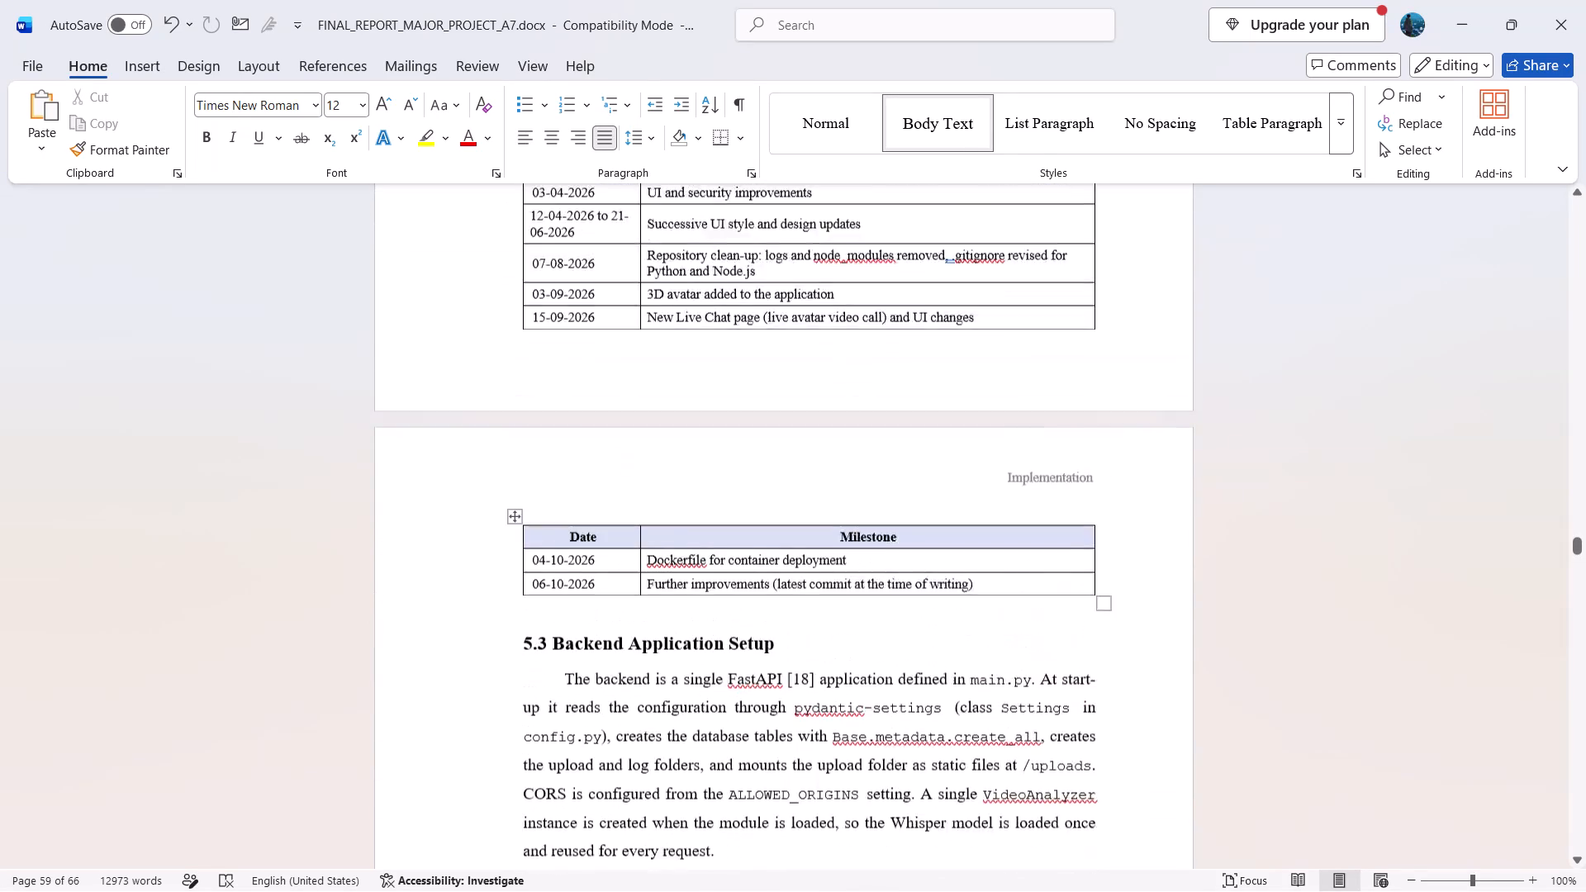
scroll(837, 348, up, 3)
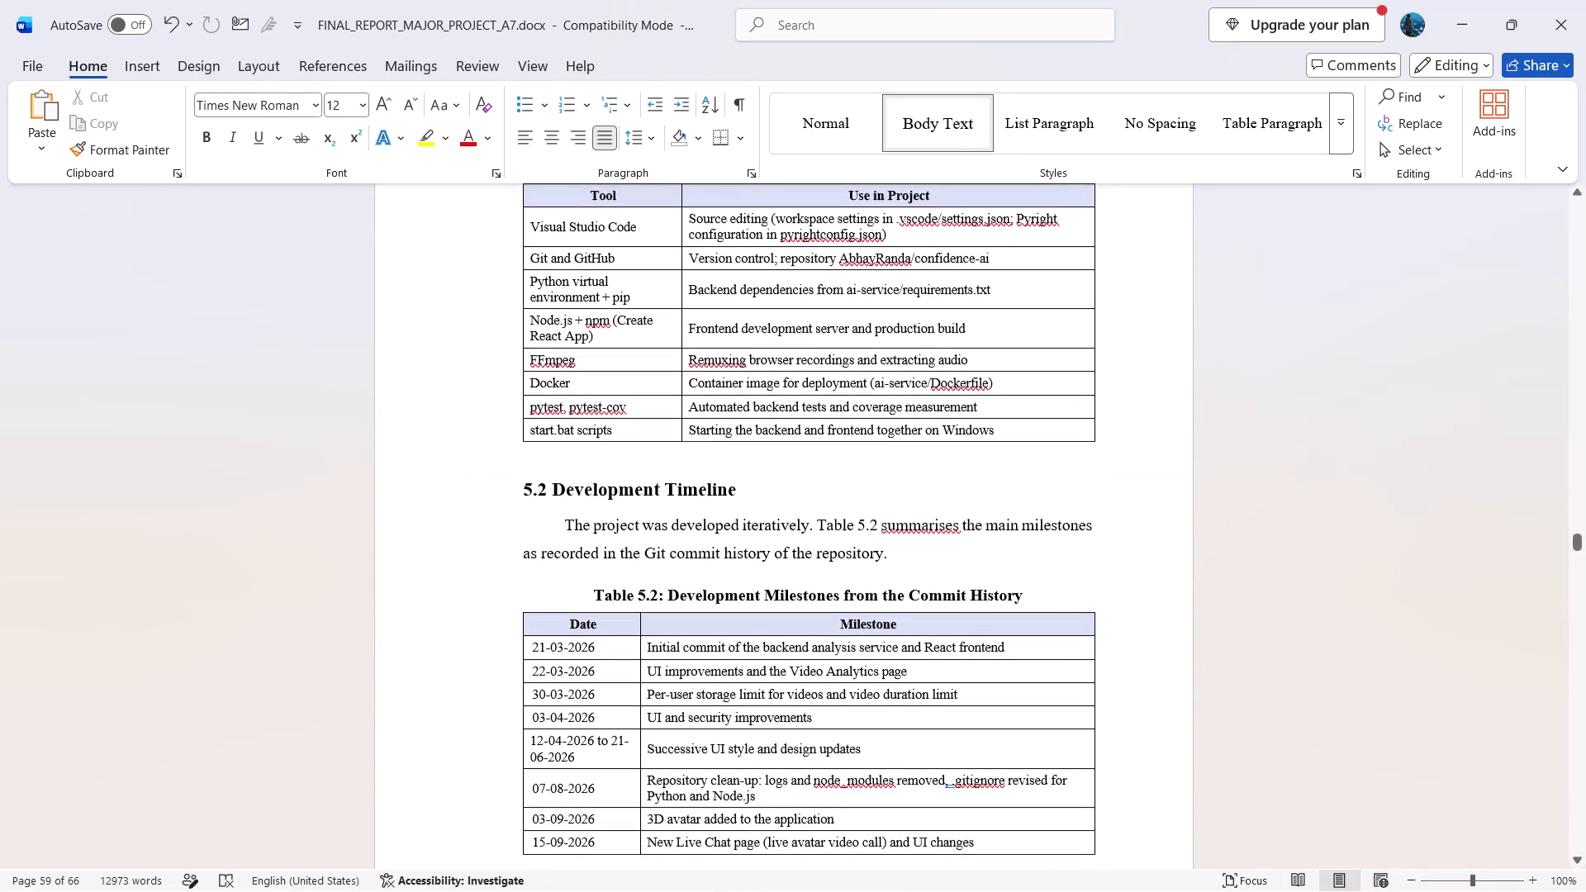
scroll(837, 348, up, 1)
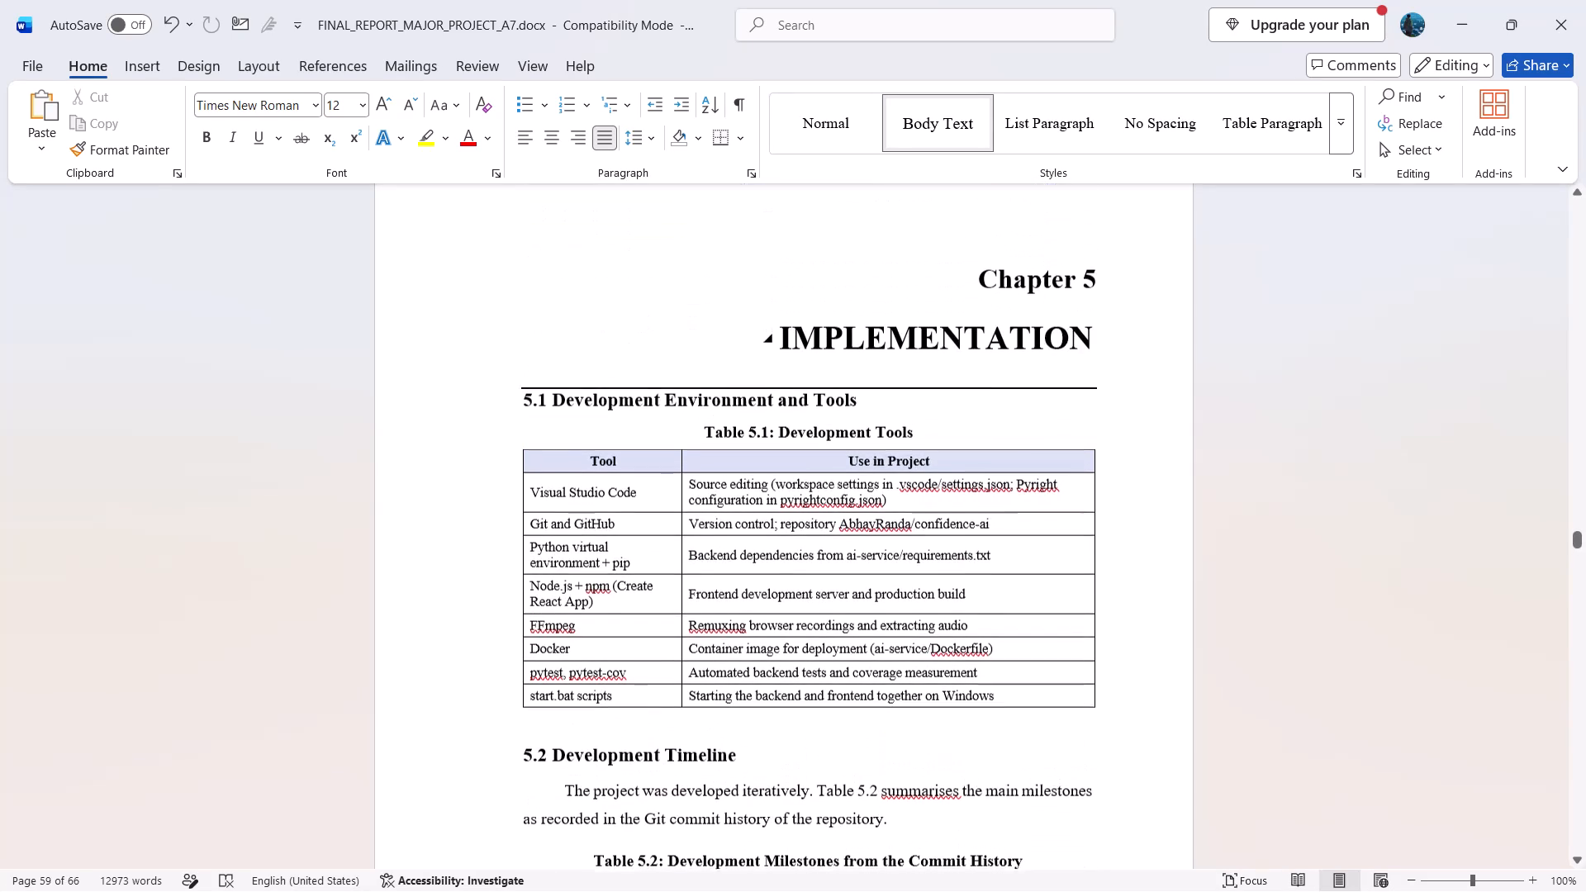
Recheck Chapter 4 backwards from Figure 4.7 through section 4.9 Live Avatar Interaction Design to Figure 4.6 and the coaching engine text.
scroll(837, 348, up, 2)
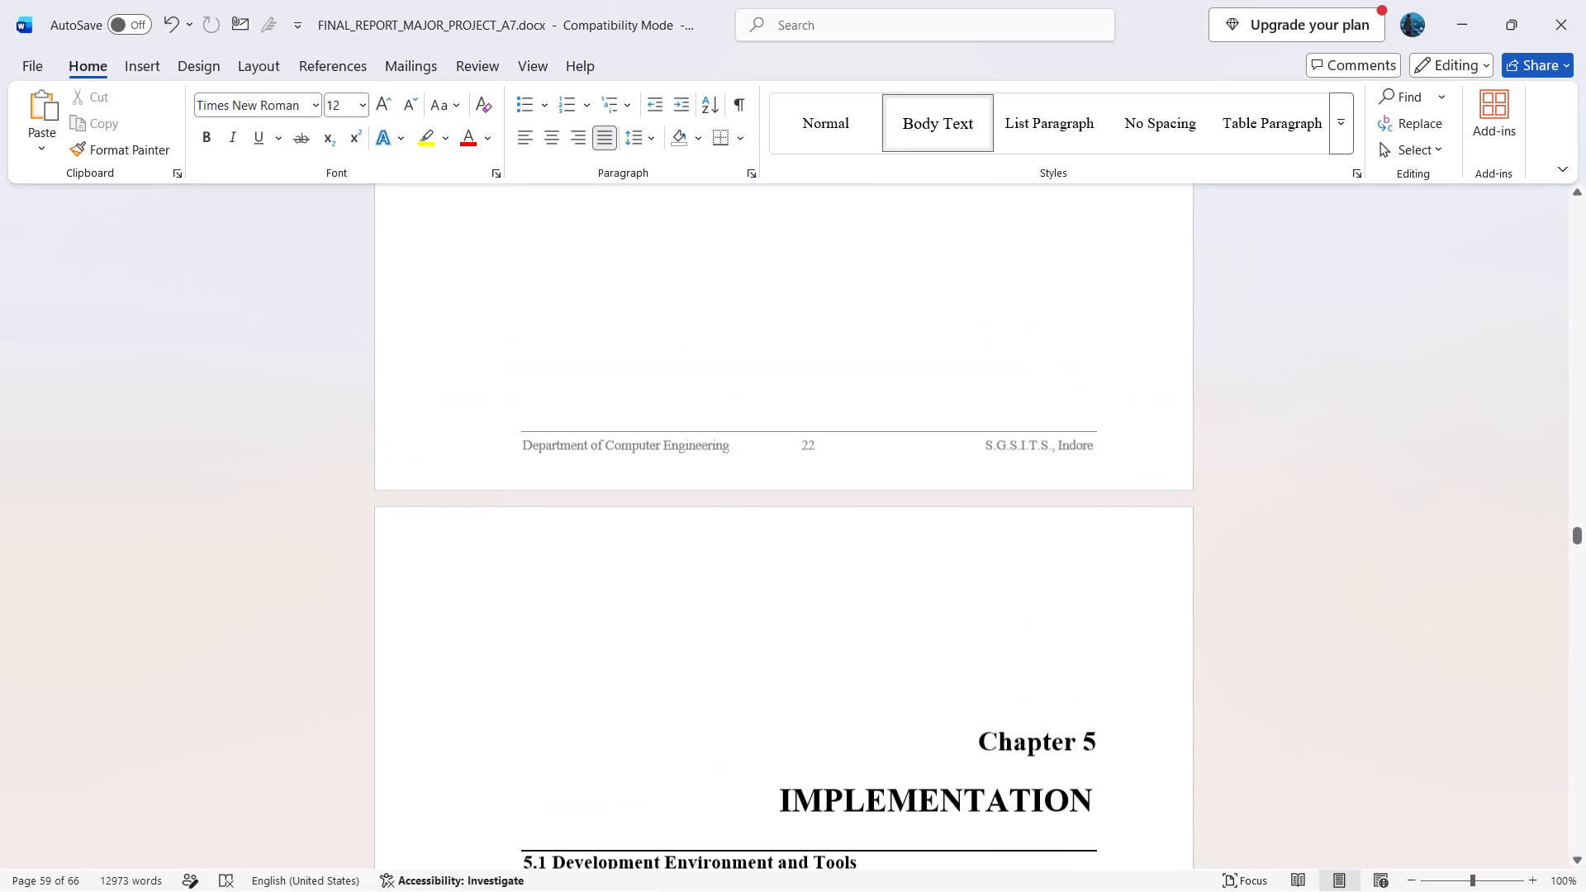
scroll(837, 348, up, 2)
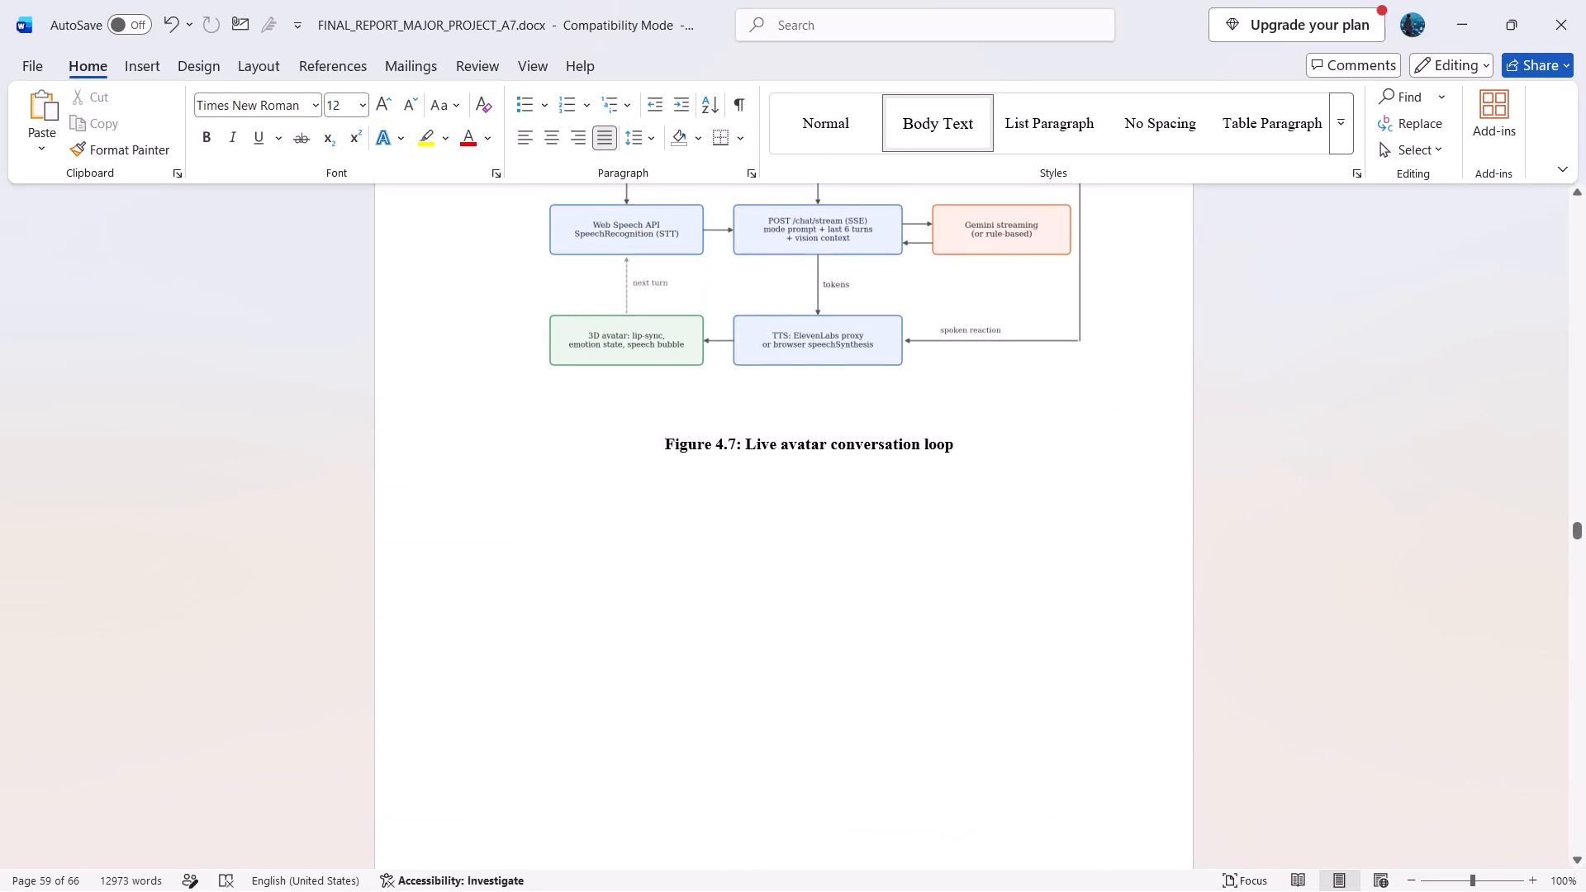
scroll(837, 348, up, 2)
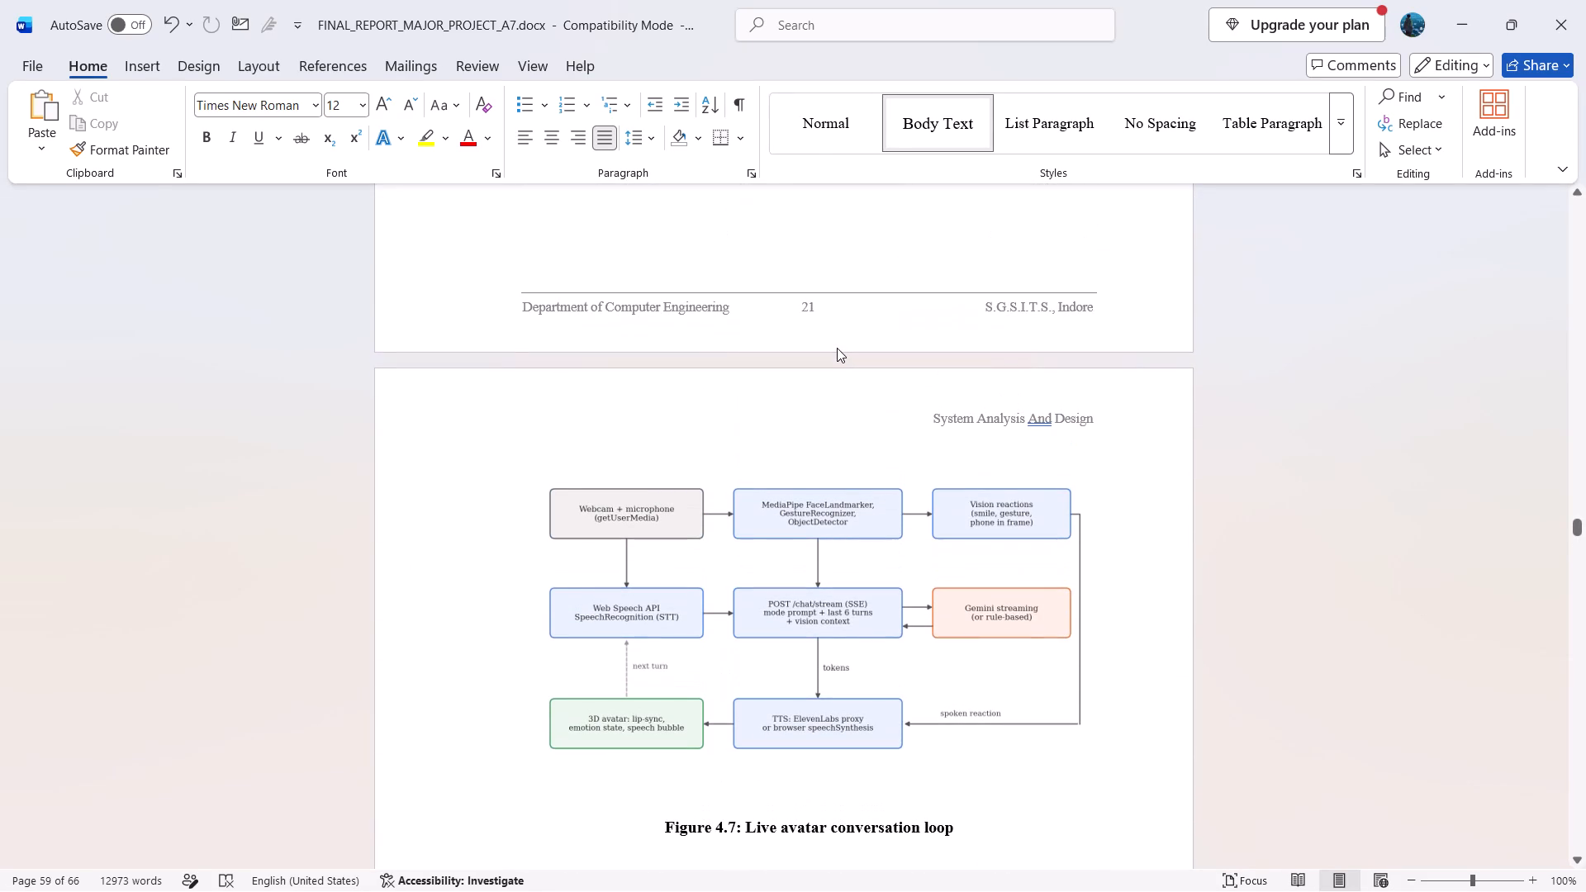
scroll(837, 348, up, 2)
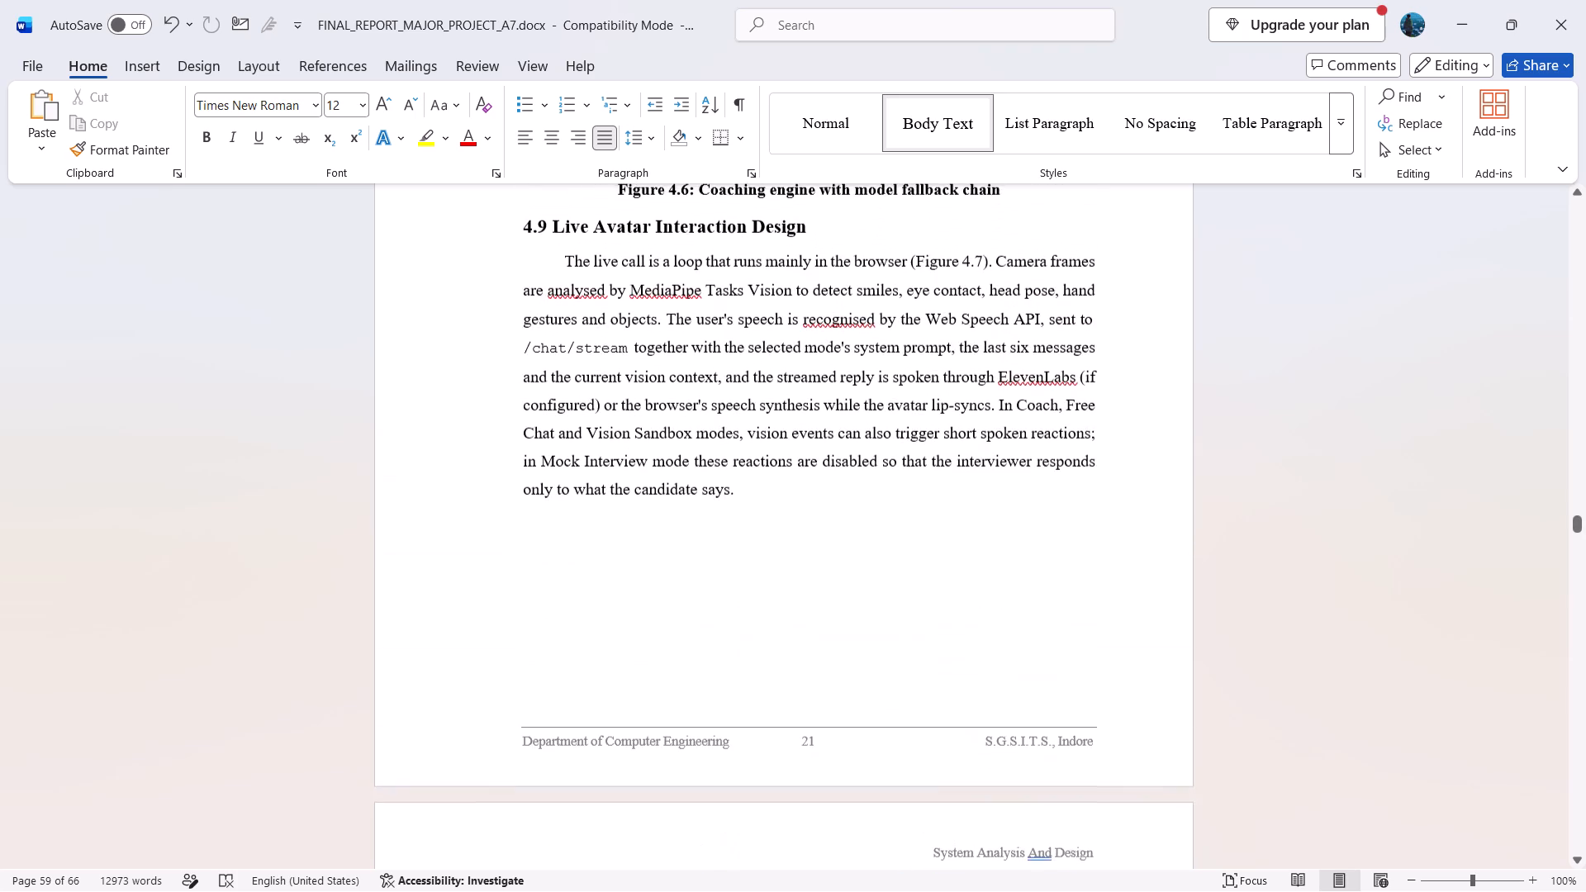
scroll(837, 348, up, 1)
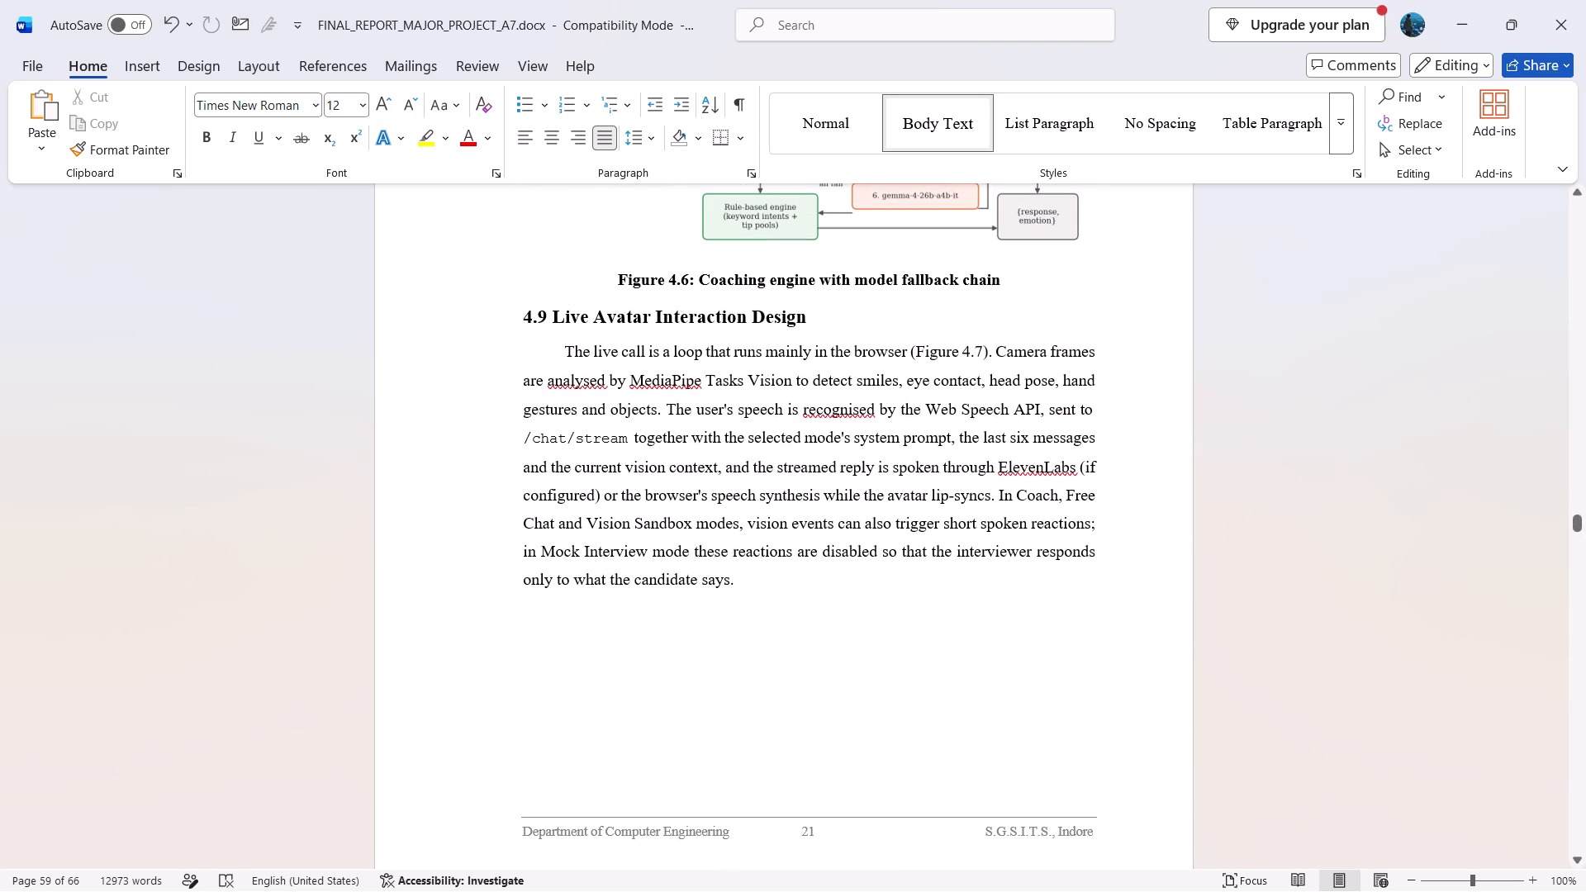
scroll(837, 348, up, 2)
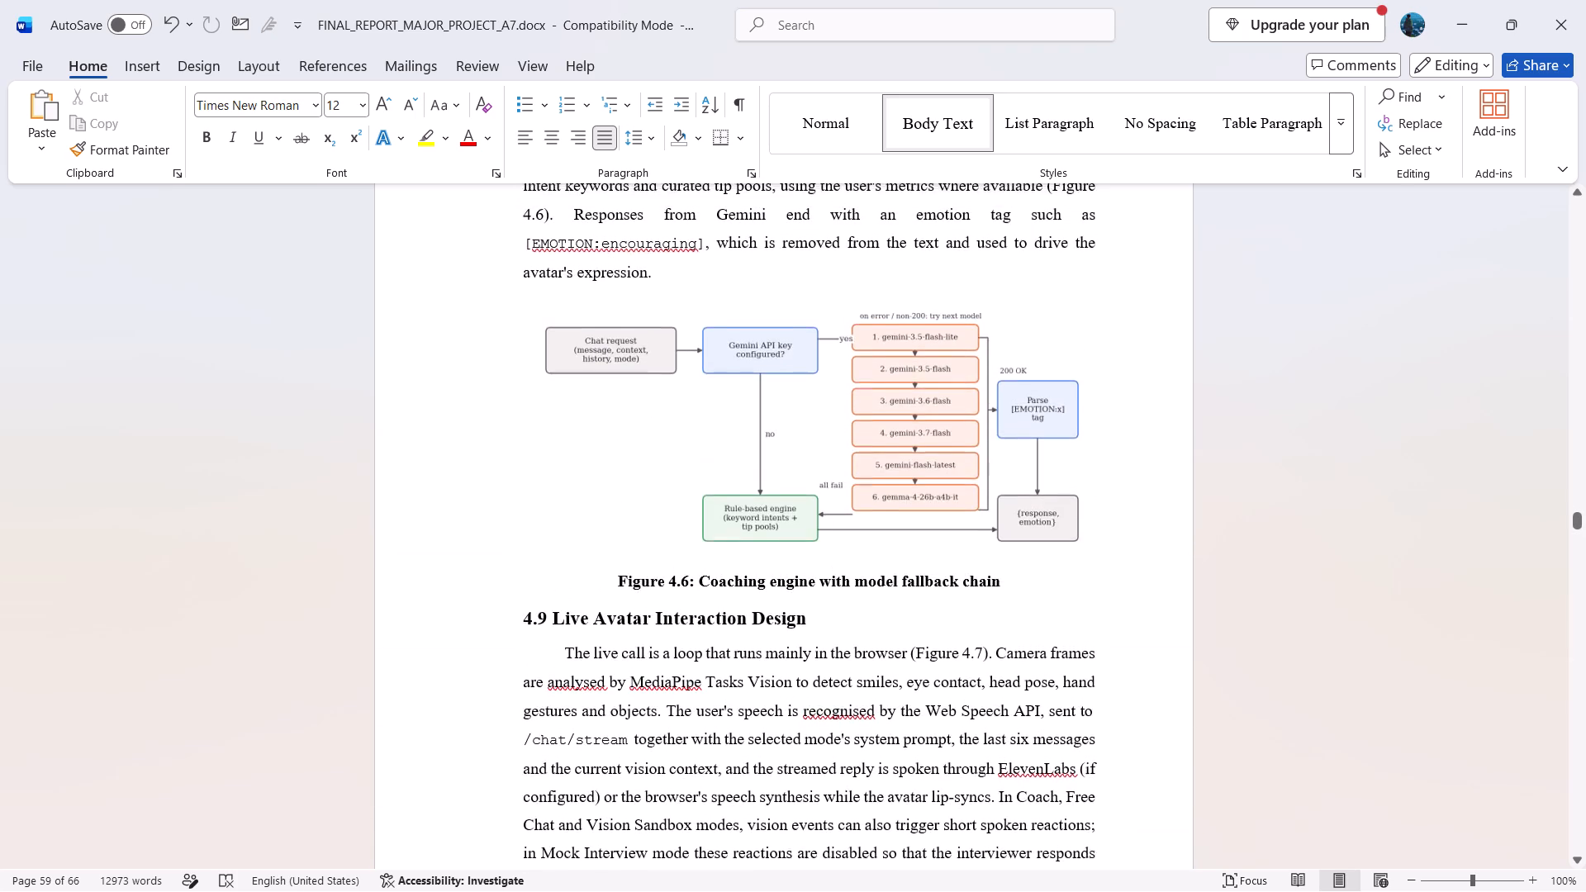
scroll(837, 348, up, 2)
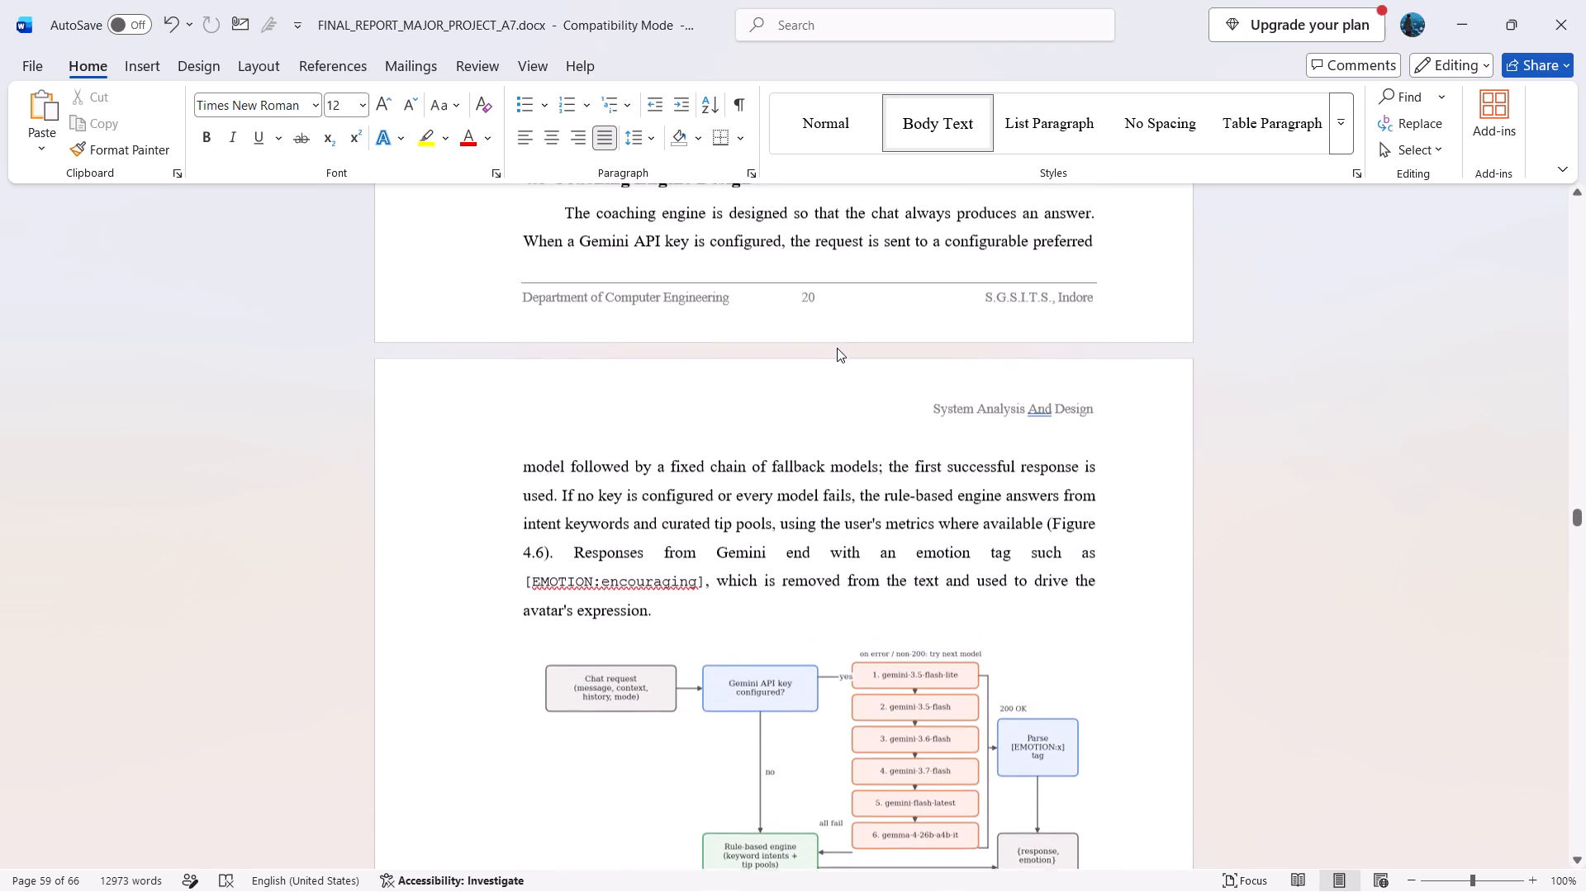
Recheck Chapter 4 backwards from section 4.8 Coaching Engine Design to section 4.6 Confidence Scoring Model, including Figures 4.5 and 4.4 and Table 4.5.
scroll(837, 348, up, 3)
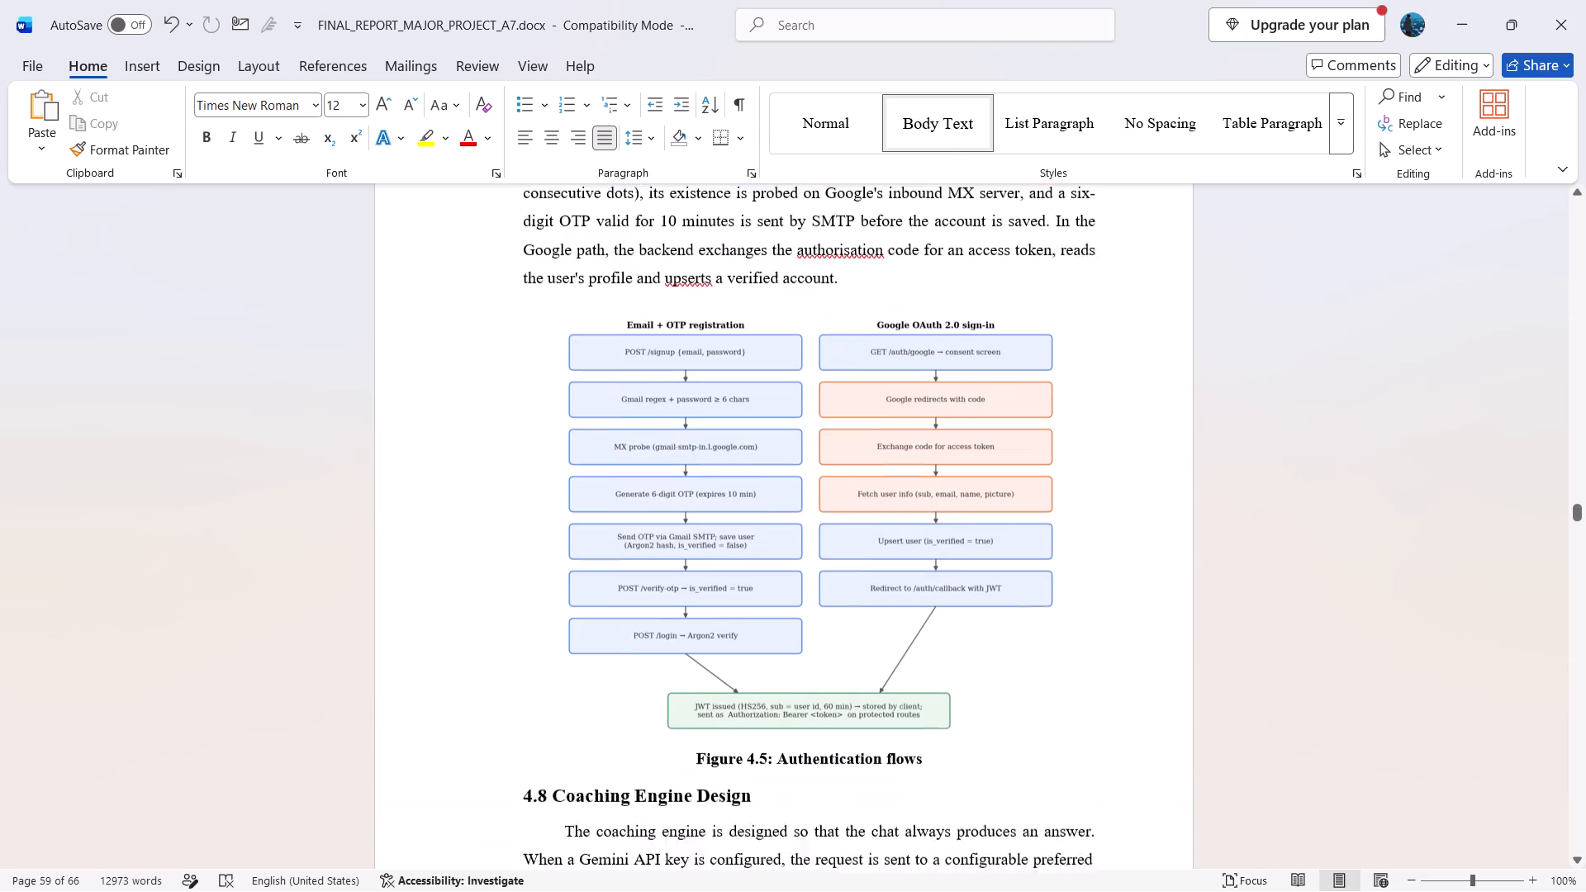
scroll(837, 348, up, 3)
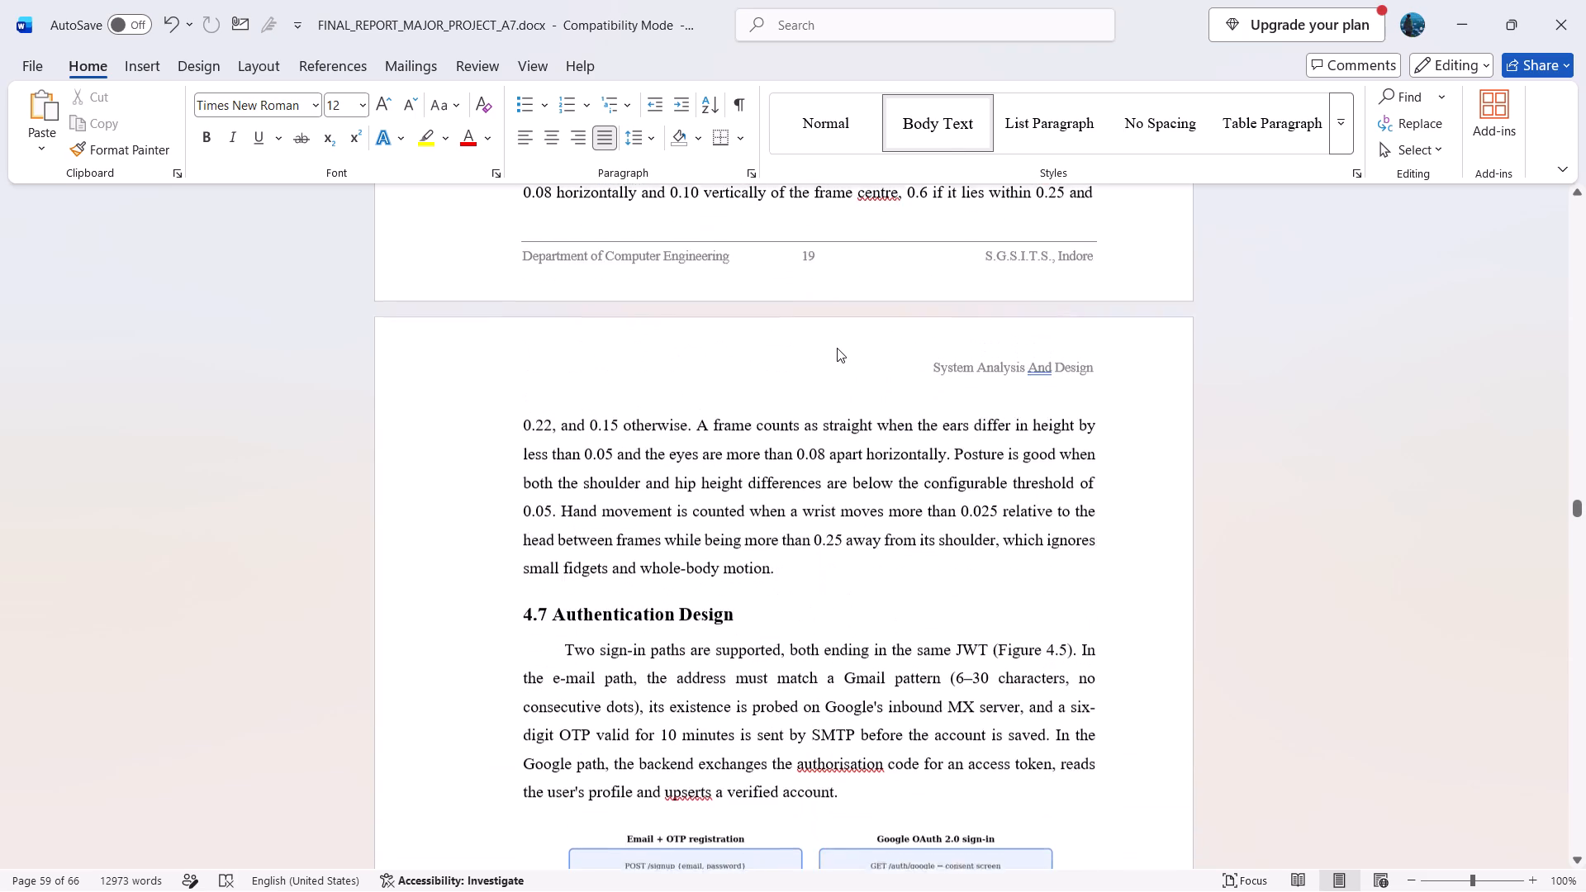
scroll(837, 348, up, 1)
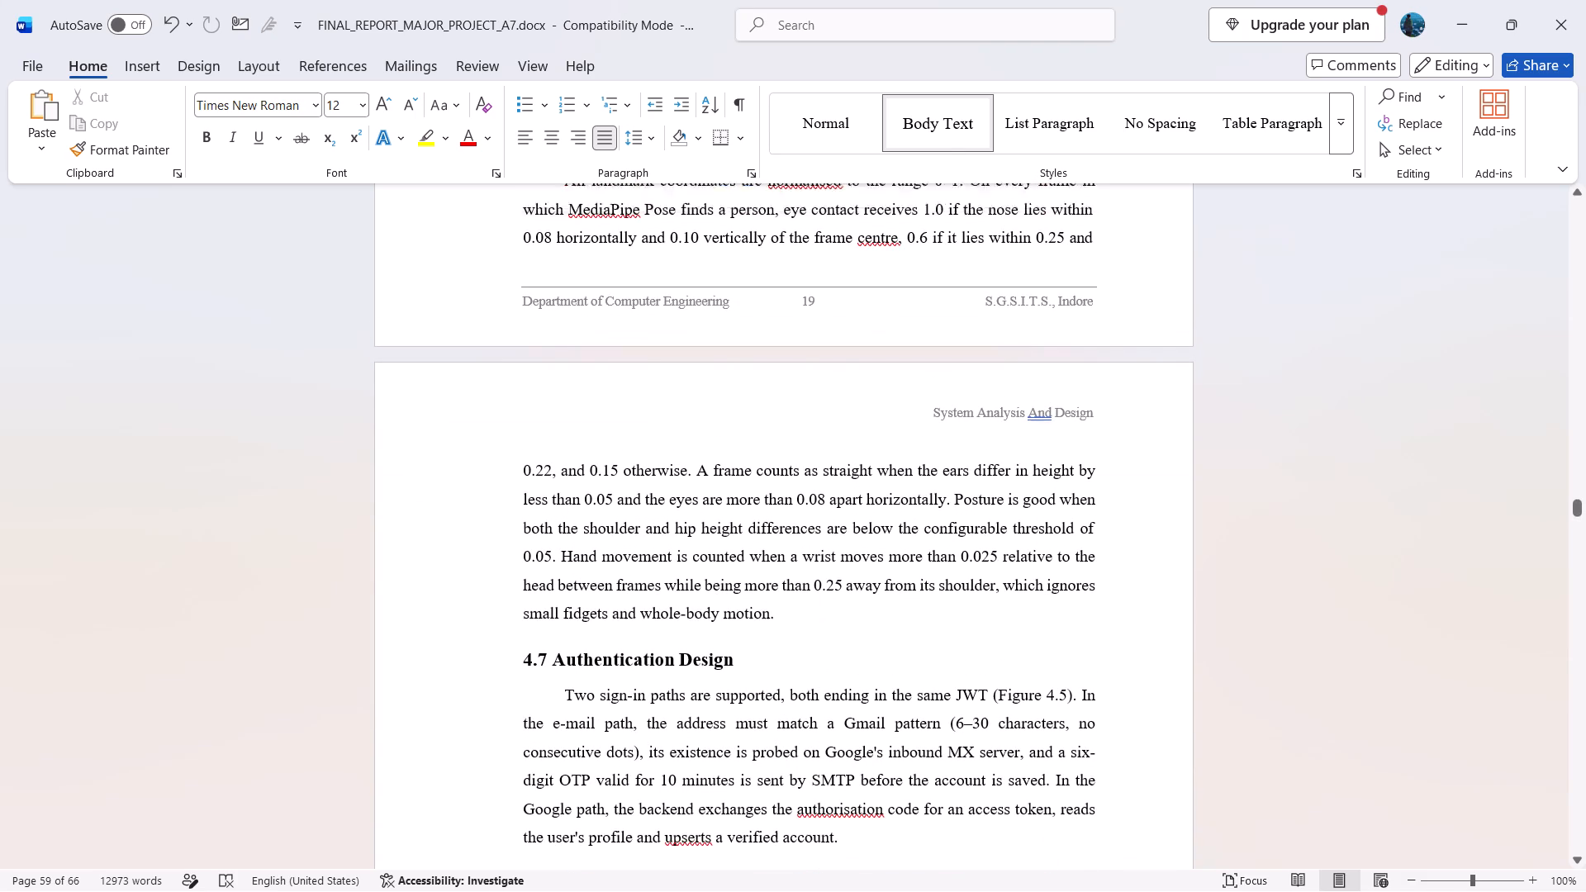
scroll(837, 348, up, 2)
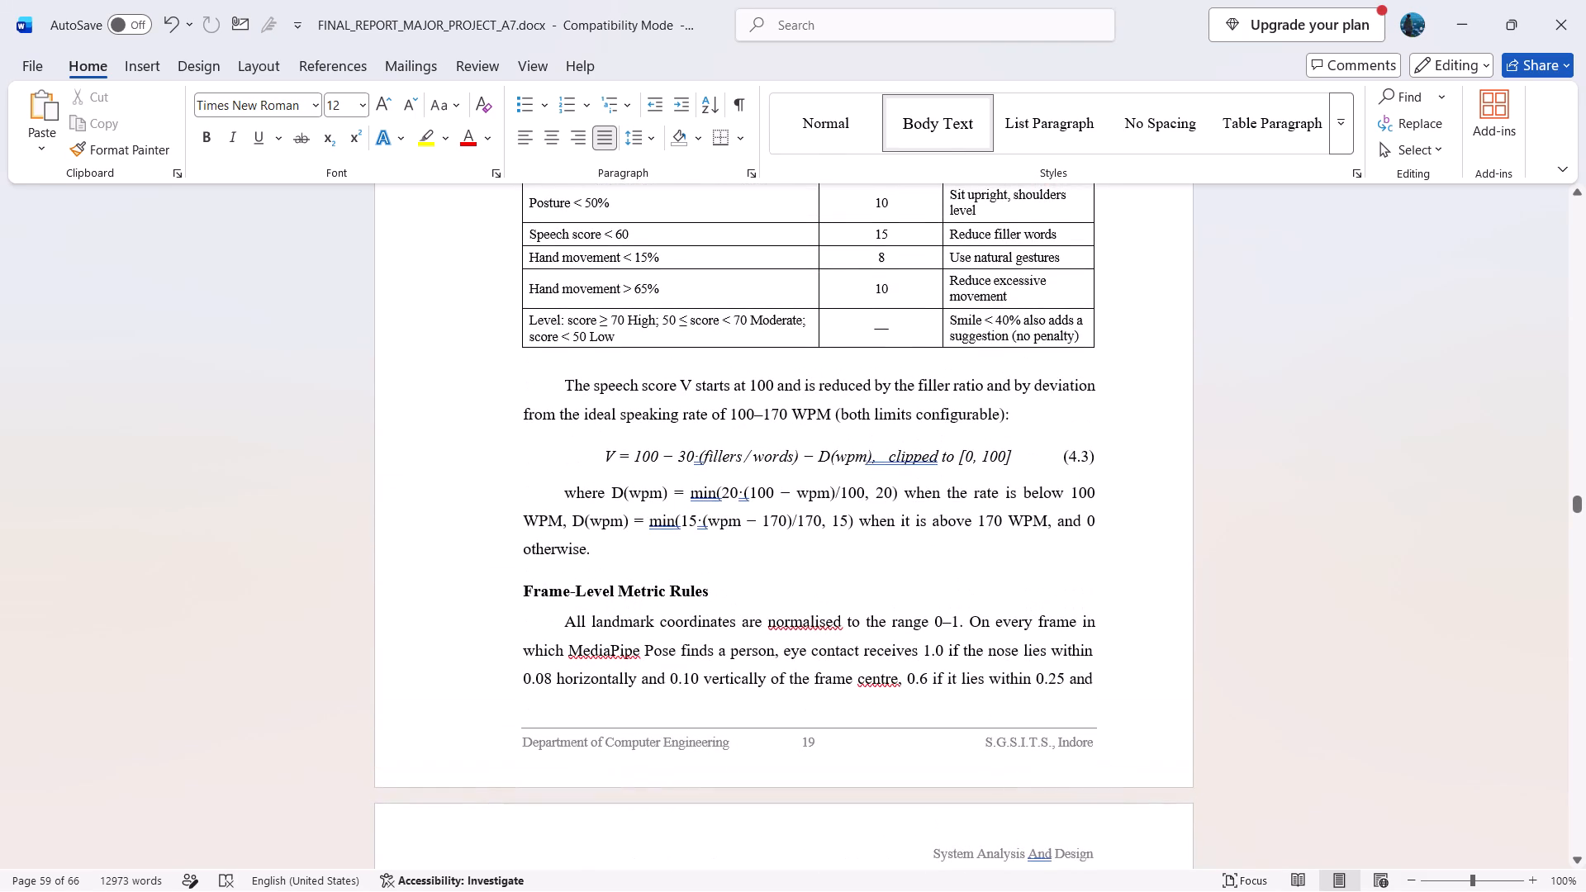
scroll(844, 368, up, 2)
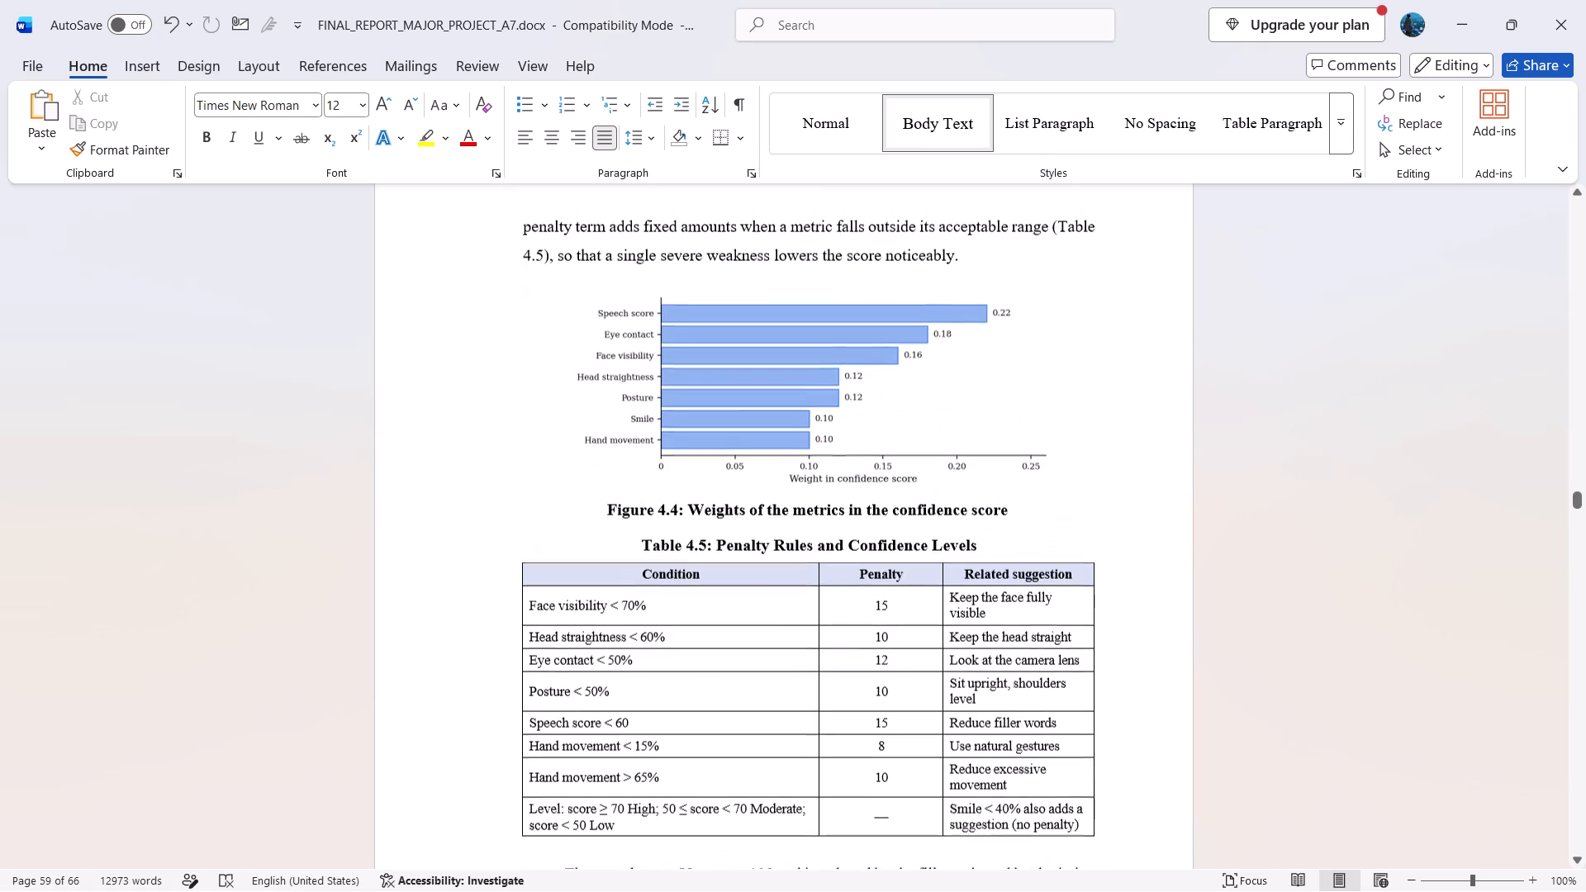
scroll(844, 368, up, 4)
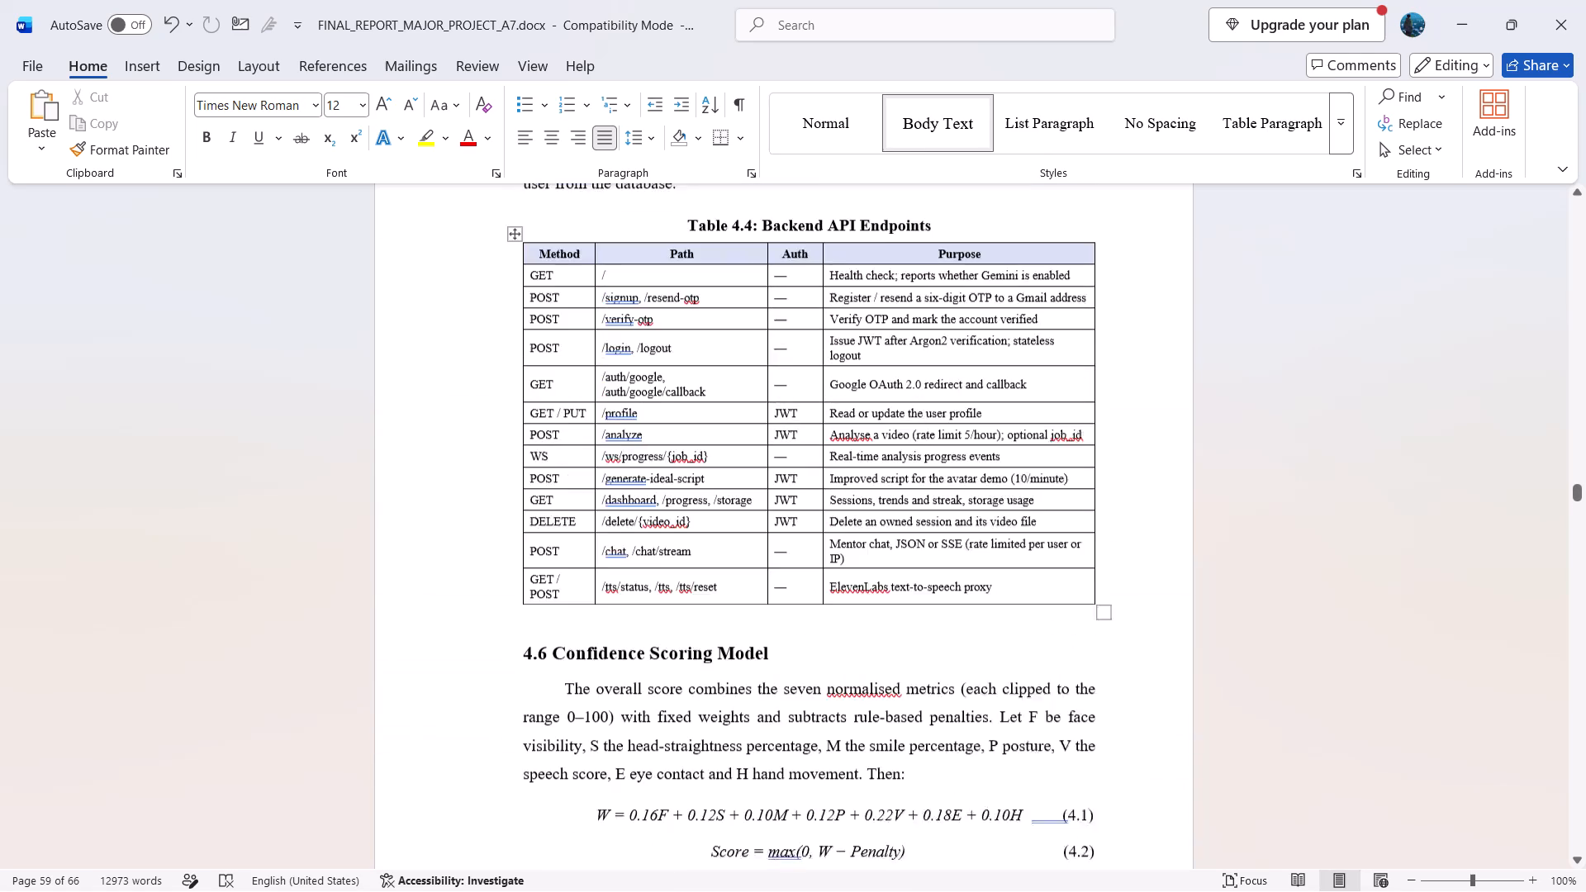
Recheck Chapter 4 backwards from section 4.5 API Design to section 4.3 Video Analysis Pipeline, including Table 4.3 and Figures 4.3 and 4.2.
scroll(844, 368, up, 3)
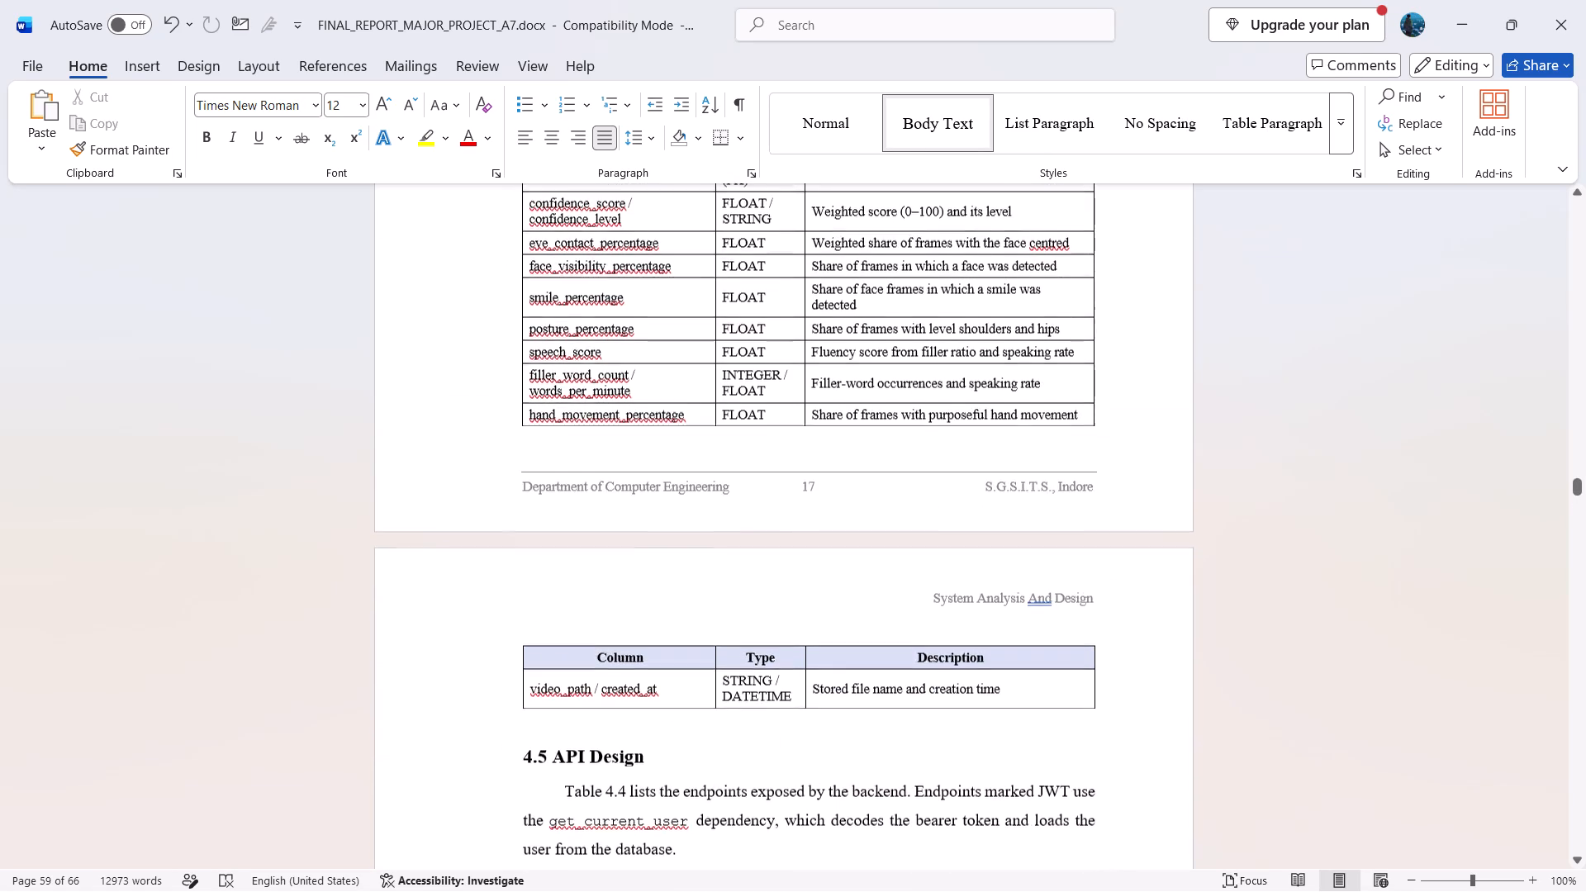
scroll(844, 368, up, 2)
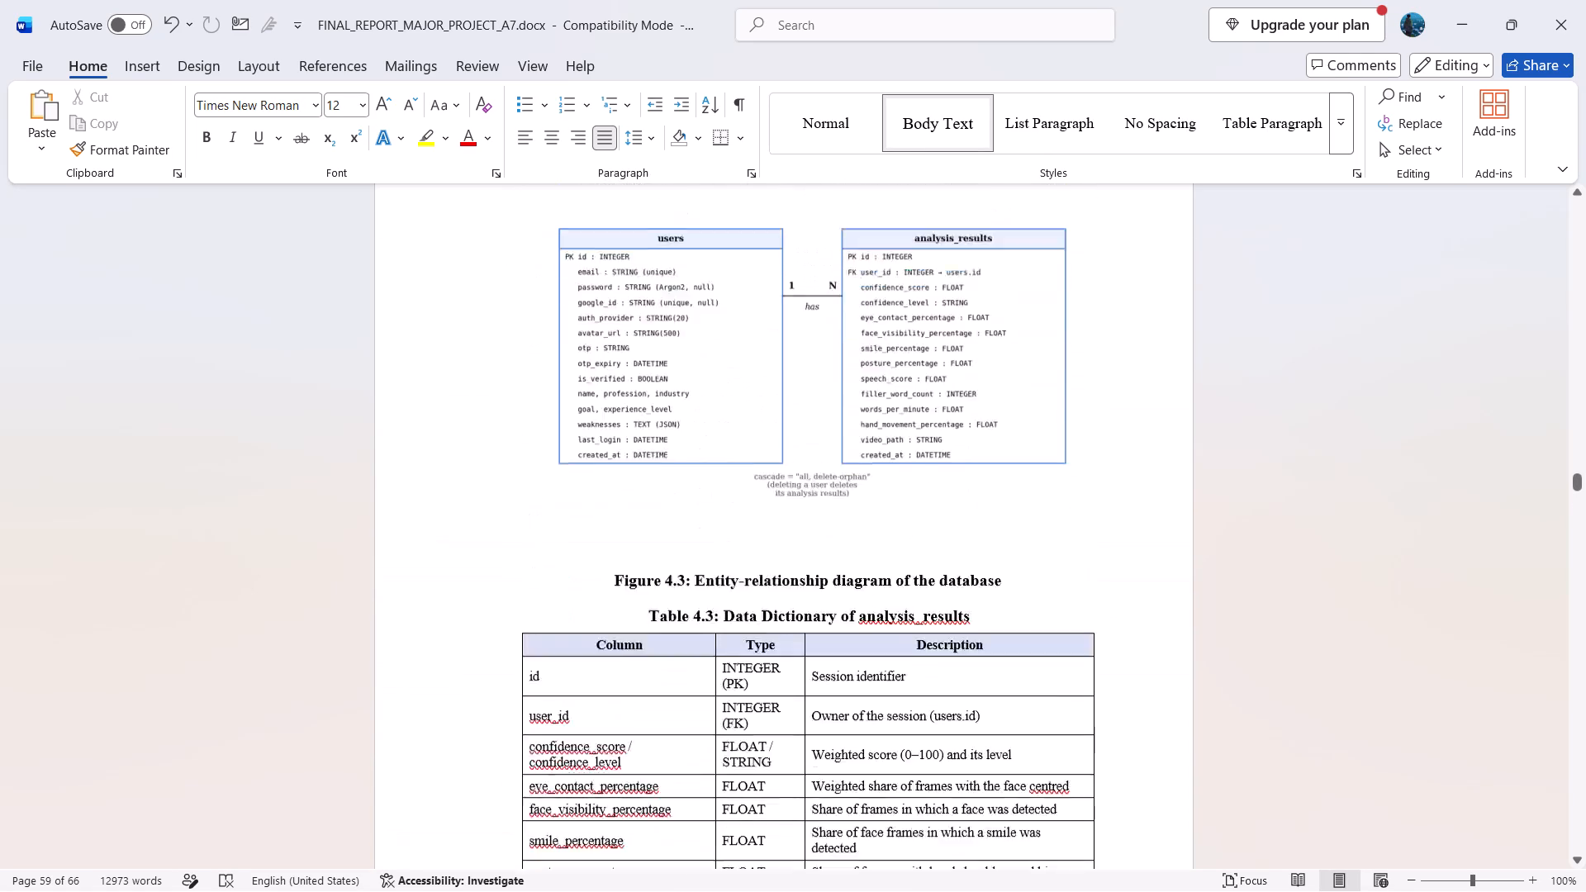
scroll(844, 368, up, 4)
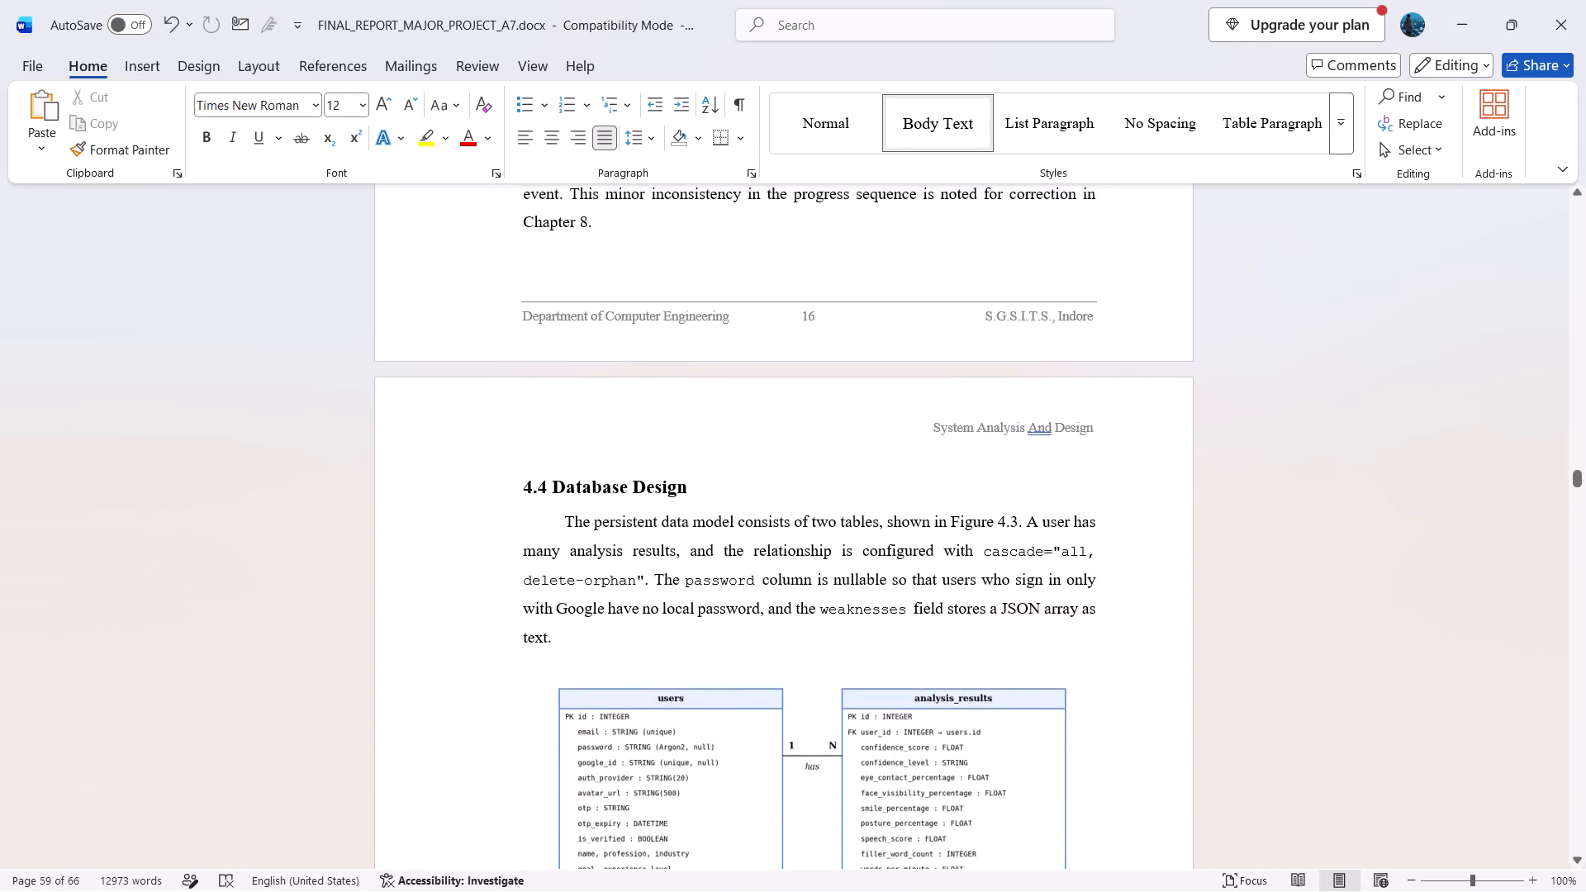
scroll(844, 368, up, 3)
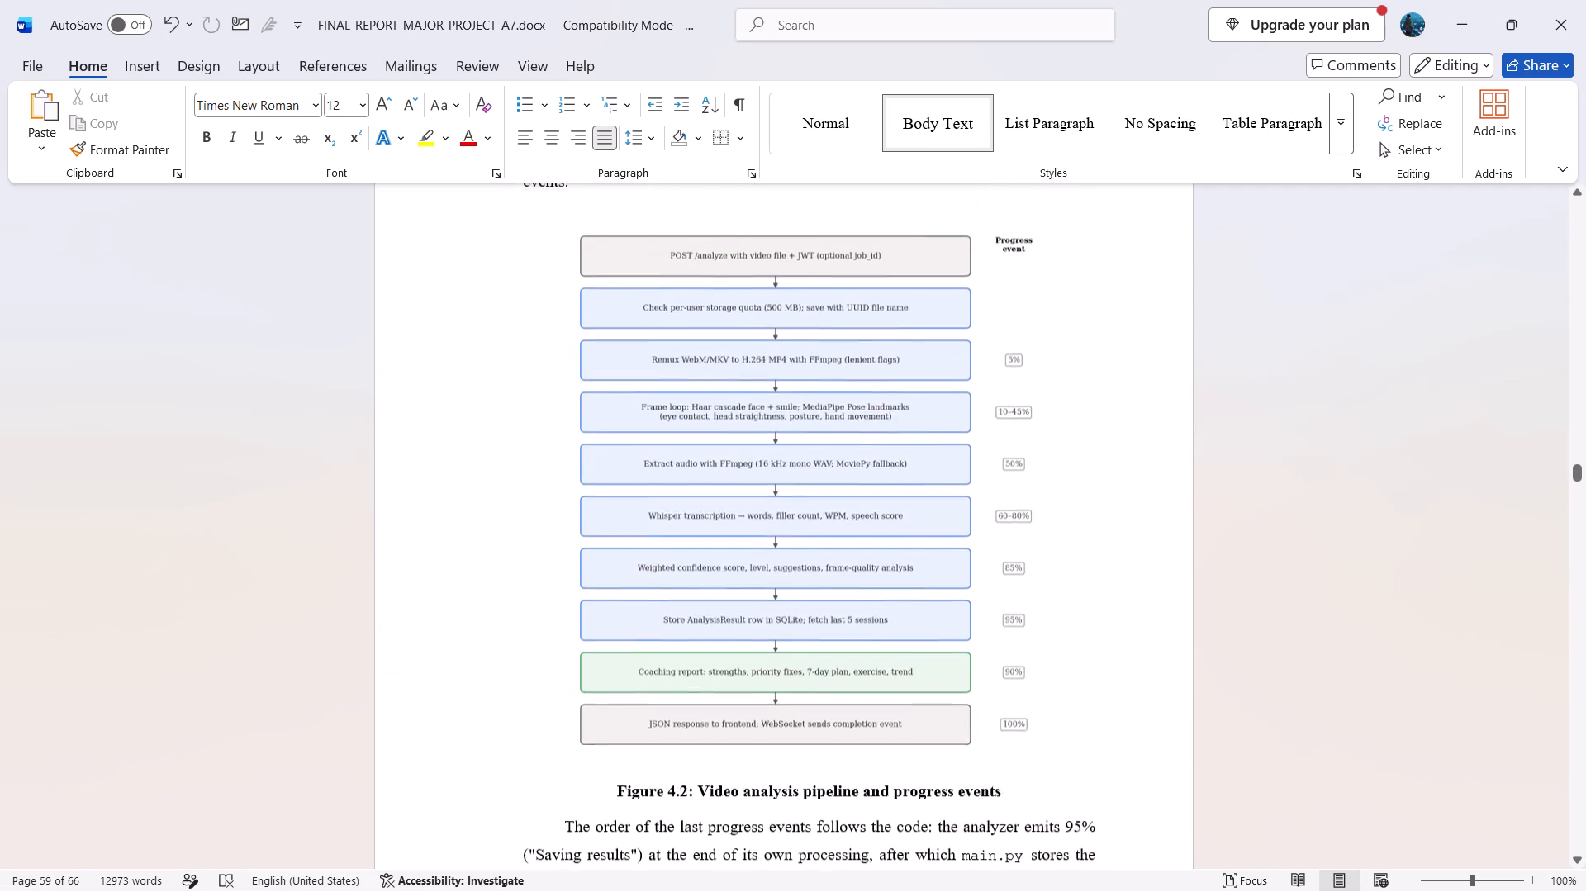
scroll(844, 368, up, 2)
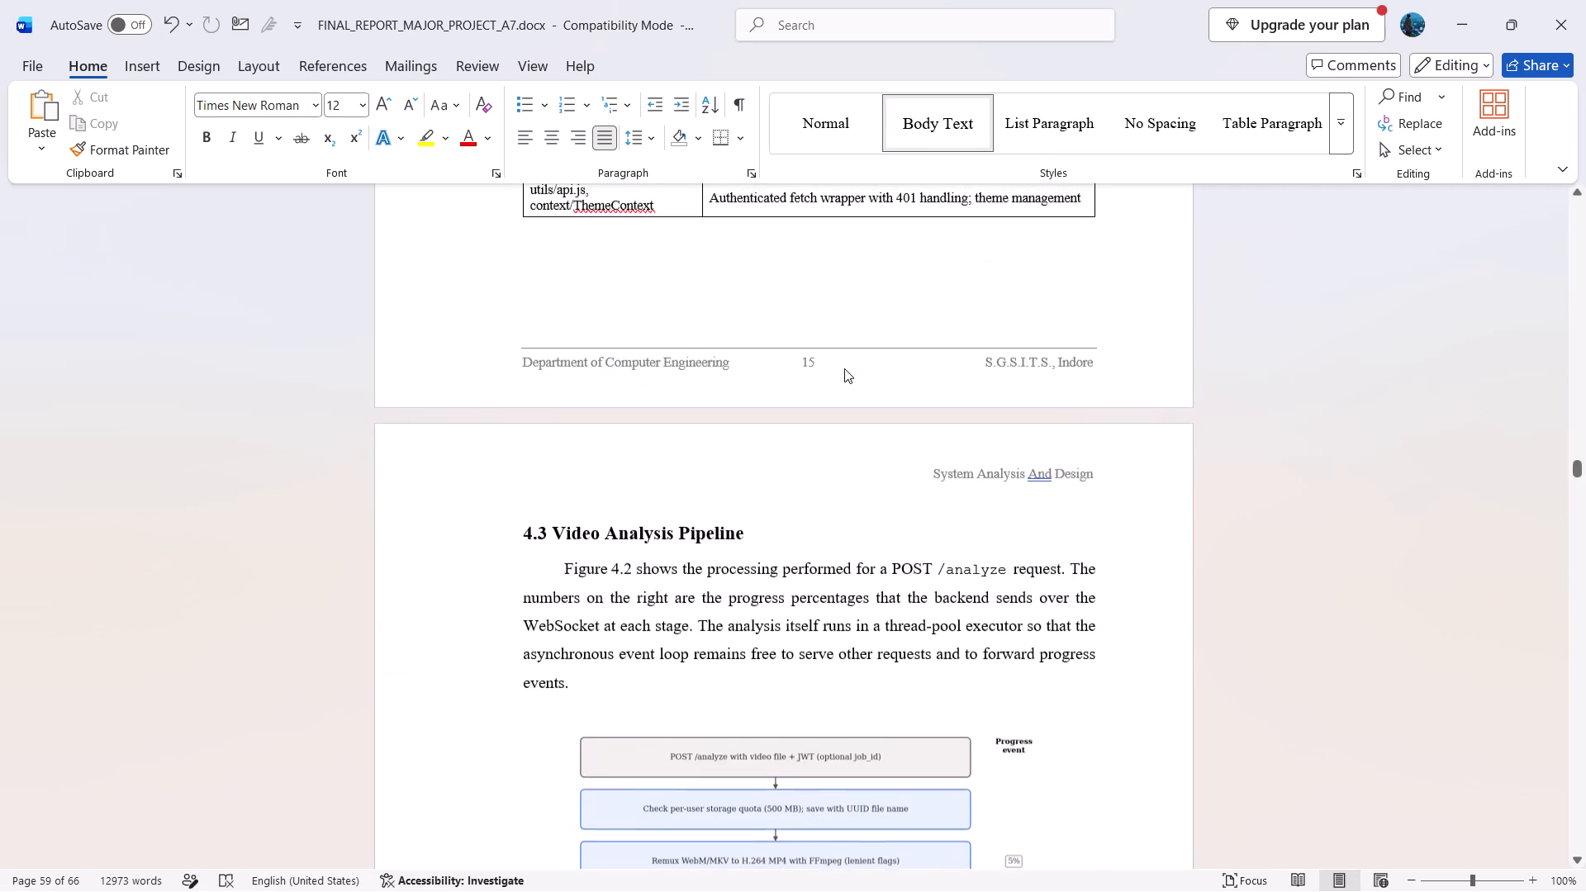
Recheck Chapter 4 backwards from section 4.2 Module Description to section 4.1 System Architecture, including Tables 4.2 and 4.1 and Figure 4.1.
scroll(844, 368, up, 2)
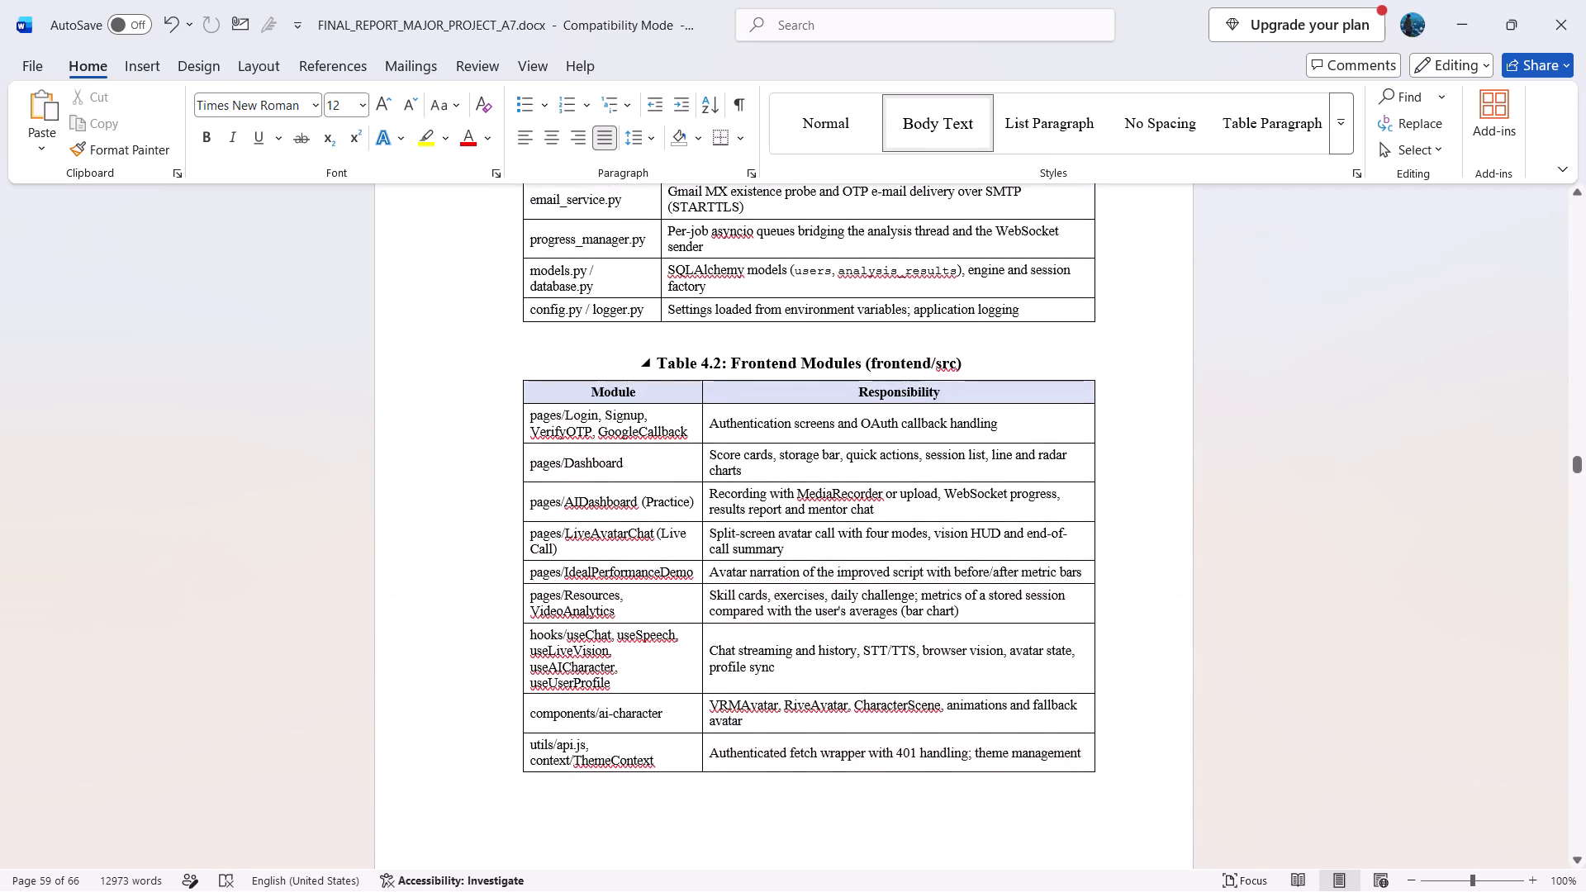
scroll(844, 368, up, 4)
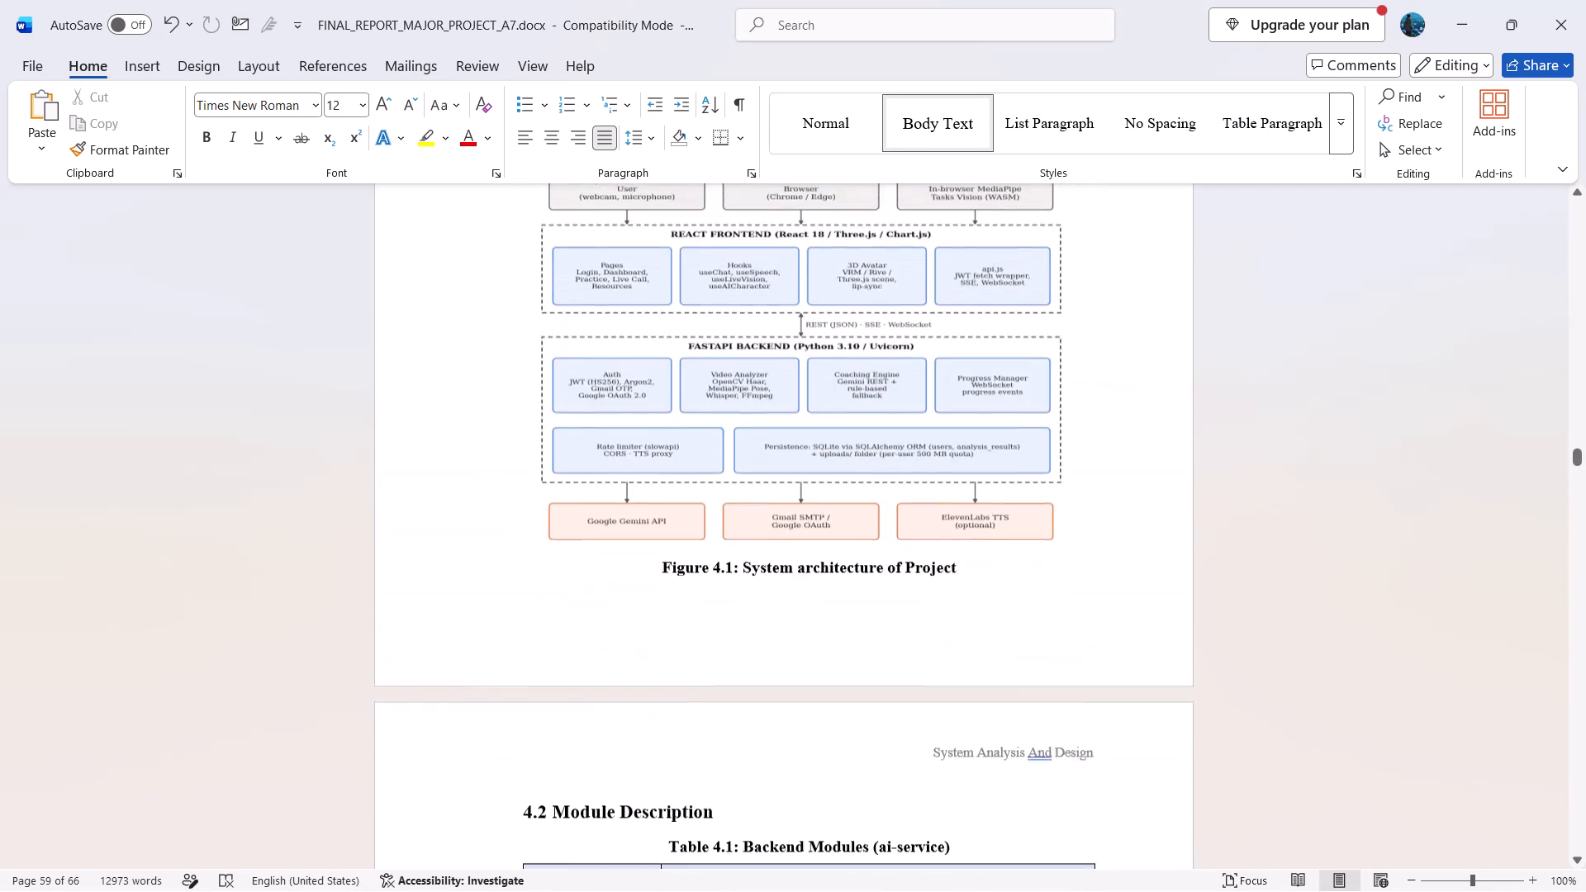
scroll(844, 368, up, 1)
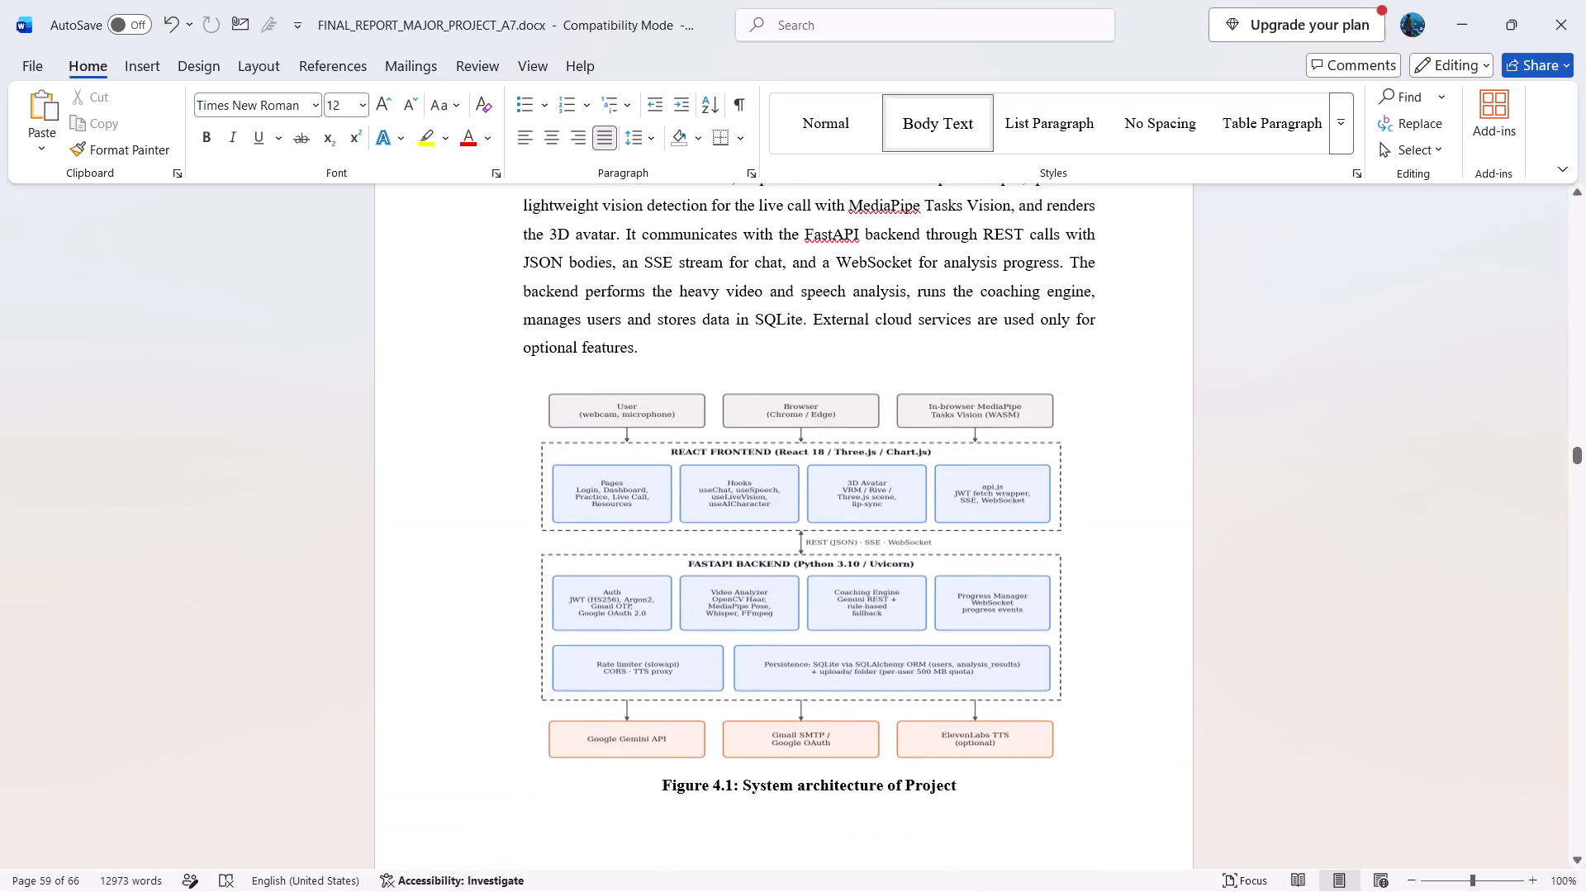
scroll(844, 368, up, 2)
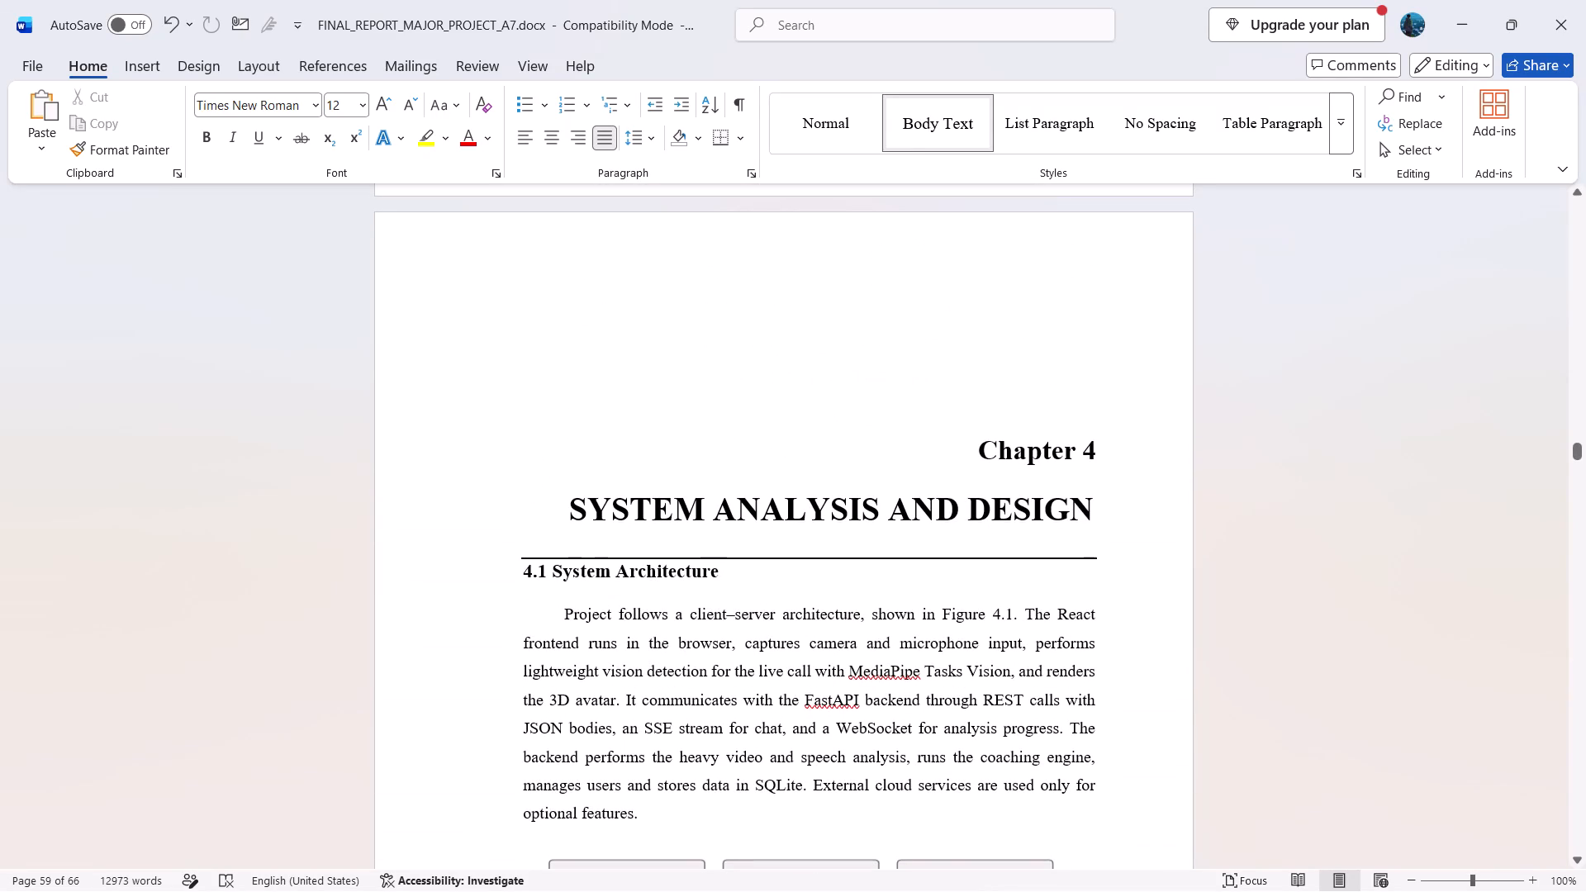
scroll(844, 368, up, 2)
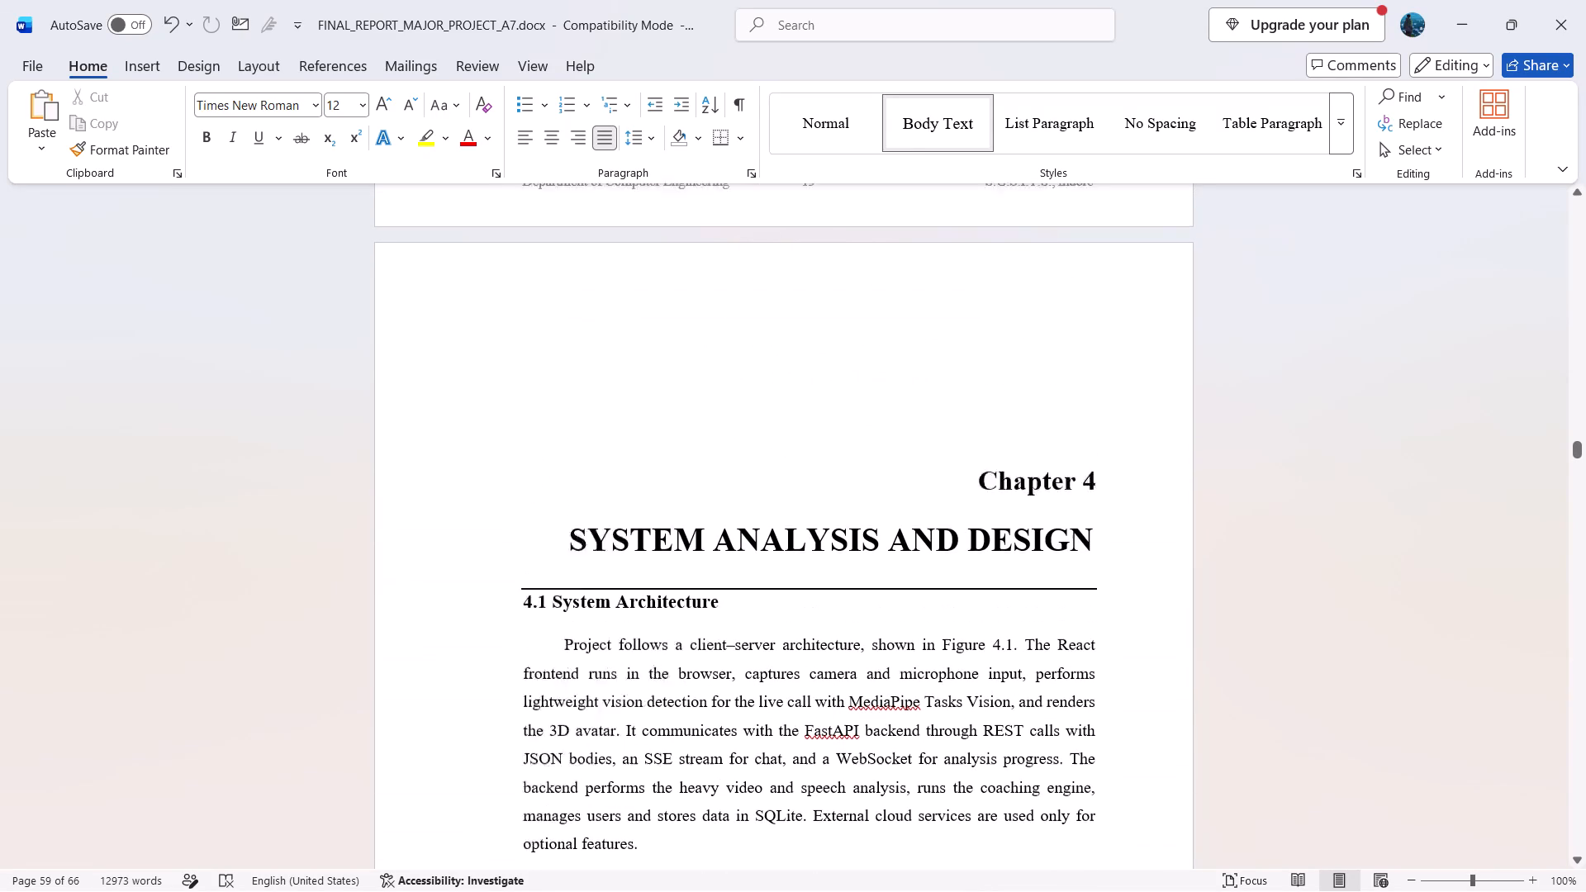
Recheck Chapter 3 backwards from section 3.6 Assumptions and Constraints to section 3.4 Non-Functional Requirements, including Tables 3.5, 3.4 and 3.3.
scroll(844, 368, up, 3)
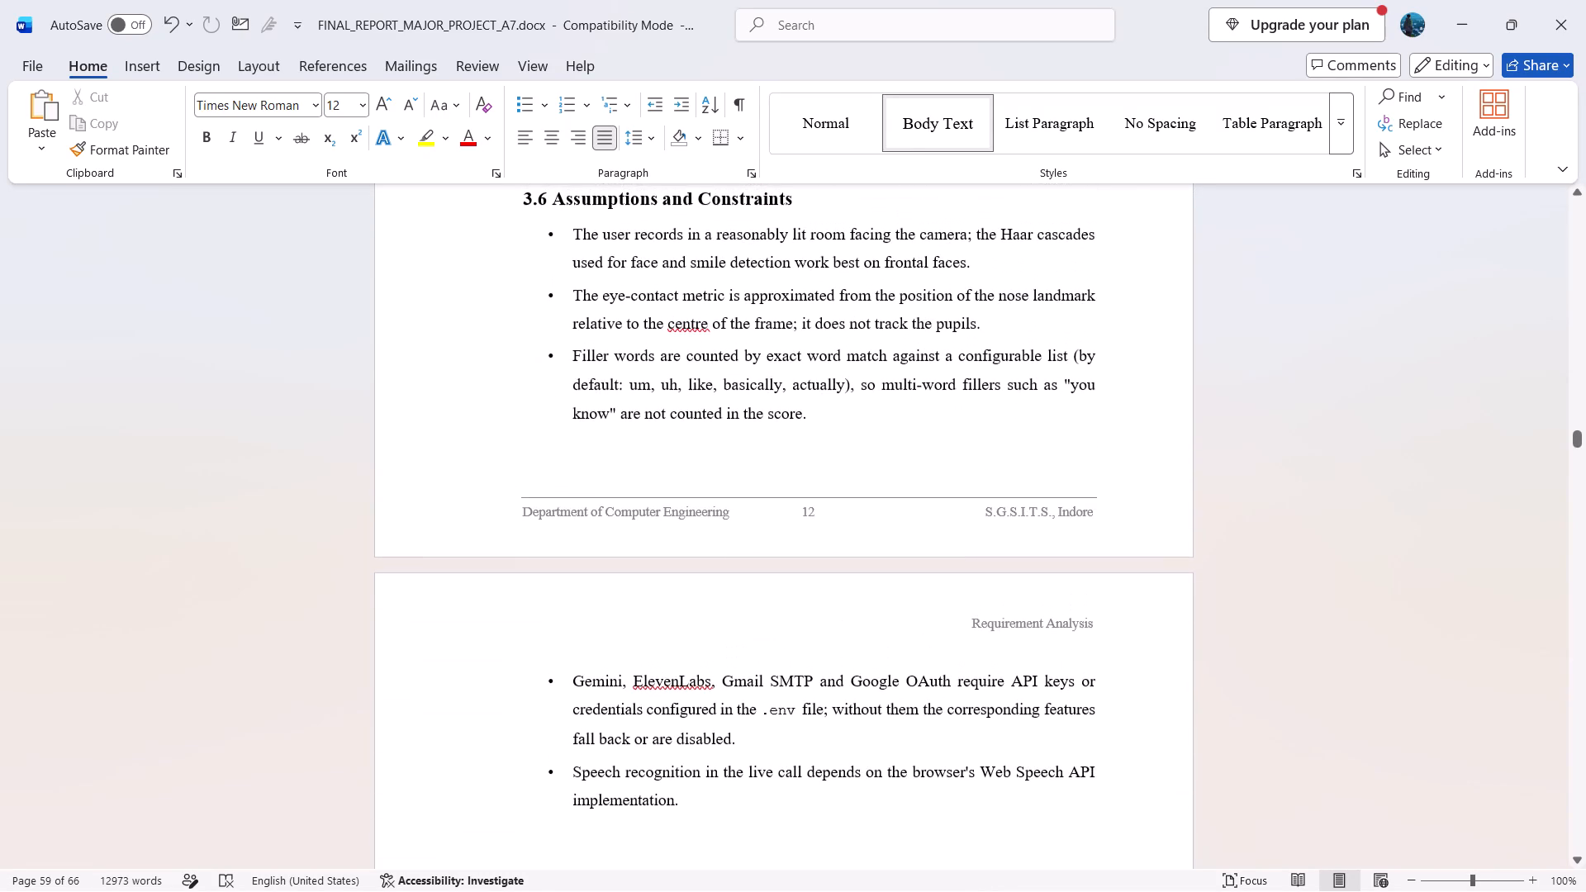
scroll(844, 368, up, 2)
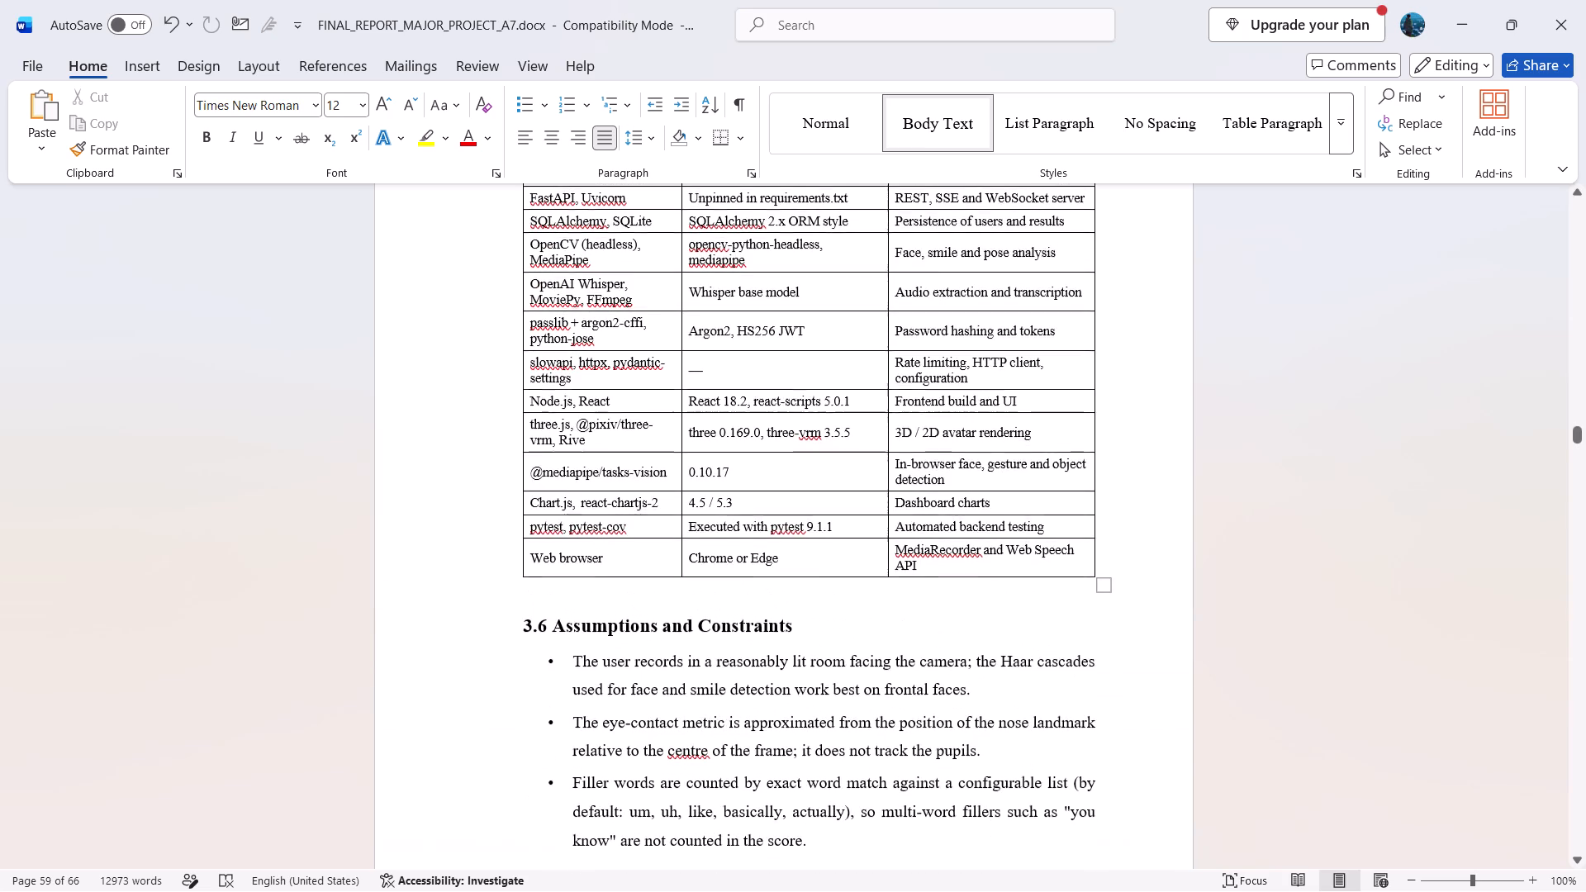
scroll(844, 368, up, 1)
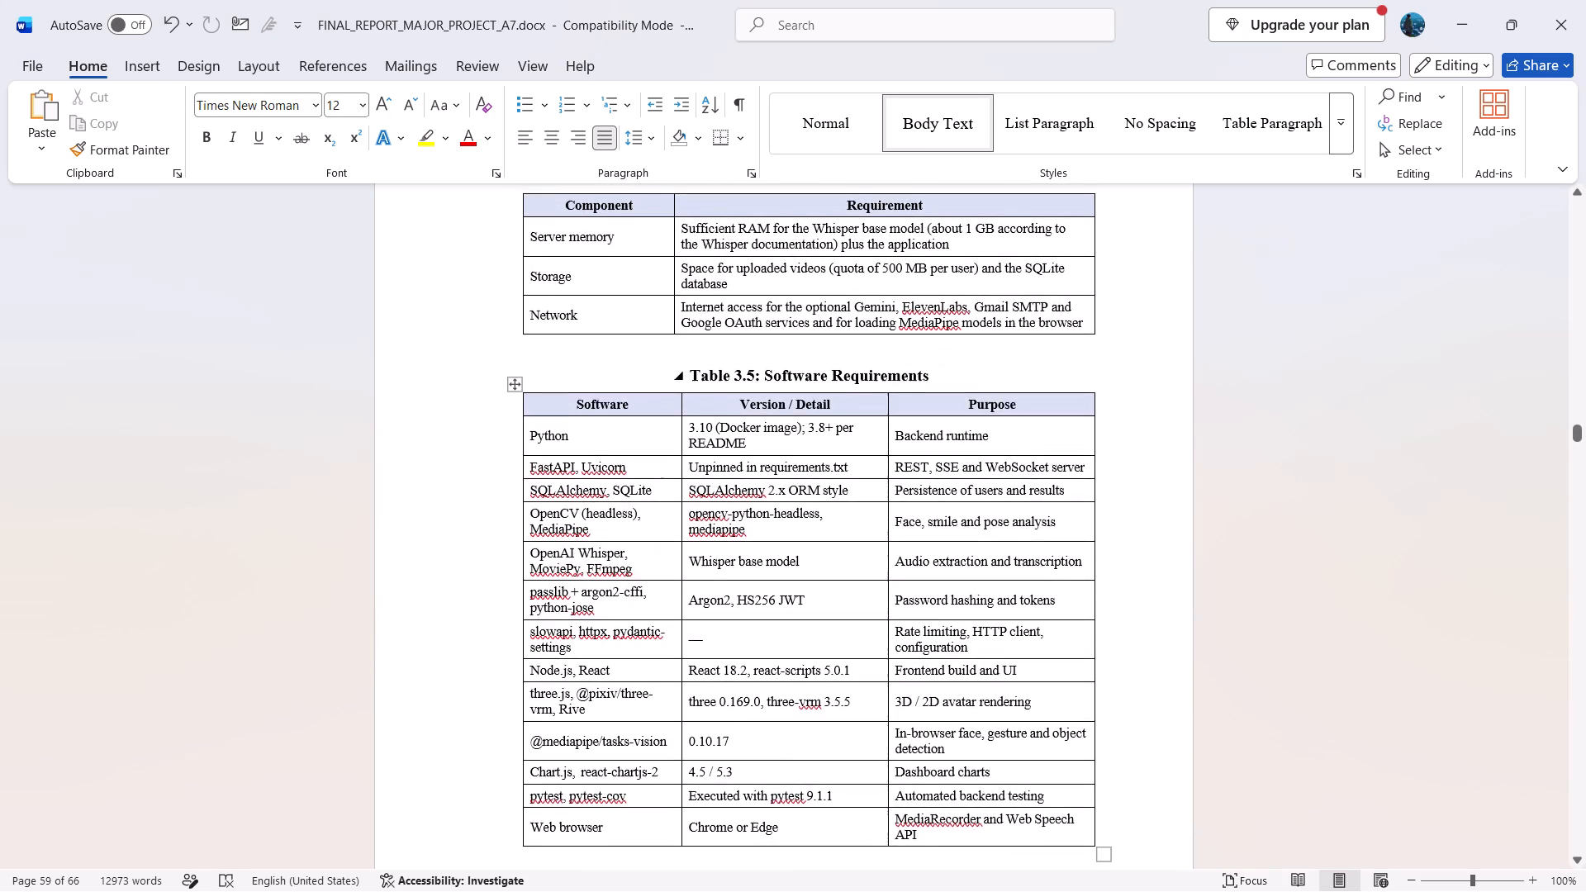
scroll(844, 368, up, 3)
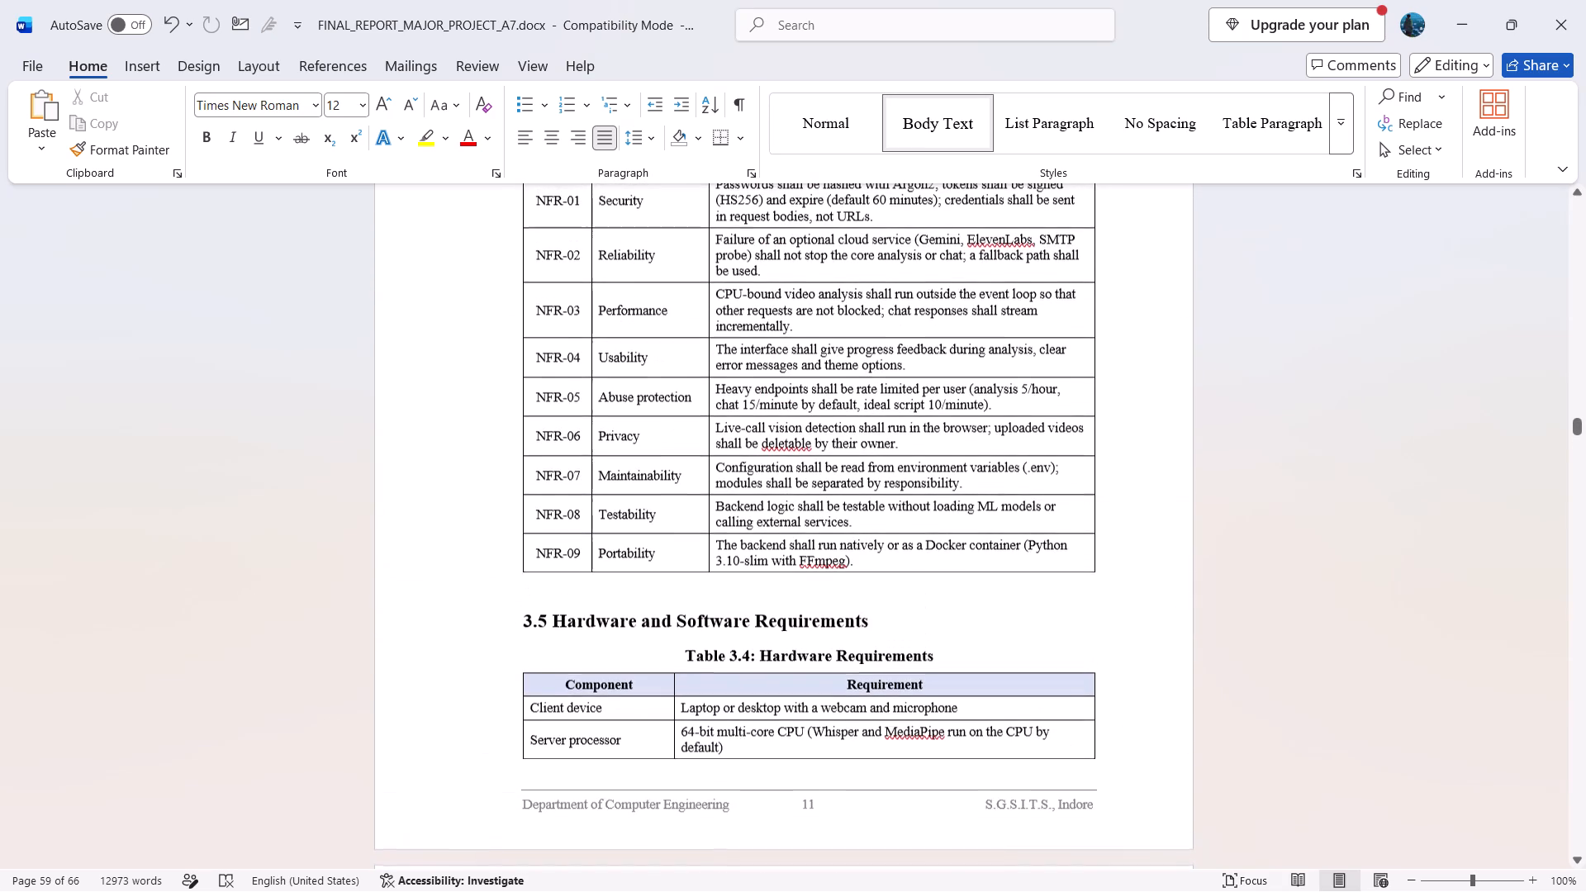
scroll(844, 368, up, 2)
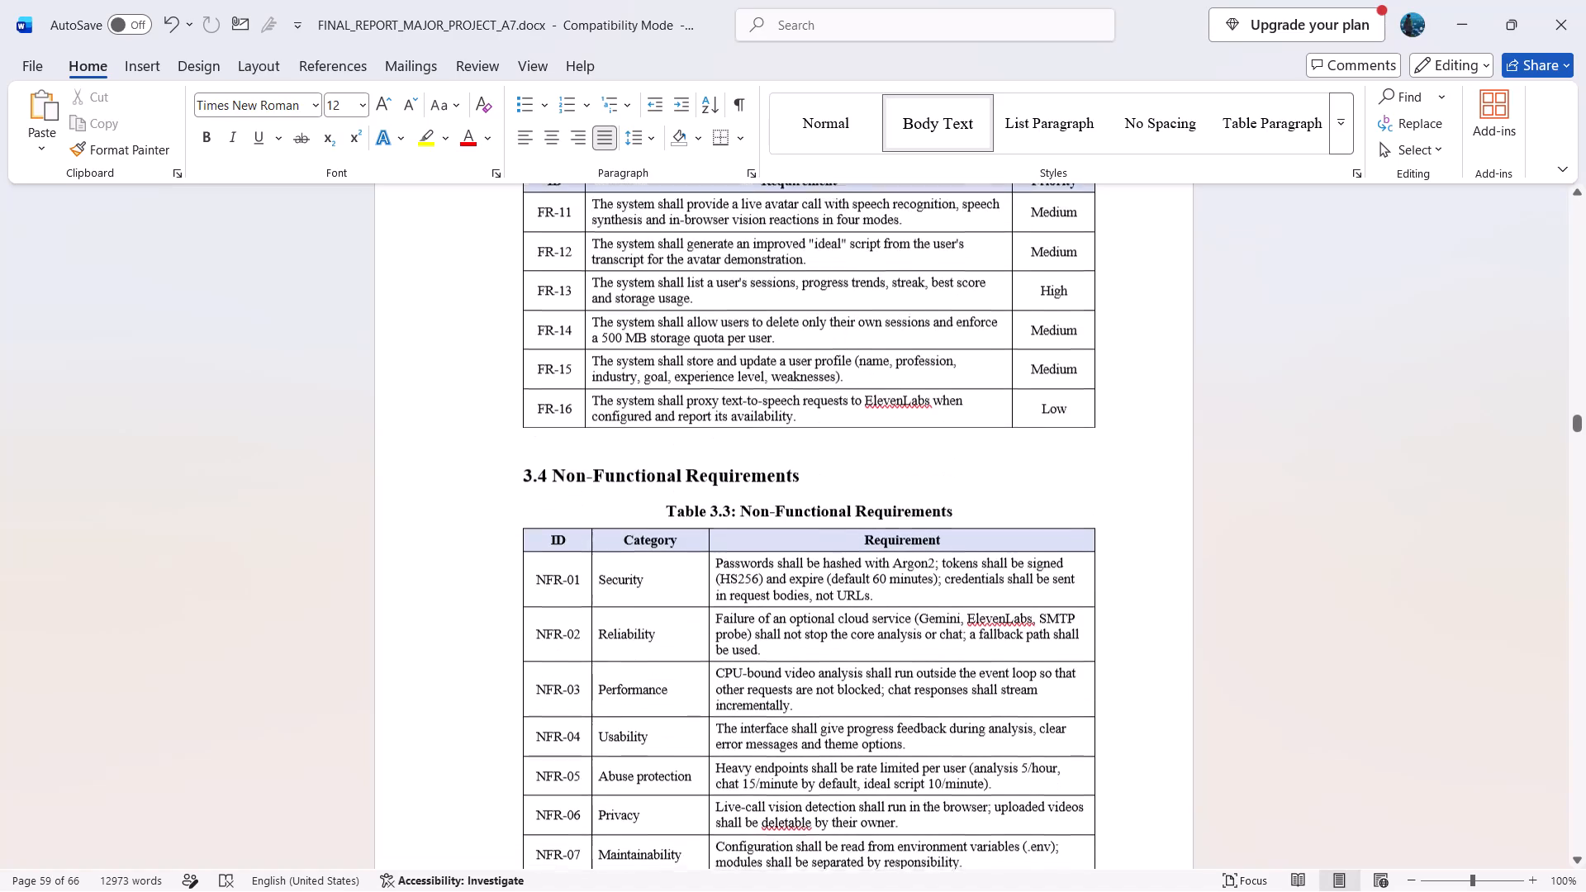
Recheck Chapter 3 backwards from the Table 3.2 functional requirements to section 3.1 Stakeholders, including the Figure 3.1 use case diagram and Table 3.1.
scroll(844, 368, up, 2)
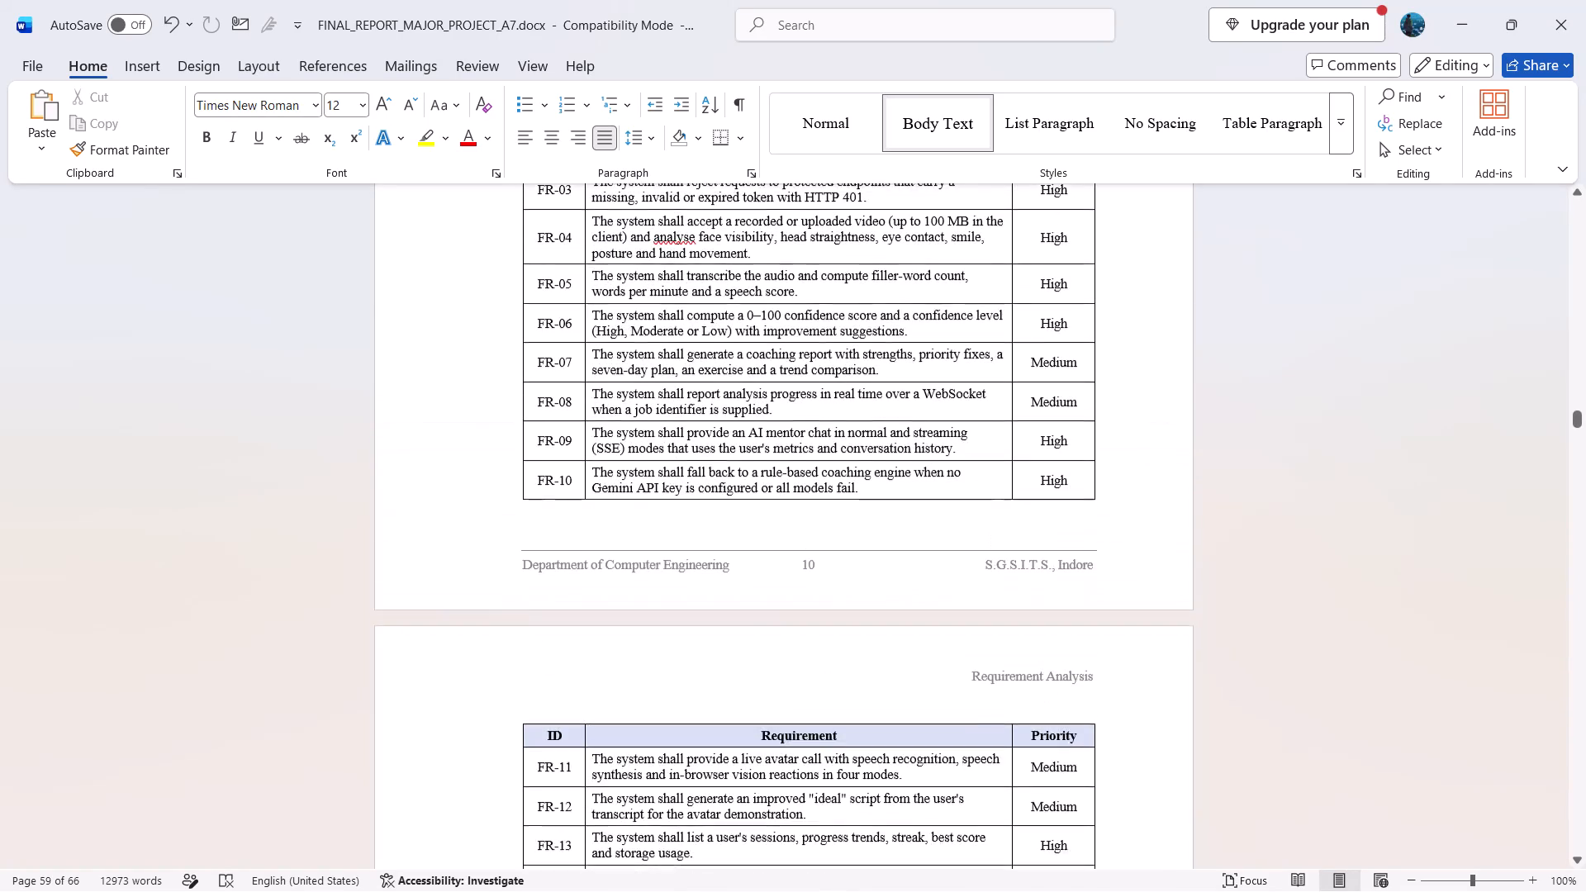
scroll(844, 368, up, 1)
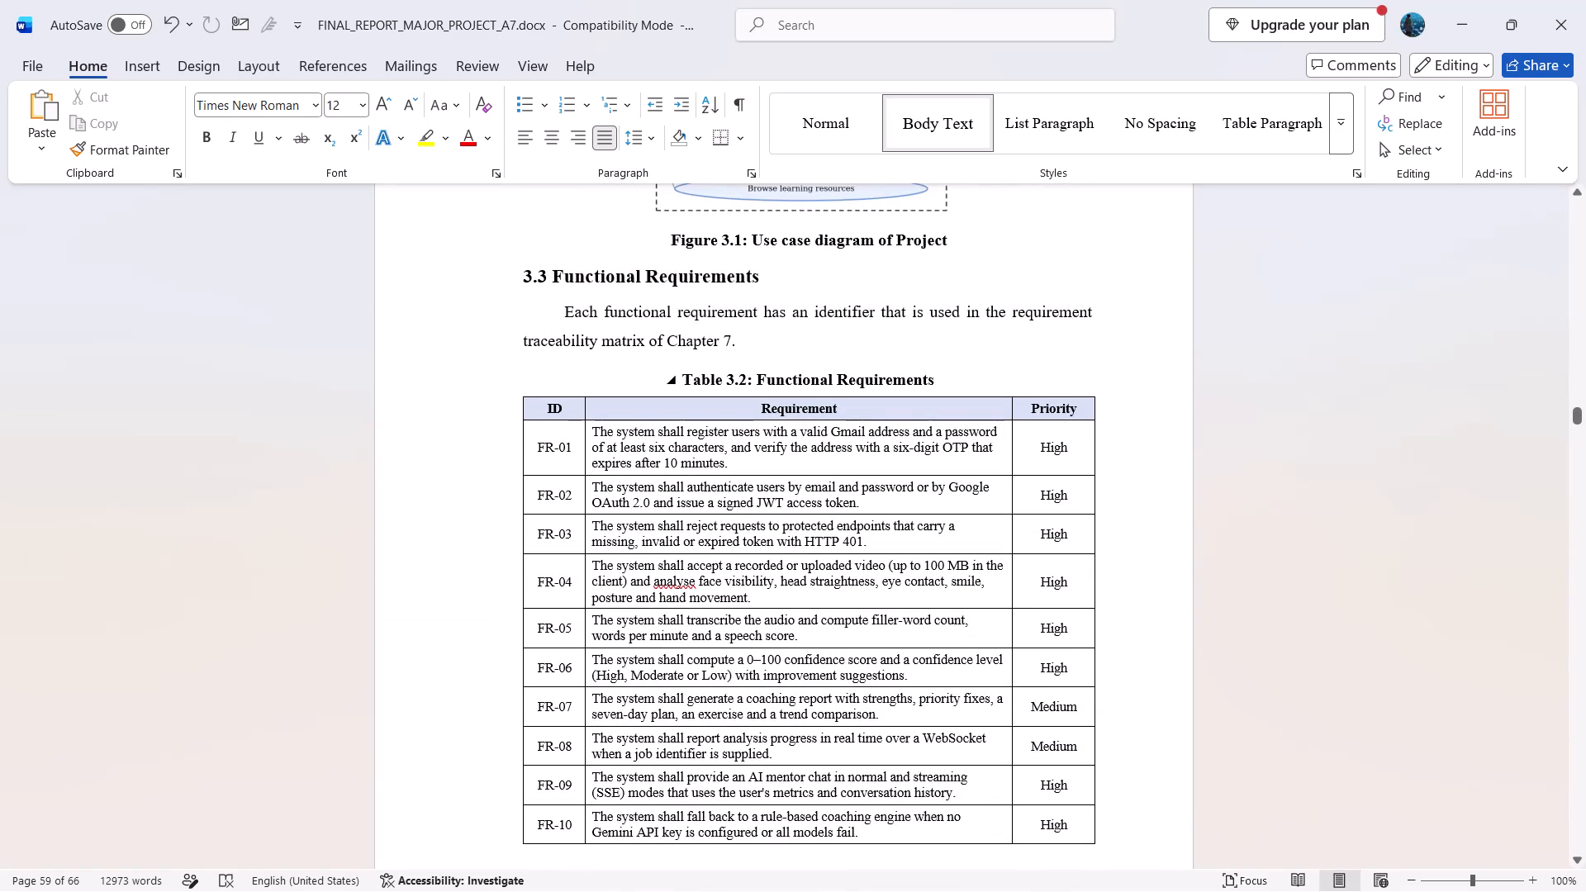
scroll(844, 368, up, 2)
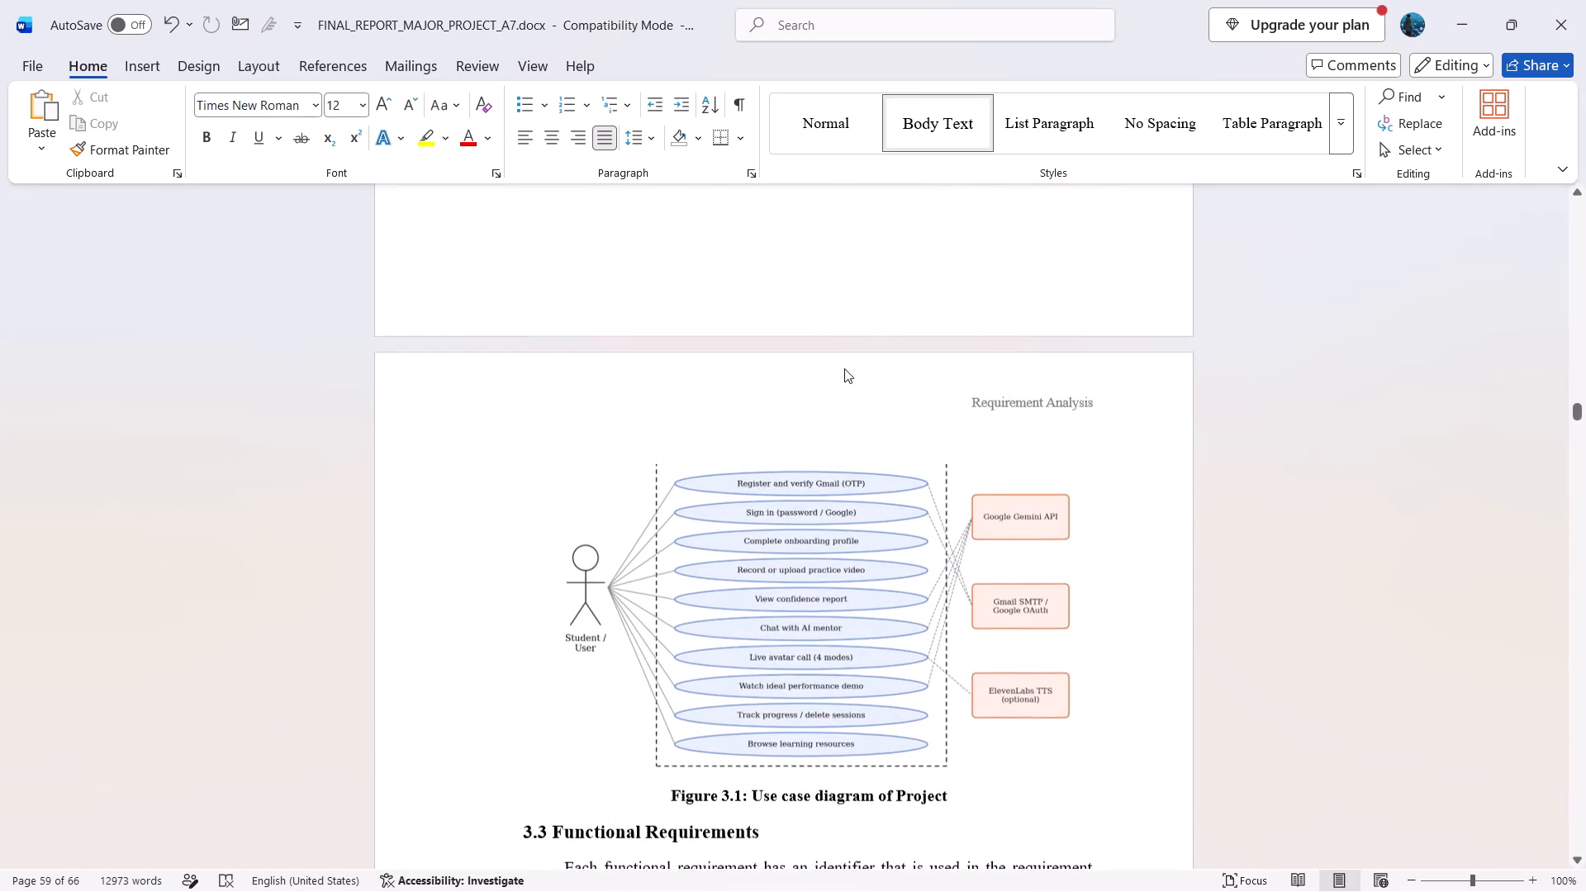
scroll(844, 368, up, 2)
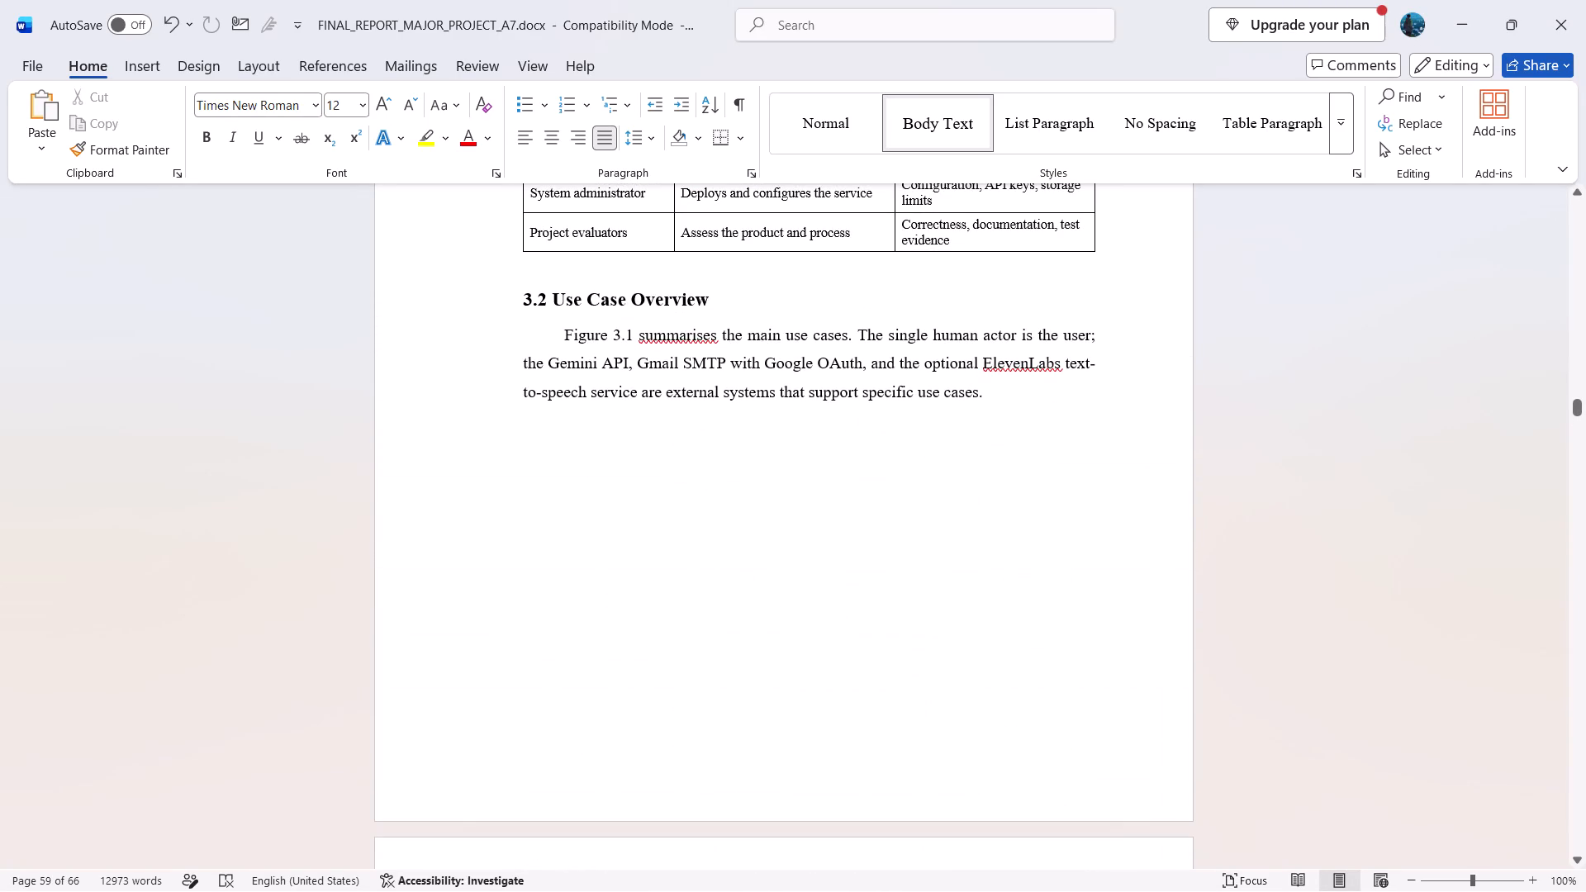
scroll(844, 368, up, 1)
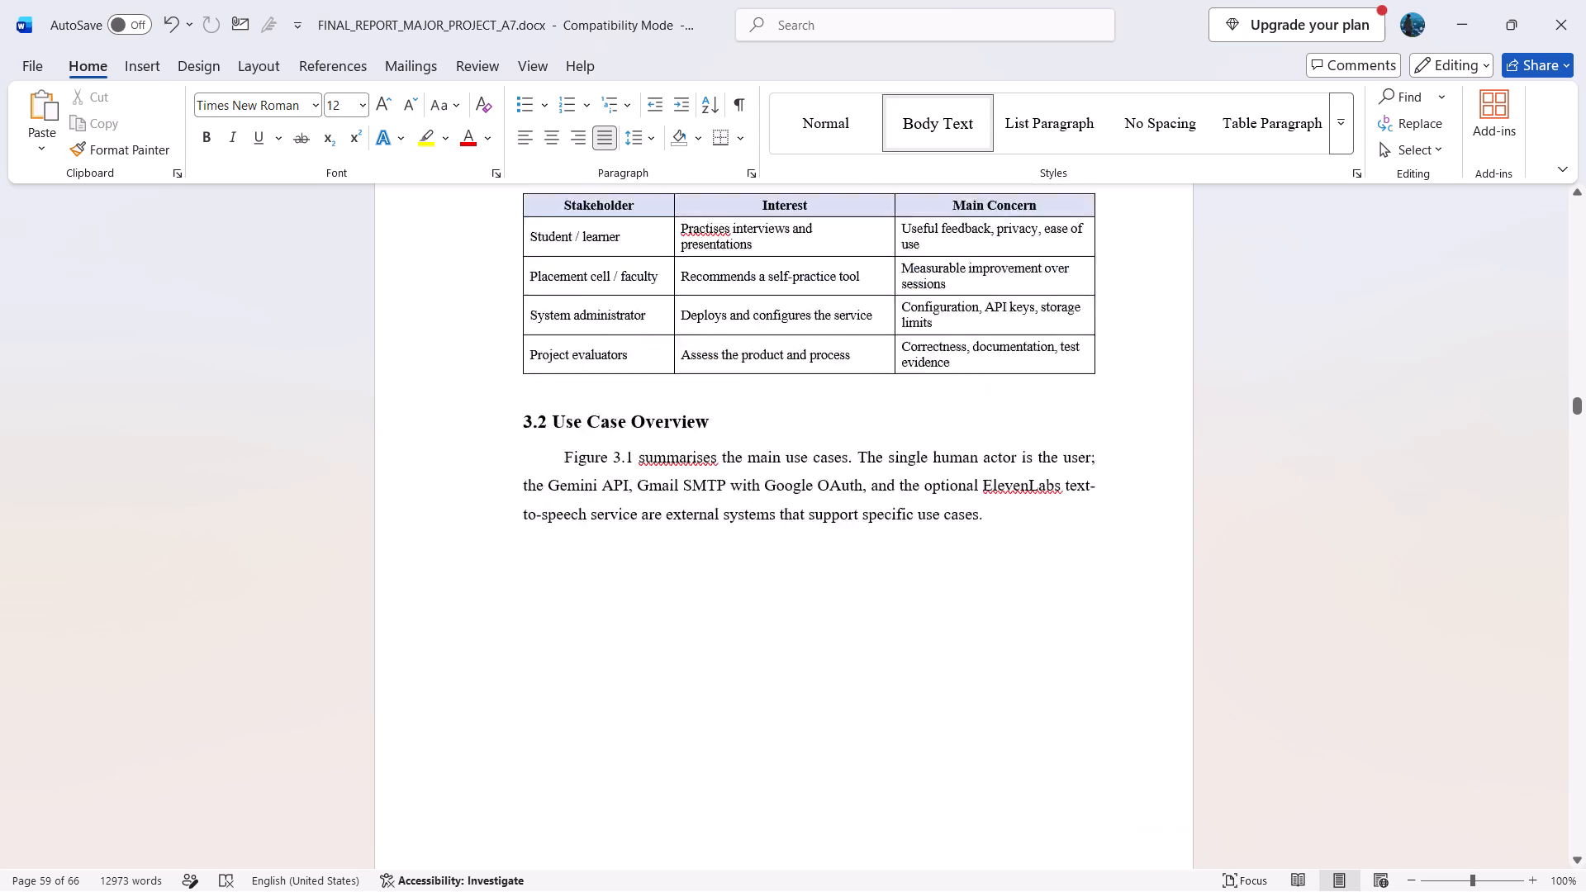
scroll(844, 368, up, 2)
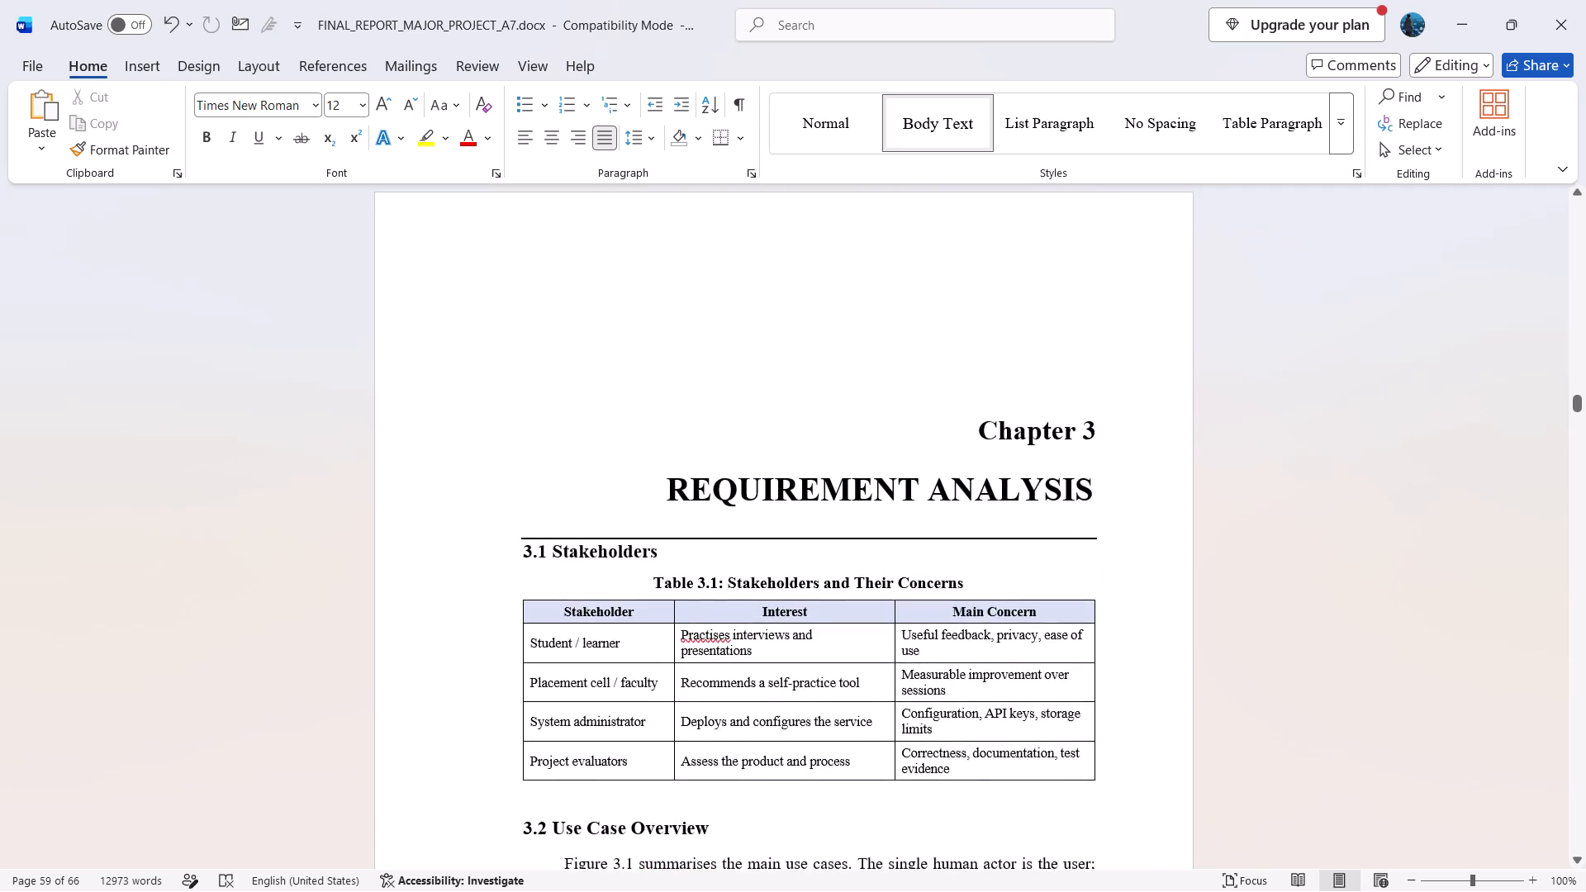
Recheck Chapter 2 backwards from section 2.8 Research Gap to section 2.6 Web Technologies for Real-Time Interaction, including Table 2.1.
scroll(844, 368, up, 4)
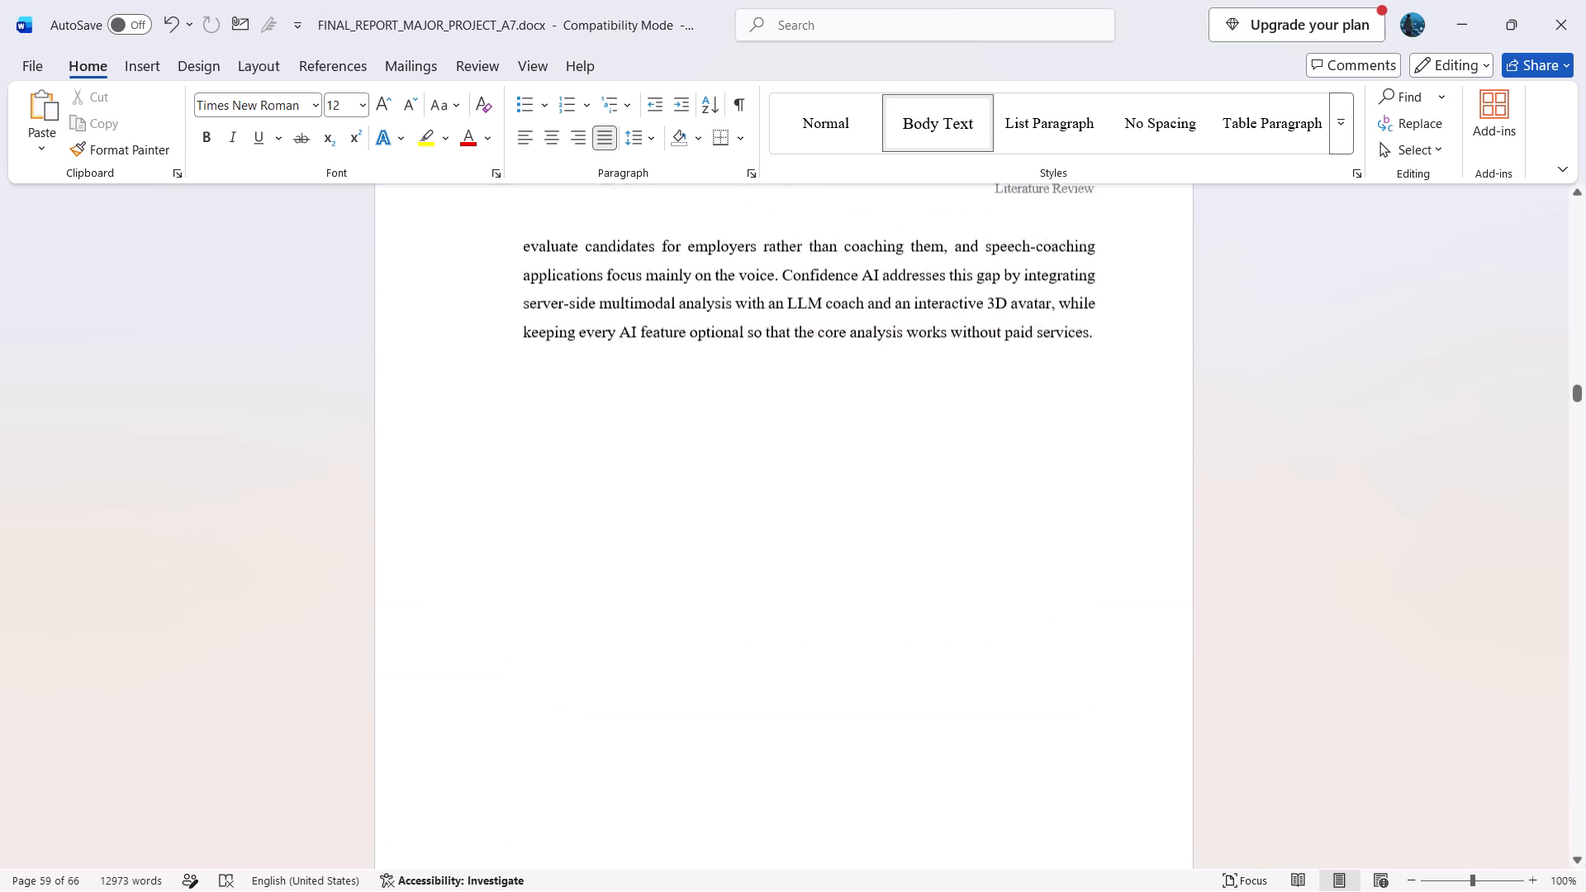
scroll(844, 368, up, 3)
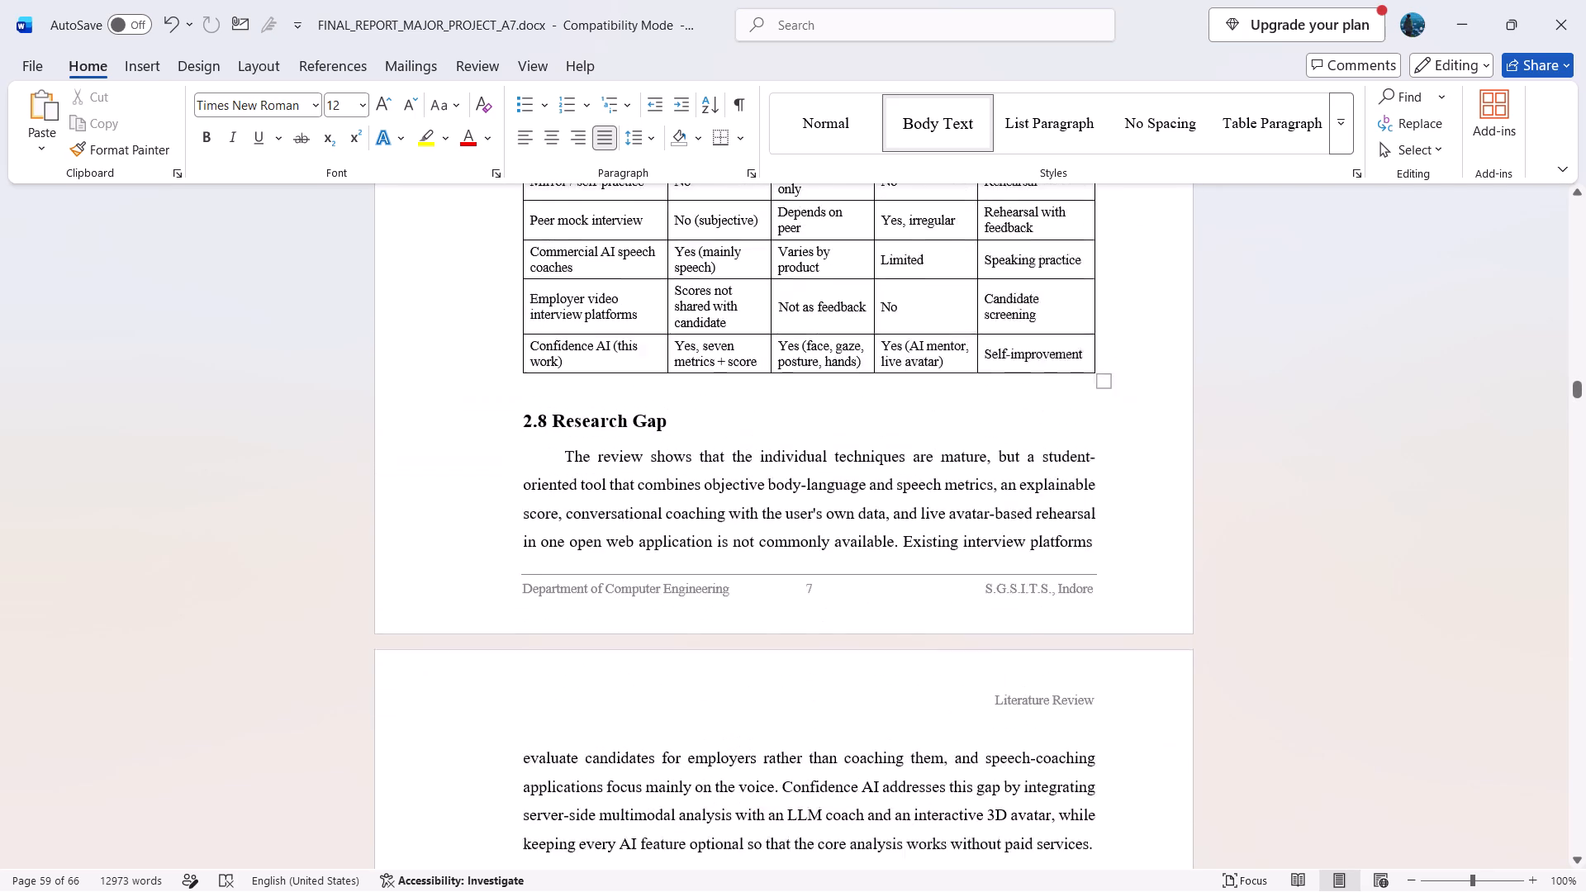
scroll(844, 368, up, 2)
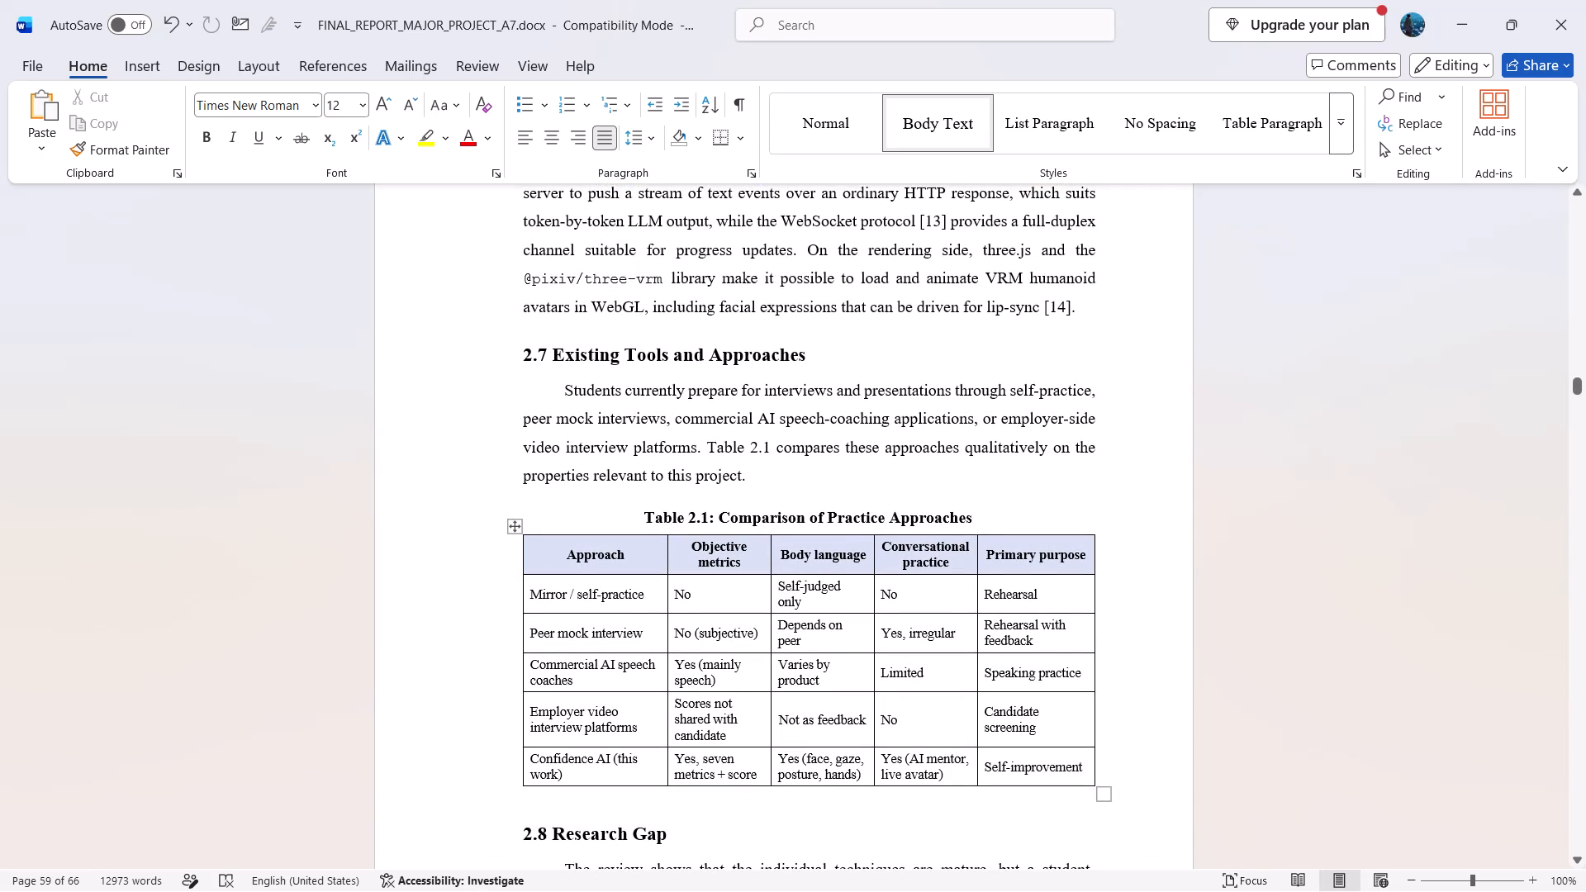
scroll(844, 368, up, 2)
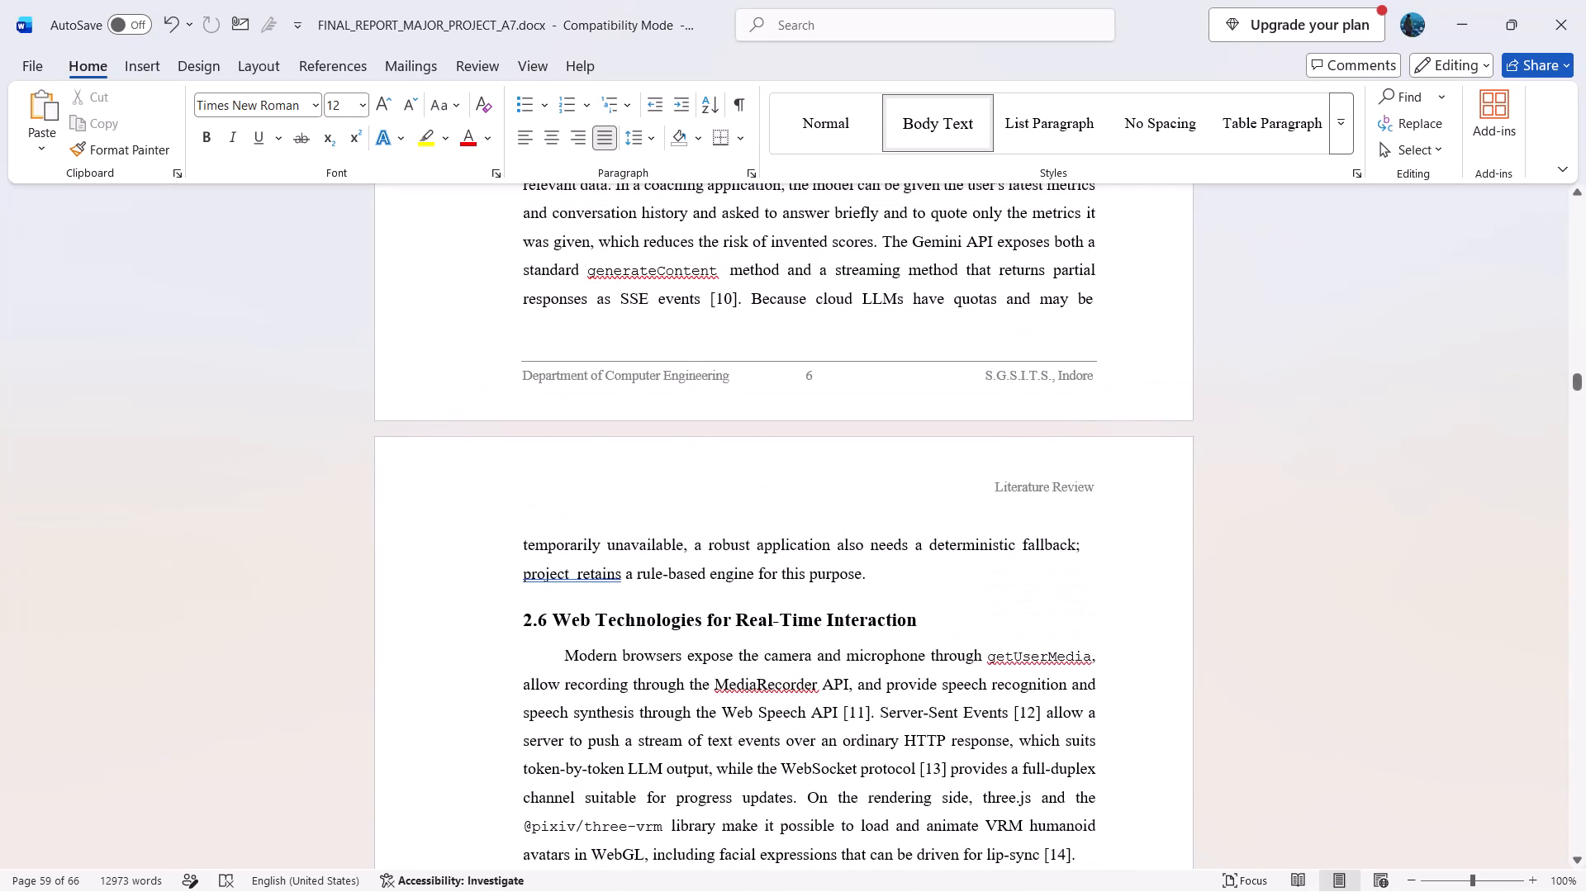
Recheck Chapter 2 backwards from section 2.5 Large Language Models for Coaching to section 2.1 Automated Communication Coaching and the chapter title.
scroll(844, 368, up, 1)
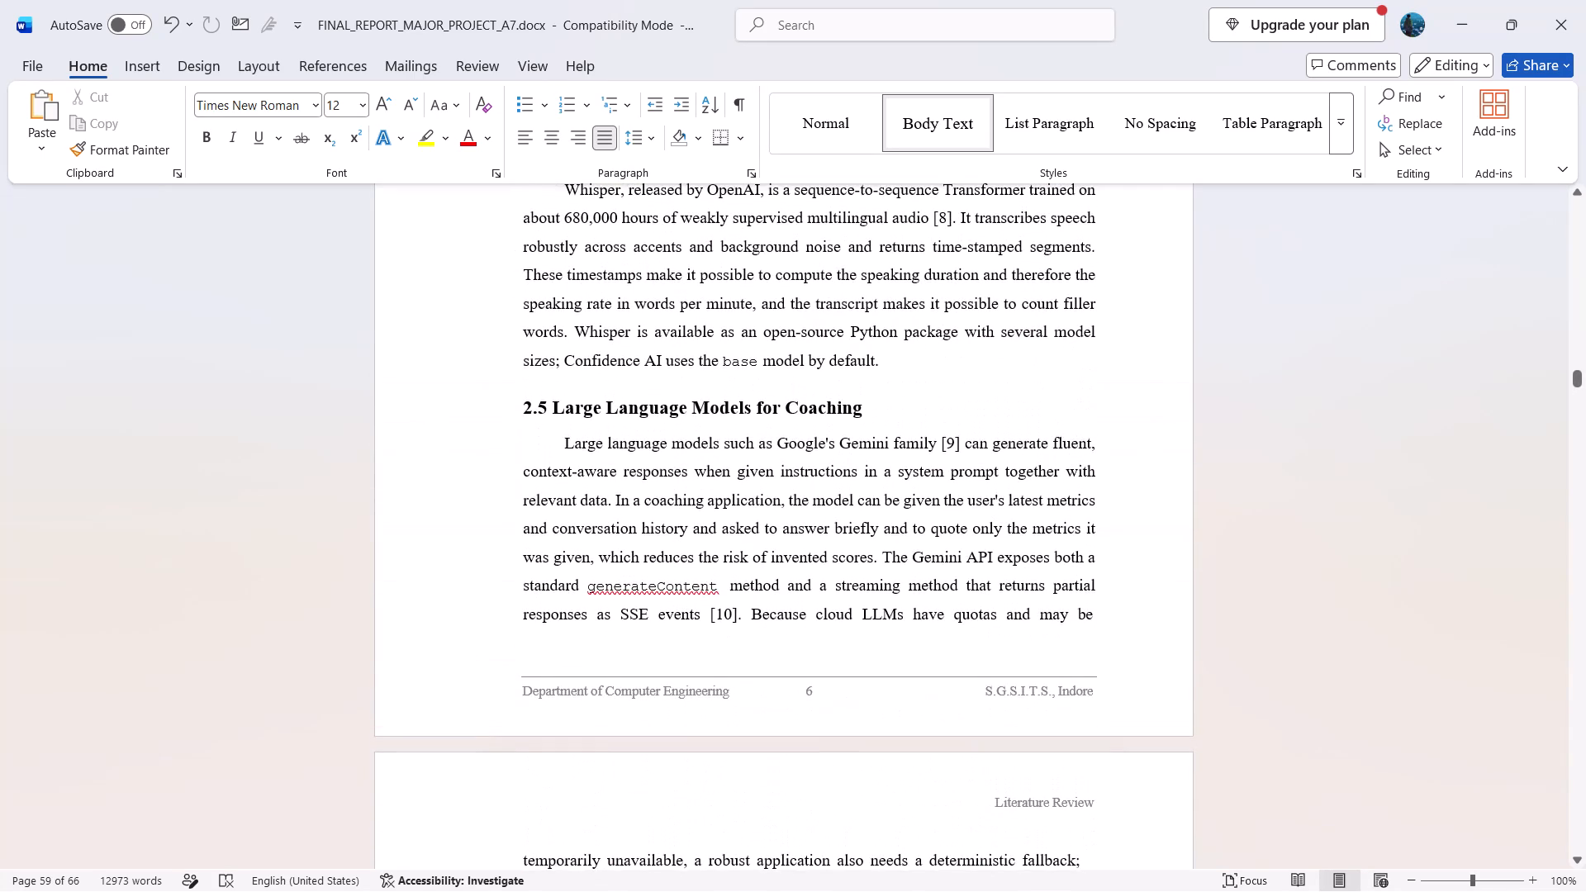
scroll(844, 368, up, 2)
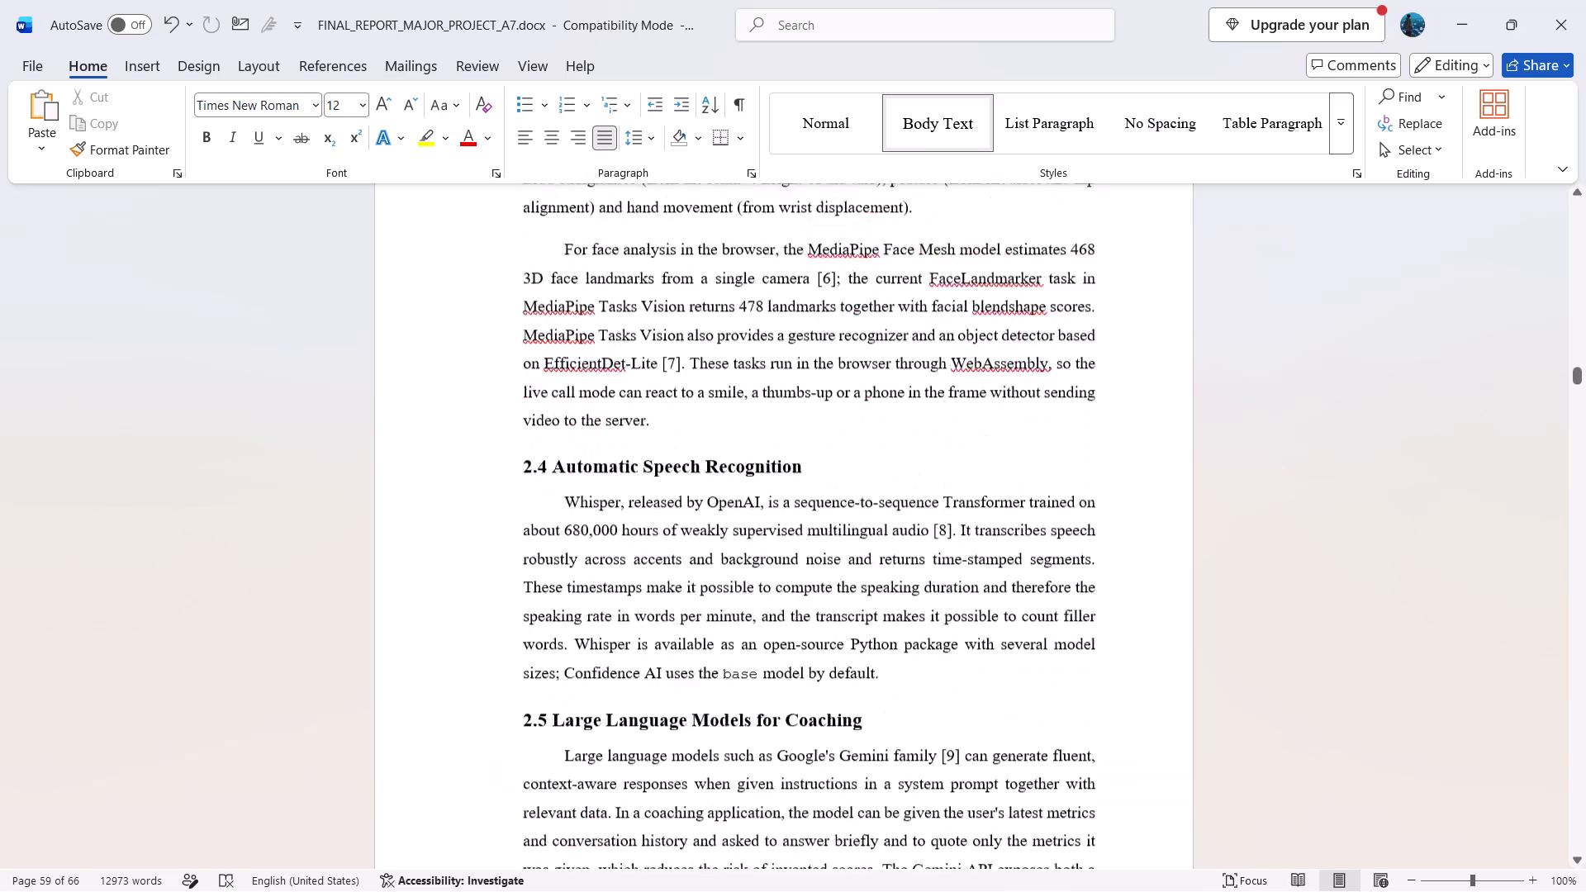
scroll(844, 368, up, 2)
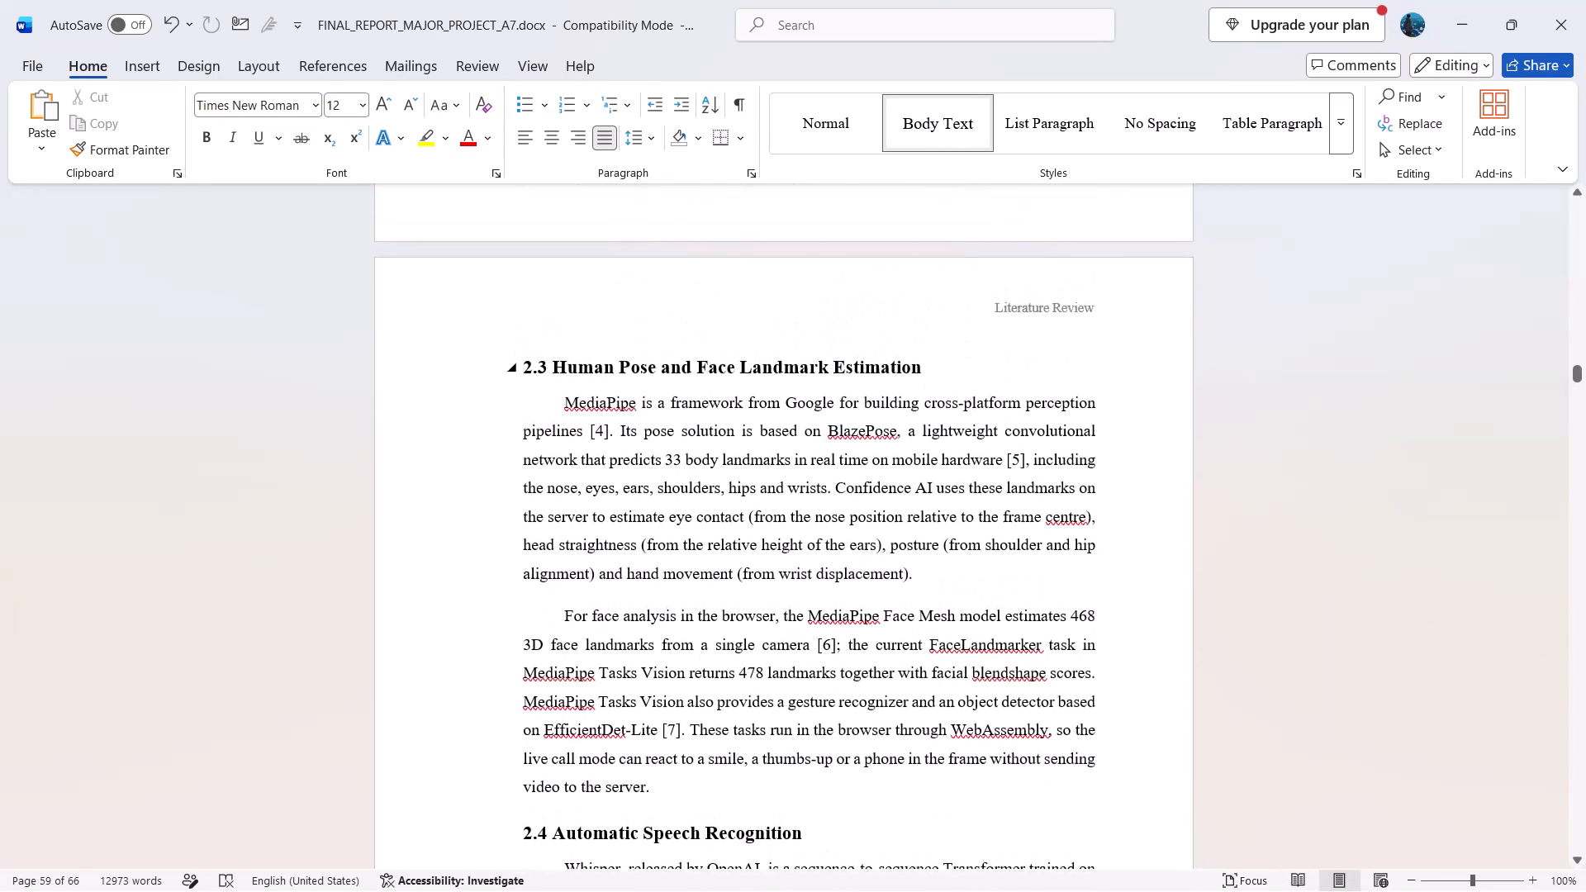
scroll(844, 368, up, 4)
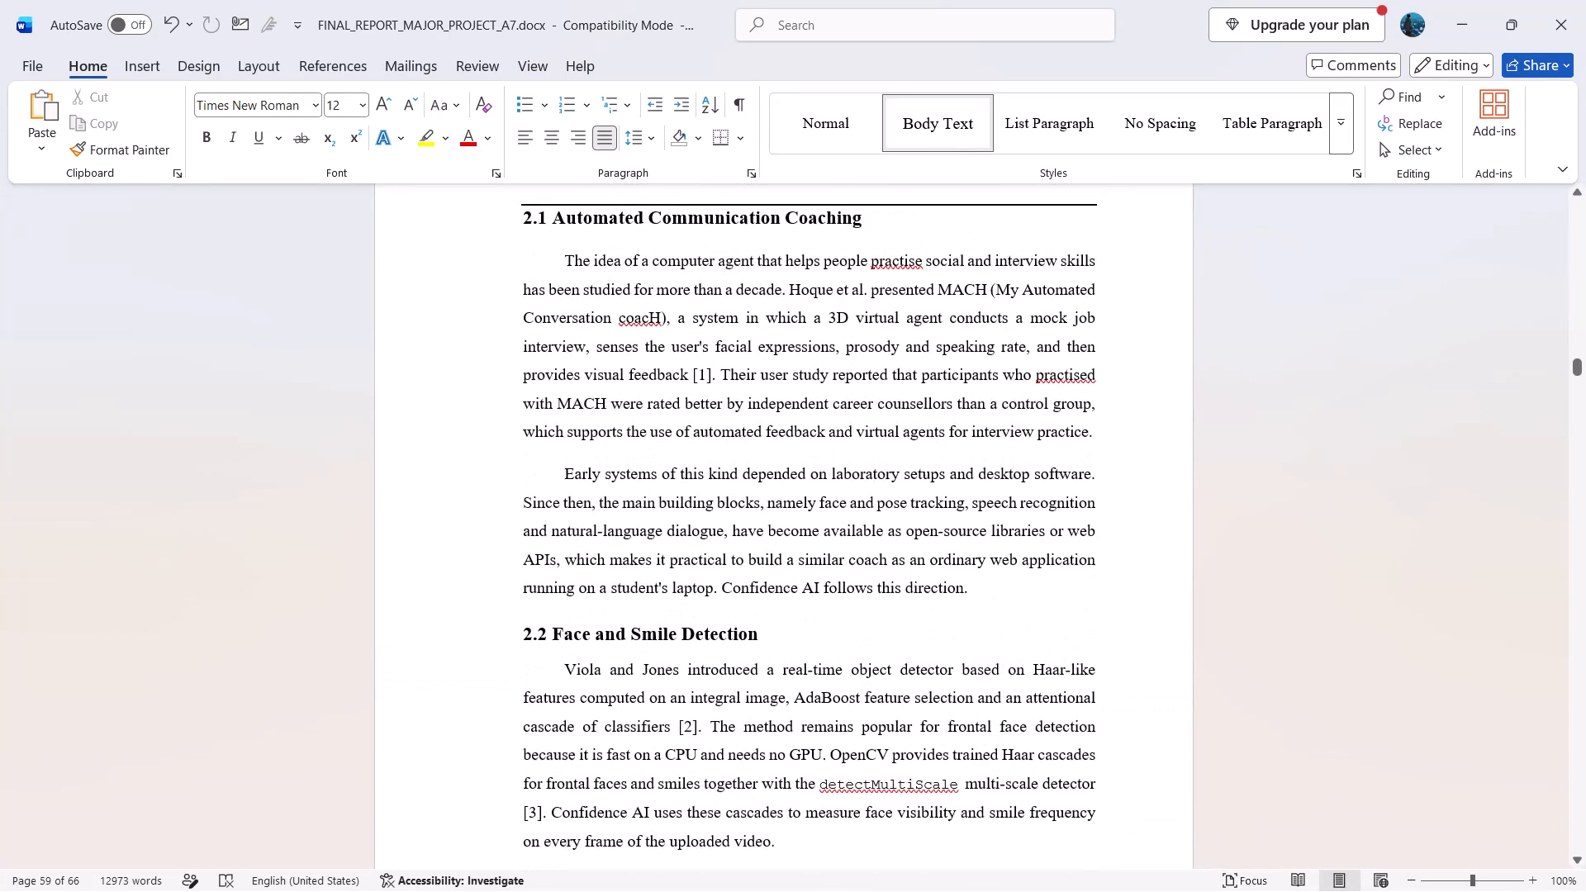
scroll(844, 368, up, 2)
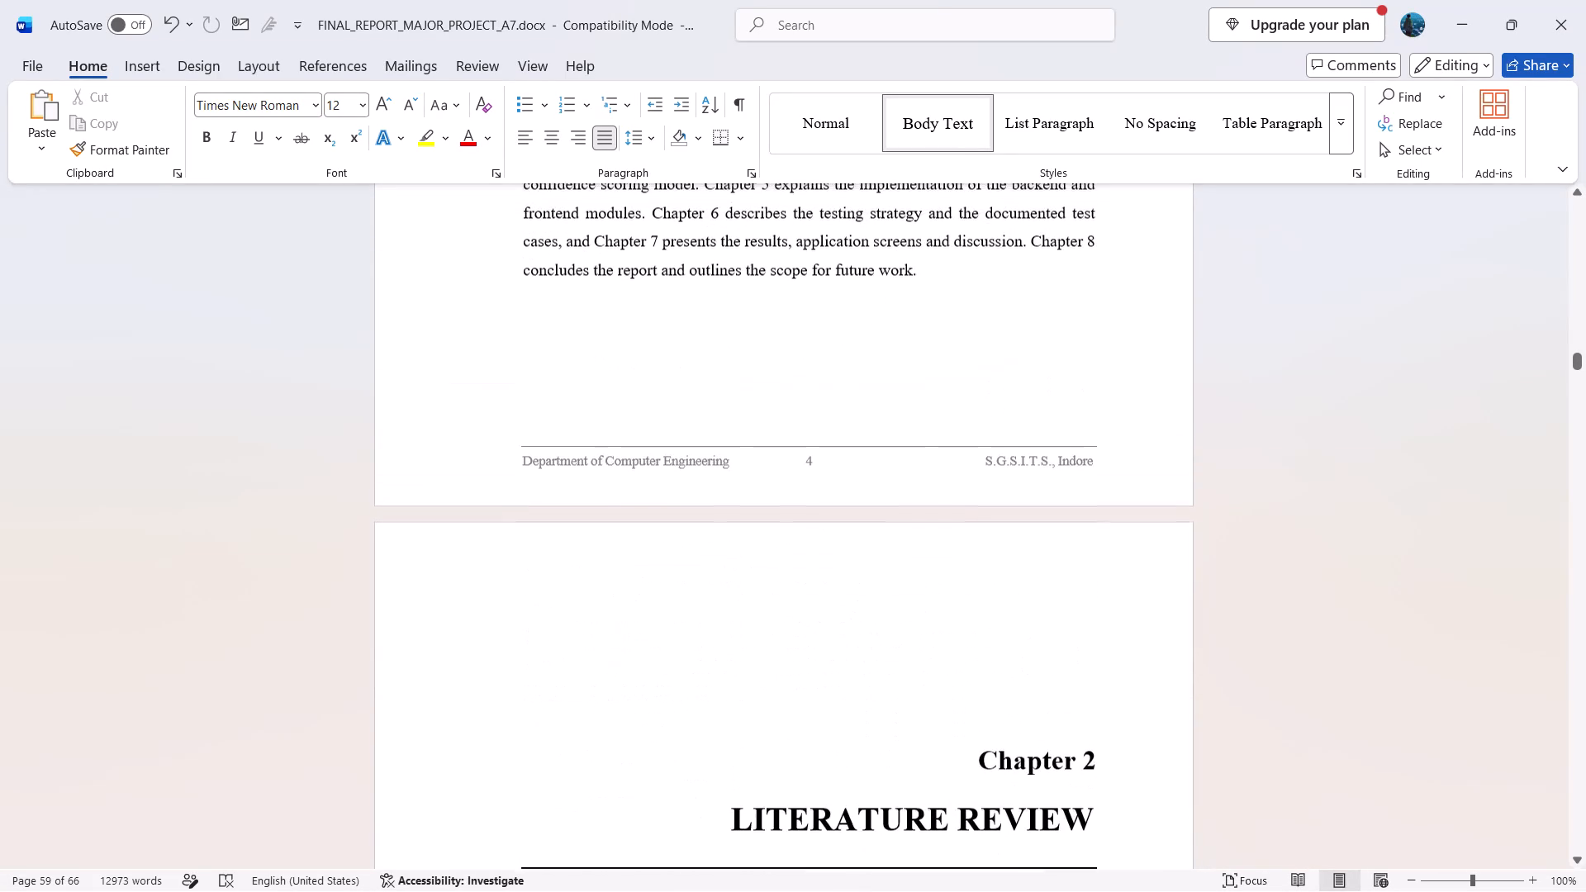
scroll(844, 368, down, 1)
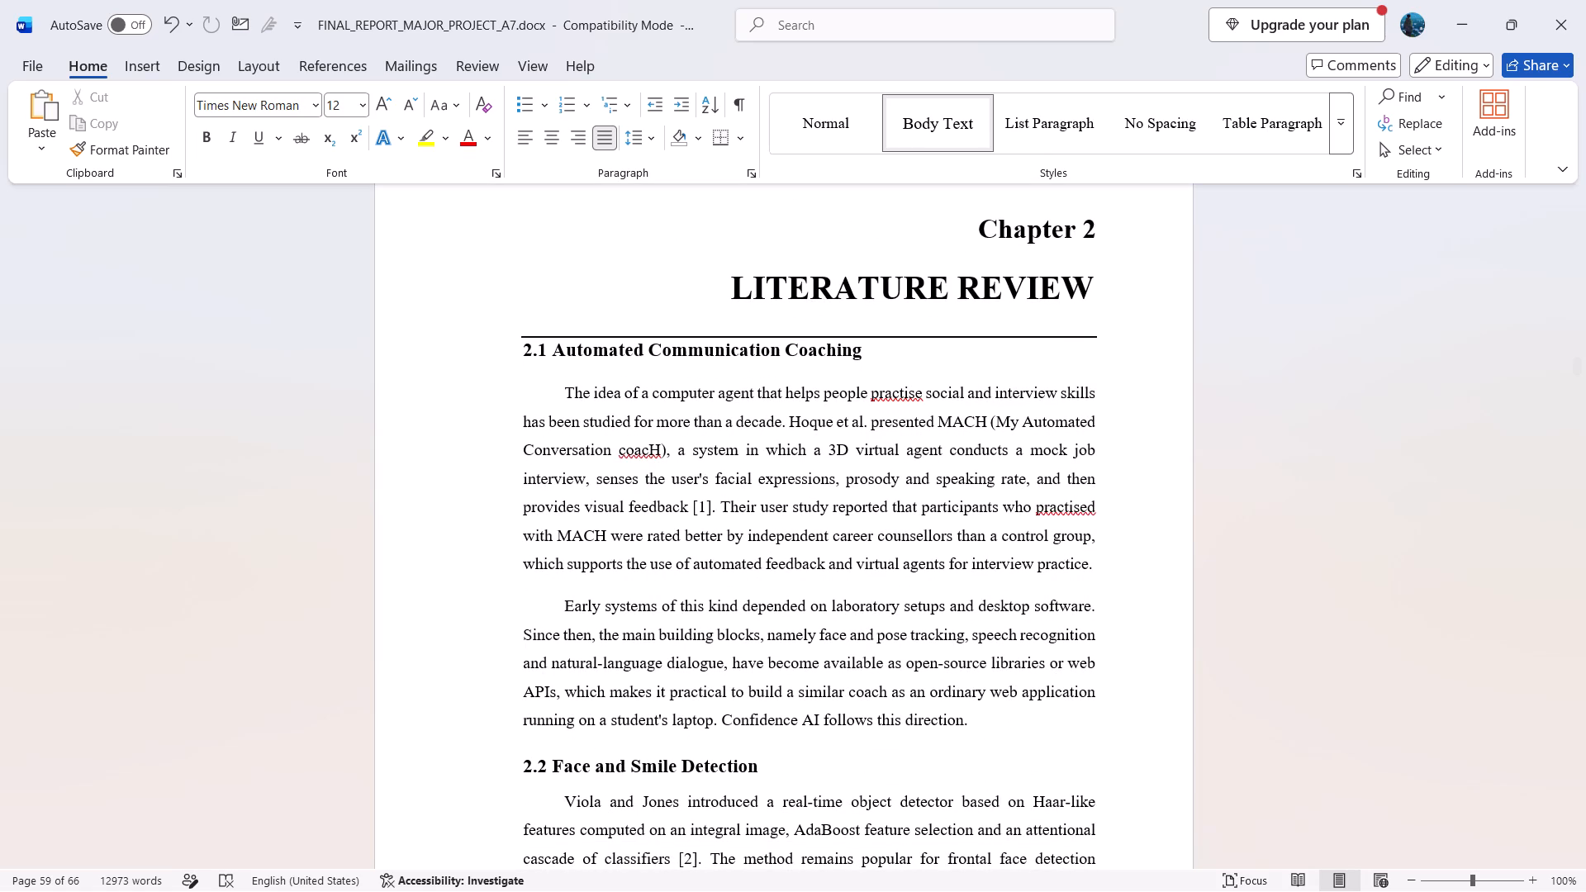
scroll(844, 368, up, 2)
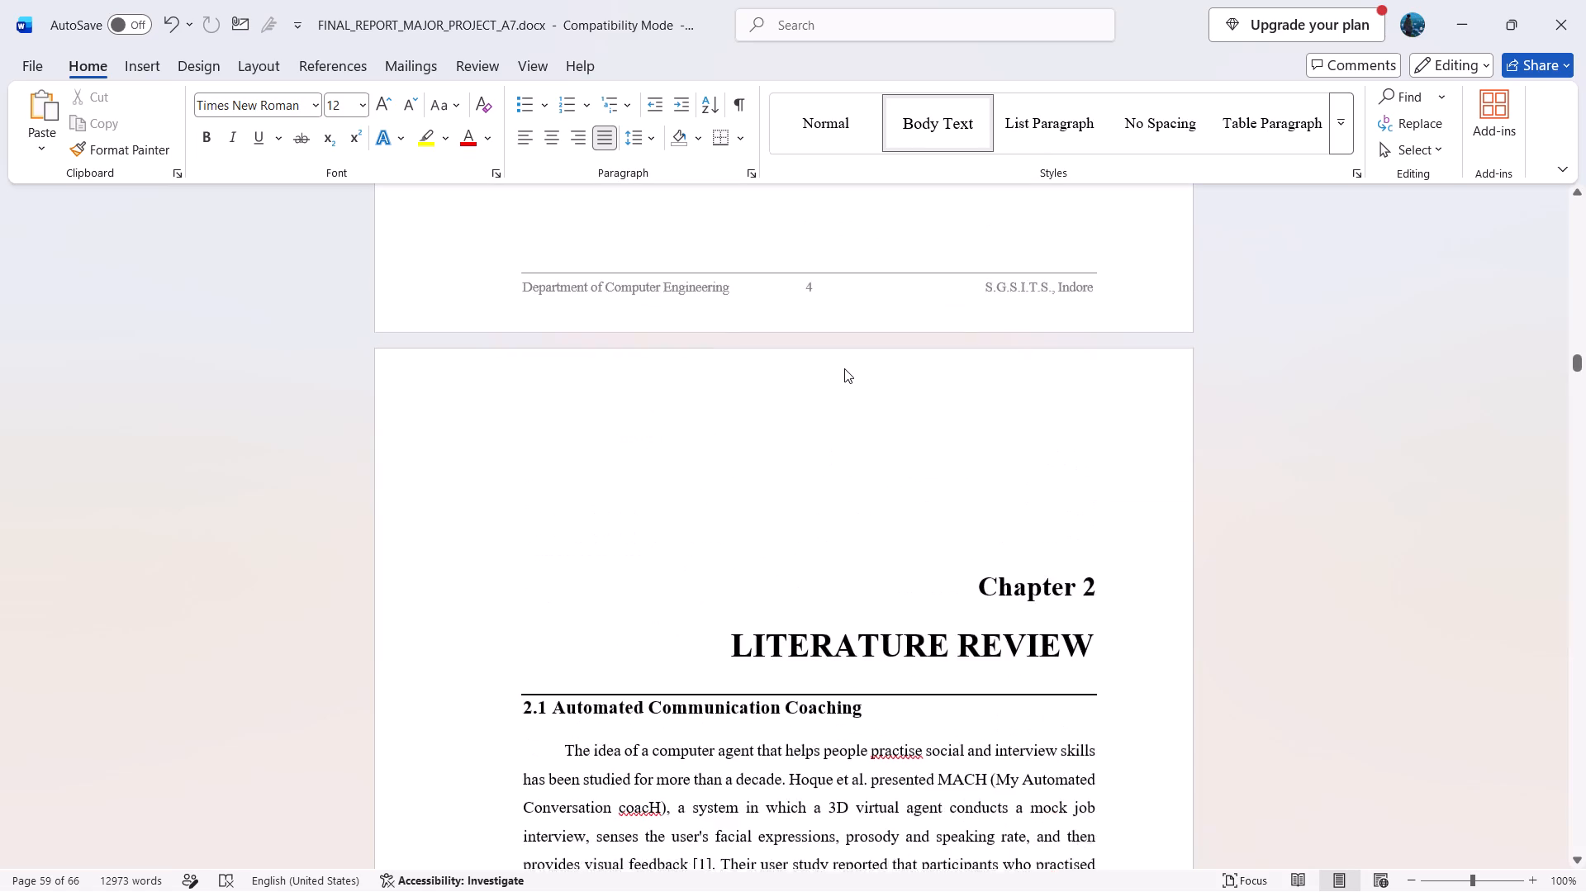
Recheck Chapter 1 backwards from section 1.7 Organization of the Report to section 1.1 Preamble, including Figure 1.1.
scroll(844, 368, up, 2)
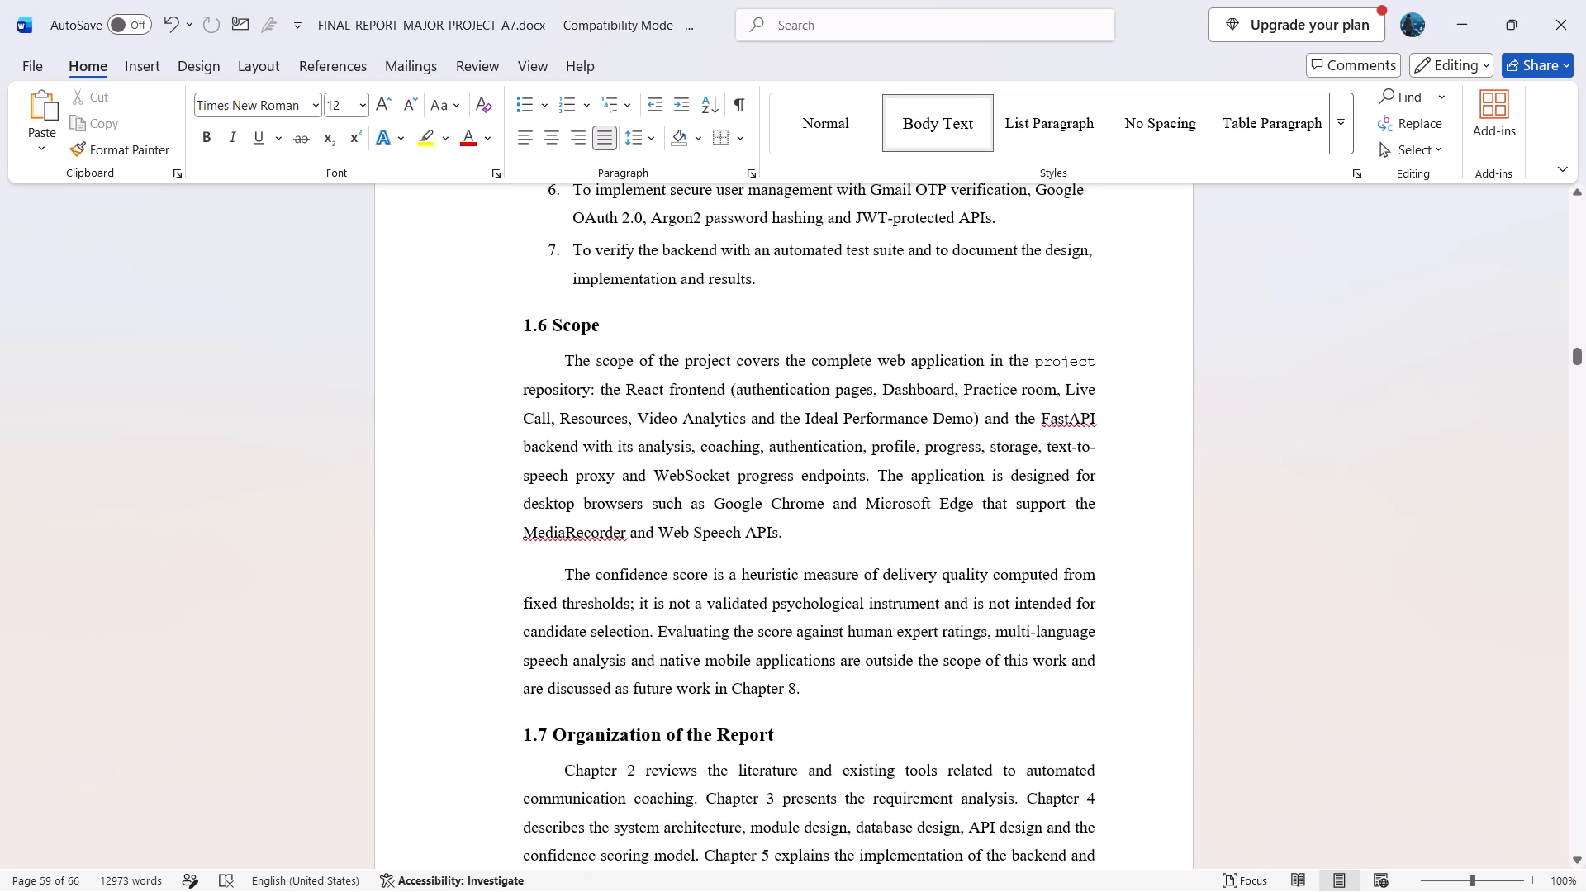
scroll(844, 368, up, 3)
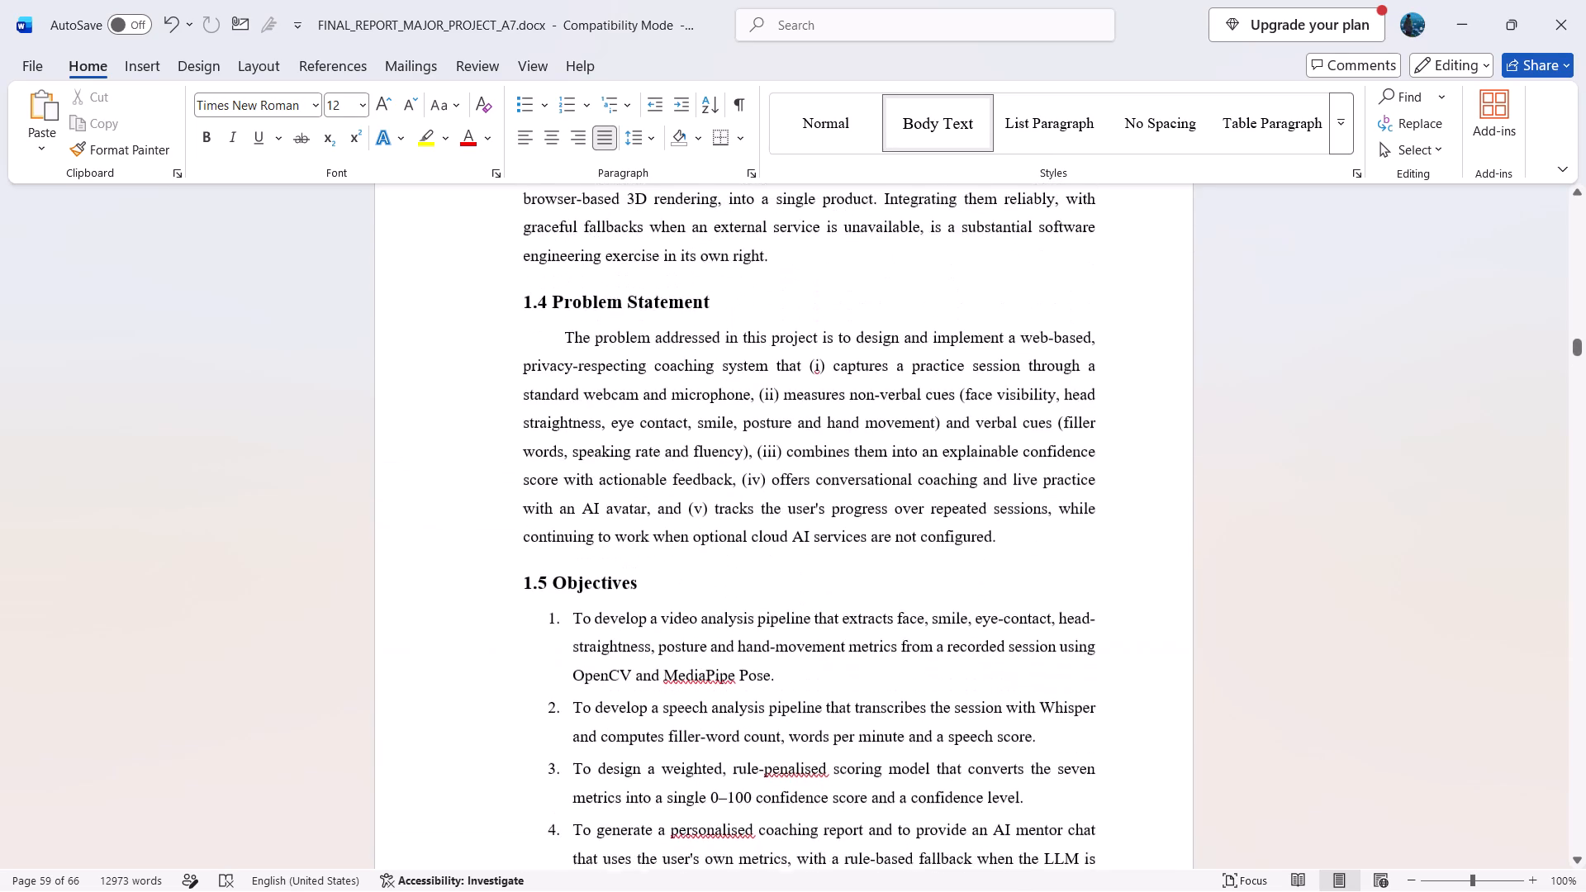
scroll(844, 368, up, 1)
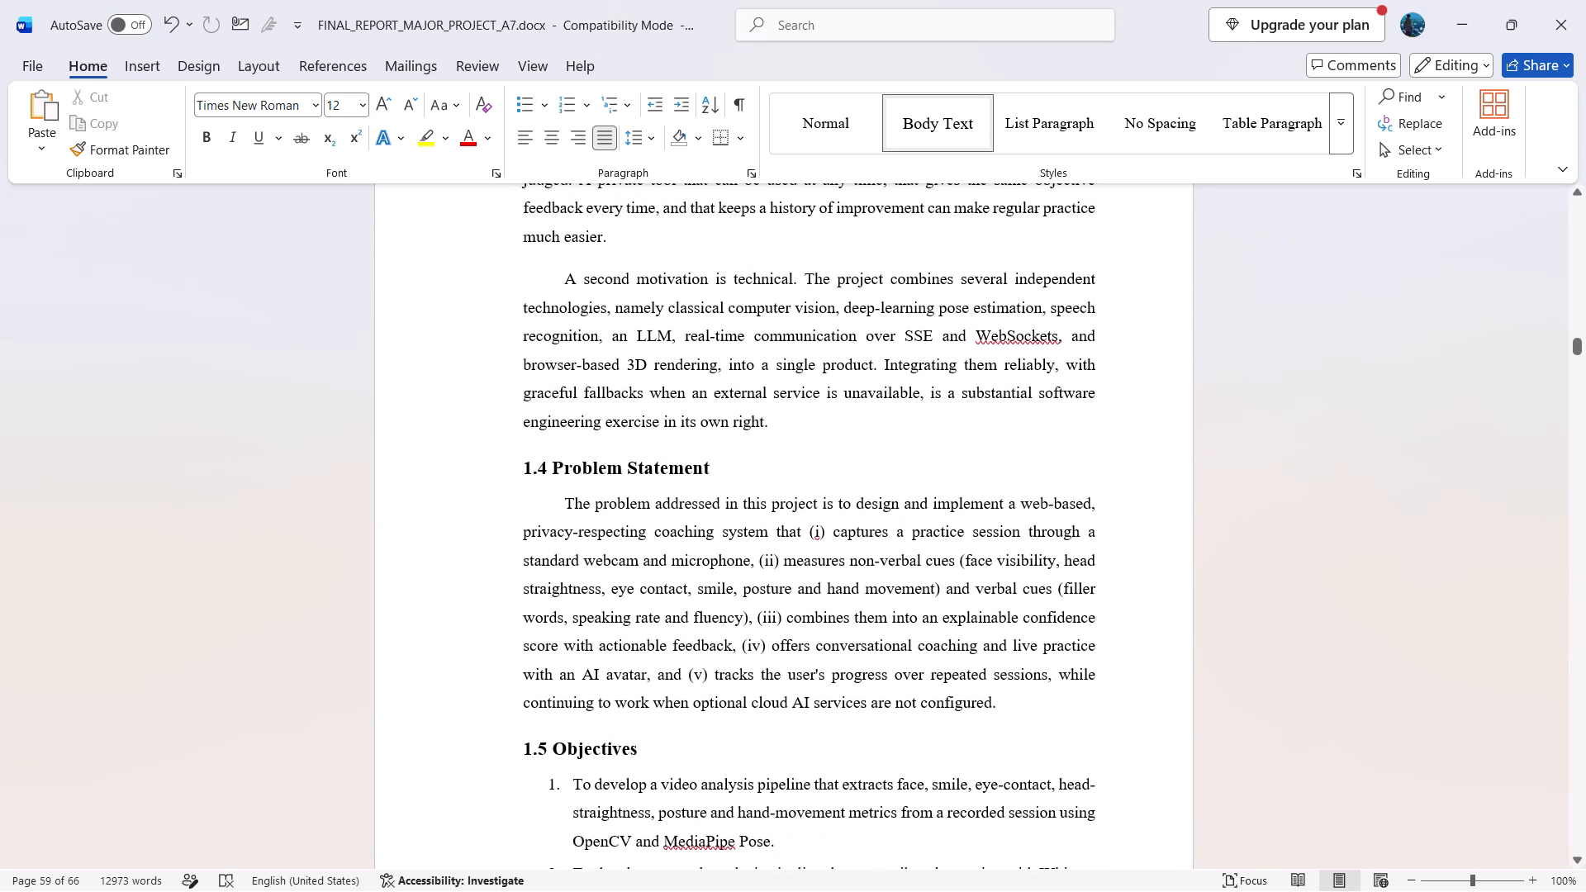
scroll(844, 368, up, 2)
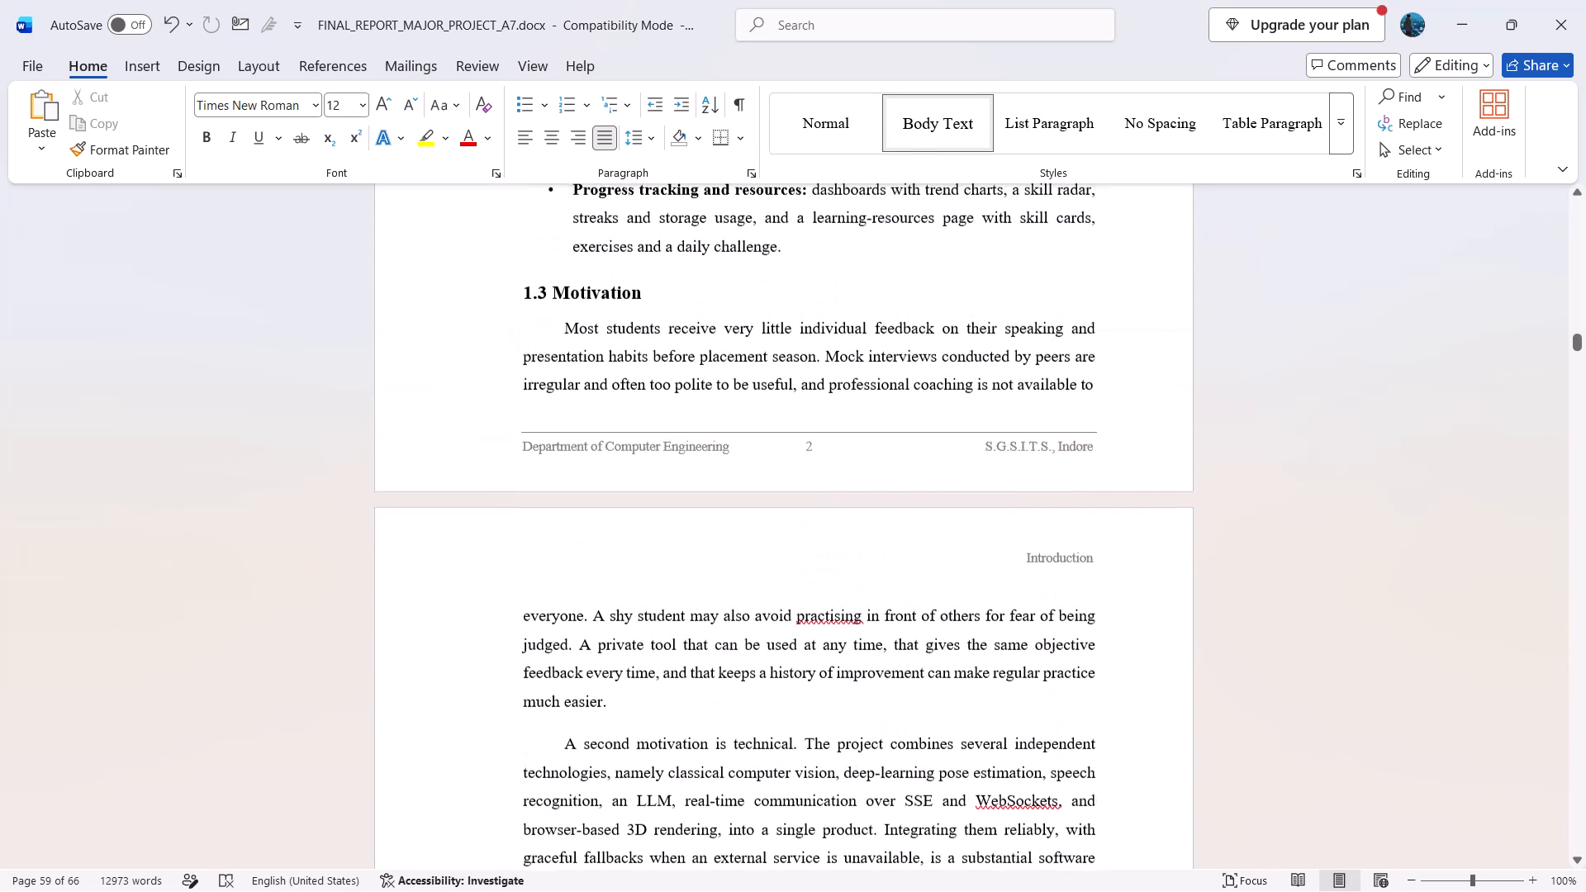
scroll(844, 368, up, 3)
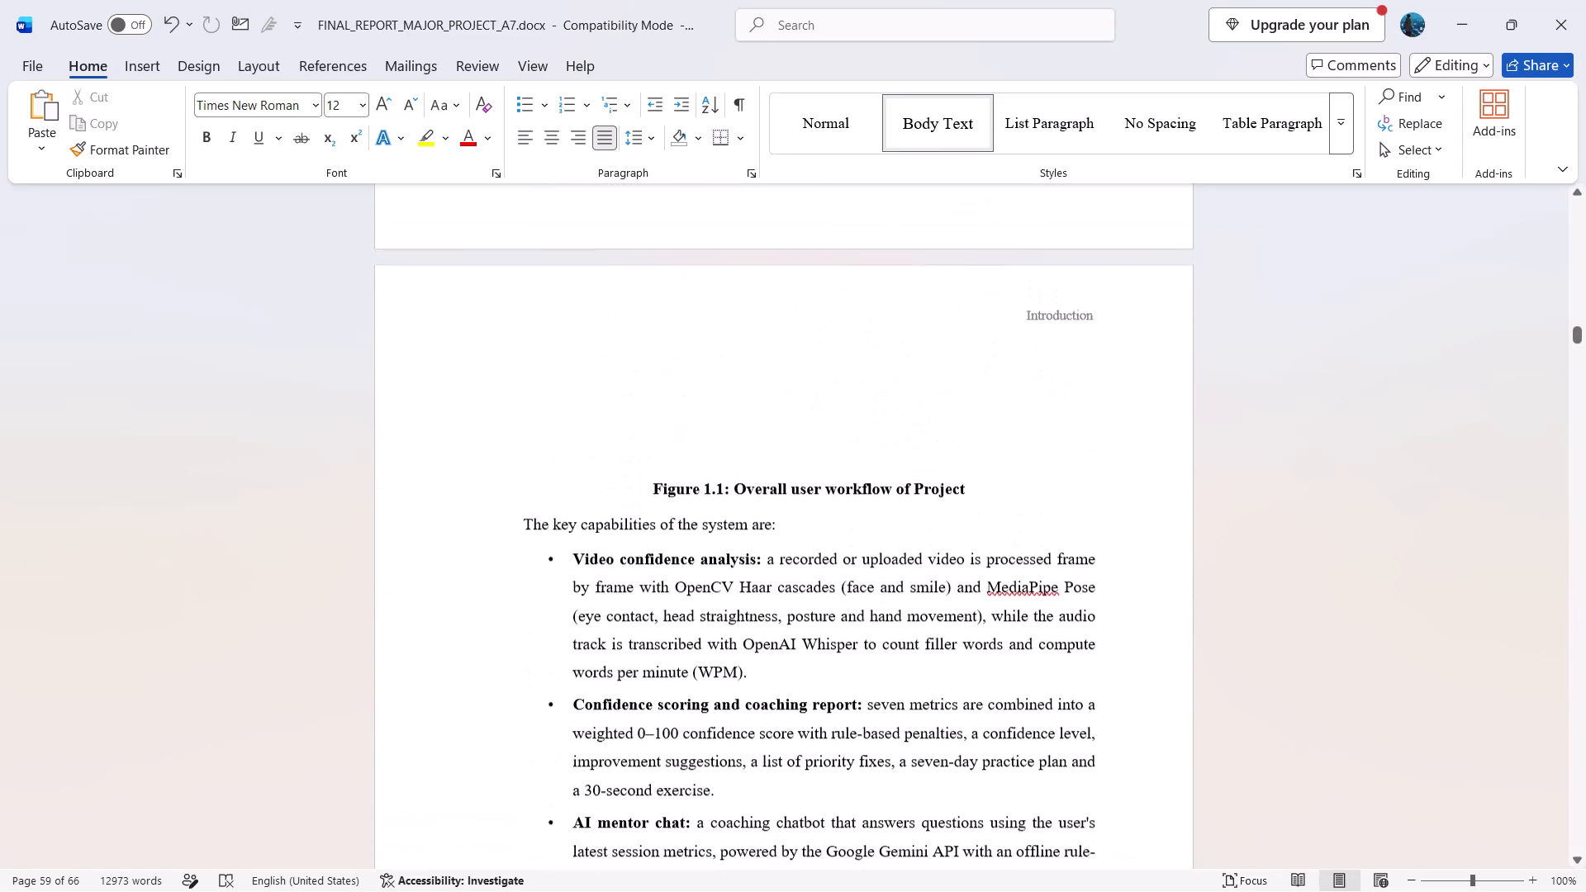
scroll(844, 368, up, 1)
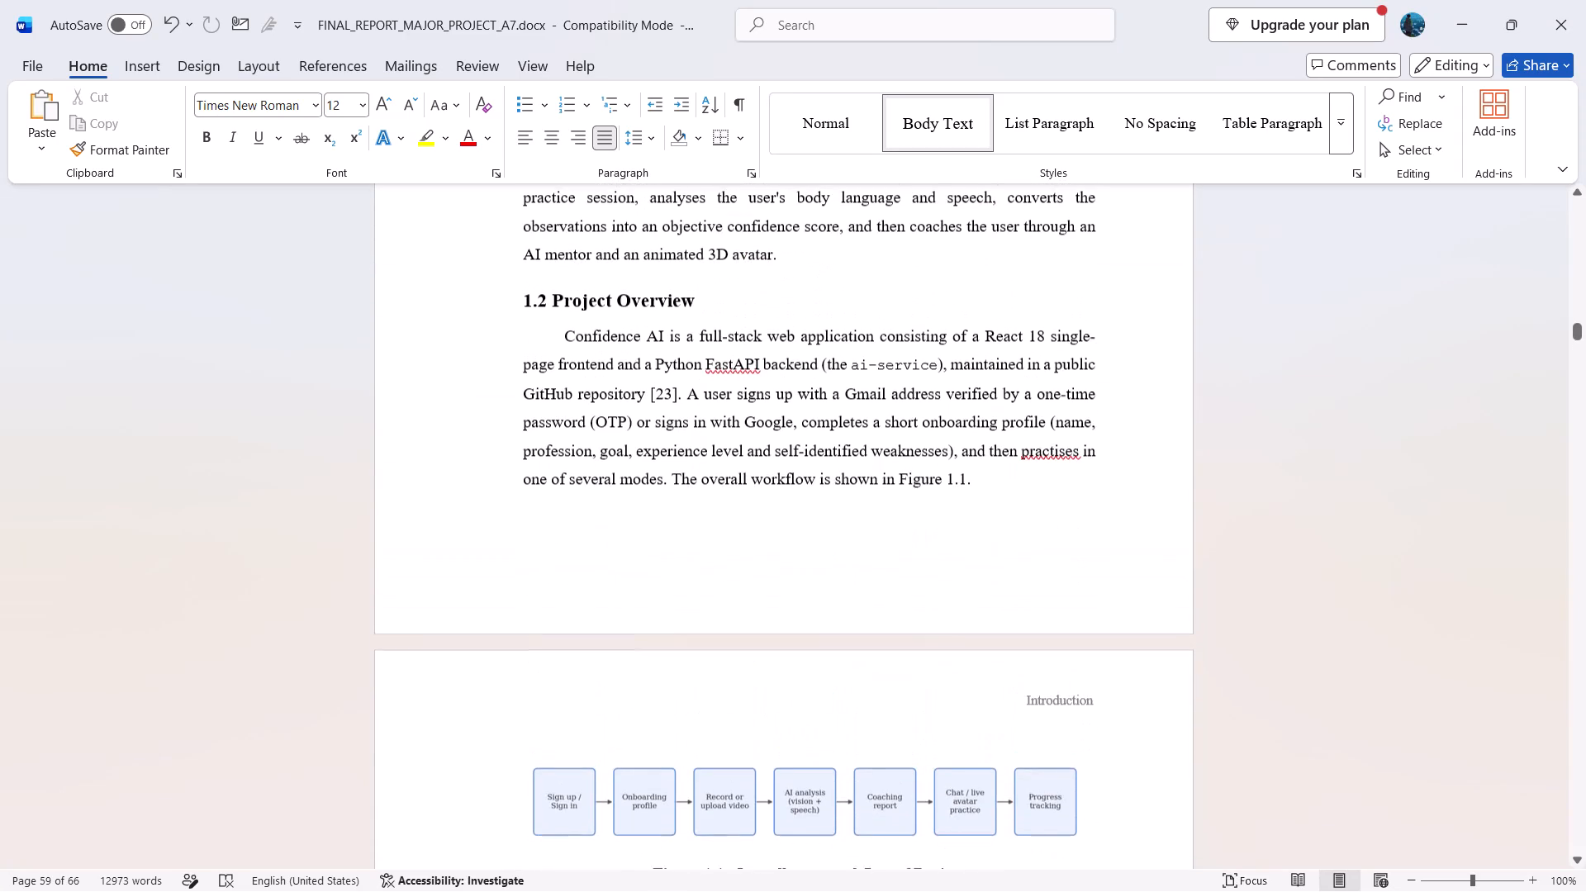
scroll(844, 368, up, 2)
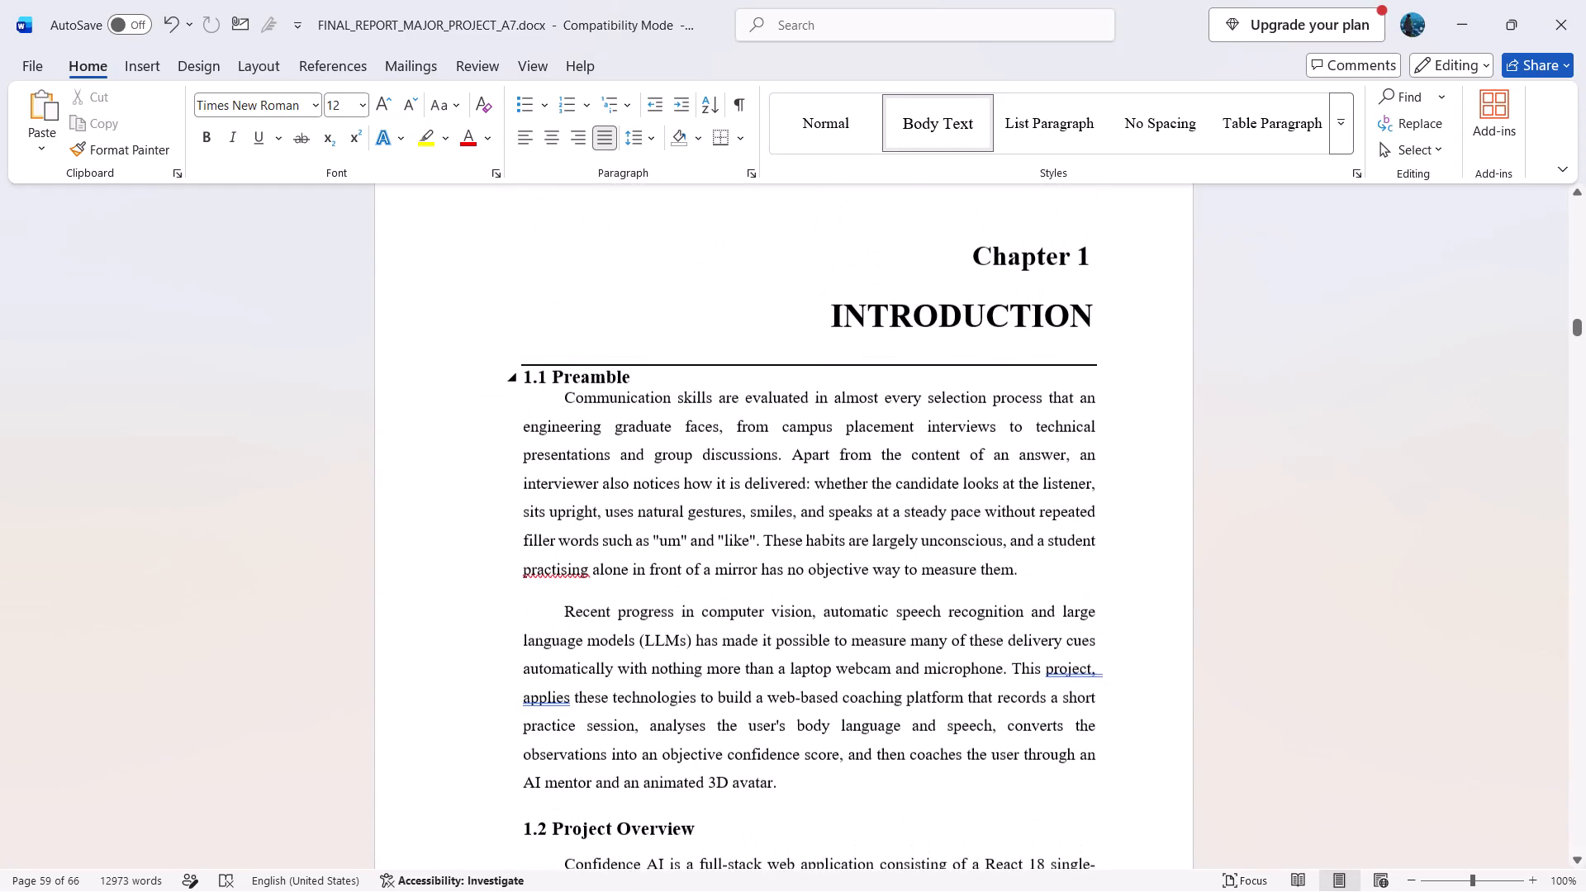
Go back to the start of the report and check the cover page from the project title to the department and session.
scroll(844, 368, up, 20)
scroll(844, 368, up, 13)
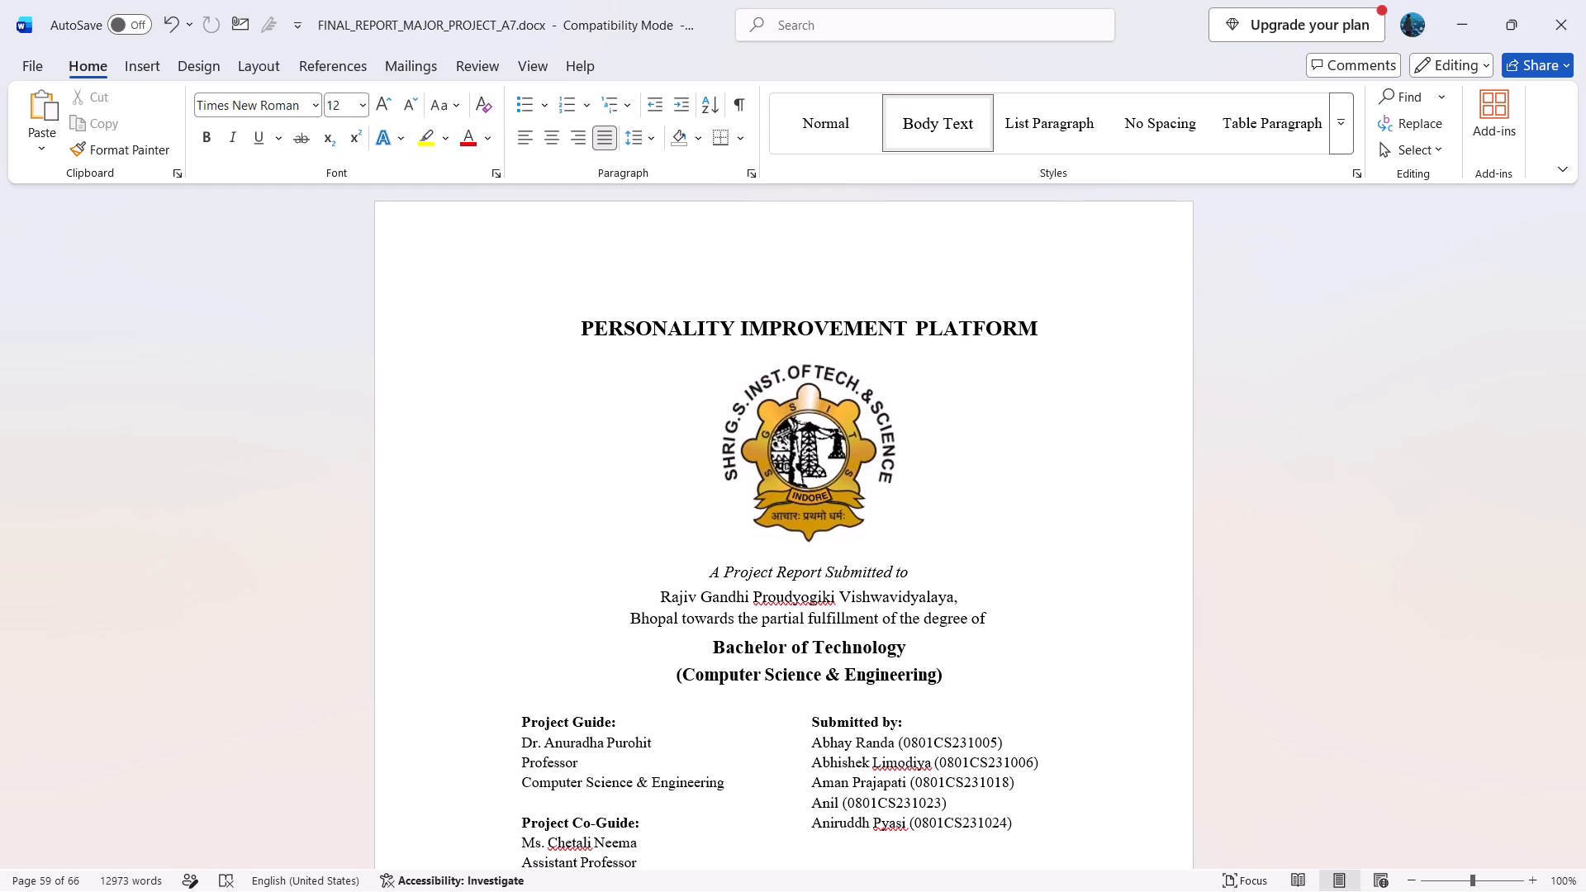
scroll(844, 368, down, 2)
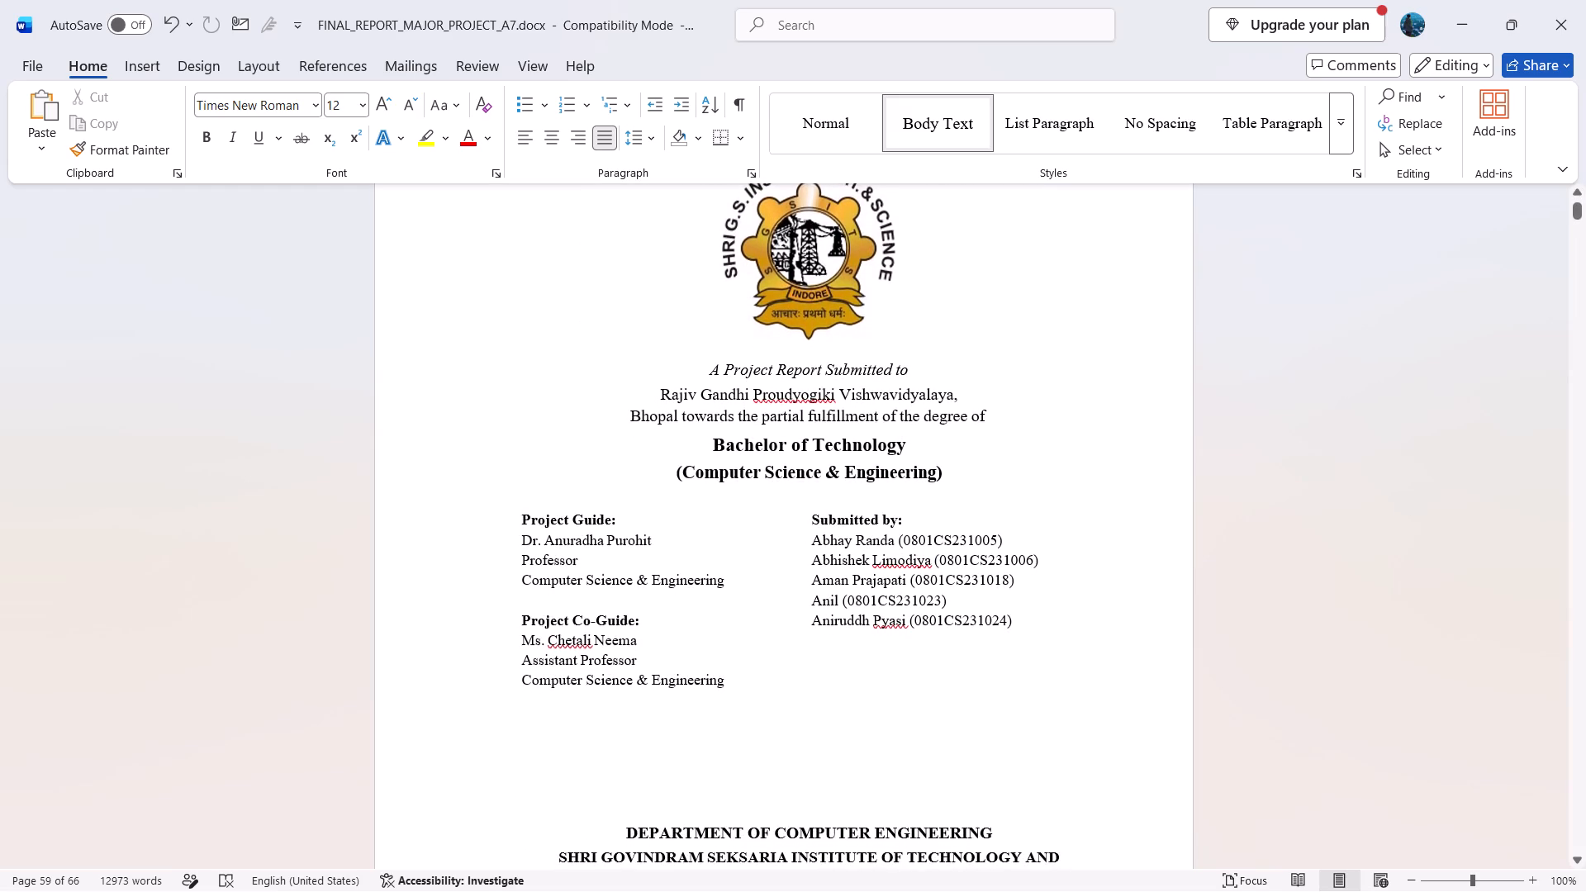
scroll(844, 368, down, 1)
scroll(844, 368, up, 1)
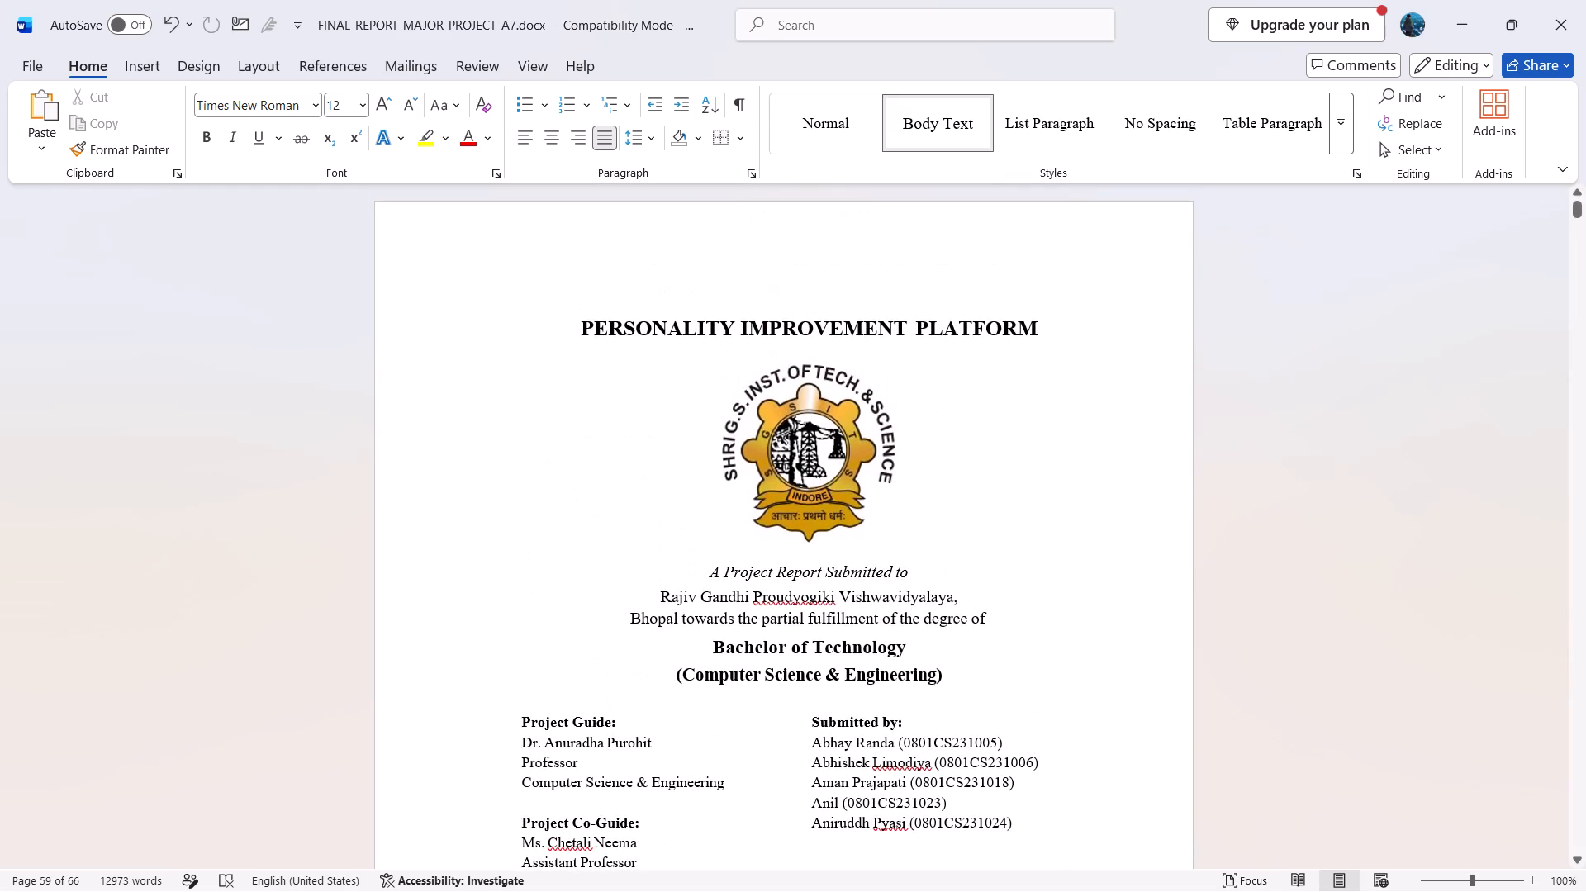
scroll(844, 368, down, 4)
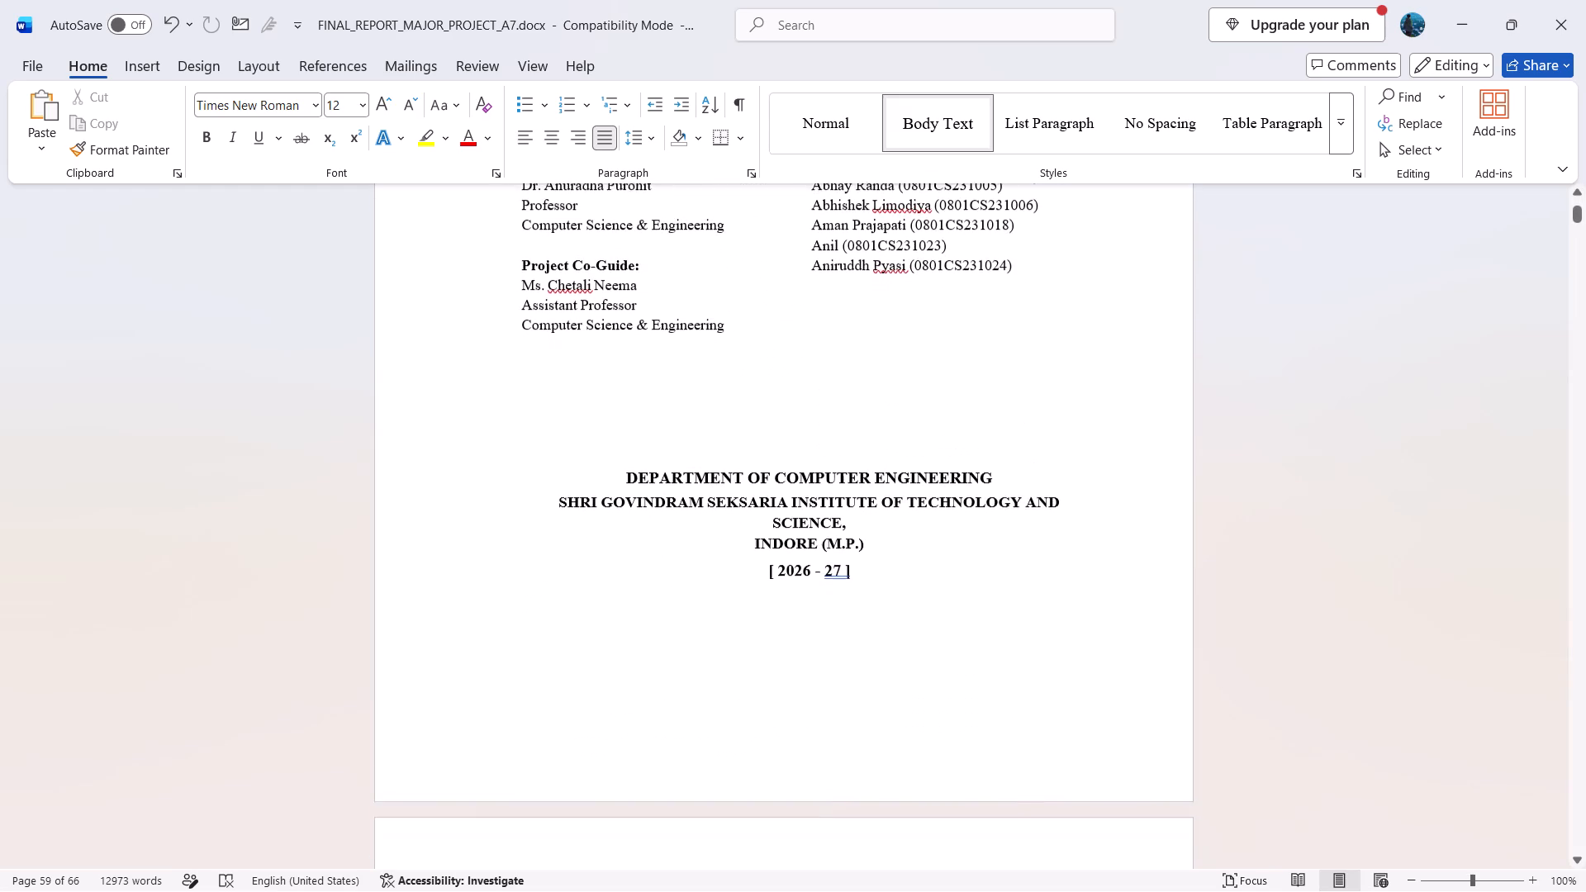
Check the Recommendation page and the following page with the internal and external examiner signature lines.
scroll(844, 368, down, 4)
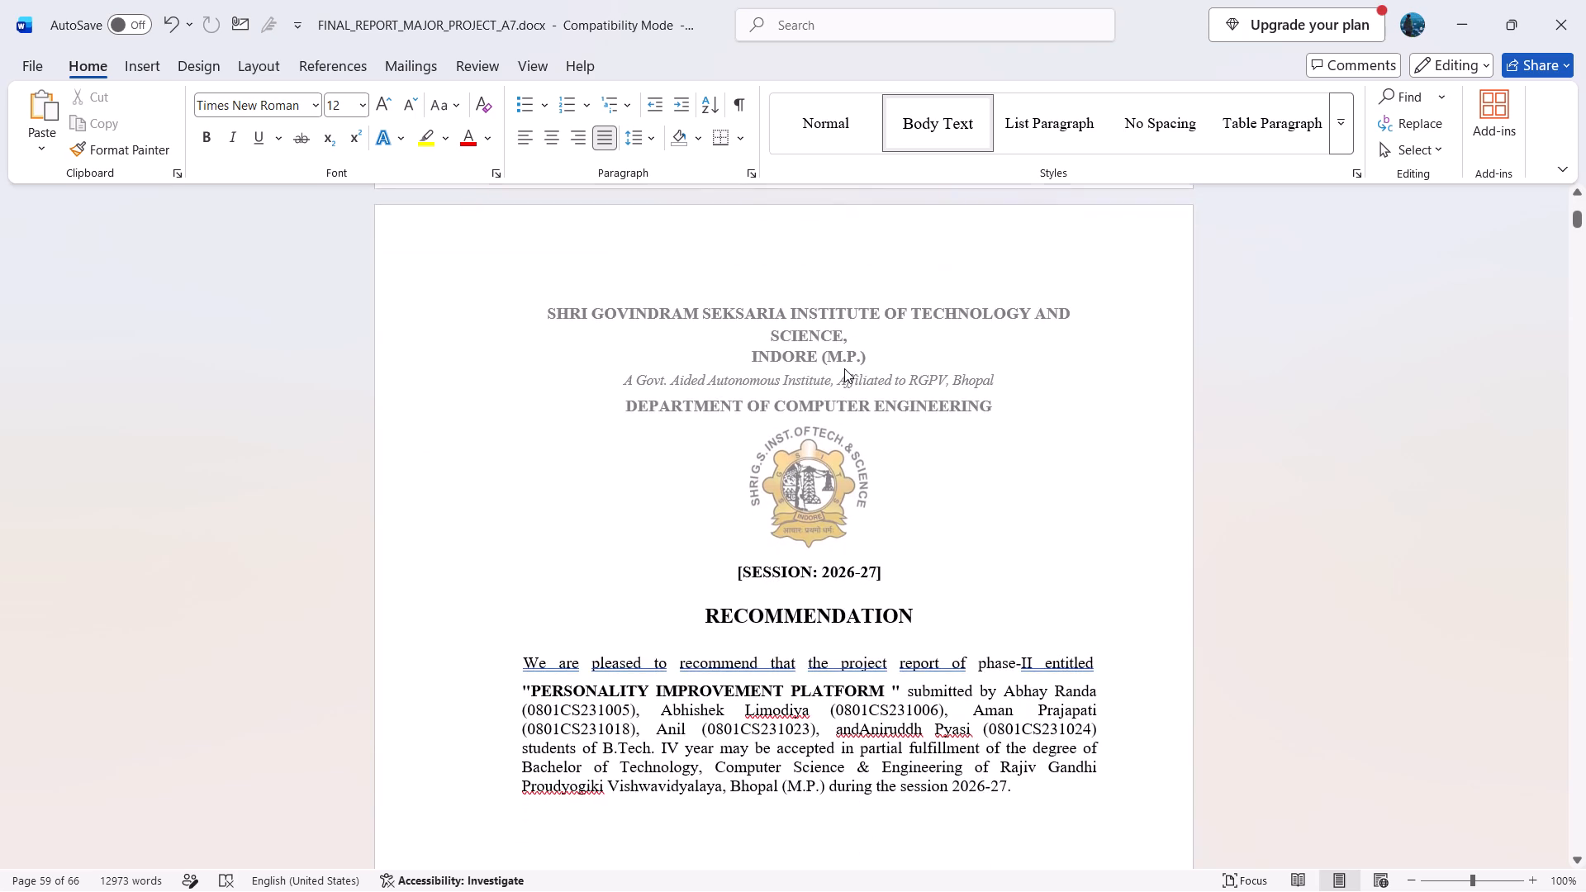
scroll(844, 368, down, 3)
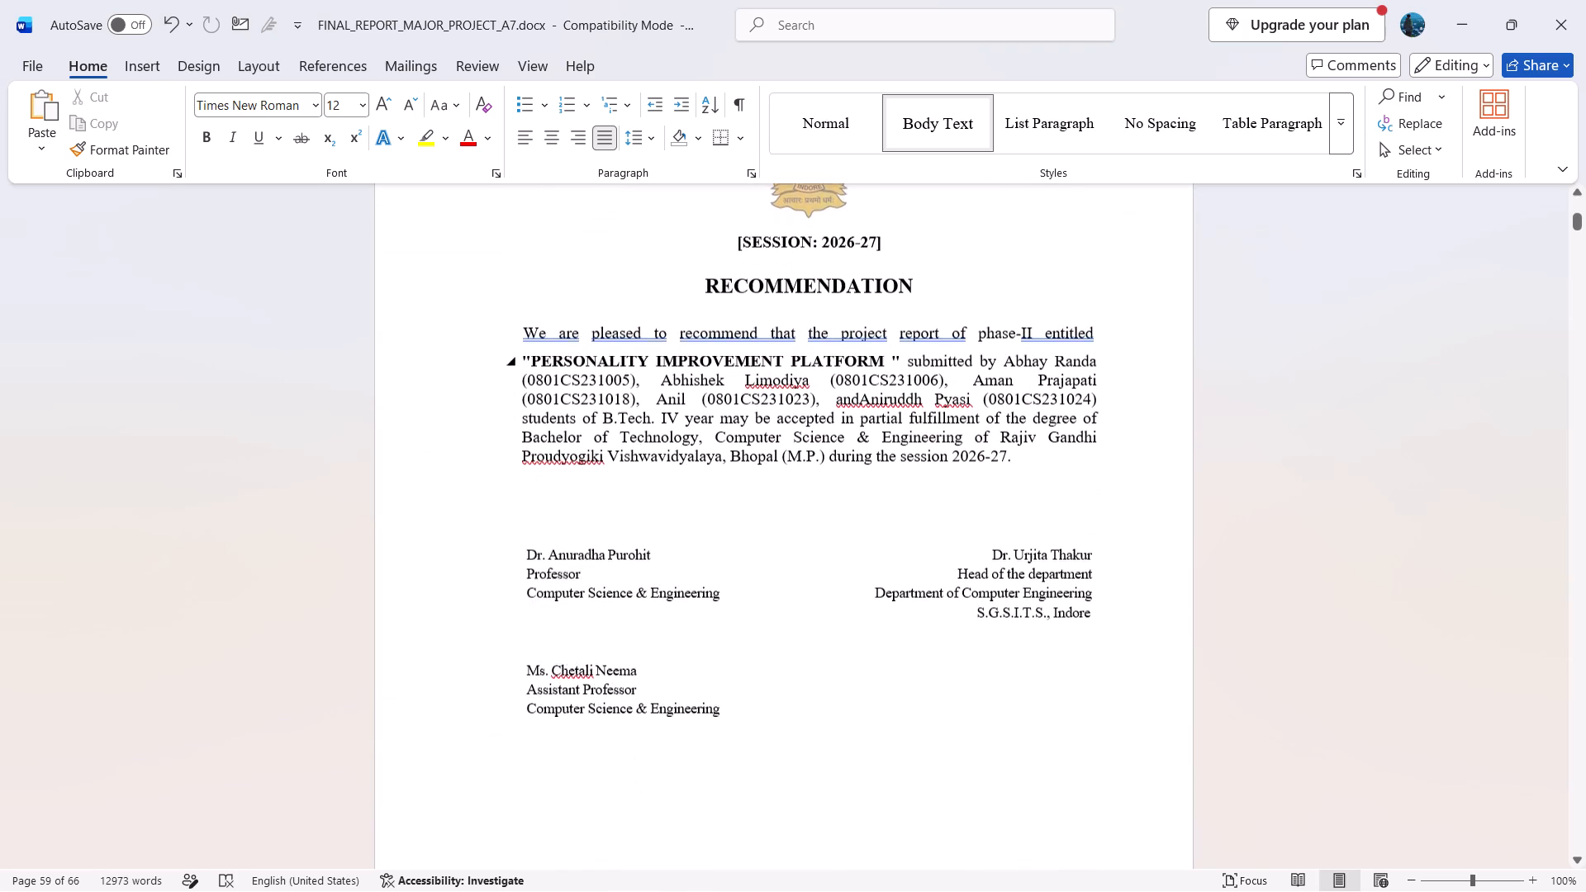
scroll(844, 368, down, 1)
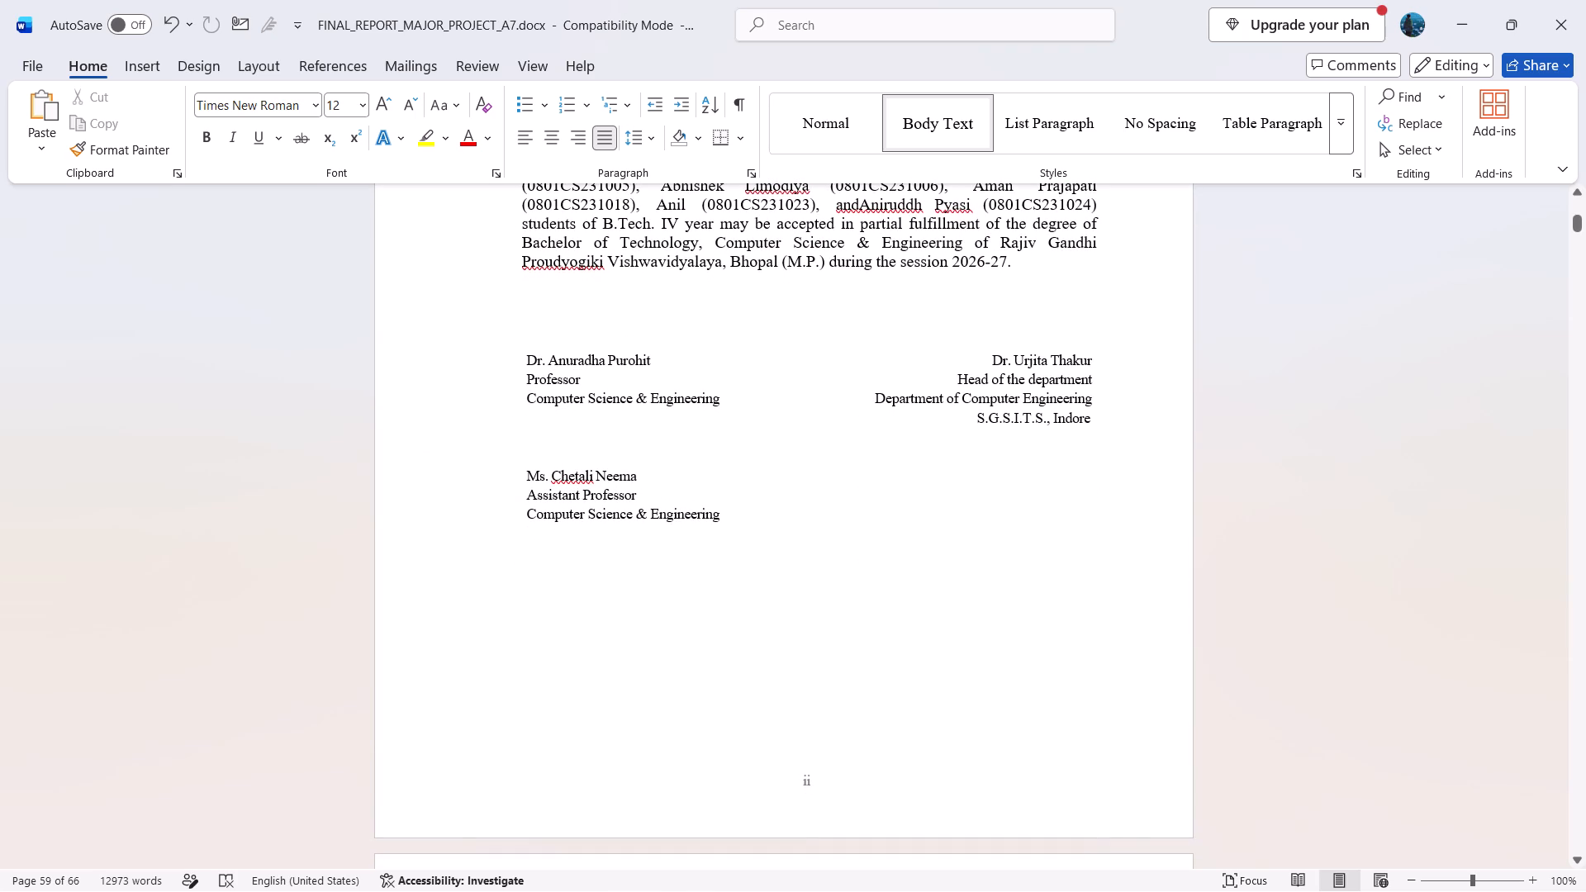
scroll(844, 368, down, 1)
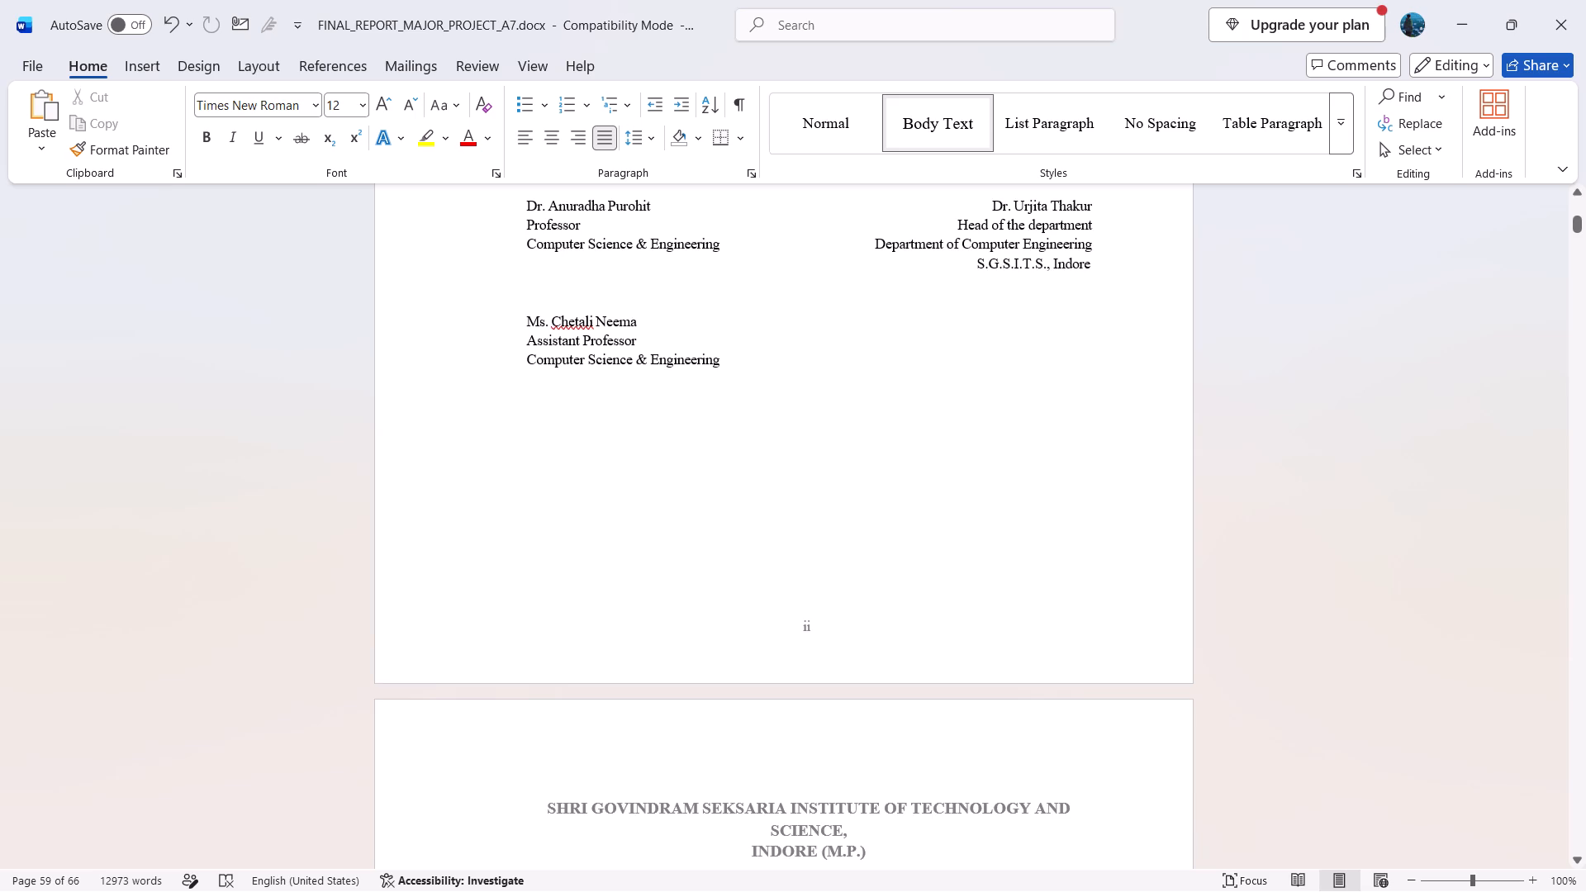
scroll(844, 368, down, 3)
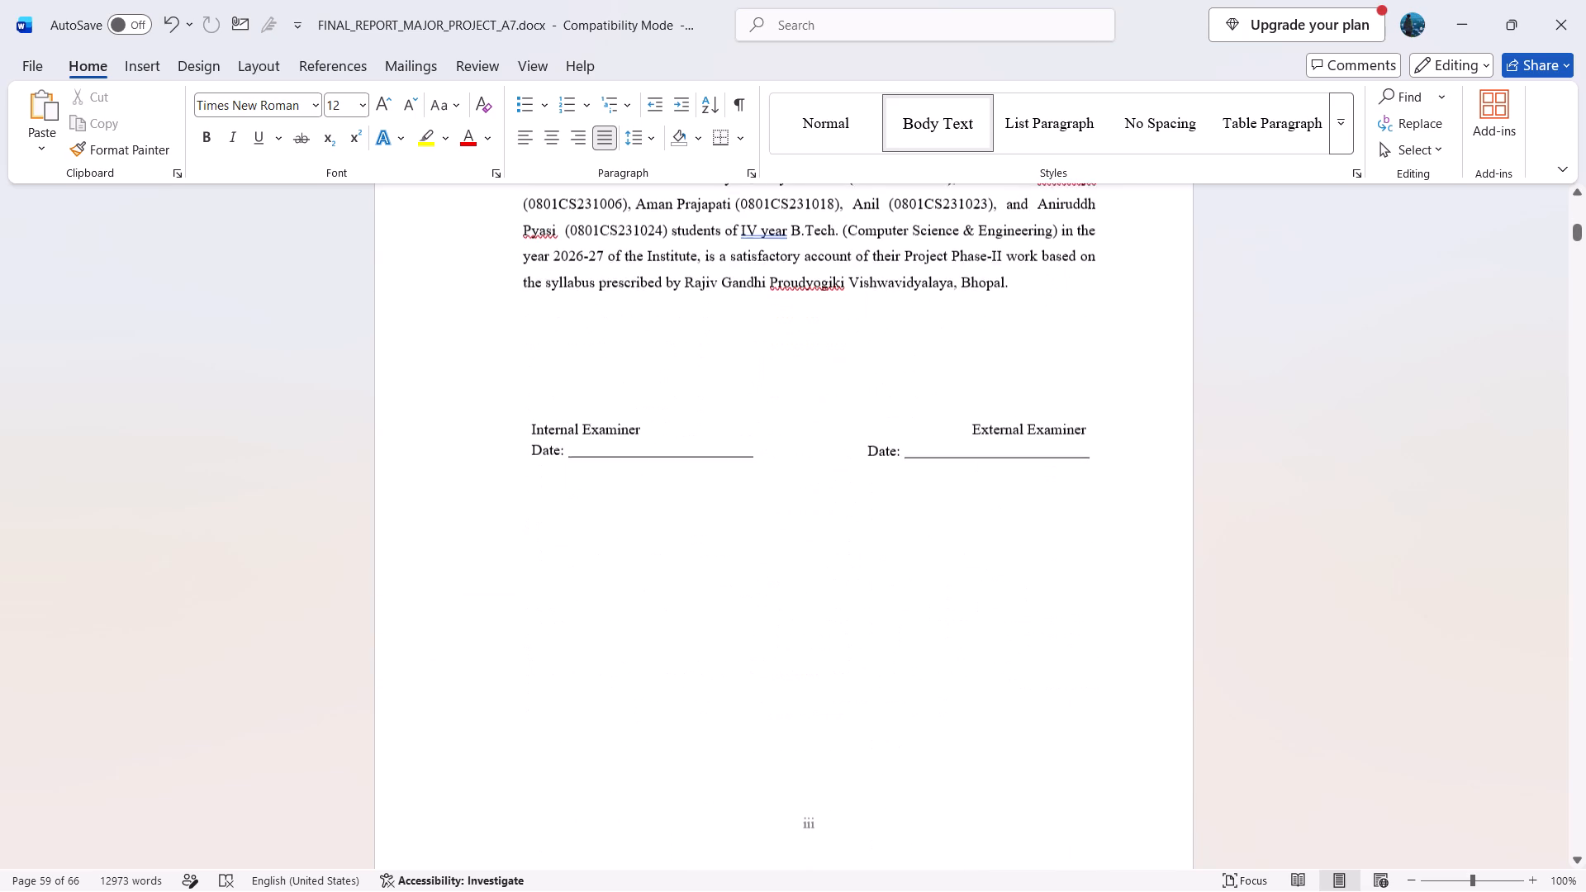
Recheck the front matter backwards from the examiner signature page through the Recommendation page to the cover title.
scroll(844, 368, up, 6)
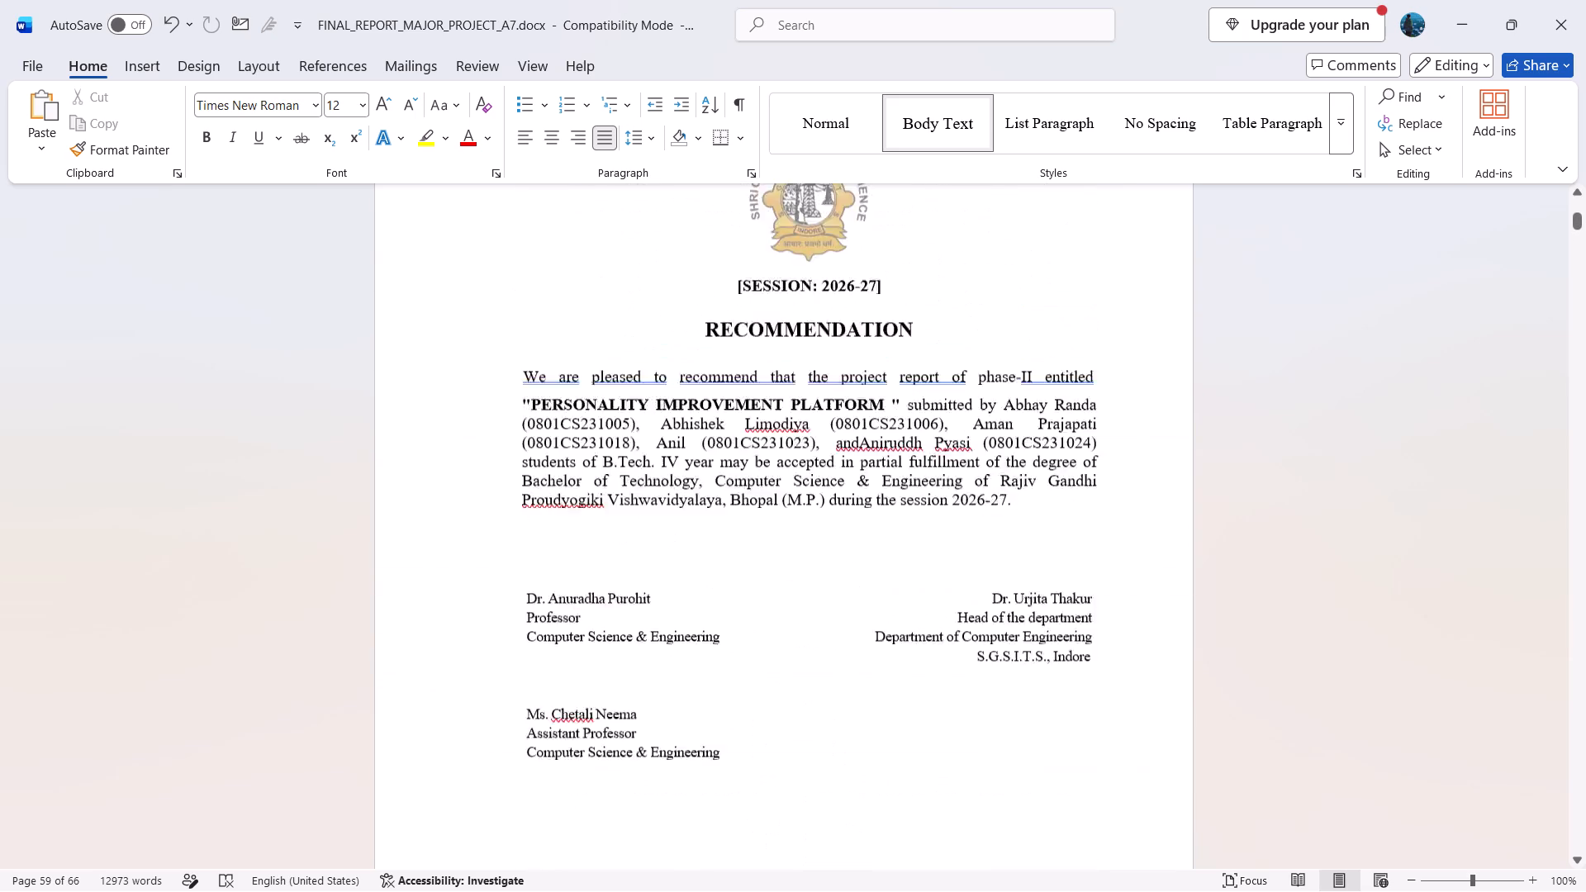
scroll(844, 368, up, 4)
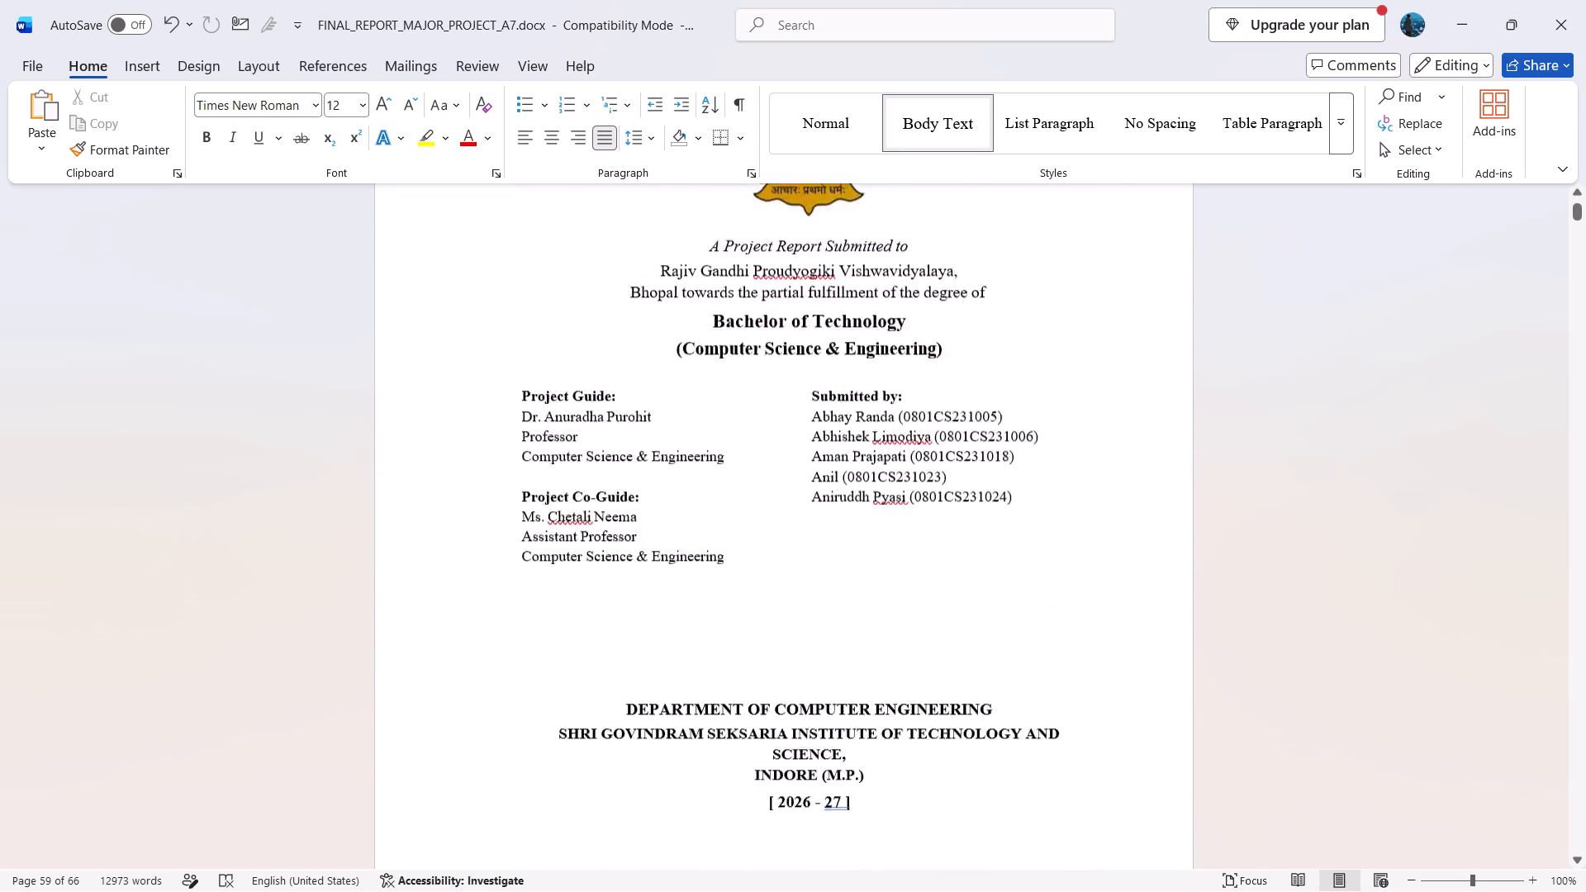
scroll(844, 368, up, 2)
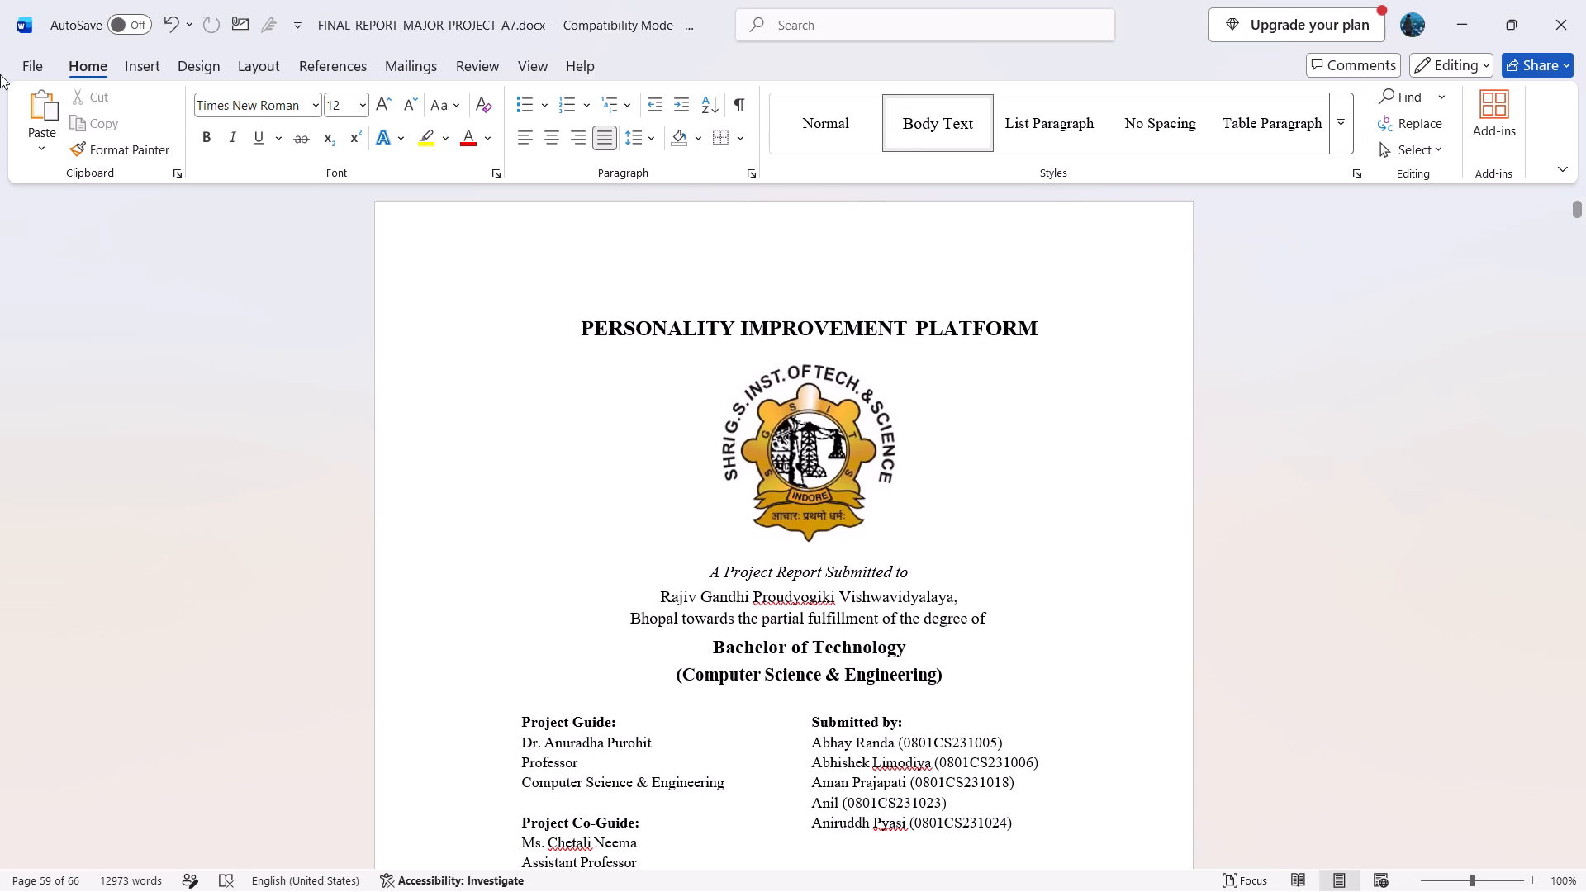
Save a copy of the report in the Downloads folder as a PDF named FINAL_REPORT_MAJOR_PROJECT_A2_a7.
click(26, 58)
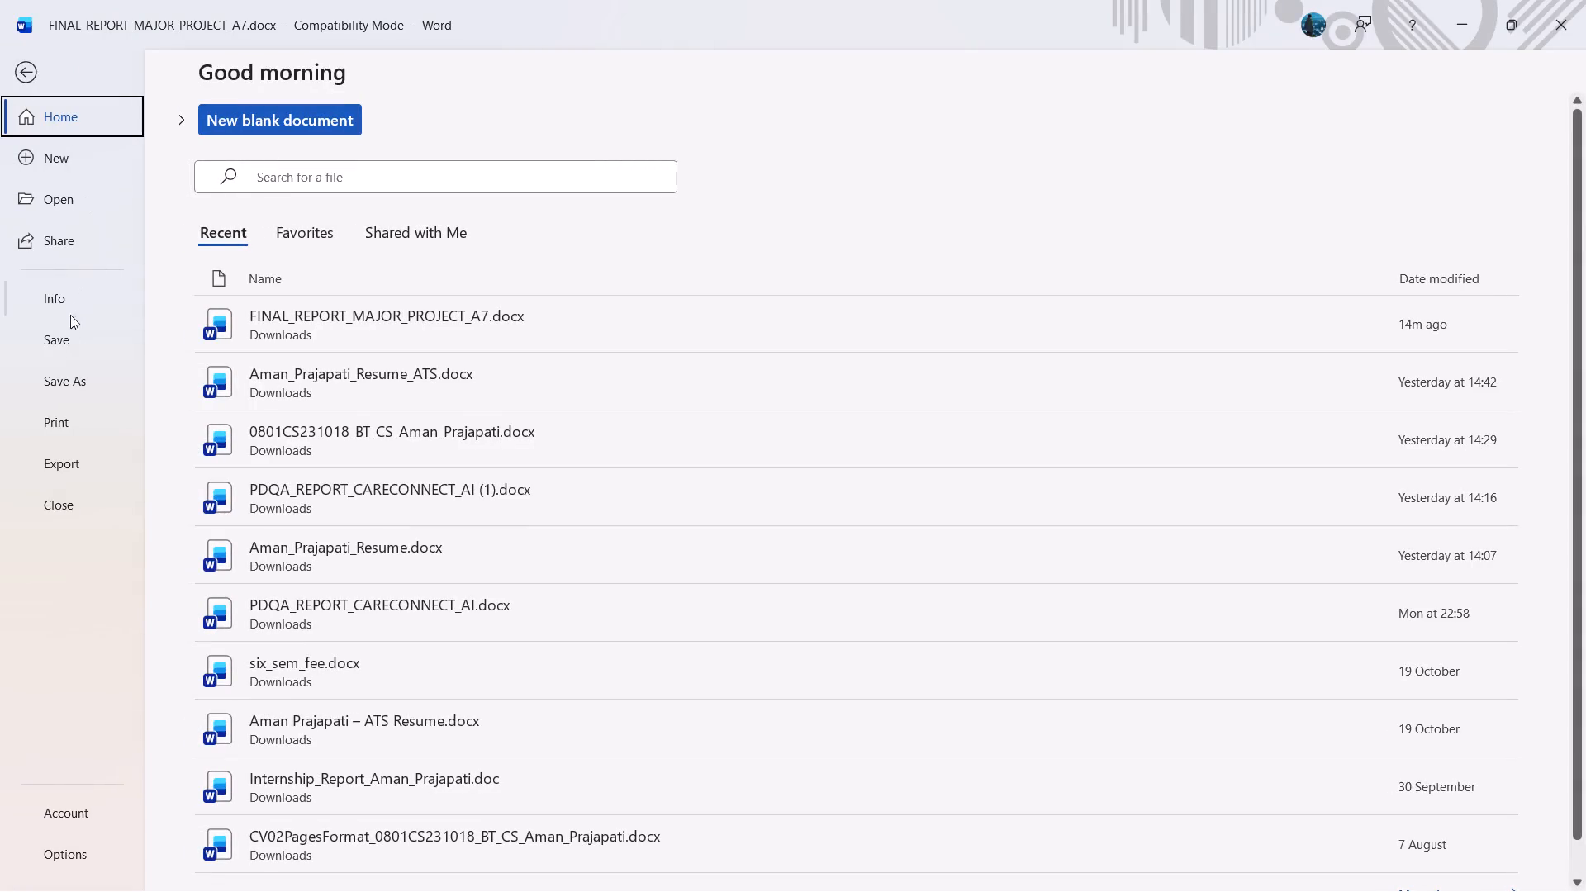
click(62, 382)
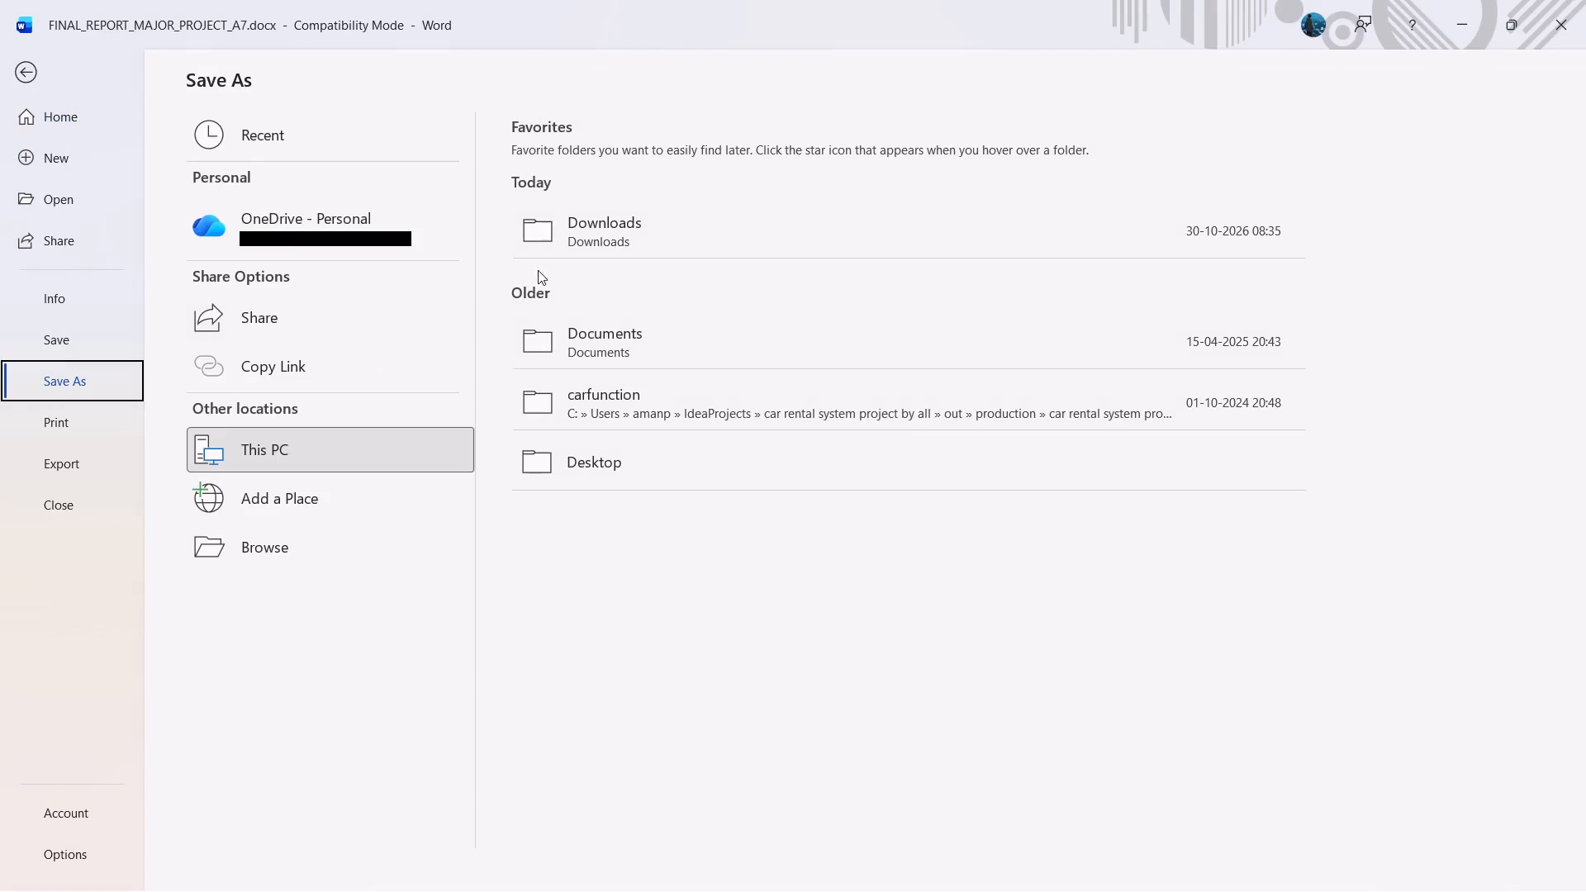
click(615, 244)
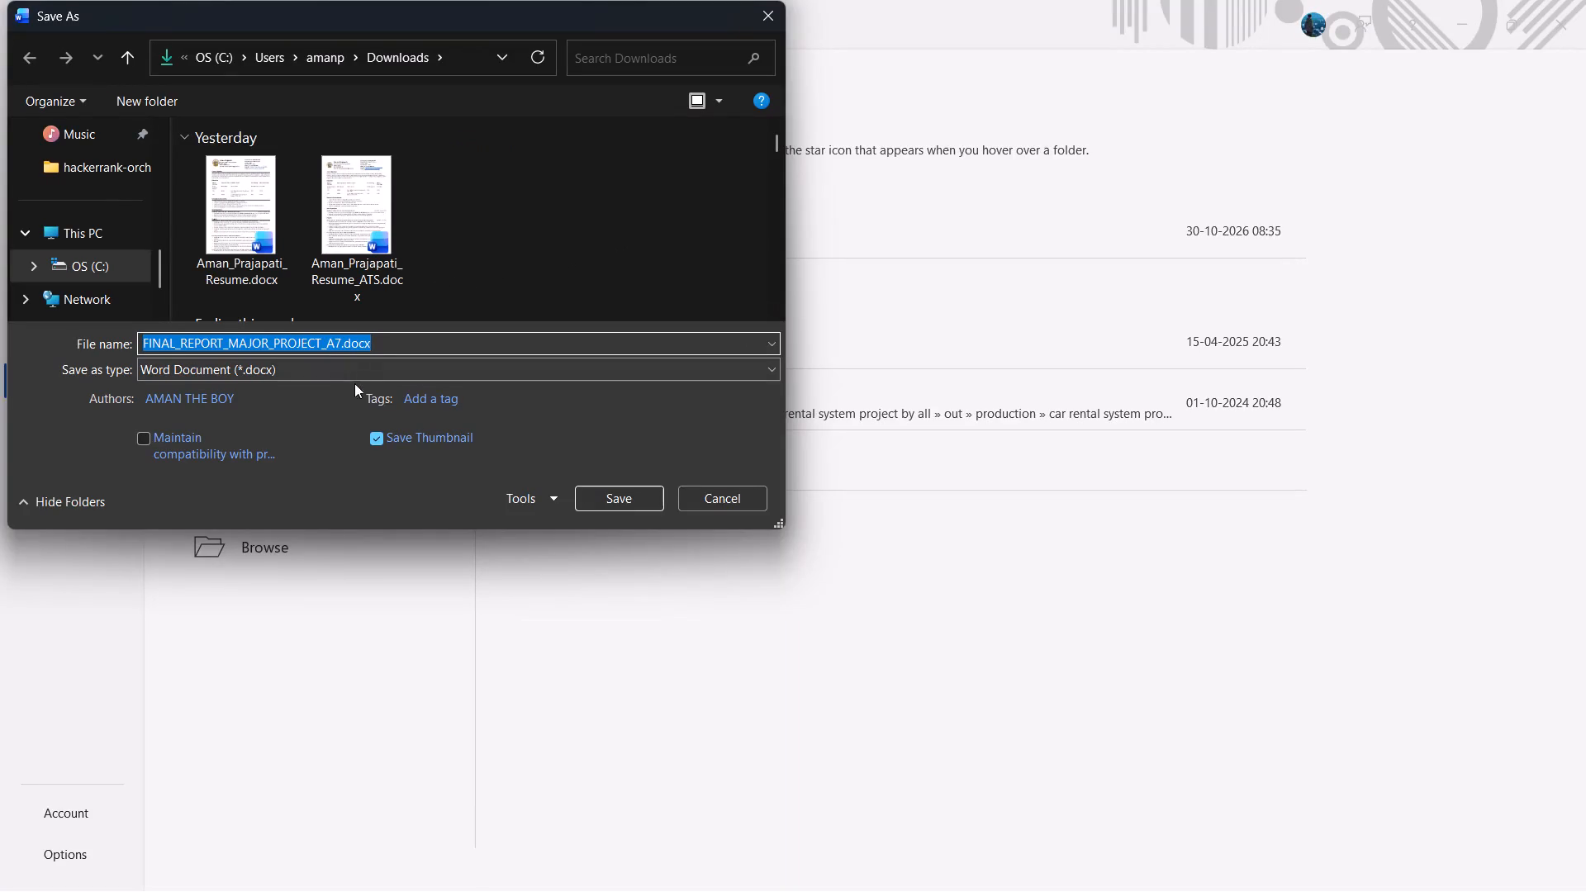
click(366, 367)
click(235, 488)
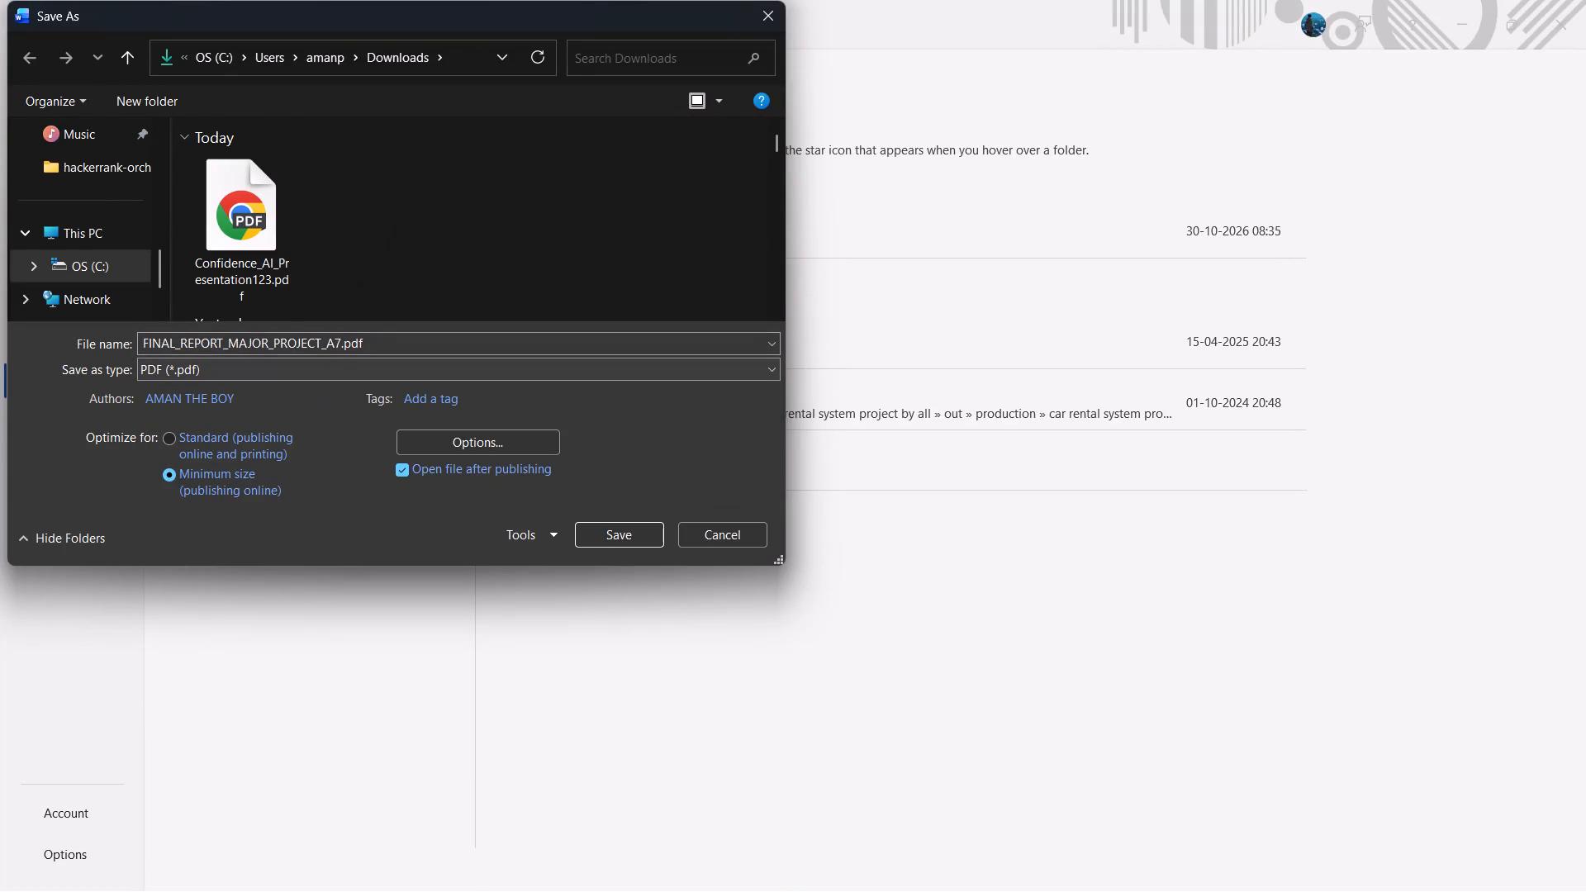
click(339, 339)
click(338, 339)
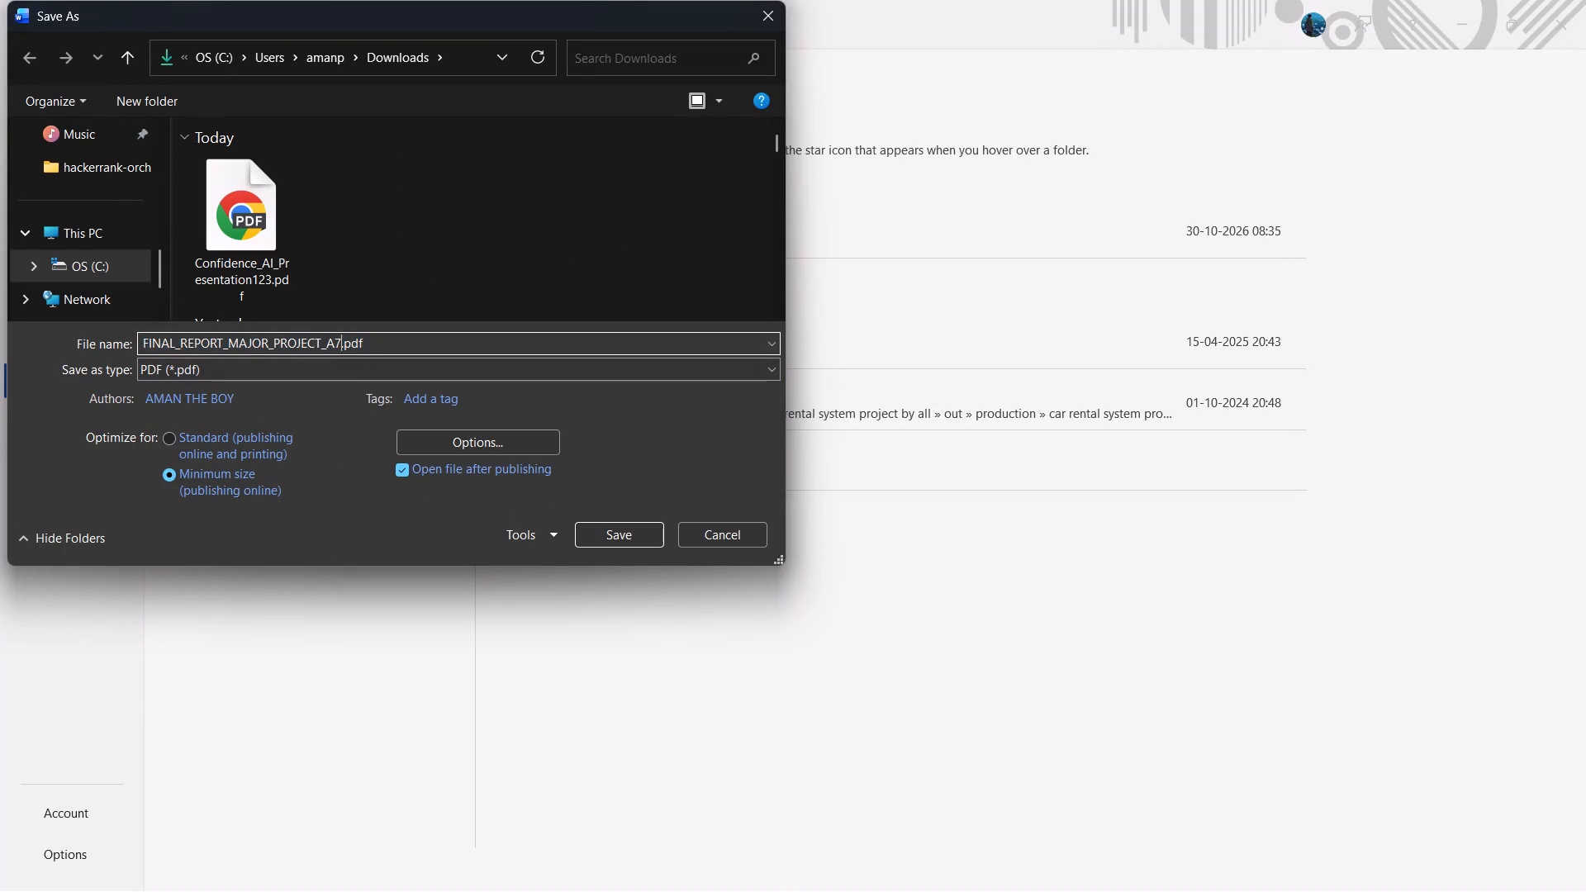
key(BackSpace)
key(2)
key(shift+underscore)
key(a)
key(7)
click(625, 534)
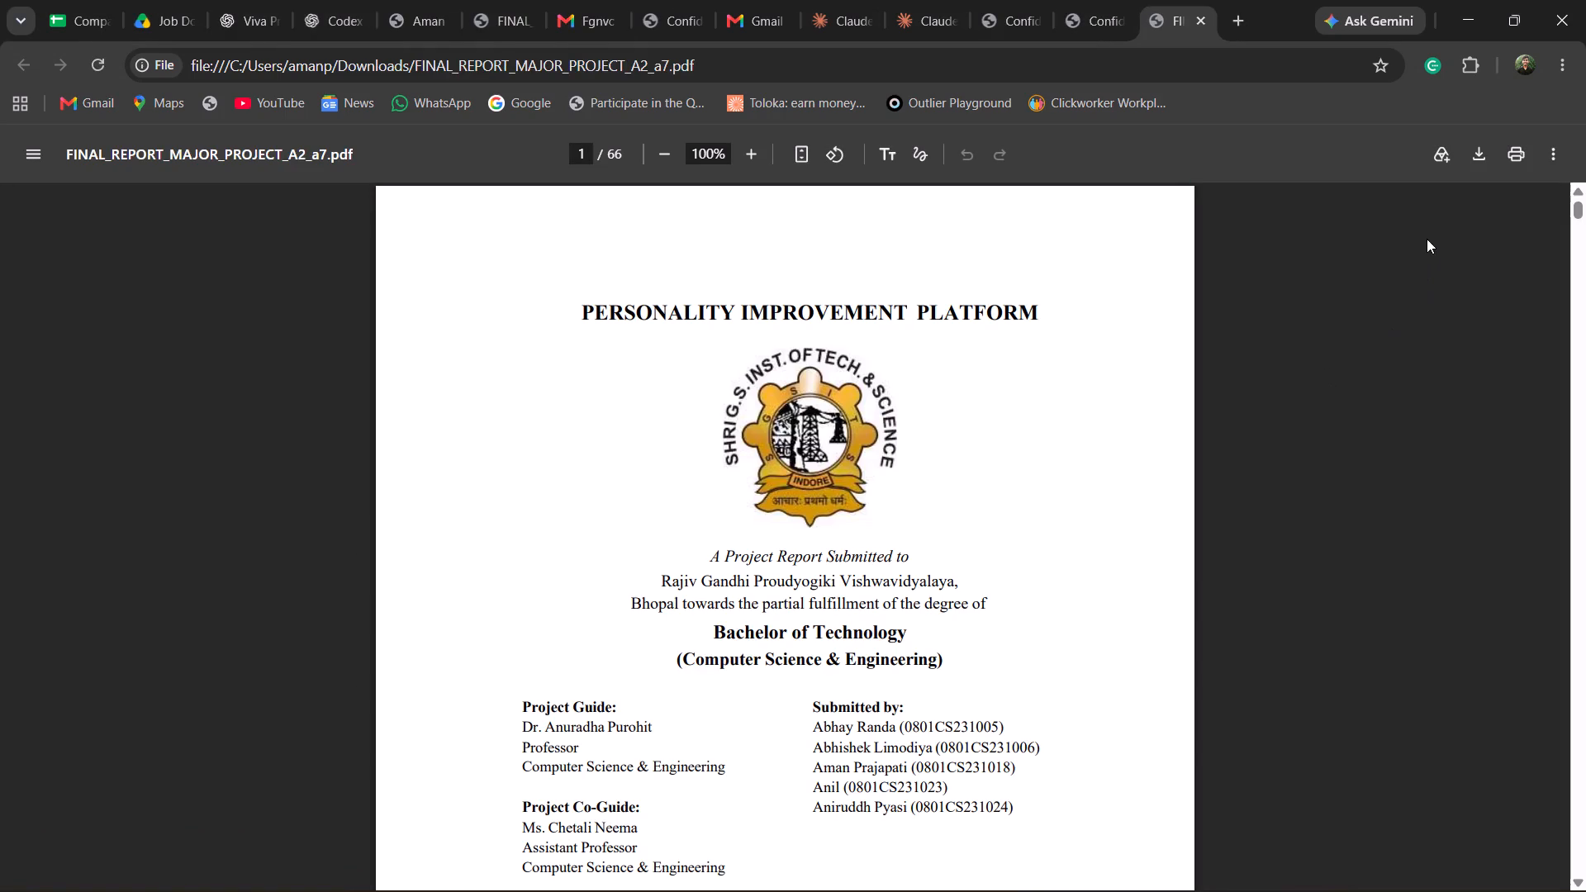
Minimize the browser window showing the exported PDF and the Word window with the report.
click(1473, 16)
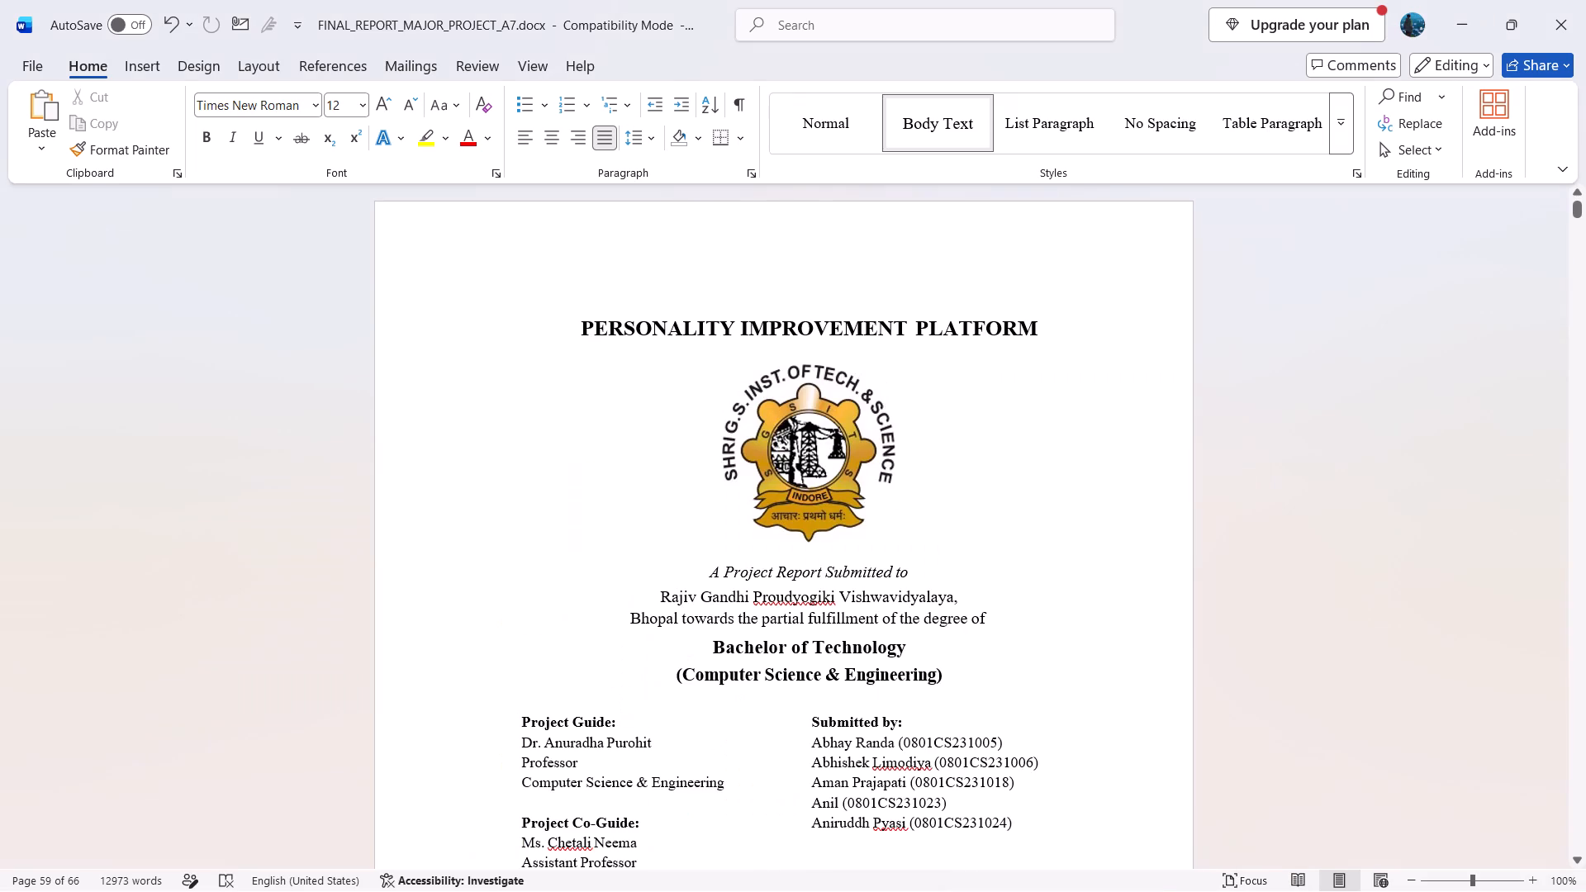
click(1465, 21)
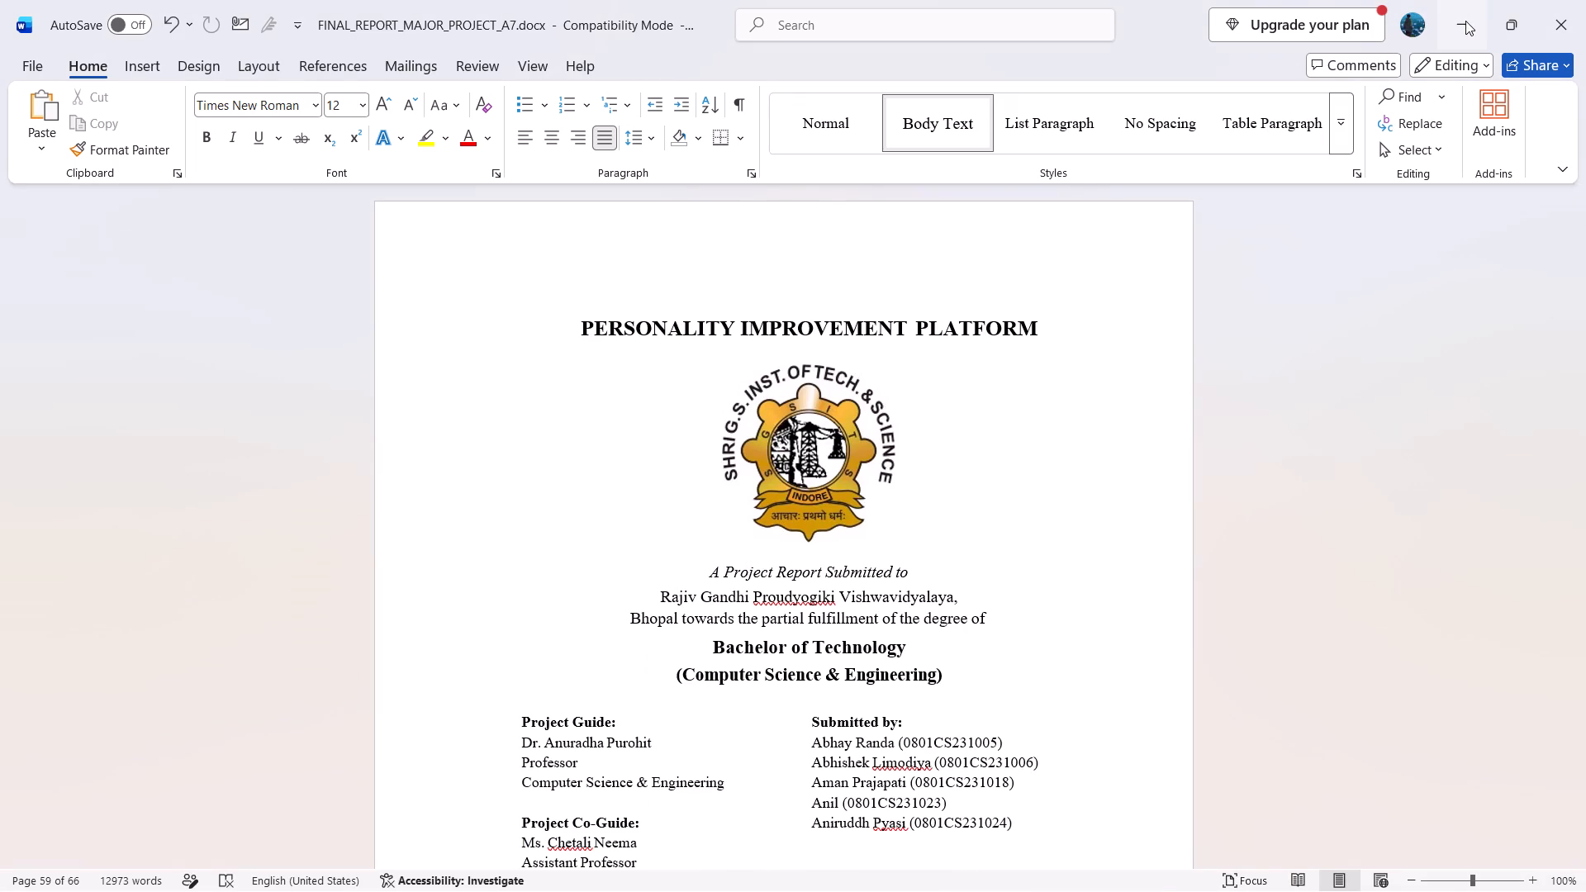